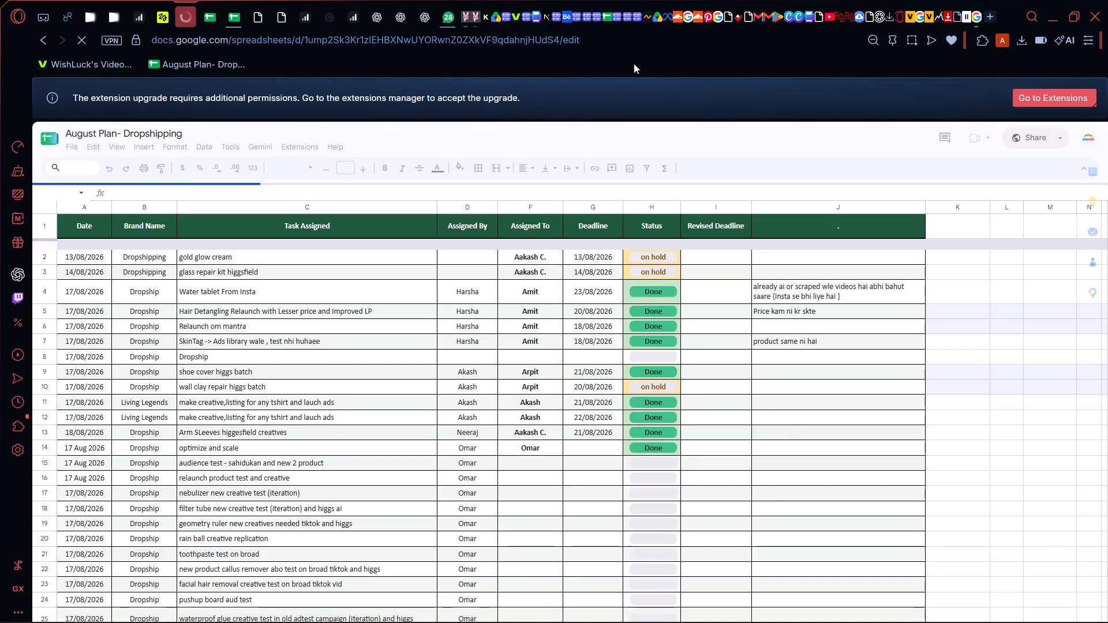
Copy the August Plan- Dropshipping spreadsheet's address from Opera GX and open it in a new Chrome tab.
{"action": "left_click", "coordinate": [213, 21]}
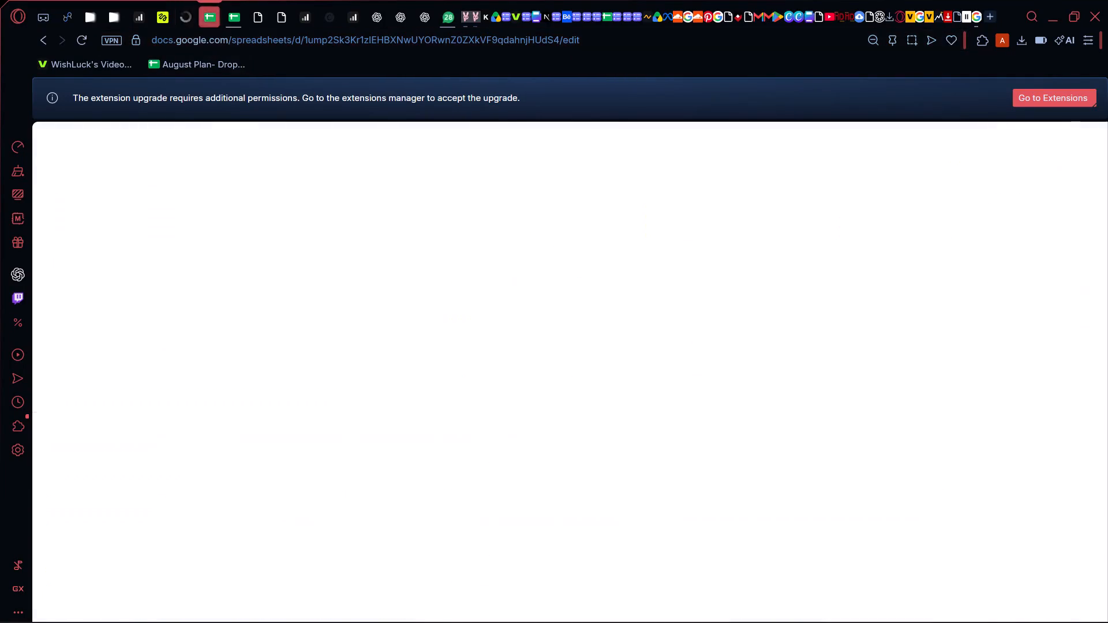
{"action": "left_click", "coordinate": [604, 39]}
{"action": "key", "text": "ctrl+c"}
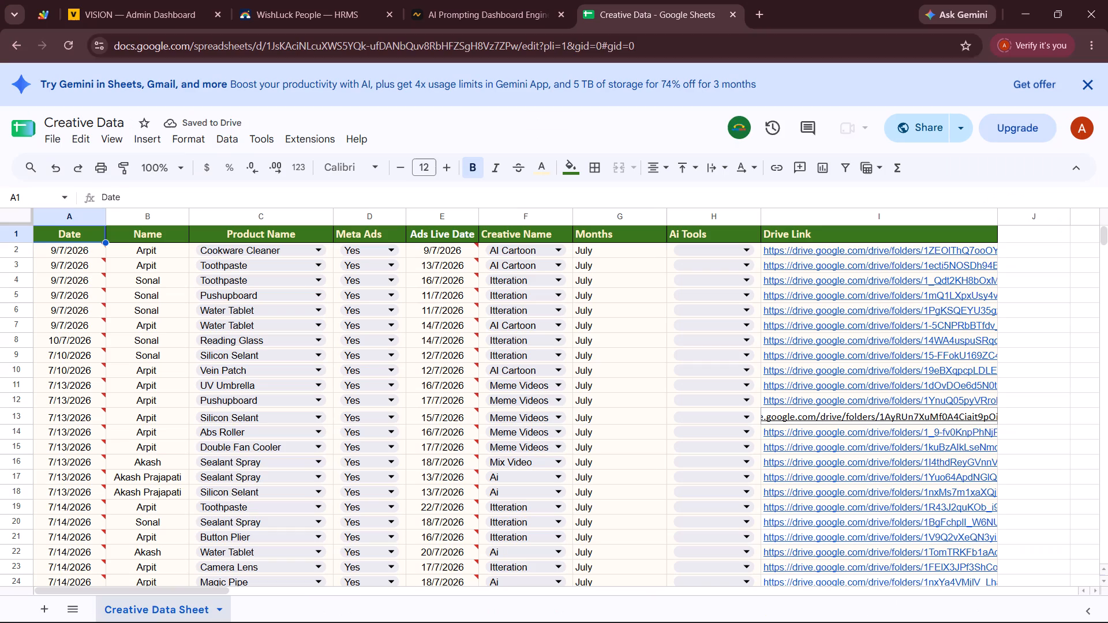
{"action": "left_click", "coordinate": [755, 5]}
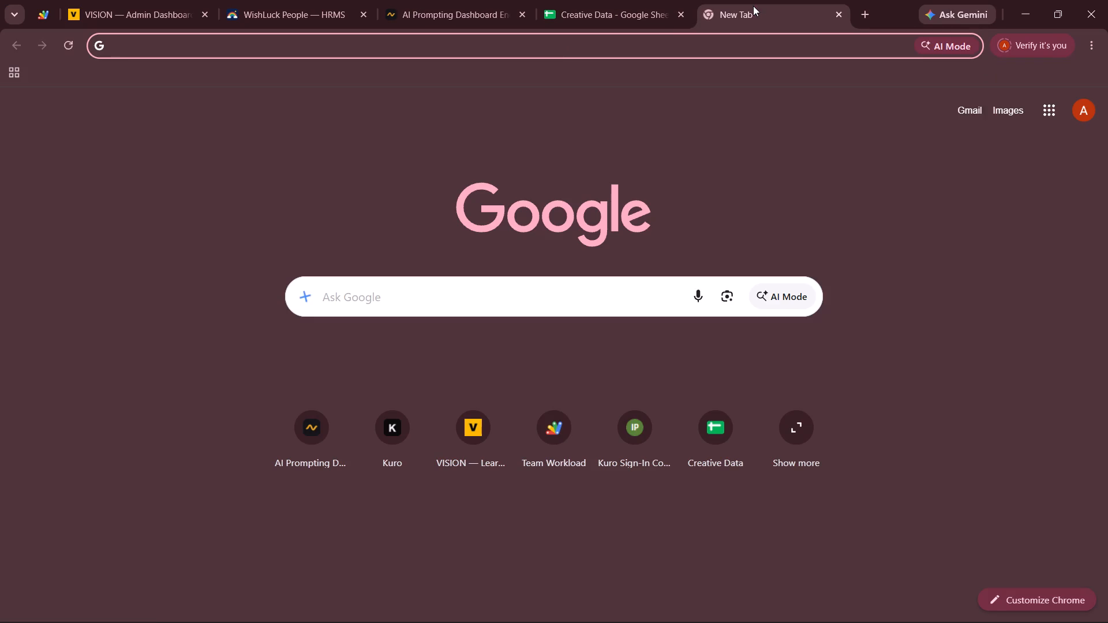
{"action": "key", "text": "ctrl+v"}
{"action": "key", "text": "Return"}
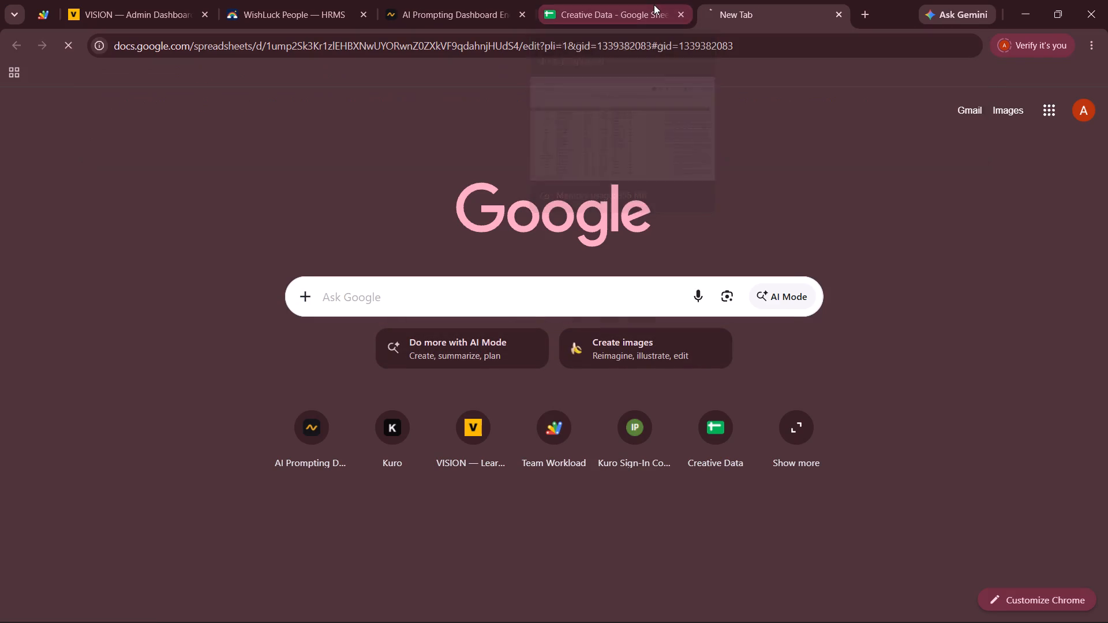
Pin the VISION, WishLuck People HRMS, AI Prompting Dashboard, Creative Data and August Plan- Dropshipping tabs in Chrome.
{"action": "right_click", "coordinate": [605, 18]}
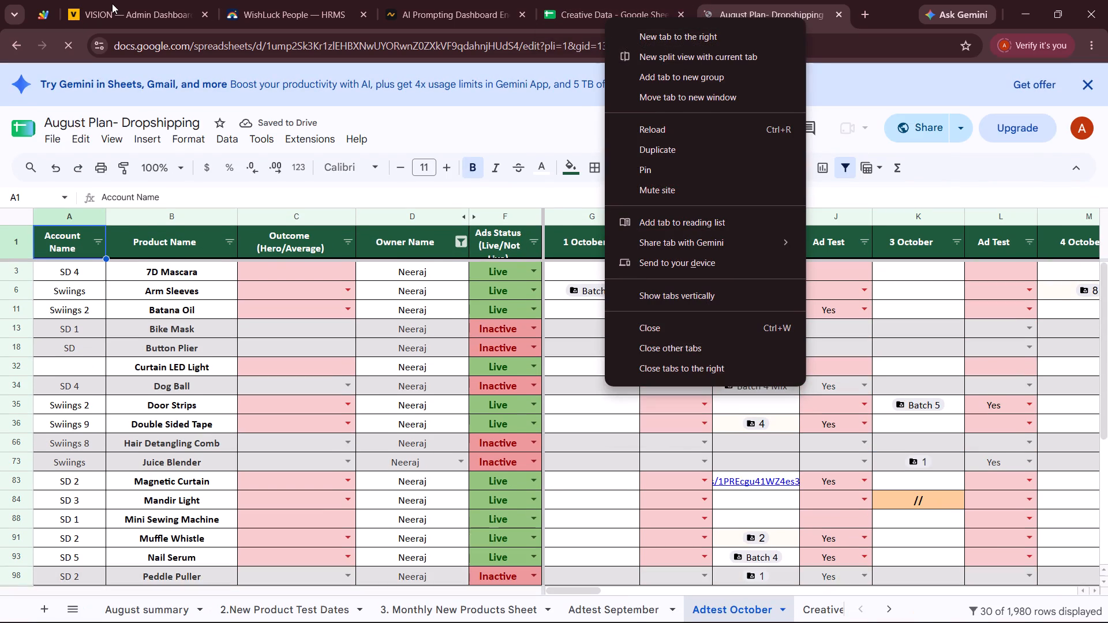
{"action": "right_click", "coordinate": [108, 10]}
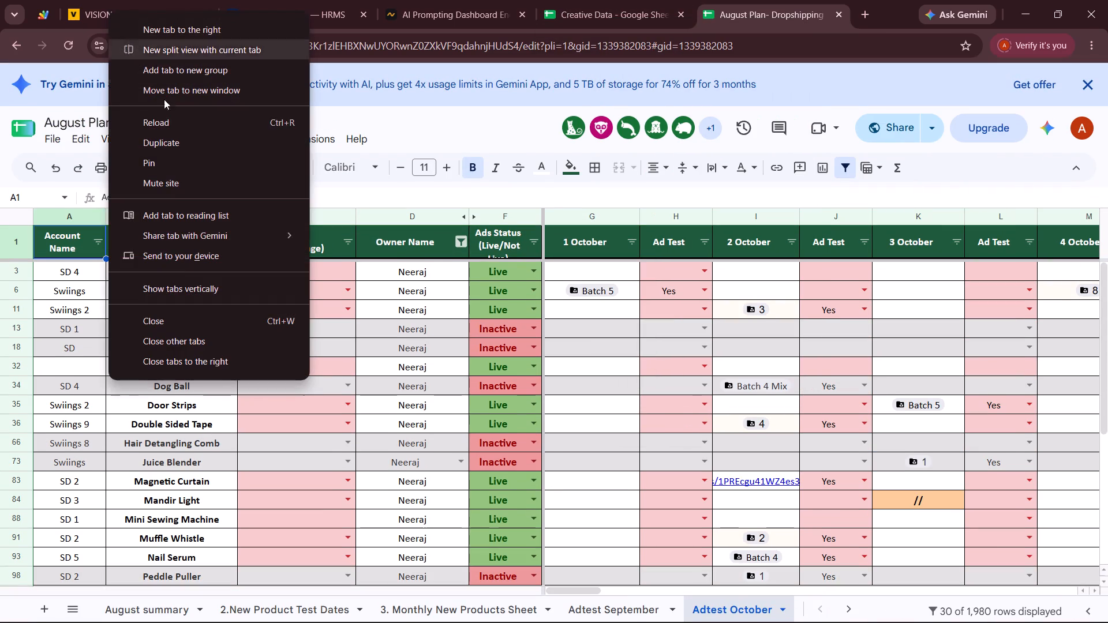
{"action": "left_click", "coordinate": [169, 169]}
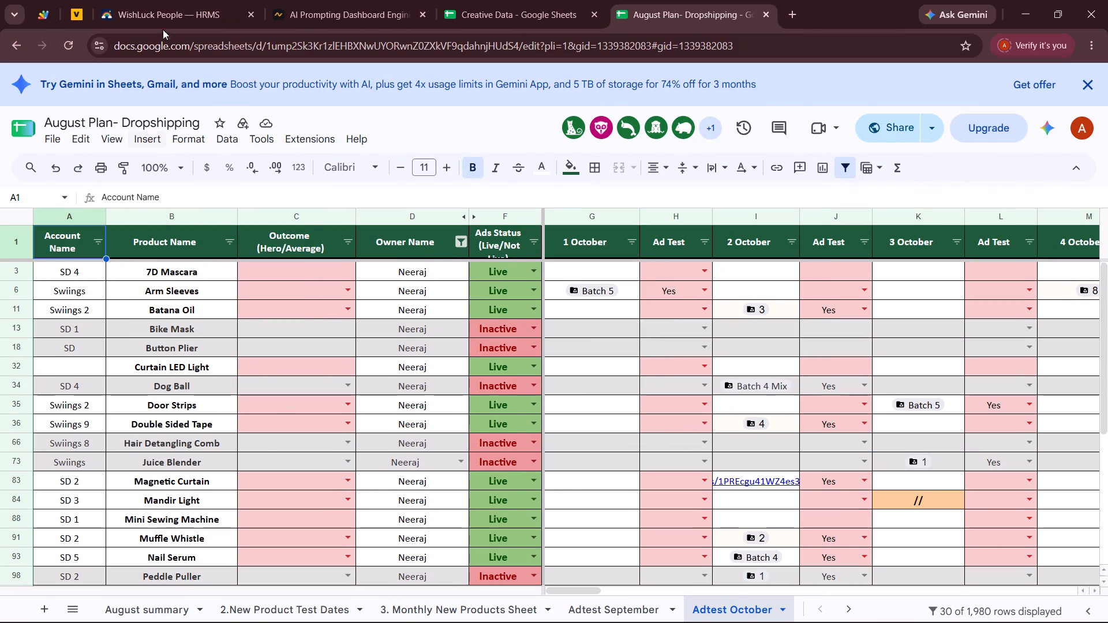
{"action": "right_click", "coordinate": [162, 22]}
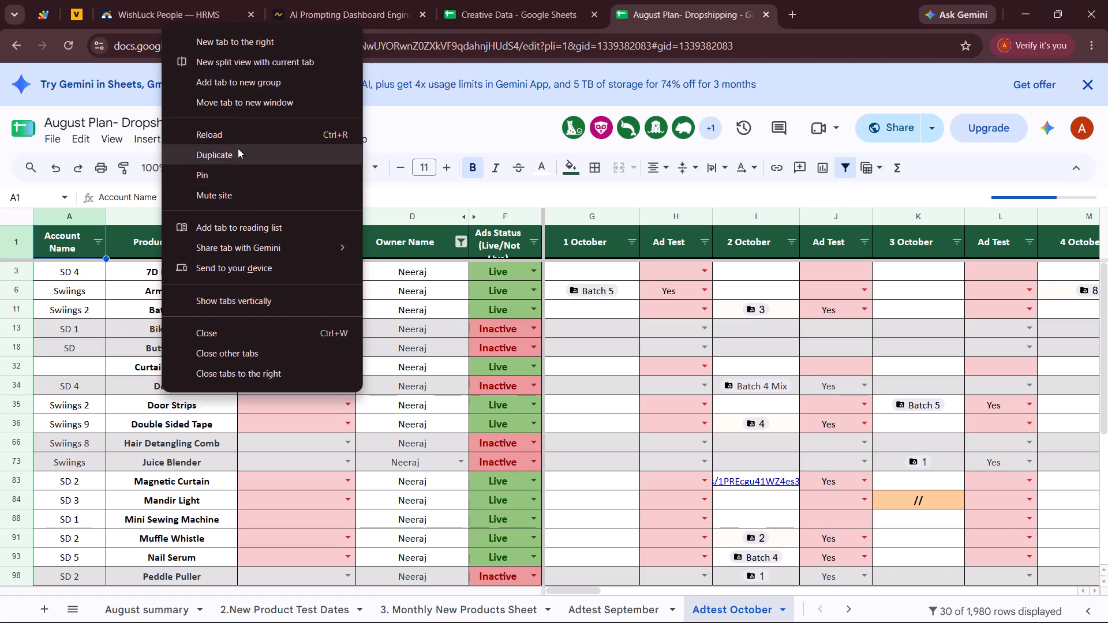
{"action": "left_click", "coordinate": [215, 178]}
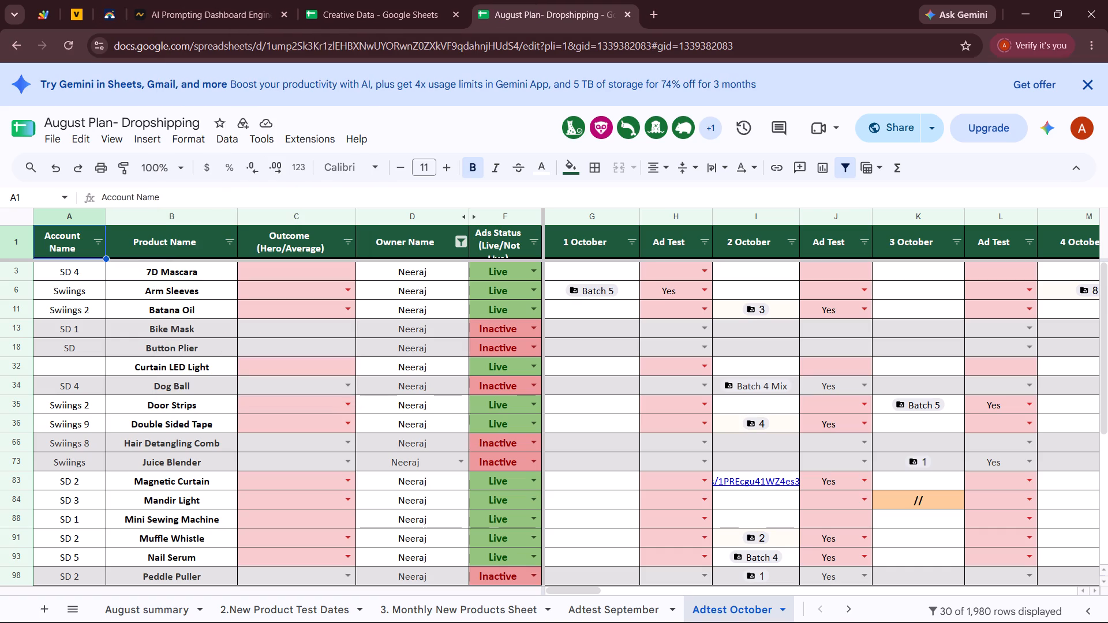
{"action": "right_click", "coordinate": [204, 2]}
{"action": "left_click", "coordinate": [277, 155]}
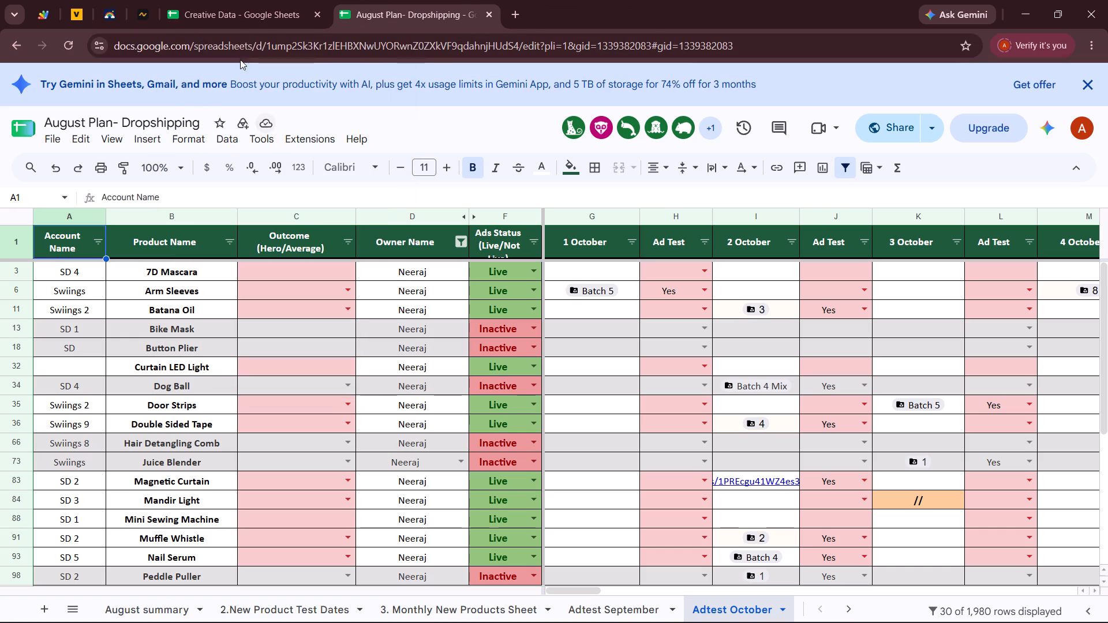
{"action": "right_click", "coordinate": [220, 12]}
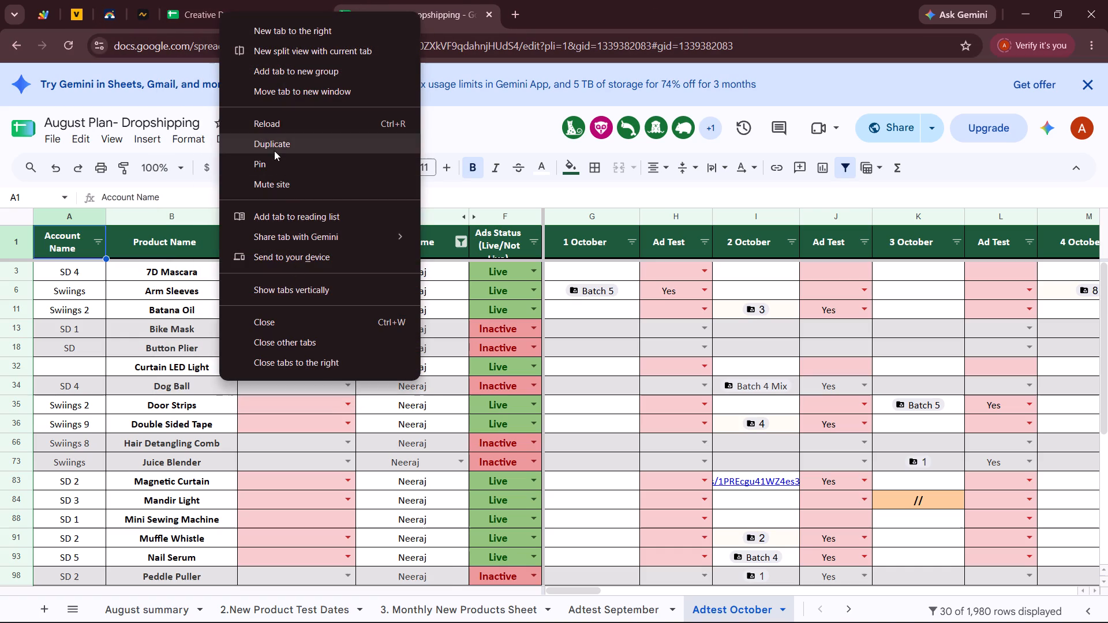
{"action": "left_click", "coordinate": [274, 156]}
{"action": "right_click", "coordinate": [267, 7]}
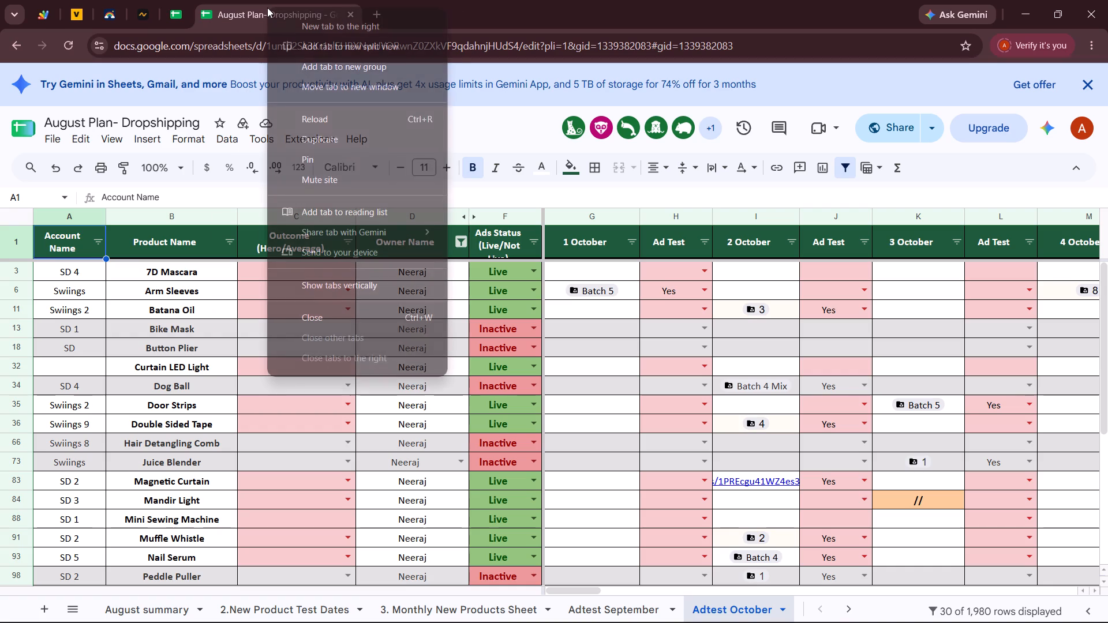
{"action": "left_click", "coordinate": [322, 159]}
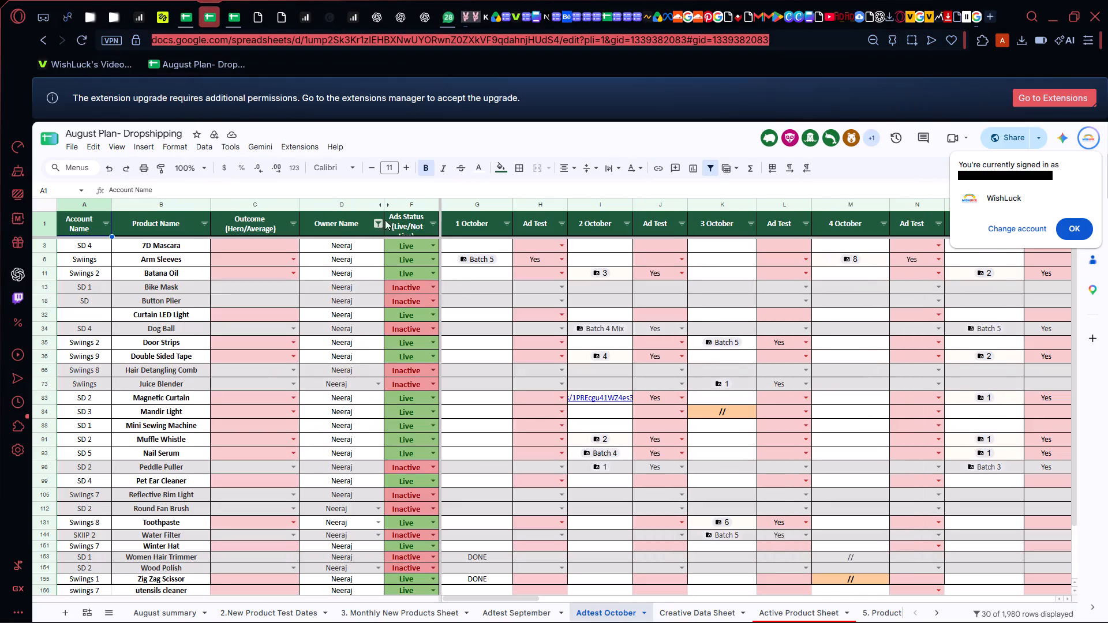
In Opera GX, examine the filtered product rows of the Adtest October sheet through to the last row.
{"action": "scroll", "coordinate": [566, 419], "scroll_direction": "down", "scroll_amount": 7}
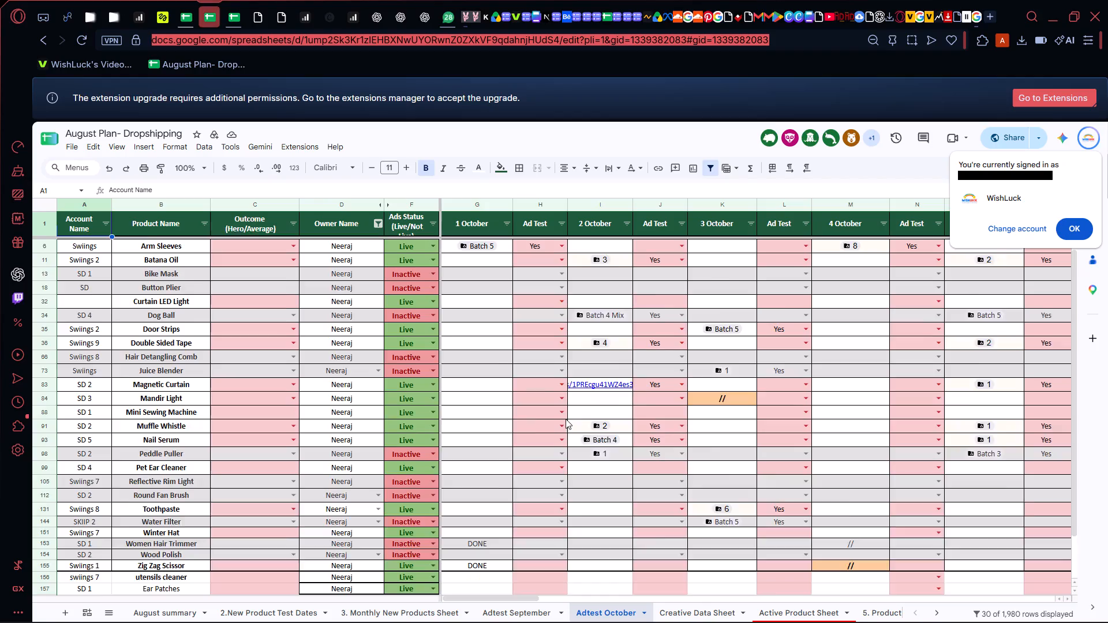
{"action": "scroll", "coordinate": [435, 406], "scroll_direction": "down", "scroll_amount": 3}
{"action": "scroll", "coordinate": [495, 541], "scroll_direction": "down", "scroll_amount": 2}
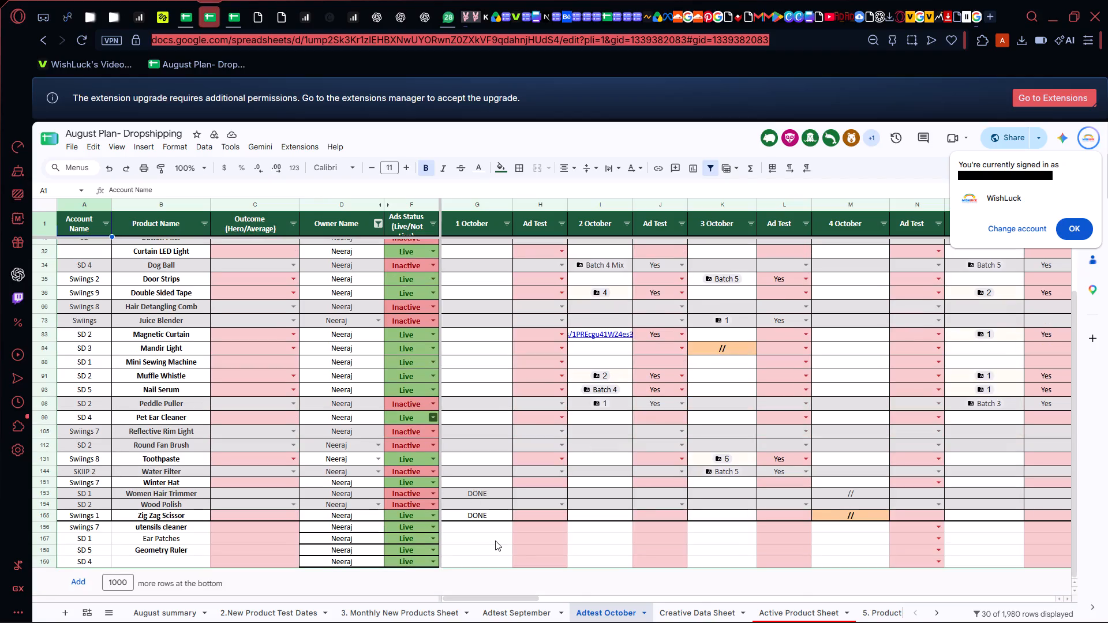
{"action": "scroll", "coordinate": [495, 541], "scroll_direction": "down", "scroll_amount": 2}
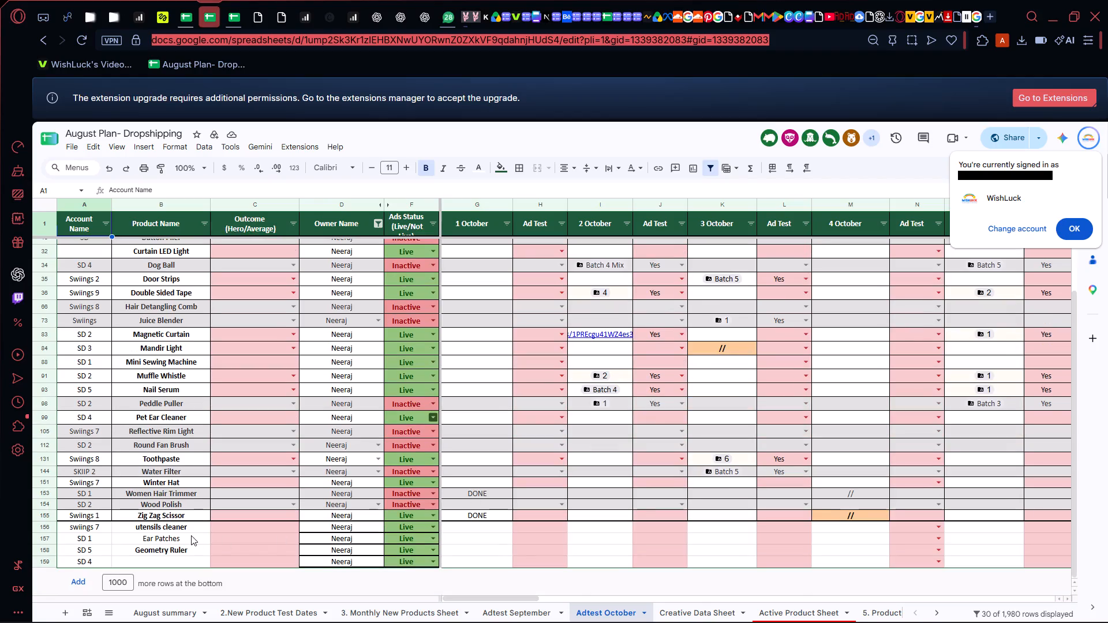
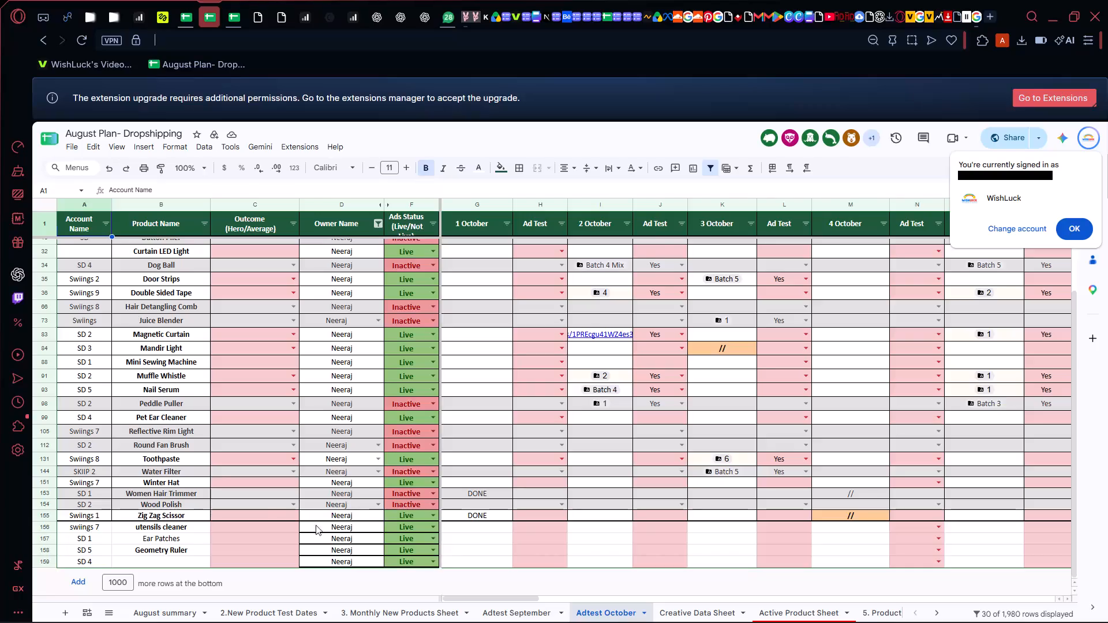
Examine the filtered product rows across the October date columns, through to the 22 to 26 October ad tests.
{"action": "scroll", "coordinate": [770, 462], "scroll_direction": "left", "scroll_amount": 10}
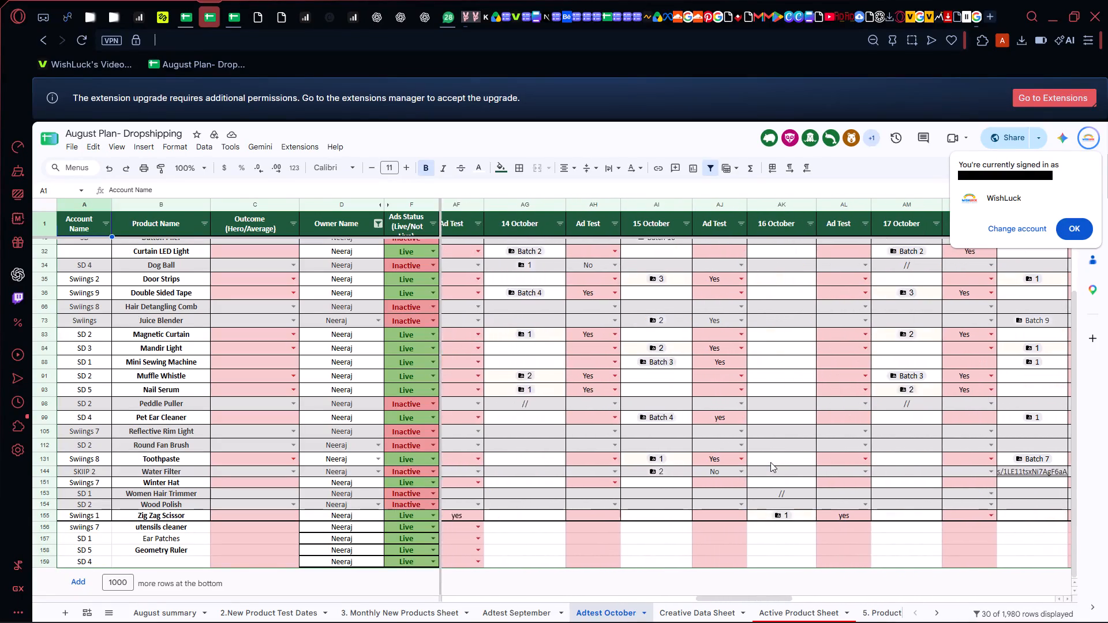
{"action": "scroll", "coordinate": [770, 462], "scroll_direction": "left", "scroll_amount": 3}
{"action": "scroll", "coordinate": [770, 462], "scroll_direction": "right", "scroll_amount": 1}
{"action": "scroll", "coordinate": [770, 462], "scroll_direction": "left", "scroll_amount": 6}
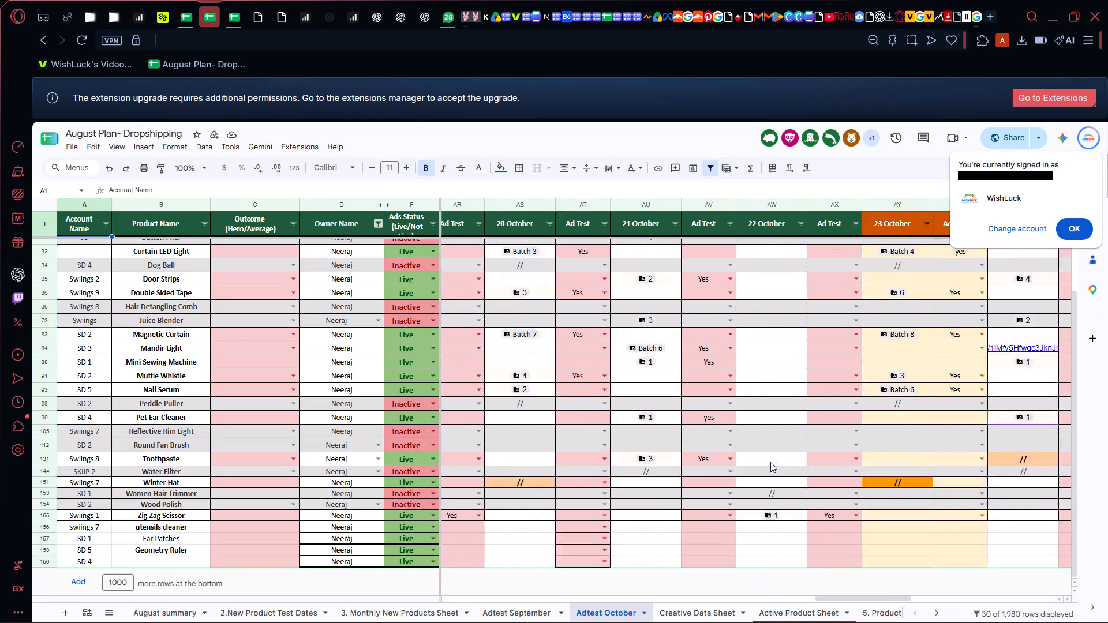
{"action": "scroll", "coordinate": [770, 462], "scroll_direction": "left", "scroll_amount": 3}
{"action": "scroll", "coordinate": [770, 462], "scroll_direction": "up", "scroll_amount": 8}
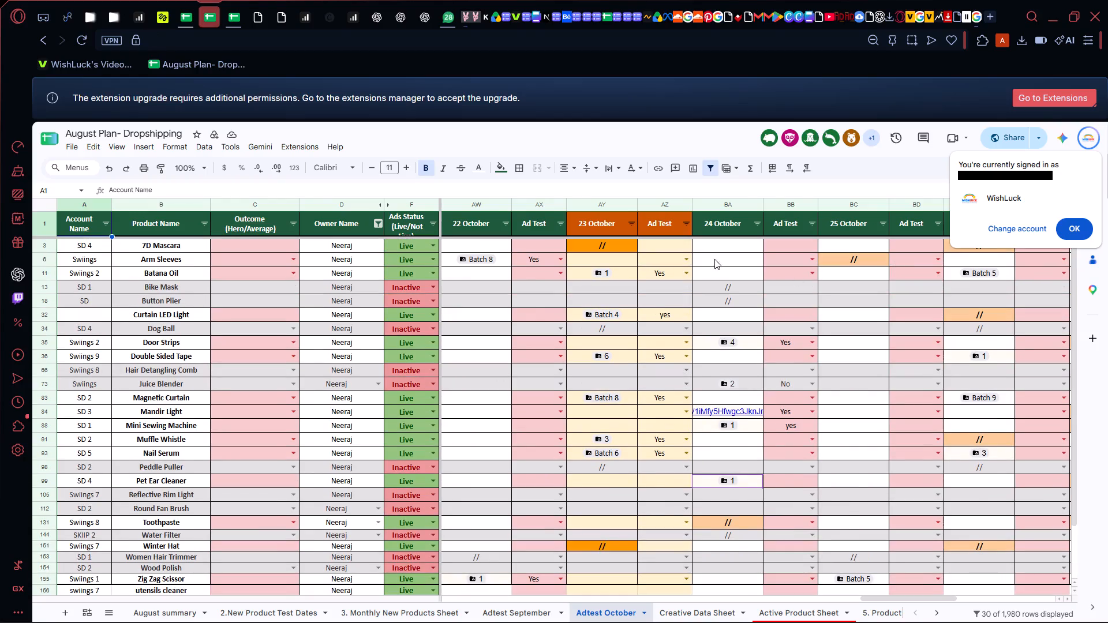
{"action": "scroll", "coordinate": [578, 368], "scroll_direction": "down", "scroll_amount": 1}
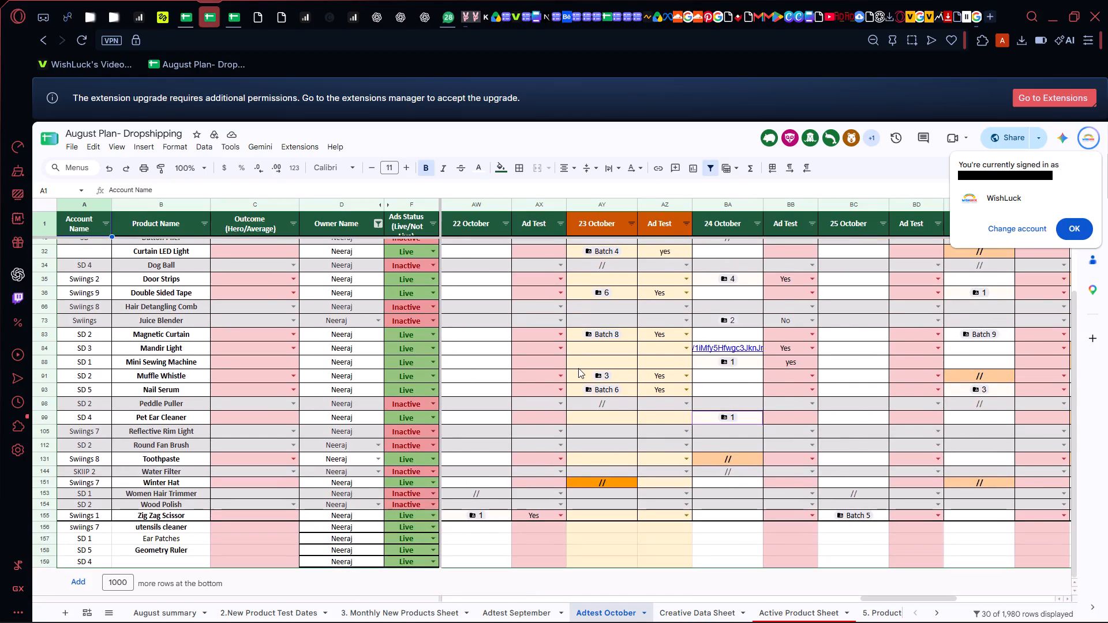
{"action": "scroll", "coordinate": [578, 368], "scroll_direction": "down", "scroll_amount": 1}
{"action": "scroll", "coordinate": [578, 368], "scroll_direction": "up", "scroll_amount": 9}
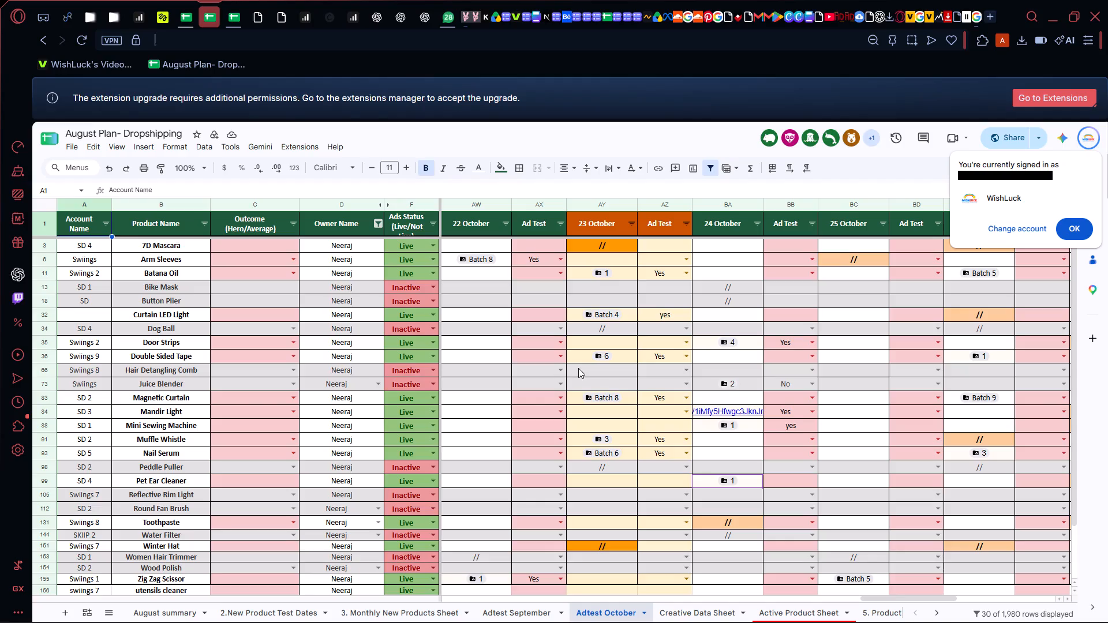
{"action": "scroll", "coordinate": [774, 399], "scroll_direction": "down", "scroll_amount": 3}
{"action": "scroll", "coordinate": [774, 399], "scroll_direction": "up", "scroll_amount": 5}
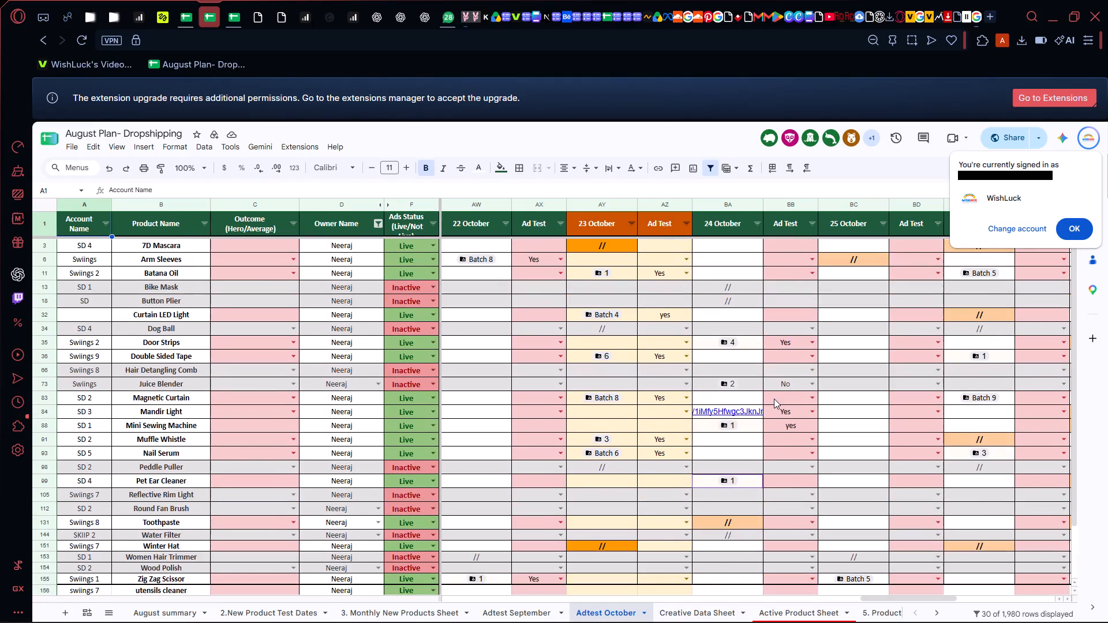
{"action": "scroll", "coordinate": [774, 399], "scroll_direction": "up", "scroll_amount": 4}
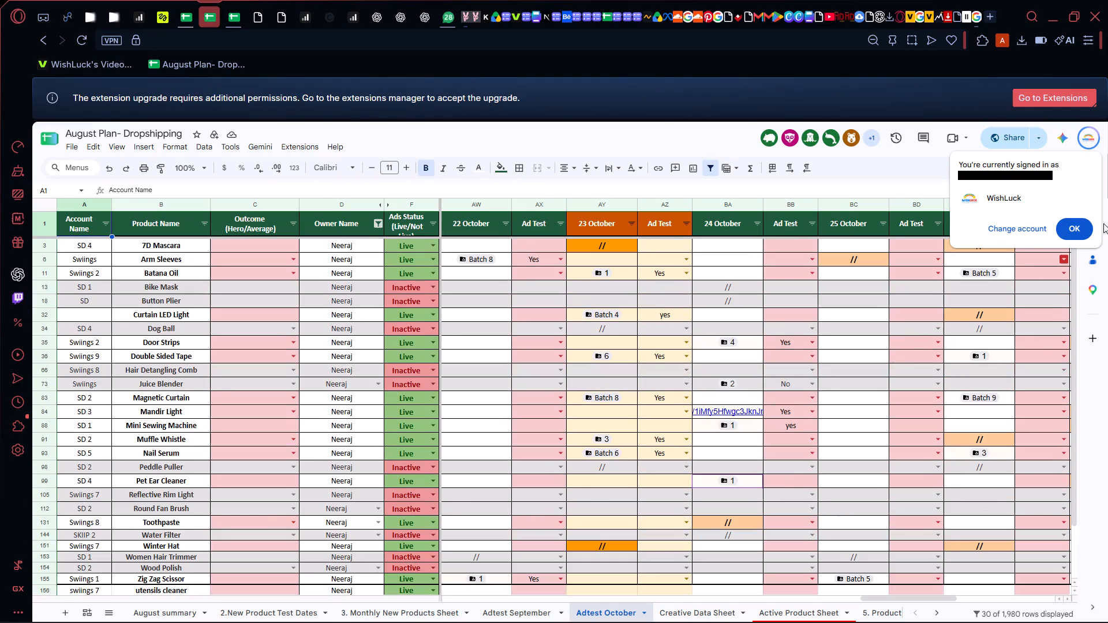
Dismiss the signed-in account notice and remove the filter from the Adtest October sheet.
{"action": "left_click", "coordinate": [1088, 226]}
{"action": "left_click", "coordinate": [721, 168]}
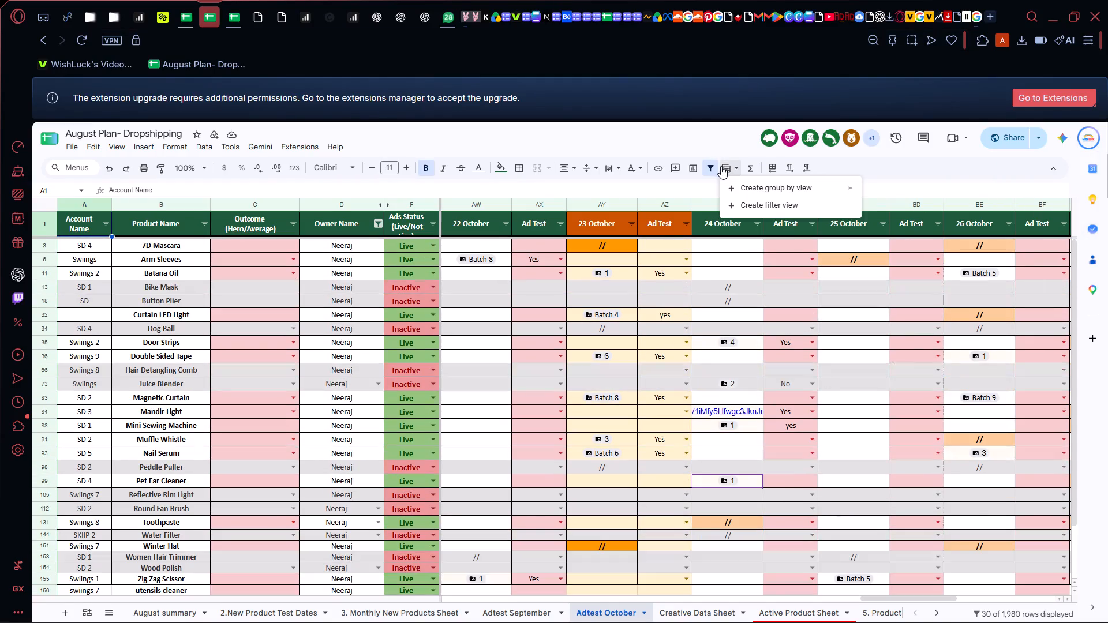
{"action": "left_click", "coordinate": [713, 168]}
Examine all owners' product rows in the Adtest October sheet for their 22 to 26 October batches and ad tests.
{"action": "scroll", "coordinate": [739, 305], "scroll_direction": "down", "scroll_amount": 2}
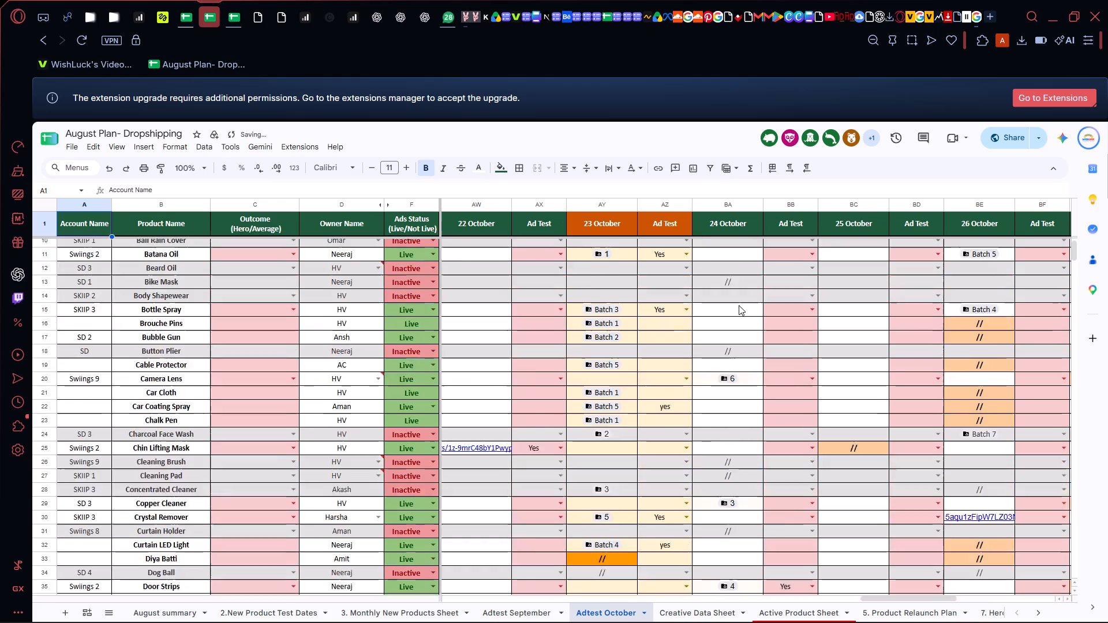
{"action": "scroll", "coordinate": [739, 305], "scroll_direction": "down", "scroll_amount": 11}
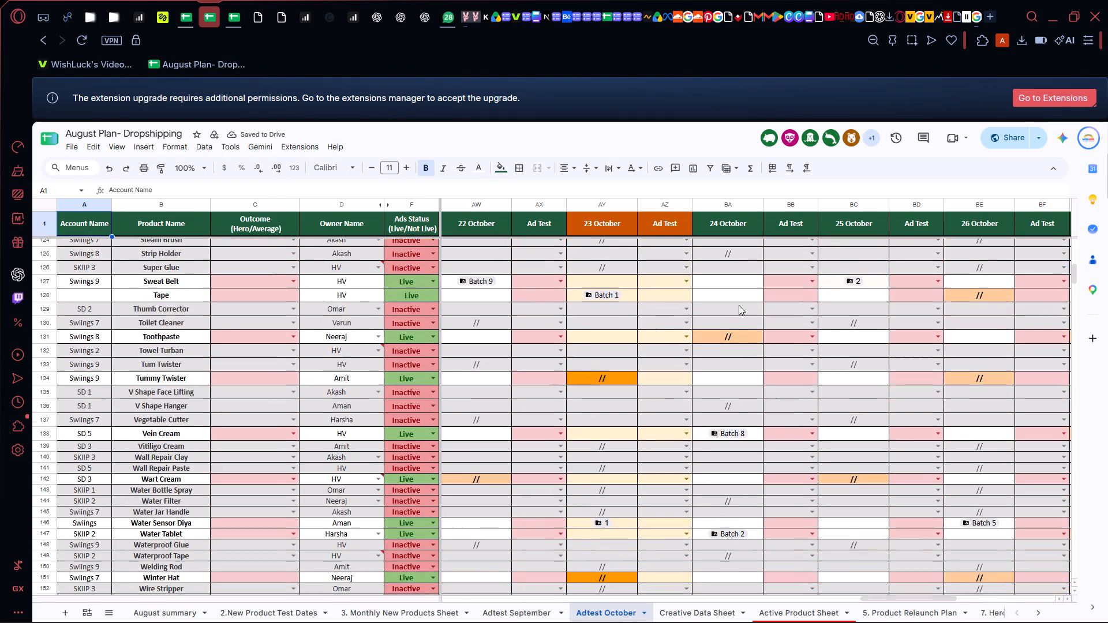
{"action": "scroll", "coordinate": [738, 350], "scroll_direction": "up", "scroll_amount": 5}
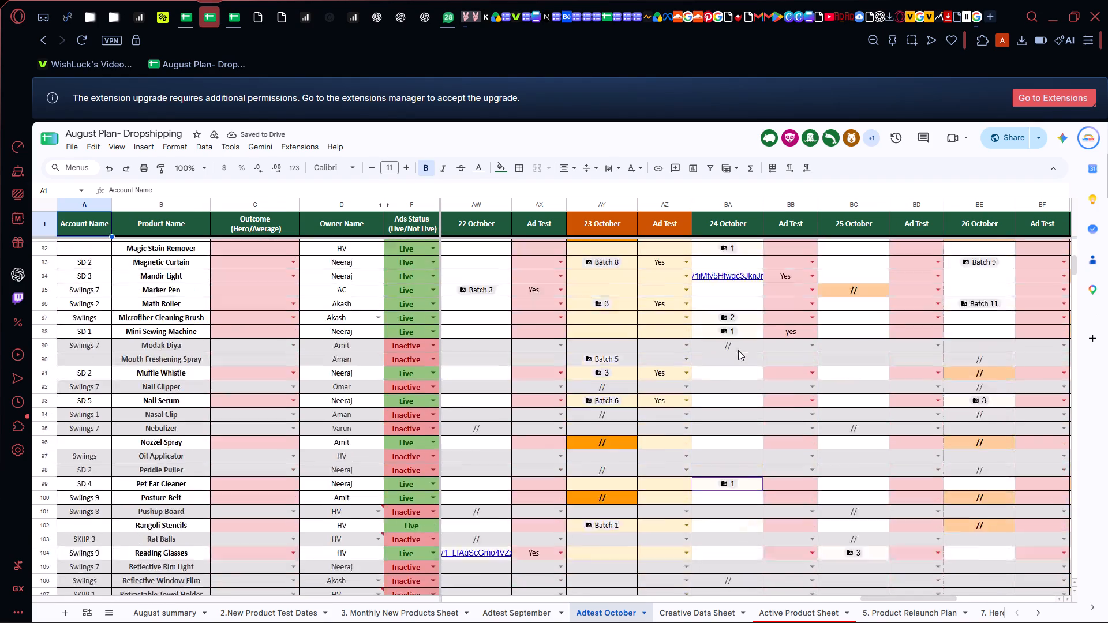
{"action": "scroll", "coordinate": [738, 350], "scroll_direction": "up", "scroll_amount": 5}
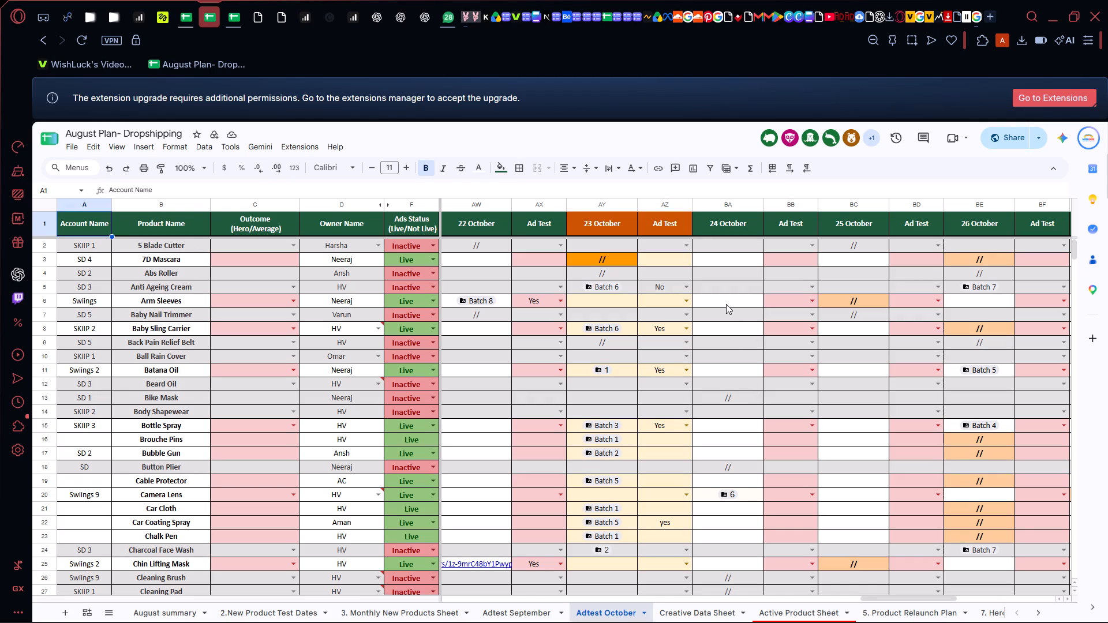
{"action": "scroll", "coordinate": [726, 304], "scroll_direction": "down", "scroll_amount": 6}
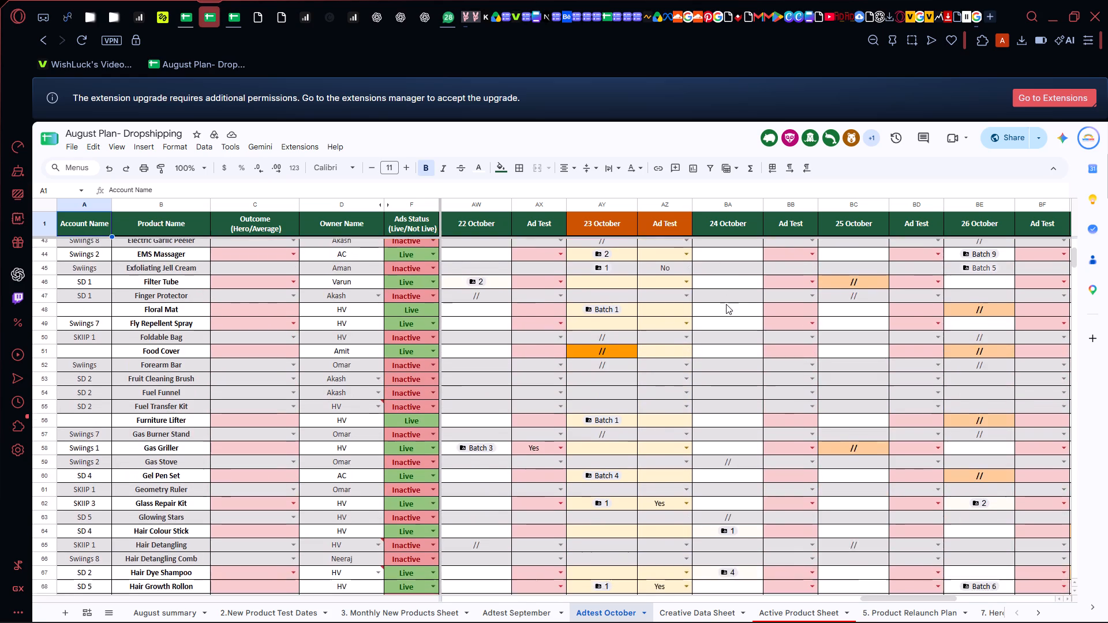
{"action": "scroll", "coordinate": [726, 304], "scroll_direction": "down", "scroll_amount": 7}
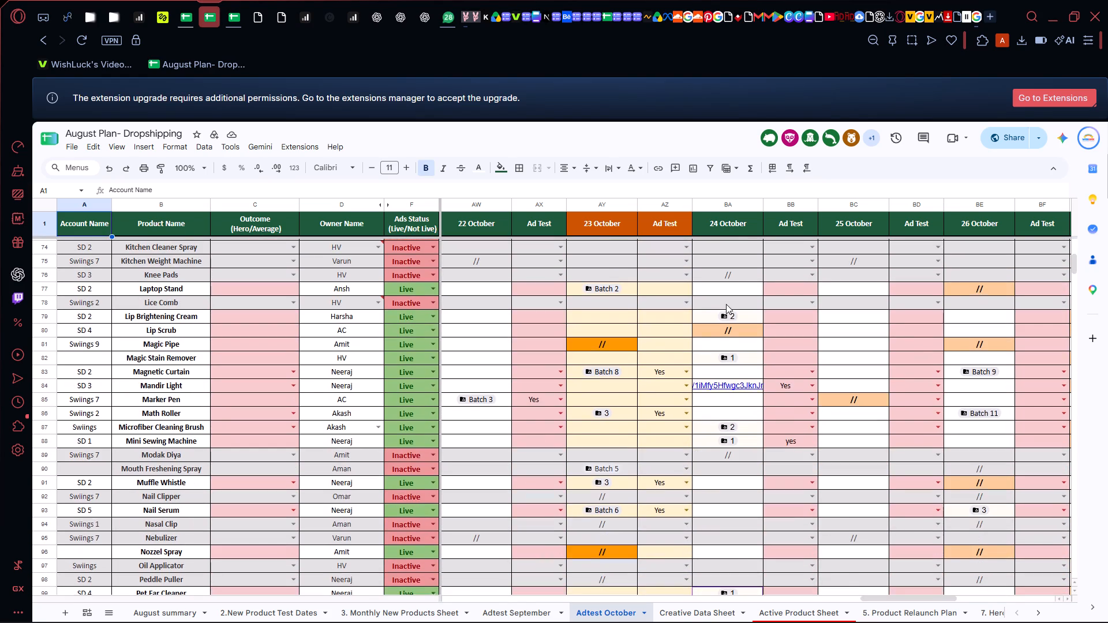
{"action": "scroll", "coordinate": [726, 304], "scroll_direction": "down", "scroll_amount": 5}
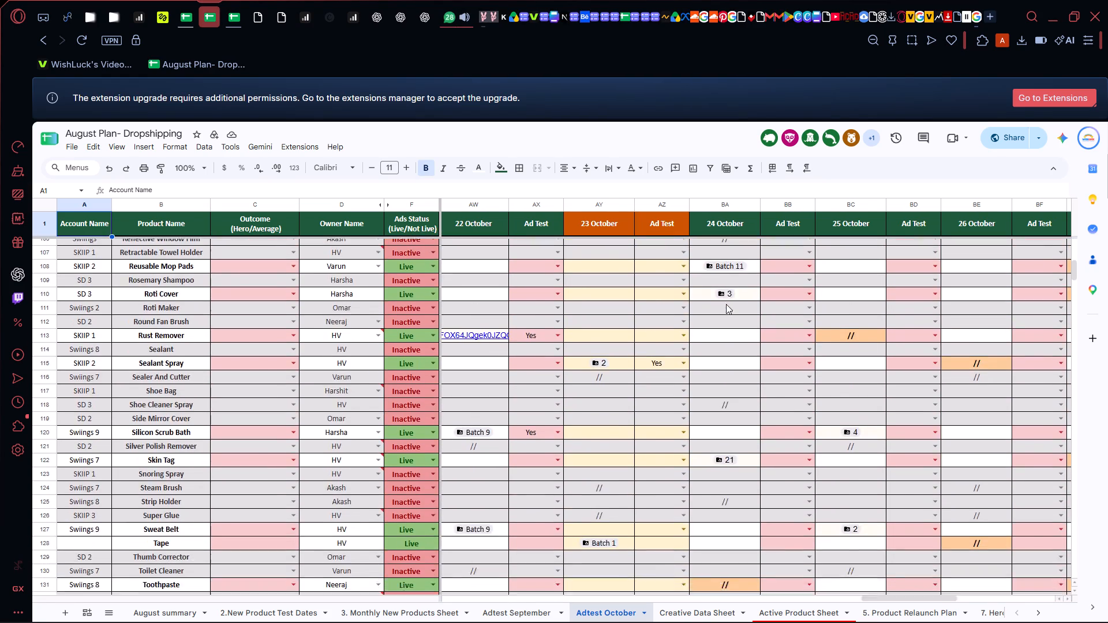
{"action": "scroll", "coordinate": [726, 304], "scroll_direction": "down", "scroll_amount": 5}
{"action": "scroll", "coordinate": [726, 304], "scroll_direction": "up", "scroll_amount": 6}
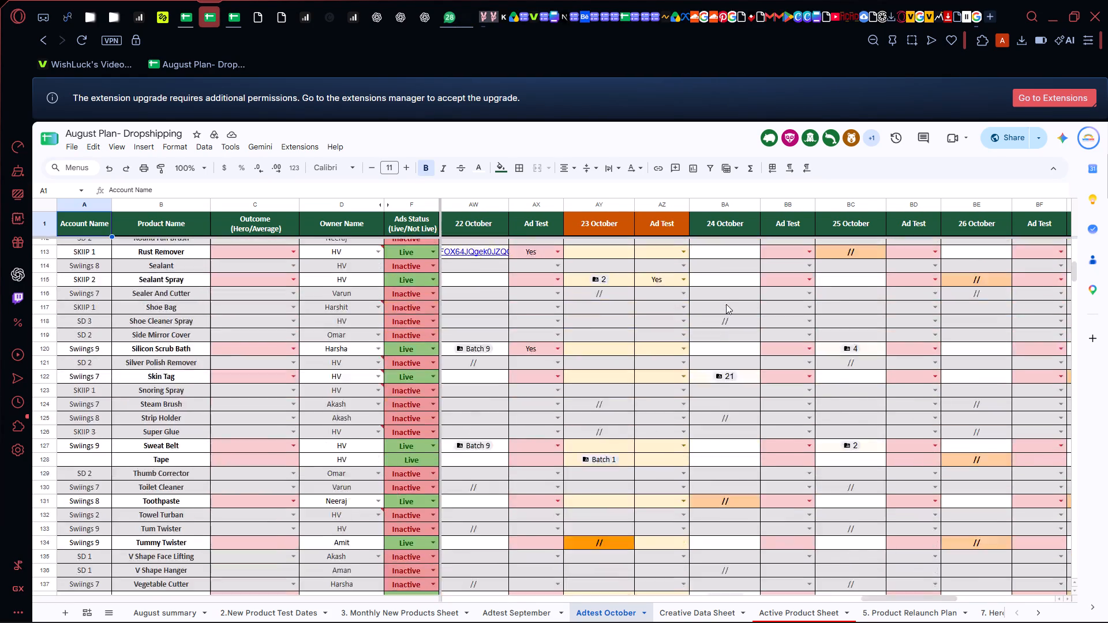
{"action": "scroll", "coordinate": [726, 304], "scroll_direction": "up", "scroll_amount": 9}
{"action": "scroll", "coordinate": [726, 304], "scroll_direction": "down", "scroll_amount": 1}
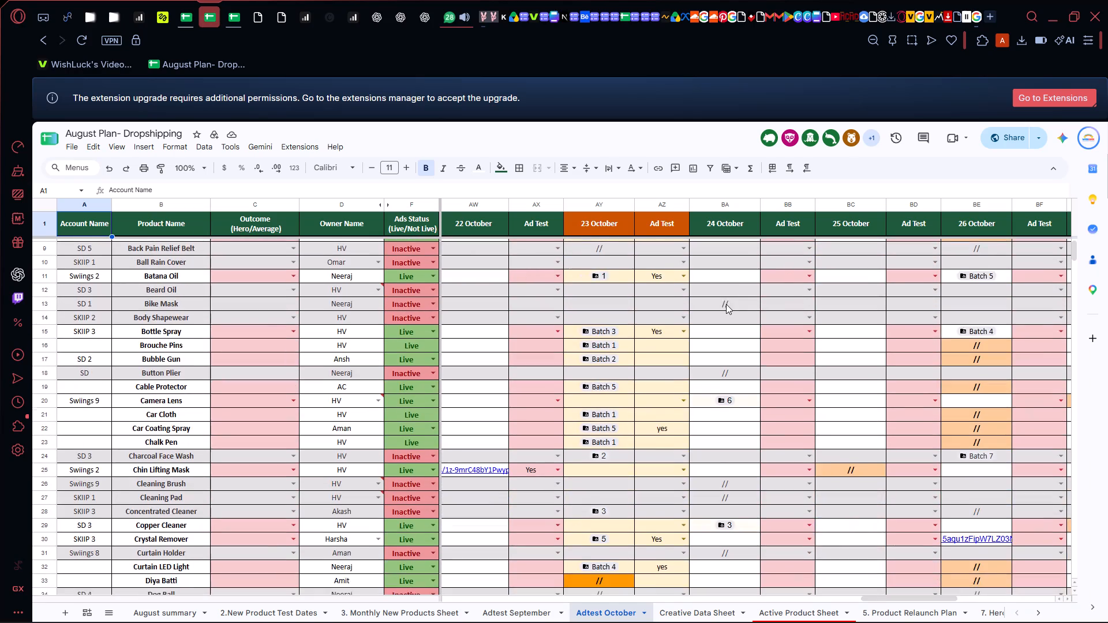
{"action": "scroll", "coordinate": [726, 304], "scroll_direction": "down", "scroll_amount": 1}
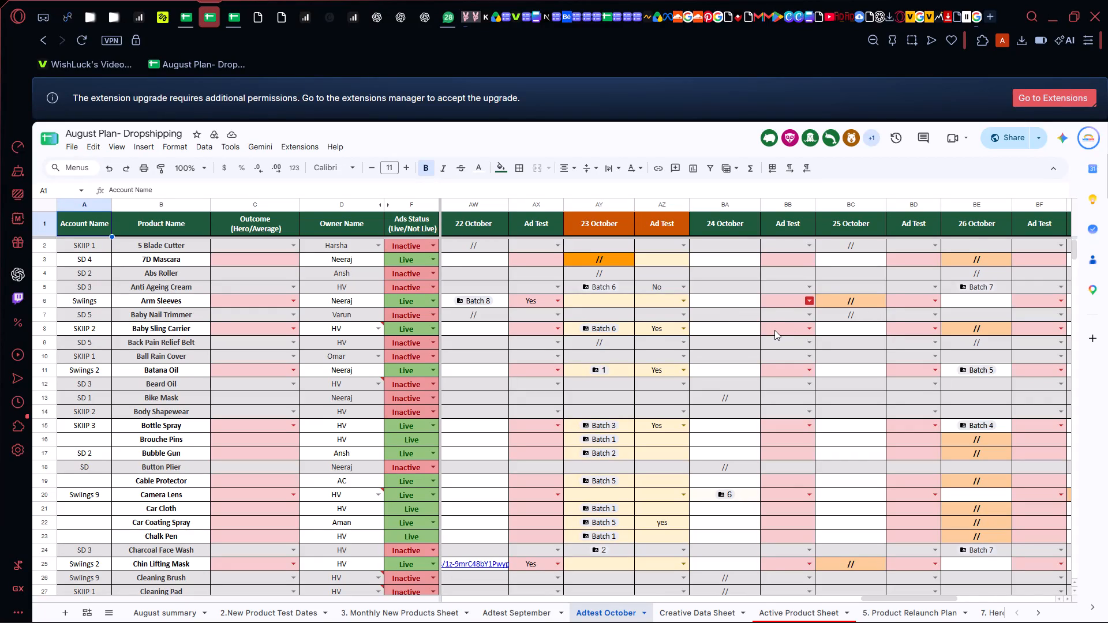
Review the unfiltered product rows again from the top of the sheet, comparing the 23 and 24 October batch entries.
{"action": "scroll", "coordinate": [774, 330], "scroll_direction": "down", "scroll_amount": 5}
{"action": "scroll", "coordinate": [774, 330], "scroll_direction": "up", "scroll_amount": 4}
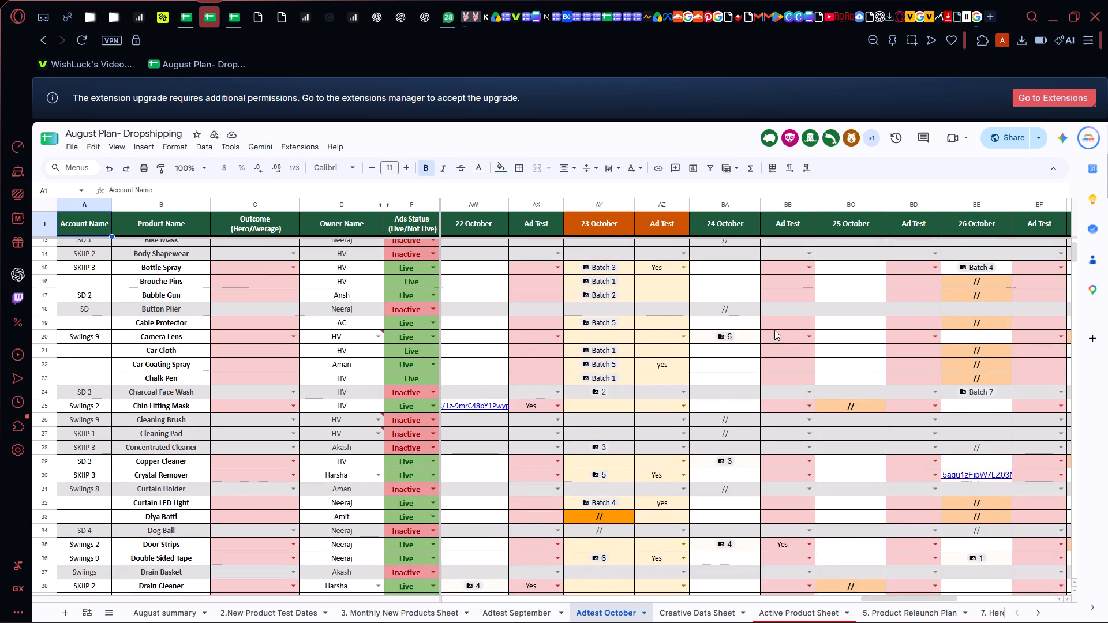
{"action": "scroll", "coordinate": [774, 330], "scroll_direction": "up", "scroll_amount": 3}
{"action": "scroll", "coordinate": [774, 330], "scroll_direction": "down", "scroll_amount": 3}
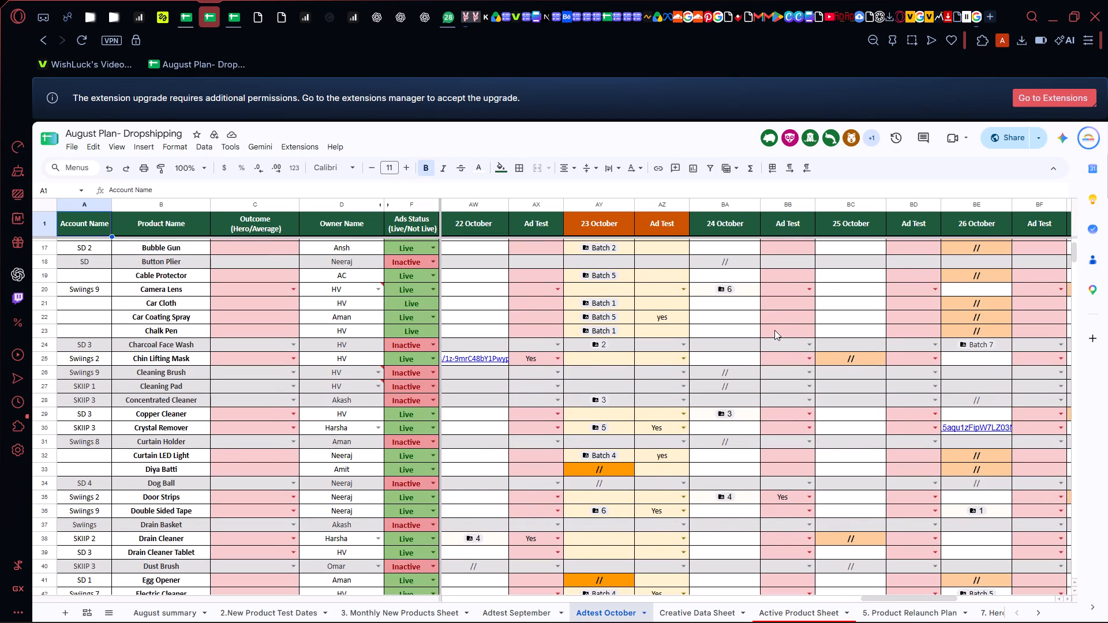
{"action": "scroll", "coordinate": [774, 330], "scroll_direction": "down", "scroll_amount": 6}
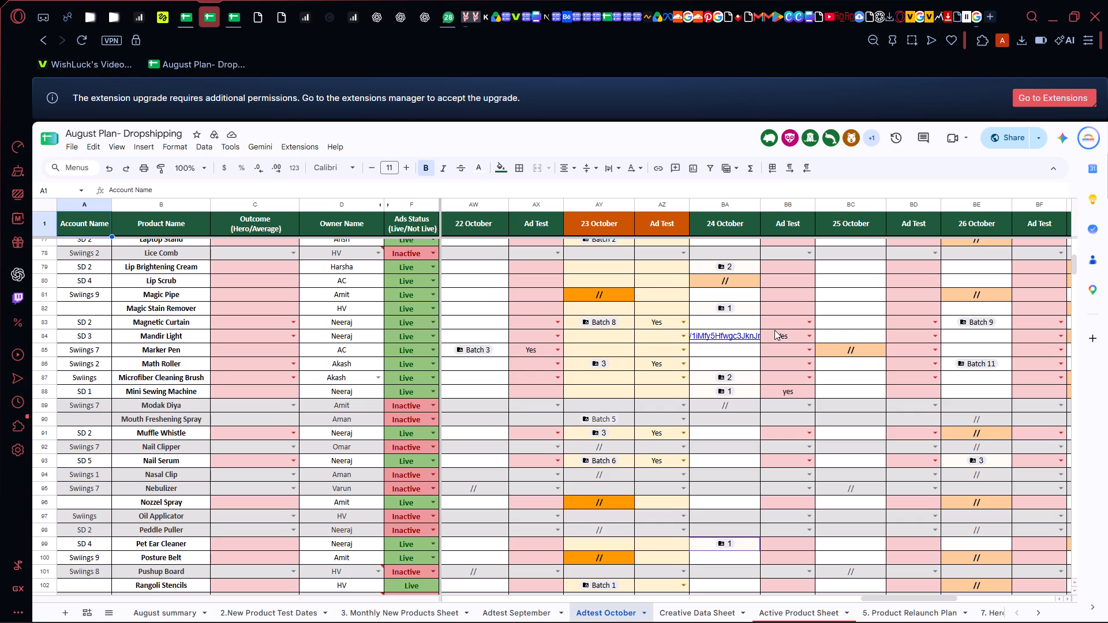
{"action": "scroll", "coordinate": [774, 330], "scroll_direction": "up", "scroll_amount": 9}
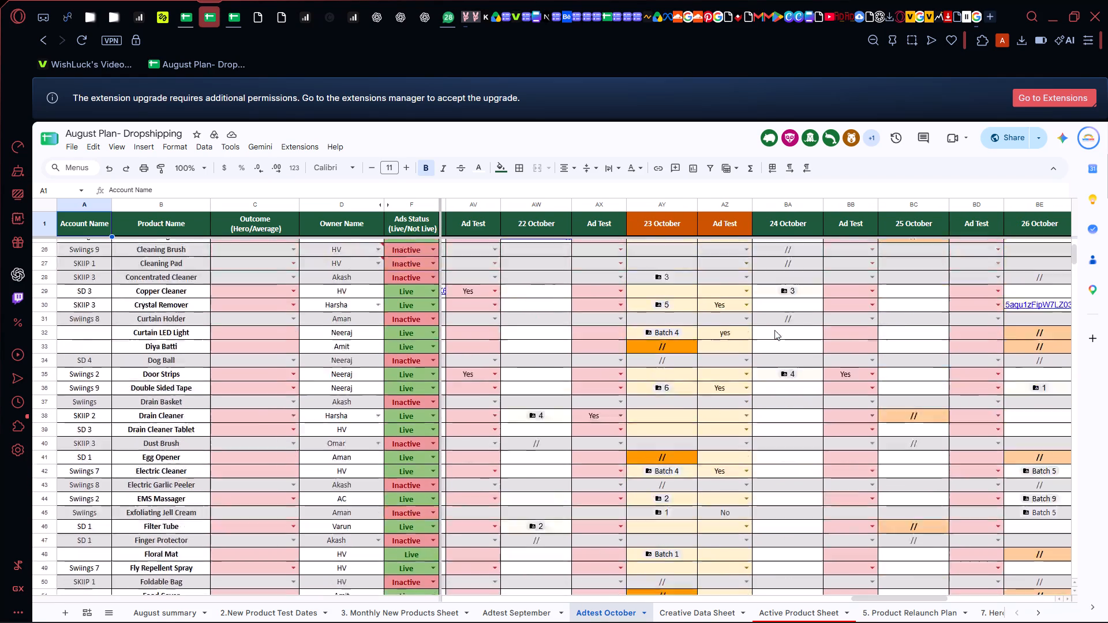
{"action": "scroll", "coordinate": [796, 277], "scroll_direction": "down", "scroll_amount": 3}
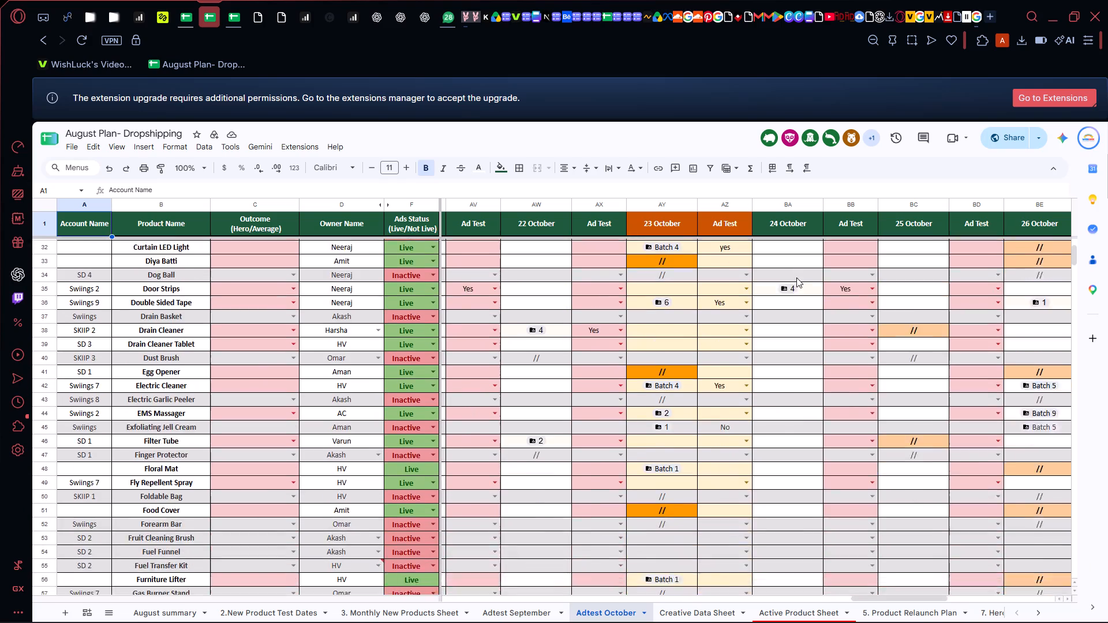
{"action": "scroll", "coordinate": [796, 277], "scroll_direction": "down", "scroll_amount": 8}
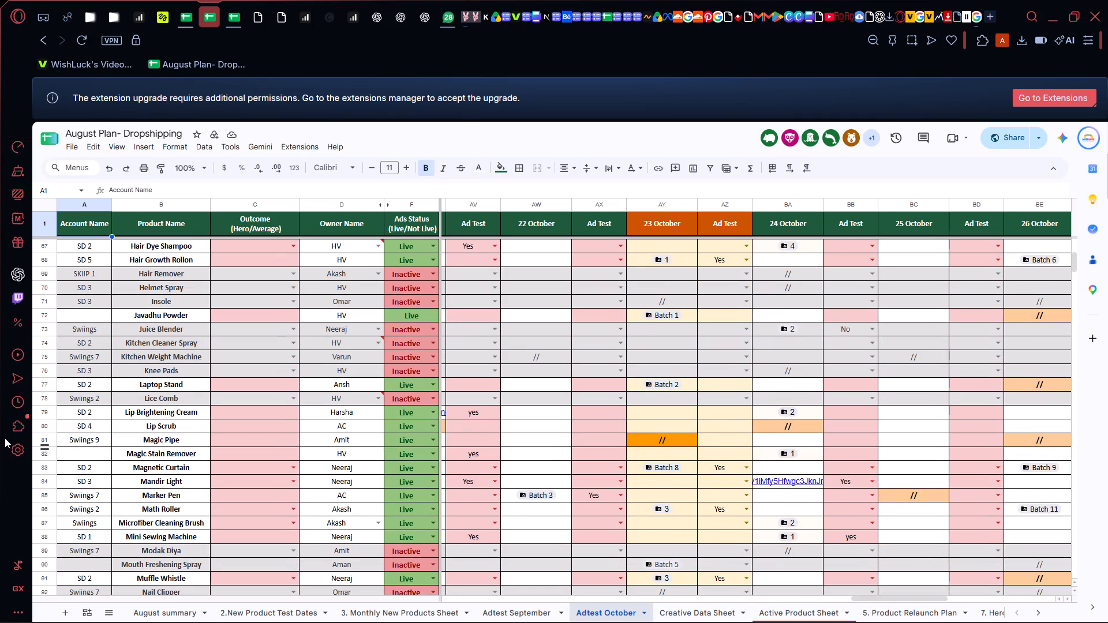
Select the Lip Scrub row and review it and the product rows below across the 23 to 27 October columns, dismissing the chat notification.
{"action": "left_click", "coordinate": [41, 429]}
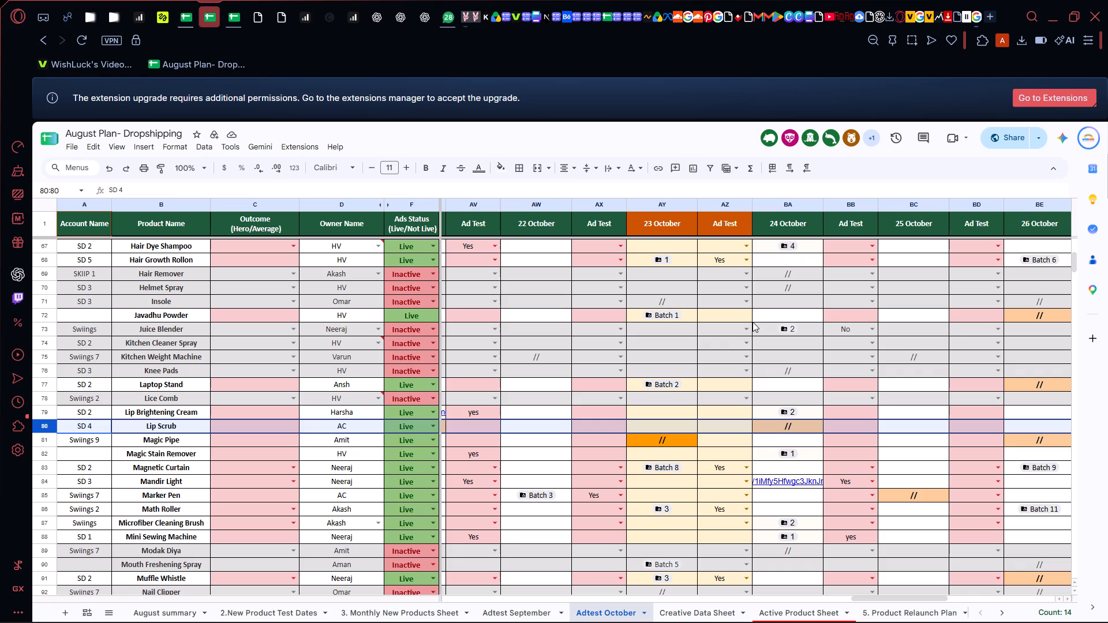
{"action": "scroll", "coordinate": [753, 322], "scroll_direction": "left", "scroll_amount": 2}
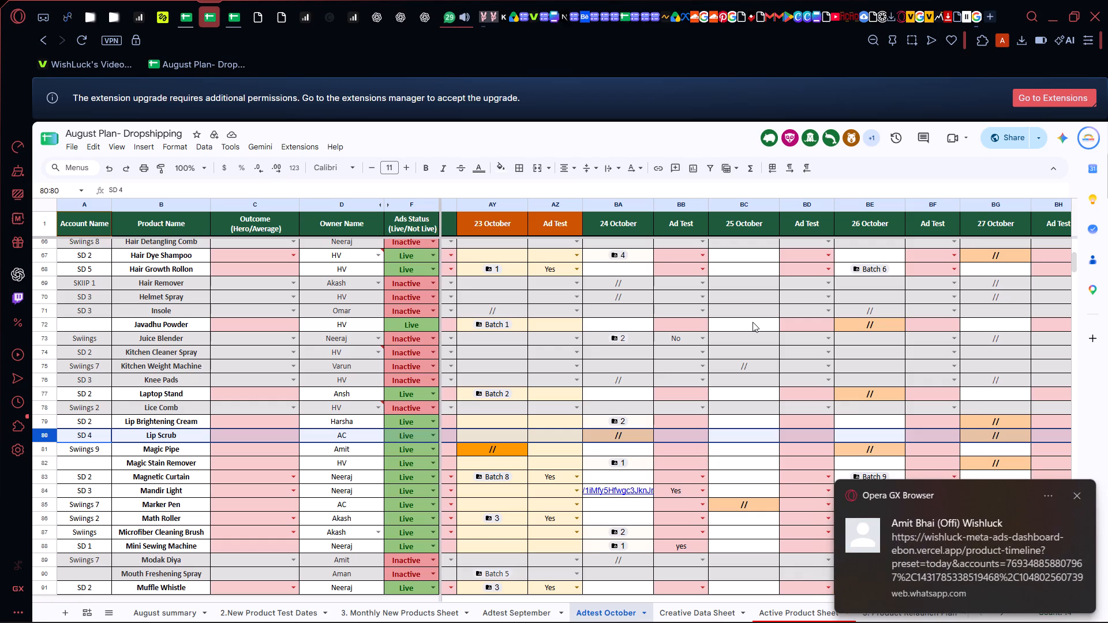
{"action": "left_click", "coordinate": [1079, 500]}
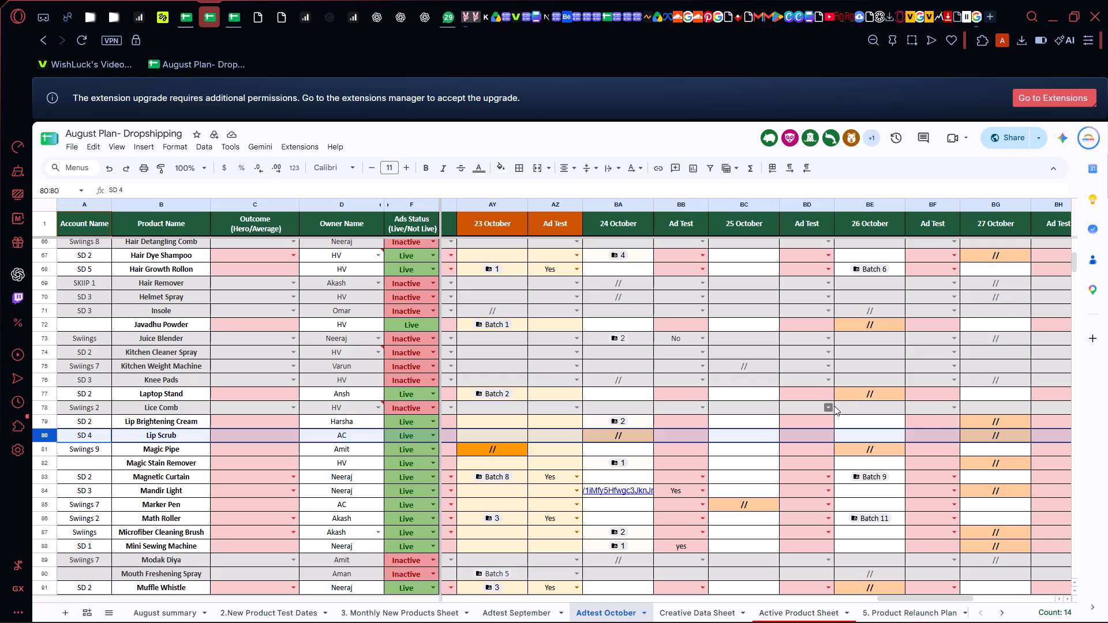
{"action": "scroll", "coordinate": [652, 312], "scroll_direction": "down", "scroll_amount": 8}
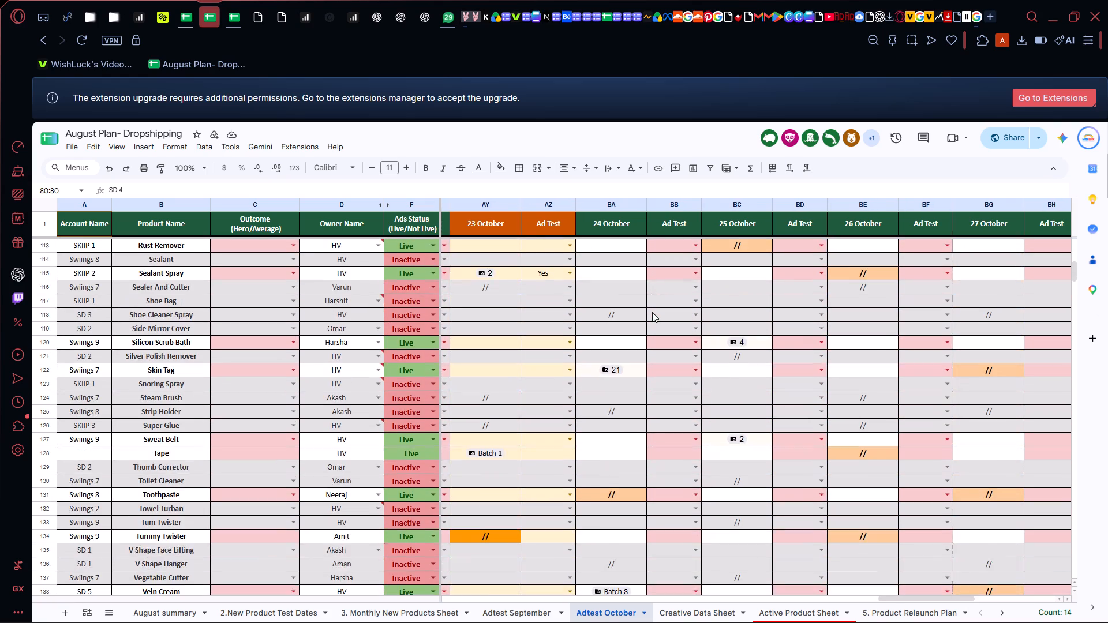
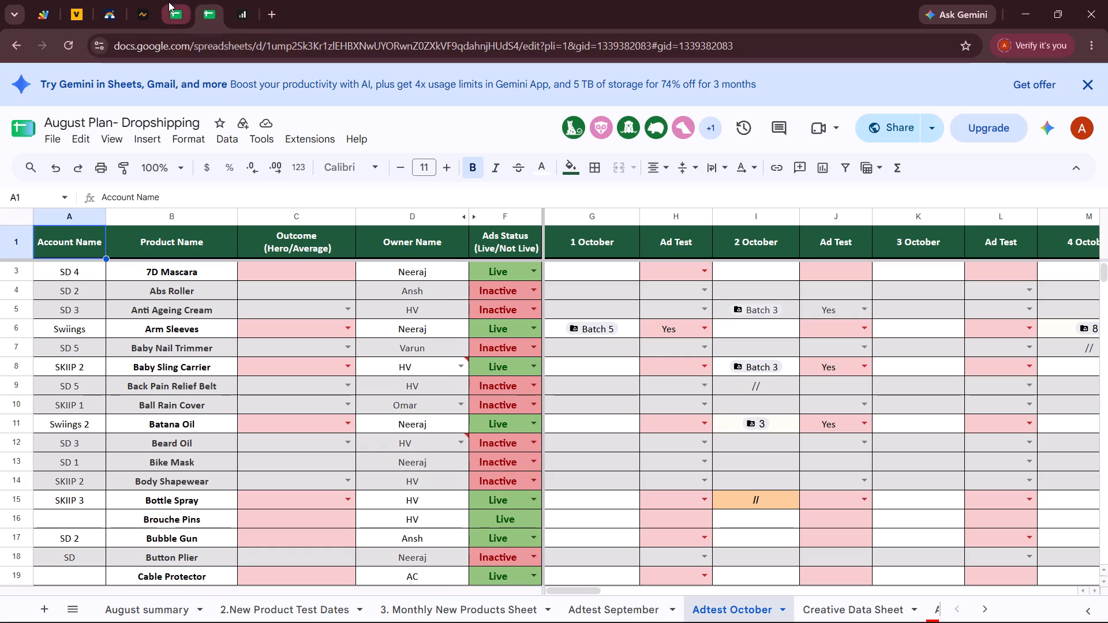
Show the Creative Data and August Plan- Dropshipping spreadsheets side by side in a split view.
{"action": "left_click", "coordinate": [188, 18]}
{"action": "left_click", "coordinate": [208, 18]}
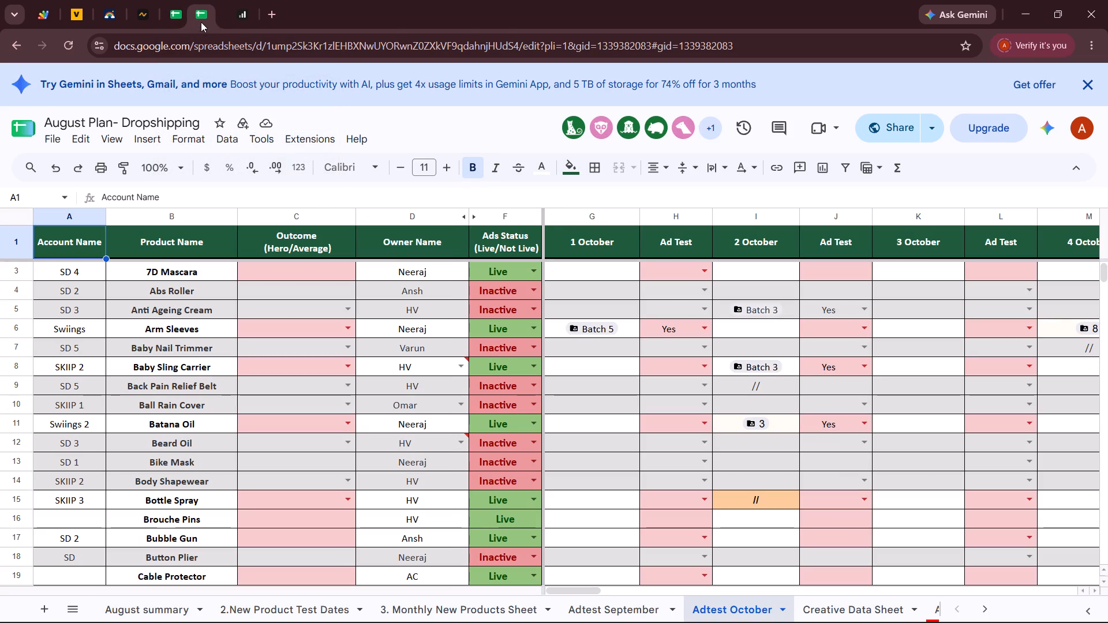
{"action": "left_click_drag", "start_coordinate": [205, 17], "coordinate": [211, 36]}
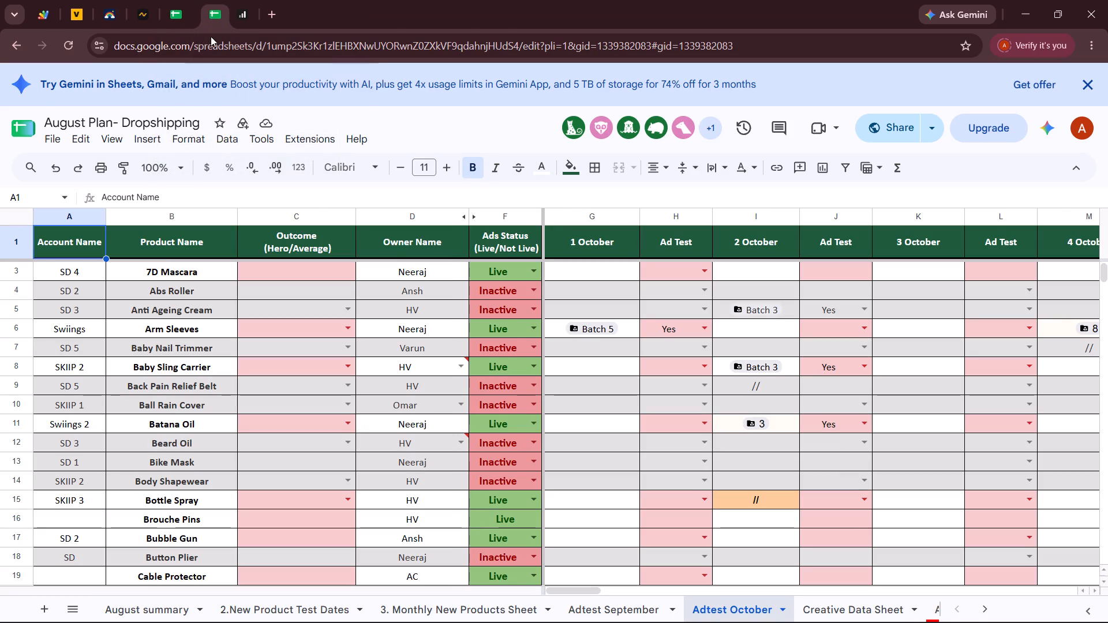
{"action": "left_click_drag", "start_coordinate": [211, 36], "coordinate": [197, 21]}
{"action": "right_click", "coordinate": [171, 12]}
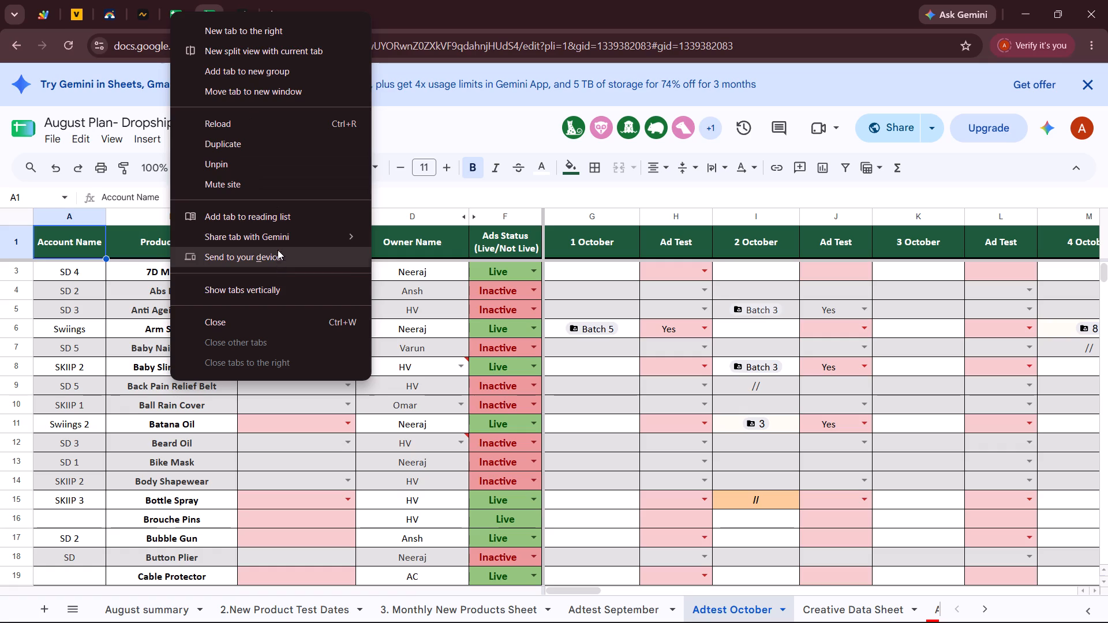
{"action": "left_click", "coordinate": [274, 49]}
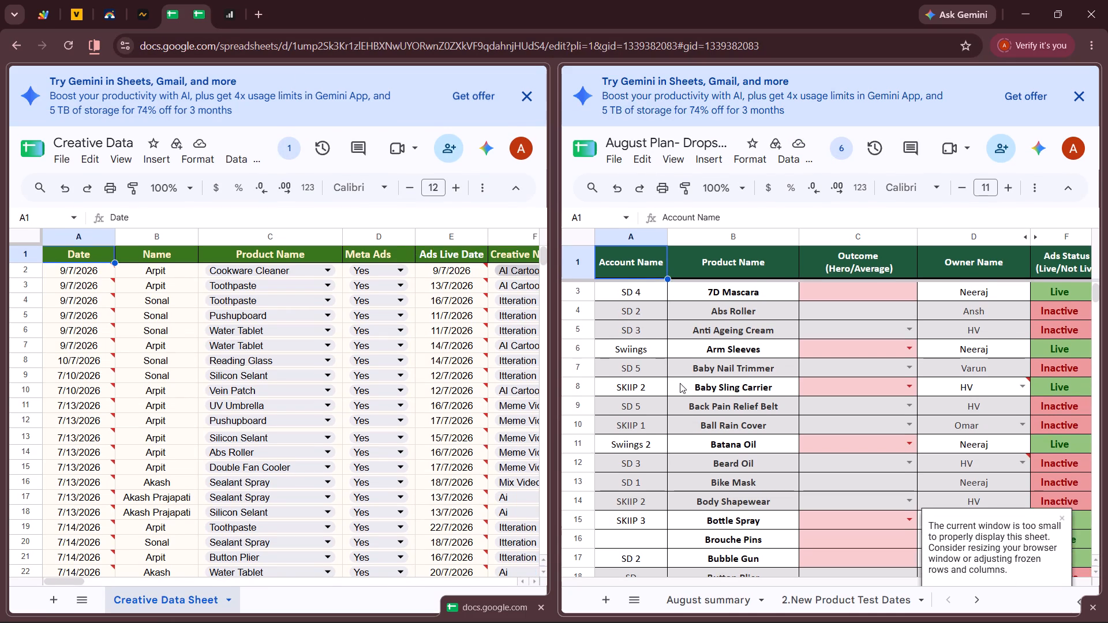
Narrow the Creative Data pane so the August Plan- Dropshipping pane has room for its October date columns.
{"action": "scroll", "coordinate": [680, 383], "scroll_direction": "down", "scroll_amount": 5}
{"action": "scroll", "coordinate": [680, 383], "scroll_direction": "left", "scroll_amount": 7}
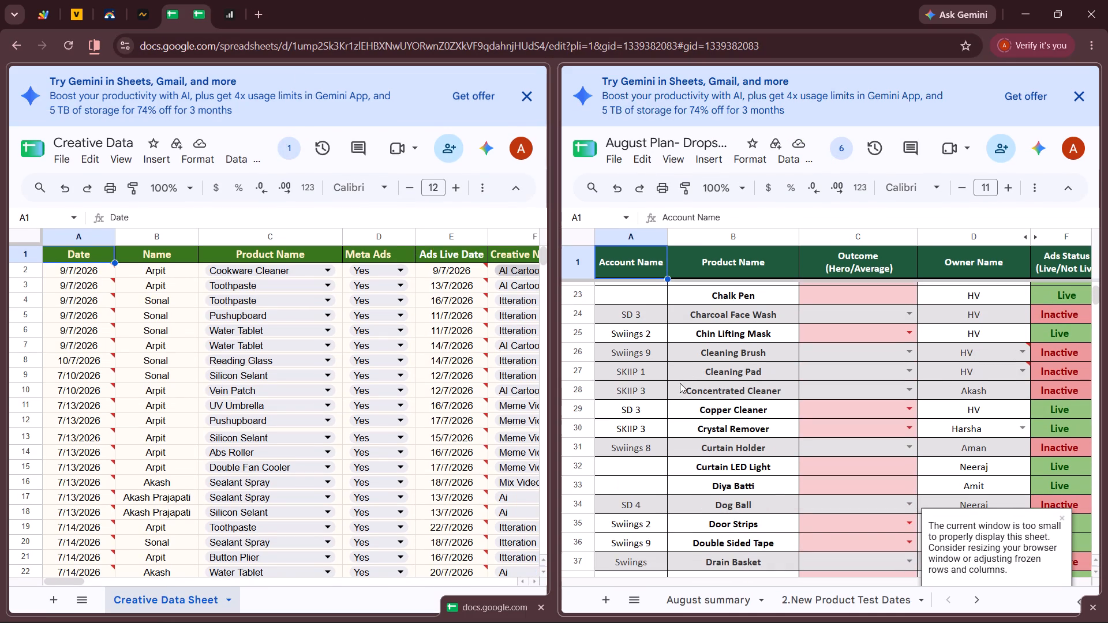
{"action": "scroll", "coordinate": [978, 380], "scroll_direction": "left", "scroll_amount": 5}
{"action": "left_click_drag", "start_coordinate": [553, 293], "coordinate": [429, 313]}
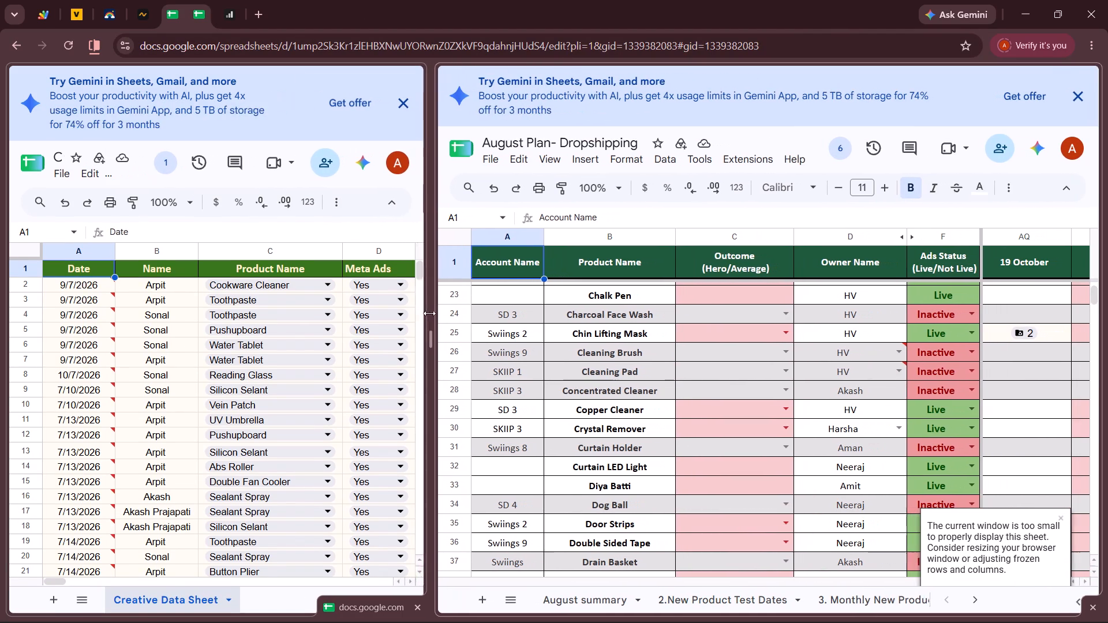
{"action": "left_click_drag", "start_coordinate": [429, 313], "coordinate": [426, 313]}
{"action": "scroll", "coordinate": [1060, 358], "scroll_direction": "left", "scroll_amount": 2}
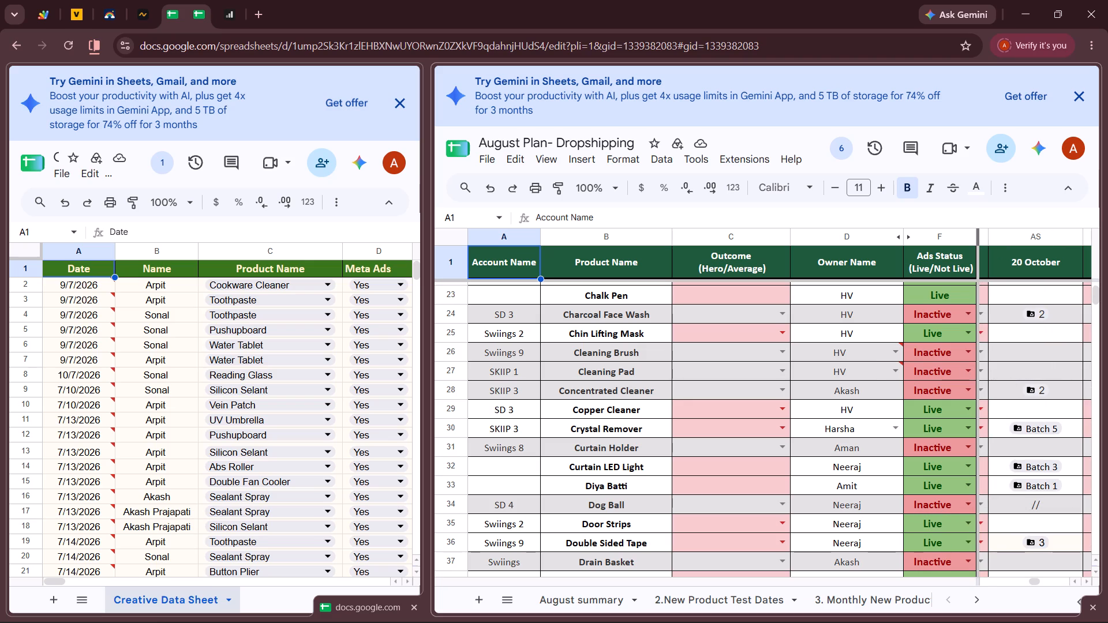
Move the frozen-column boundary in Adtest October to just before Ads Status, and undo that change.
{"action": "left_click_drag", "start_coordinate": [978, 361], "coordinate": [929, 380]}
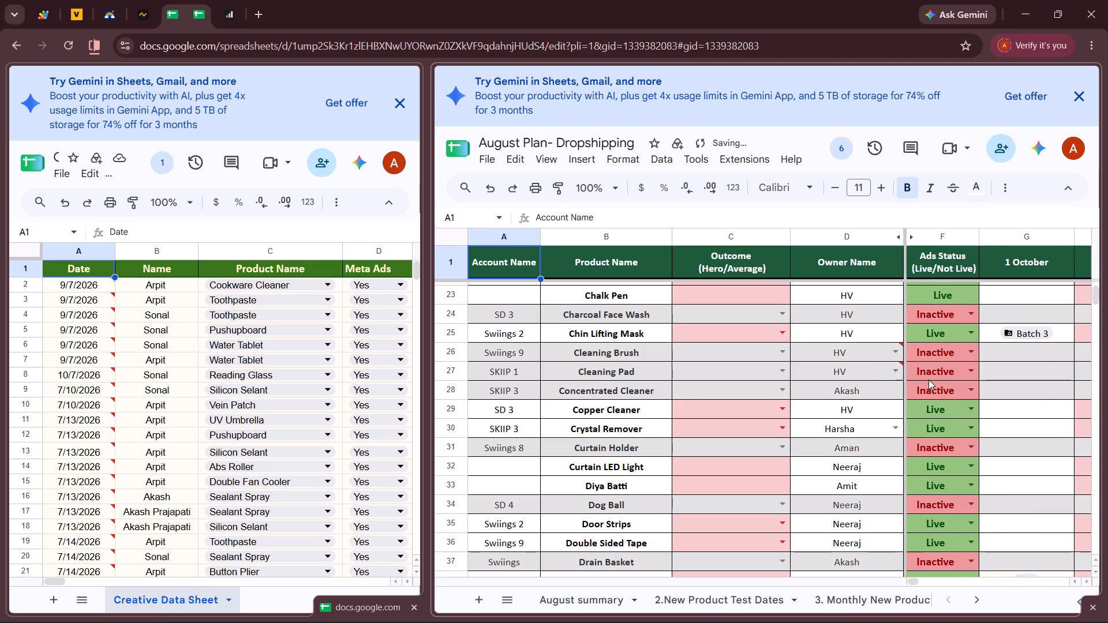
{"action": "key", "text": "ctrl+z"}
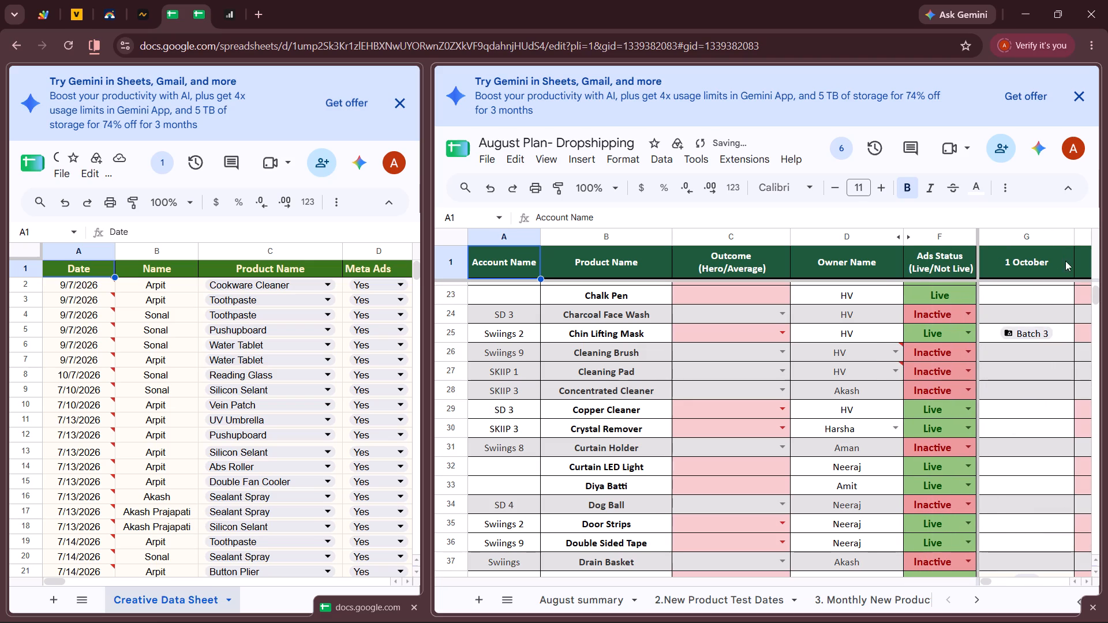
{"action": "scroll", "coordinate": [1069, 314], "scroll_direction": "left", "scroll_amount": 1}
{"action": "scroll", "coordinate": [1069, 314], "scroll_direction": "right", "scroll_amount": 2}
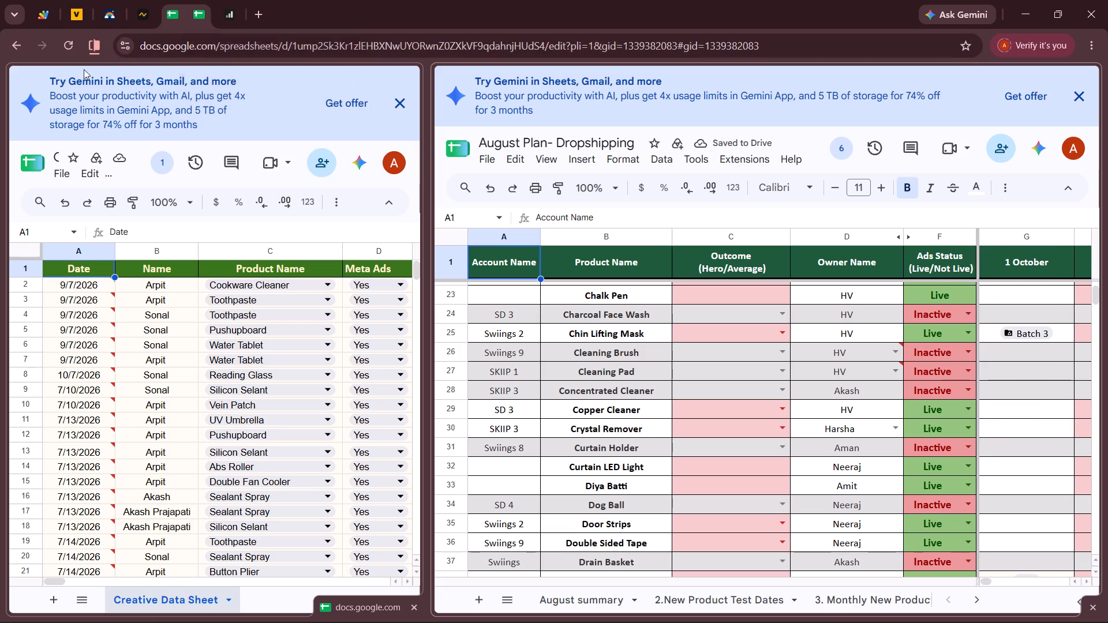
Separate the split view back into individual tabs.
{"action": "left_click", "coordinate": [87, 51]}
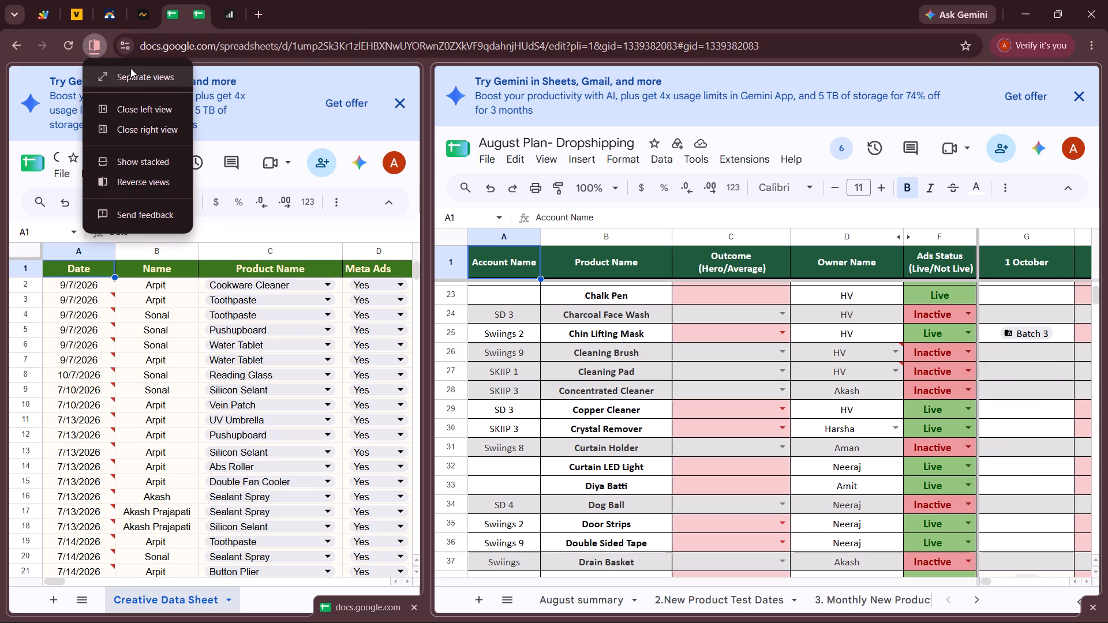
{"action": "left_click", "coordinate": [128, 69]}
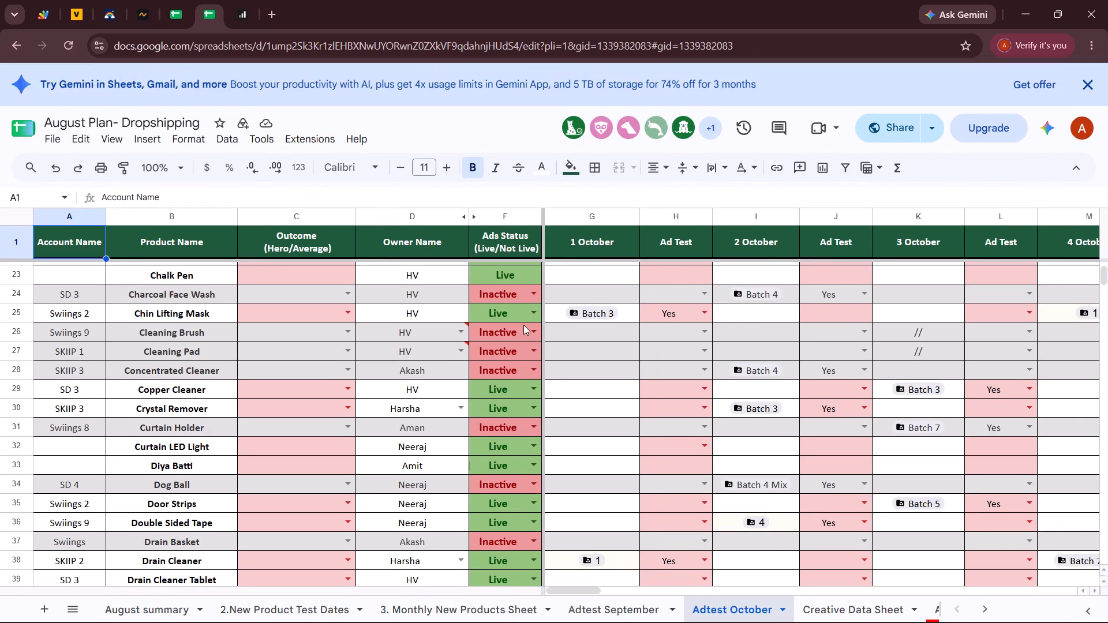
Set the browser page zoom for the spreadsheets to 75%.
{"action": "key", "text": "ctrl+minus"}
{"action": "key", "text": "ctrl+minus"}
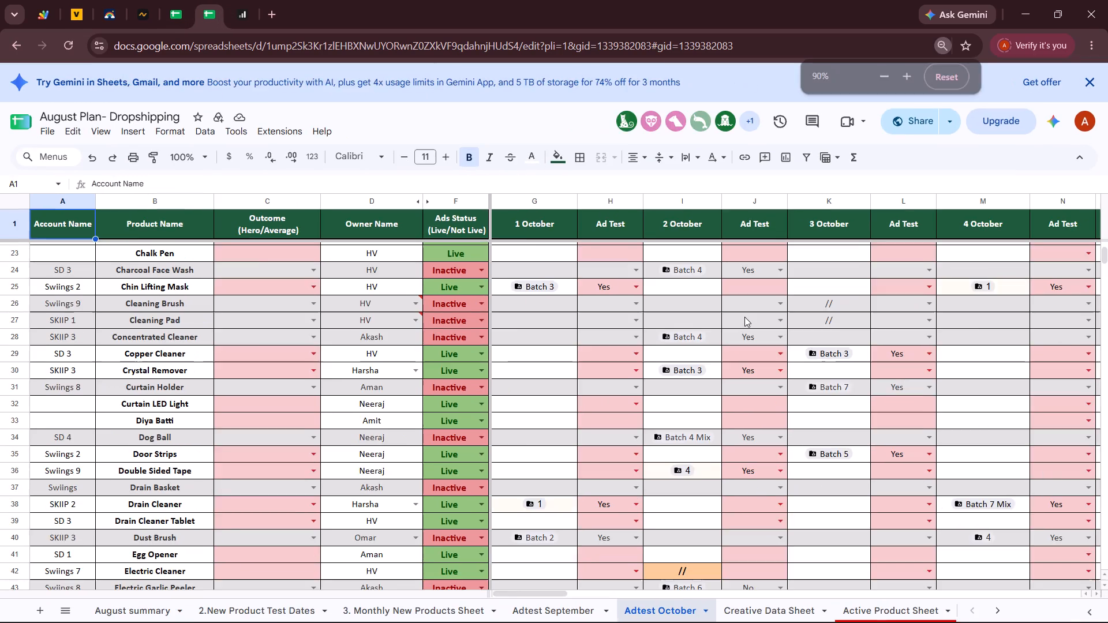
{"action": "key", "text": "ctrl+minus"}
{"action": "key", "text": "ctrl+minus"}
{"action": "key", "text": "ctrl+minus"}
{"action": "key", "text": "ctrl+minus"}
{"action": "key", "text": "ctrl+minus"}
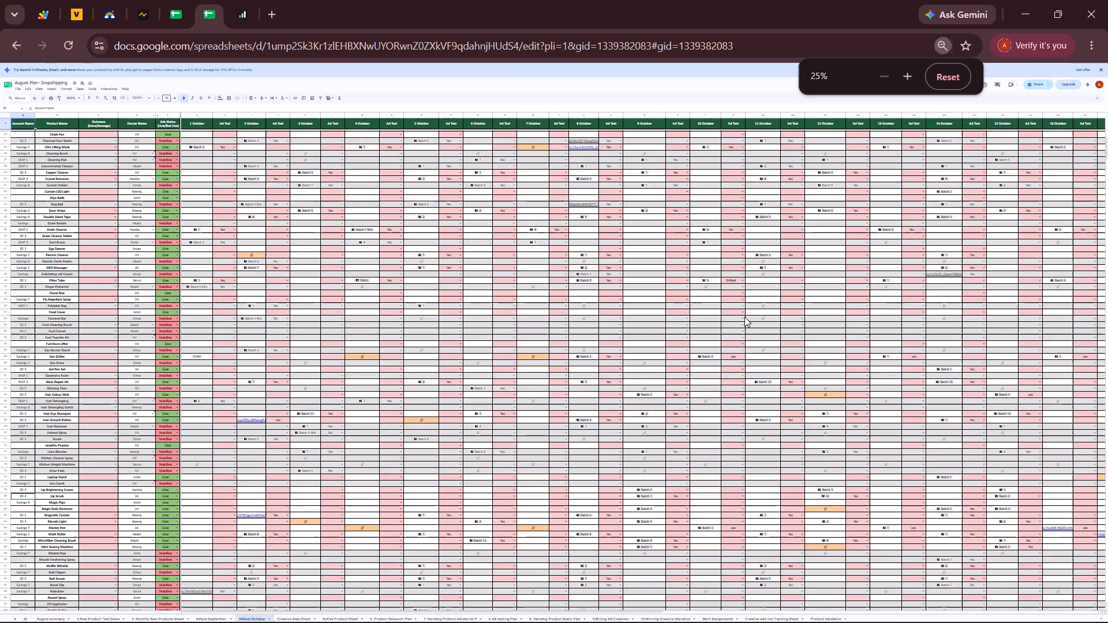
{"action": "key", "text": "ctrl+plus"}
{"action": "key", "text": "ctrl+plus"}
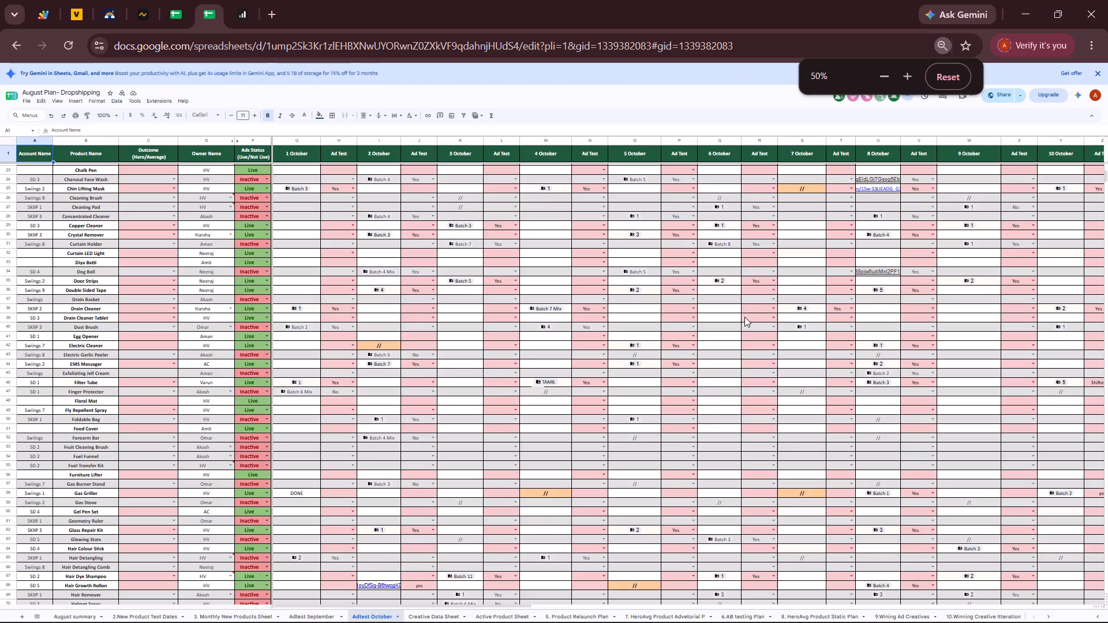
{"action": "key", "text": "ctrl+plus"}
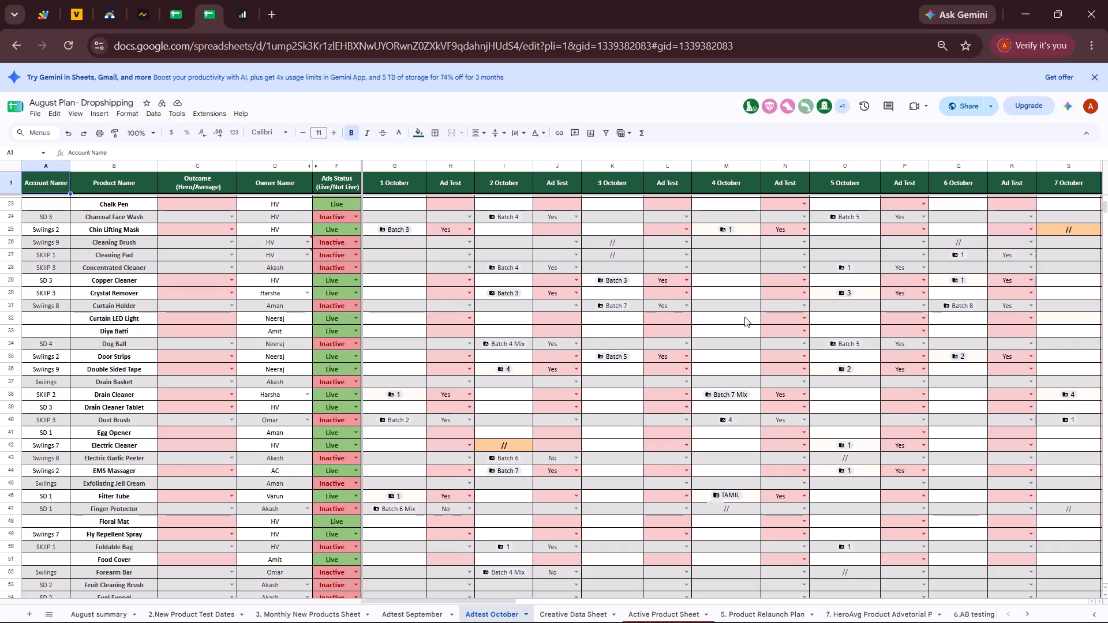
{"action": "key", "text": "ctrl+plus"}
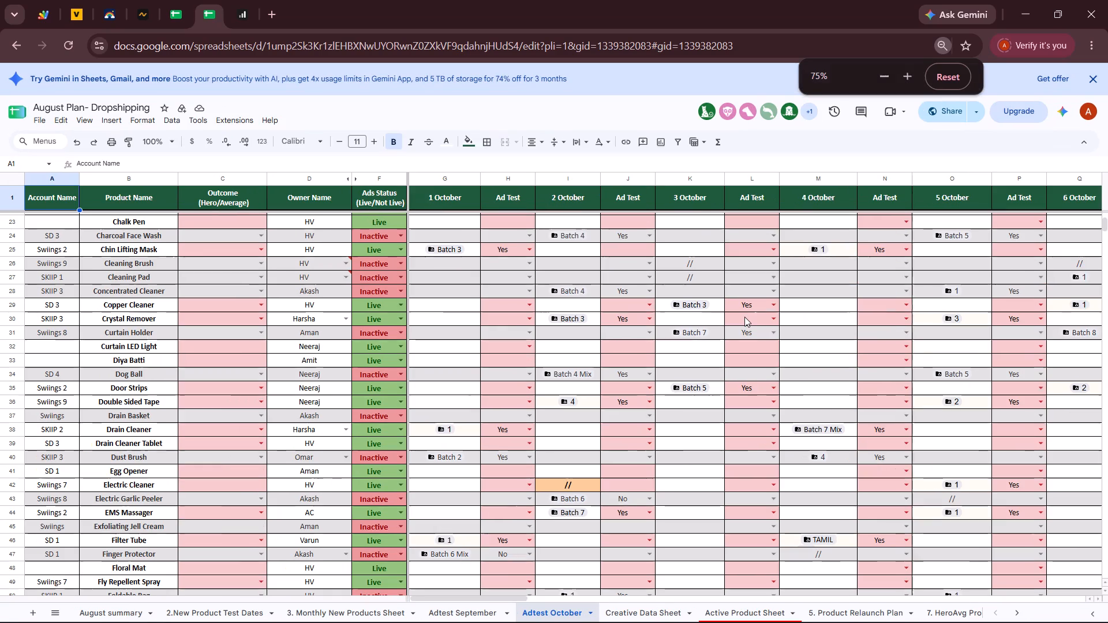
Examine the Creative Data spreadsheet down to its latest entries, looking for 10/22/2026 rows without an ads live date.
{"action": "left_click", "coordinate": [174, 4]}
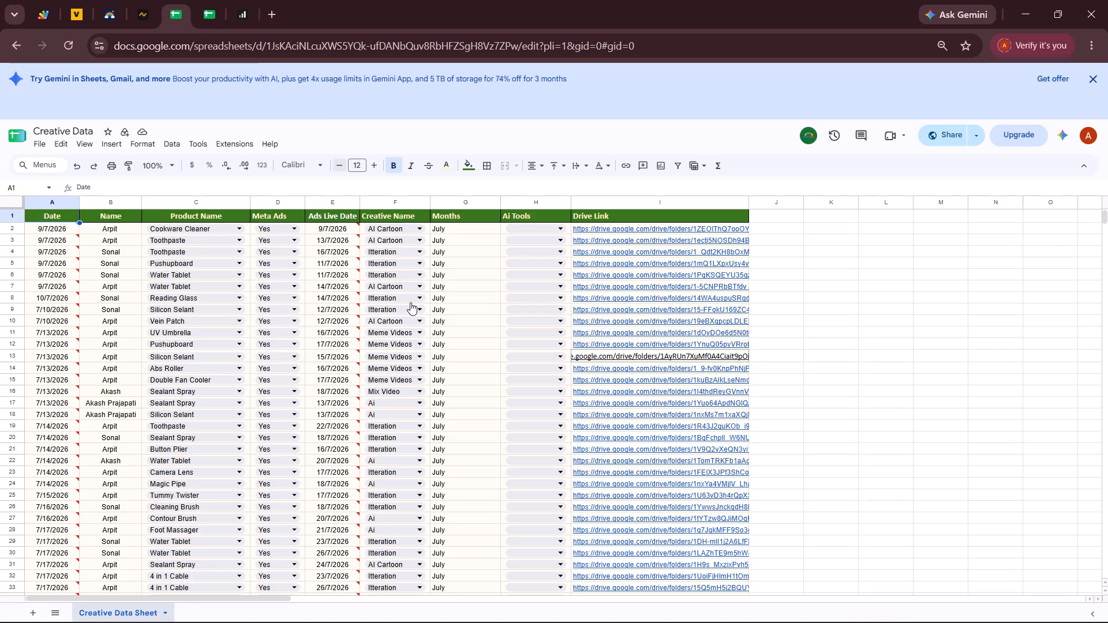
{"action": "scroll", "coordinate": [425, 335], "scroll_direction": "up", "scroll_amount": 6}
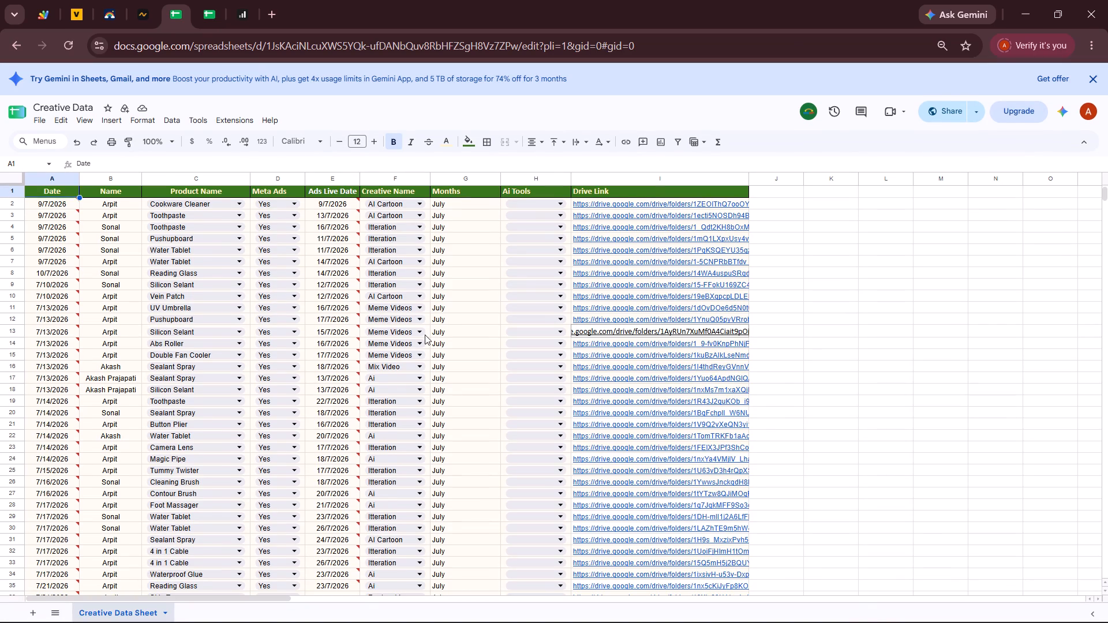
{"action": "scroll", "coordinate": [425, 335], "scroll_direction": "down", "scroll_amount": 13}
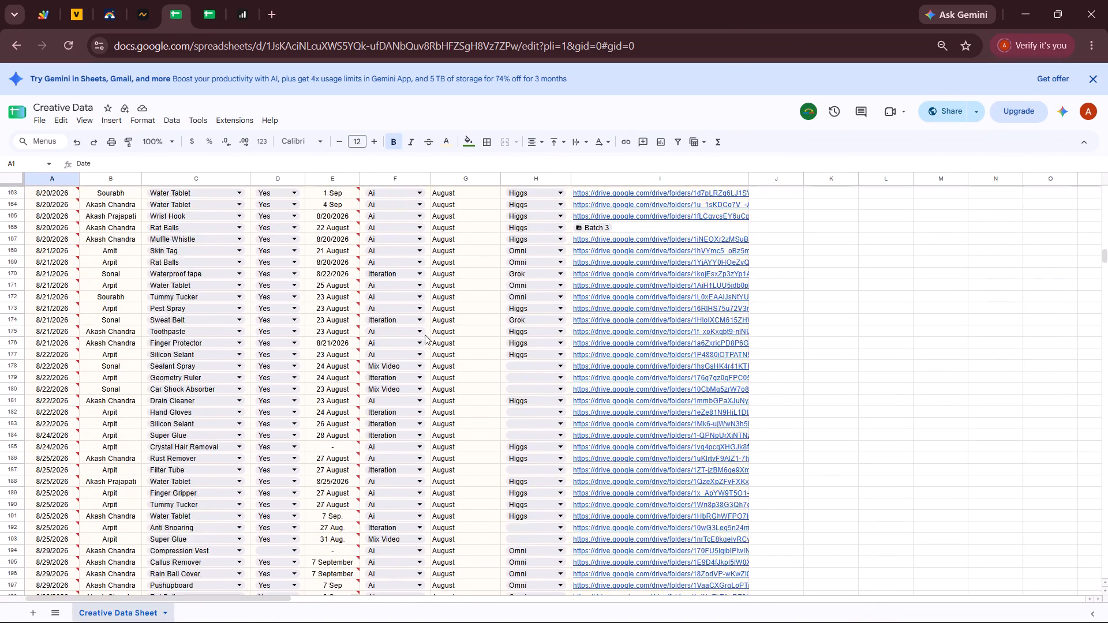
{"action": "scroll", "coordinate": [425, 335], "scroll_direction": "down", "scroll_amount": 10}
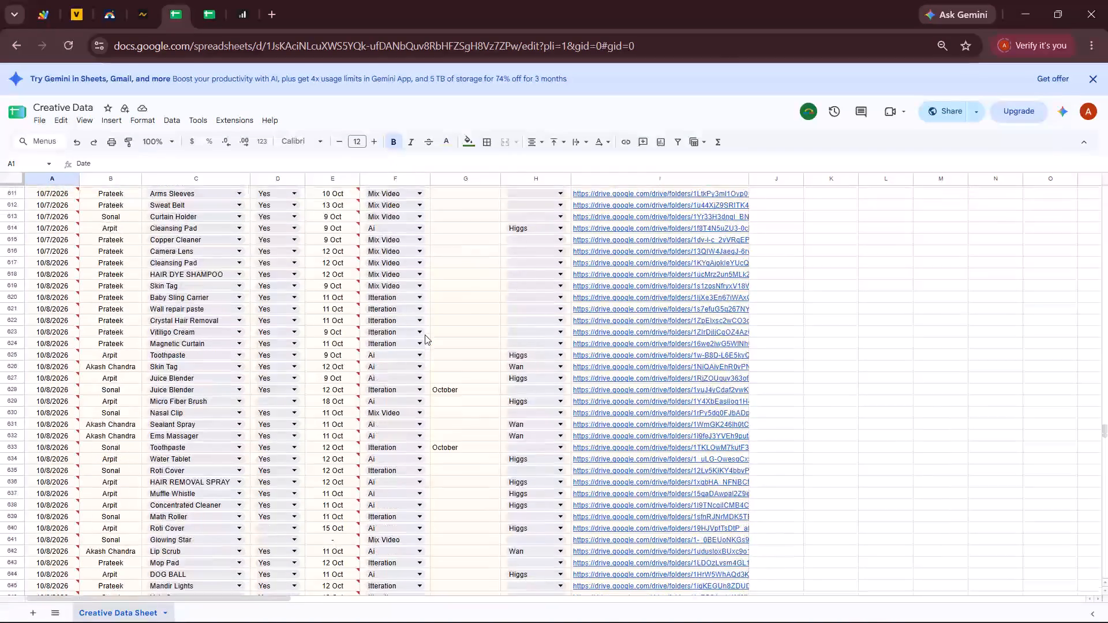
{"action": "scroll", "coordinate": [425, 335], "scroll_direction": "down", "scroll_amount": 6}
{"action": "scroll", "coordinate": [425, 335], "scroll_direction": "up", "scroll_amount": 3}
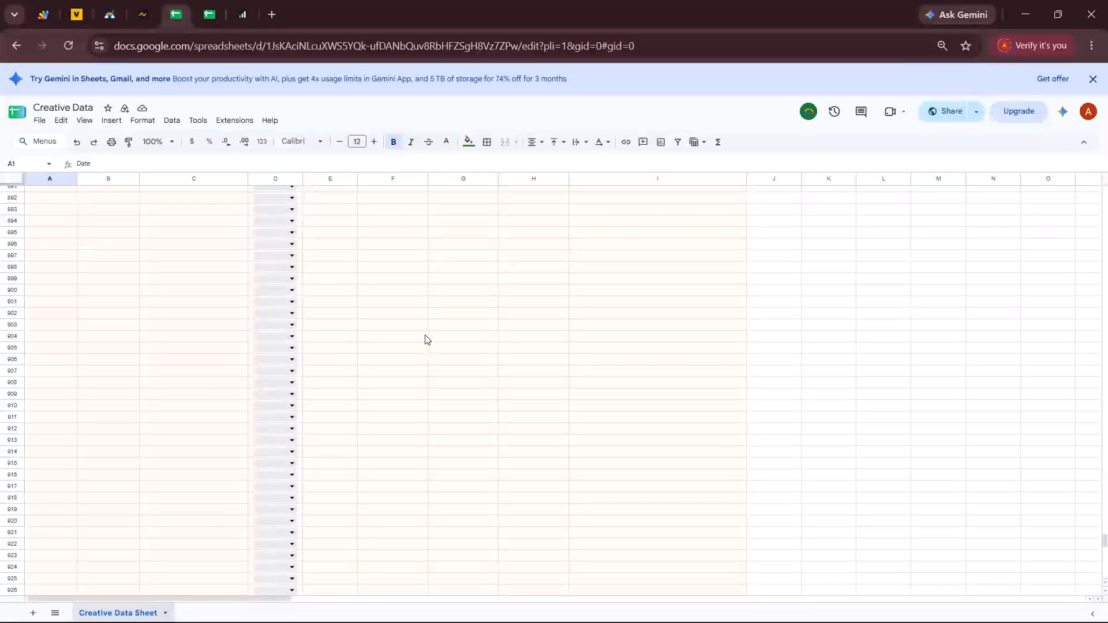
{"action": "scroll", "coordinate": [425, 335], "scroll_direction": "up", "scroll_amount": 6}
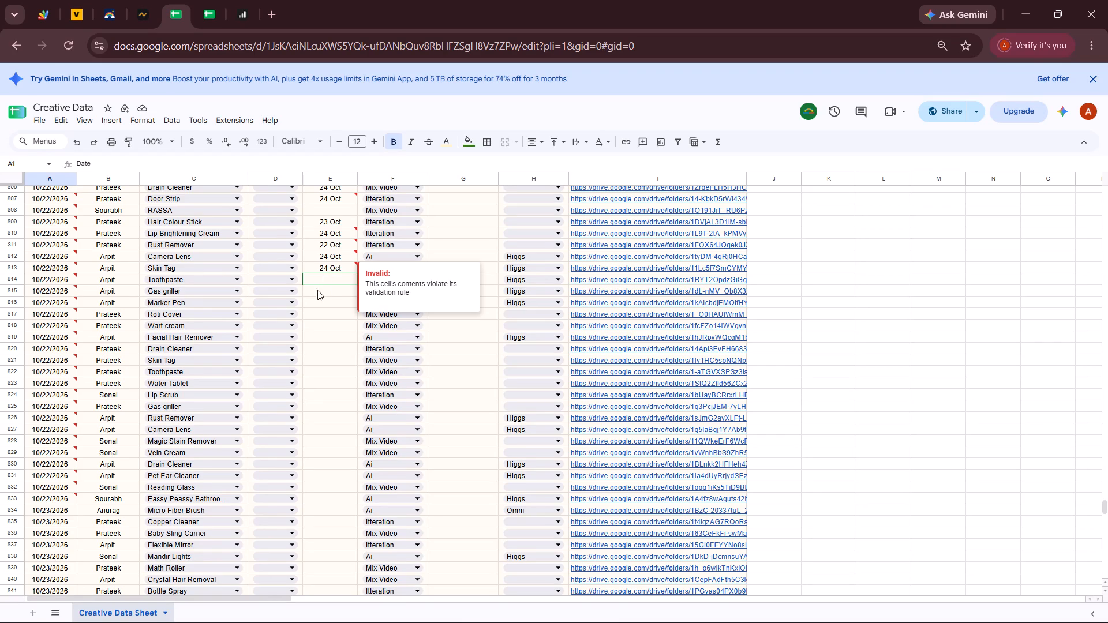
Check the 10/22/2026 Toothpaste entry in row 814 from its empty live date to its Drive link, previewing the linked folder.
{"action": "left_click", "coordinate": [489, 261]}
{"action": "left_click", "coordinate": [338, 279]}
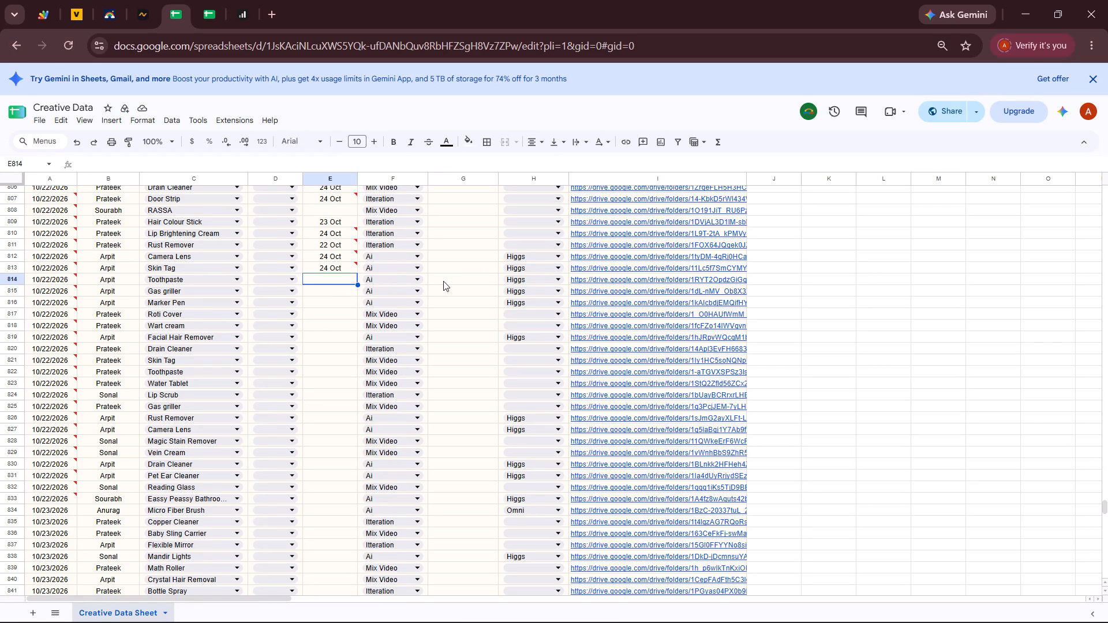
{"action": "left_click", "coordinate": [443, 281]}
{"action": "key", "text": "Right"}
{"action": "key", "text": "Right"}
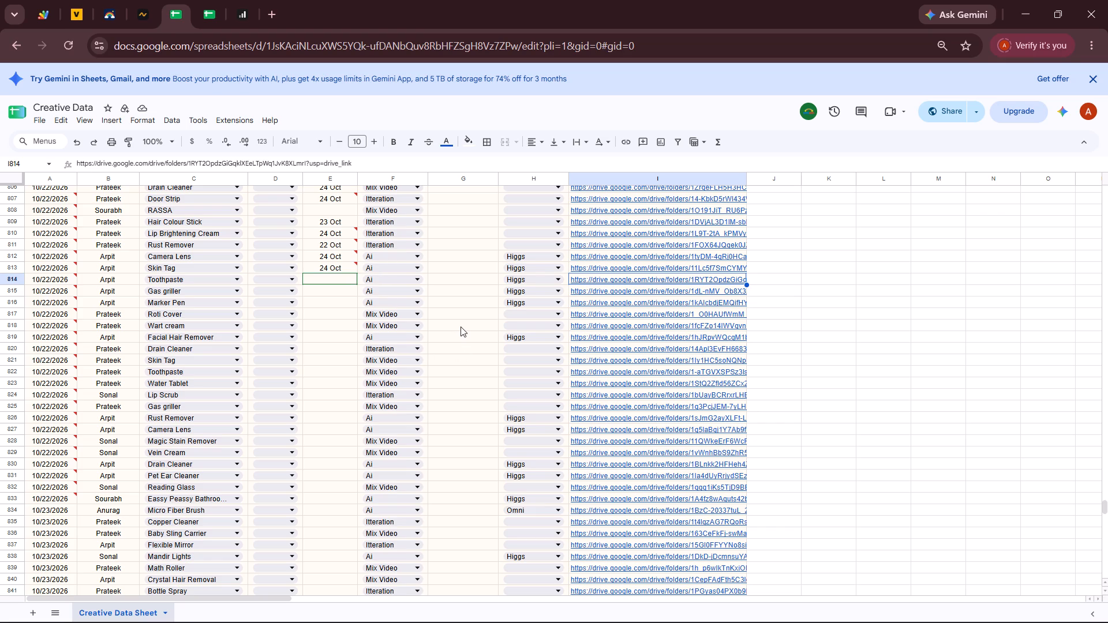
{"action": "right_click", "coordinate": [620, 279]}
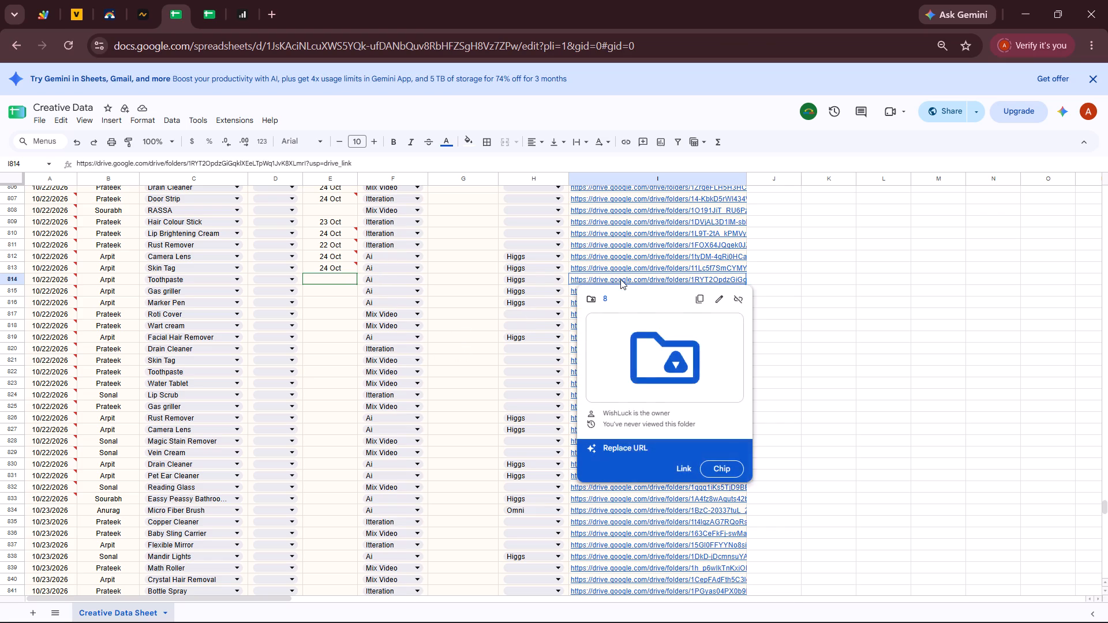
{"action": "left_click", "coordinate": [885, 295]}
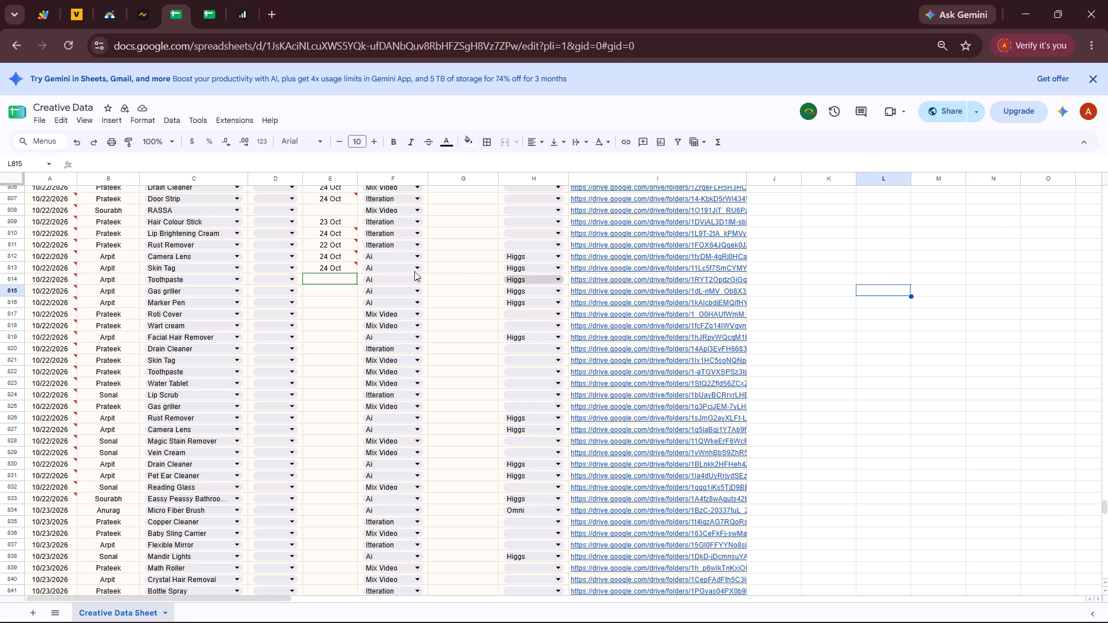
Go through row 814's Toothpaste cells again from date to Drive link, and view the available actions for the link.
{"action": "left_click", "coordinate": [347, 279]}
{"action": "key", "text": "Left"}
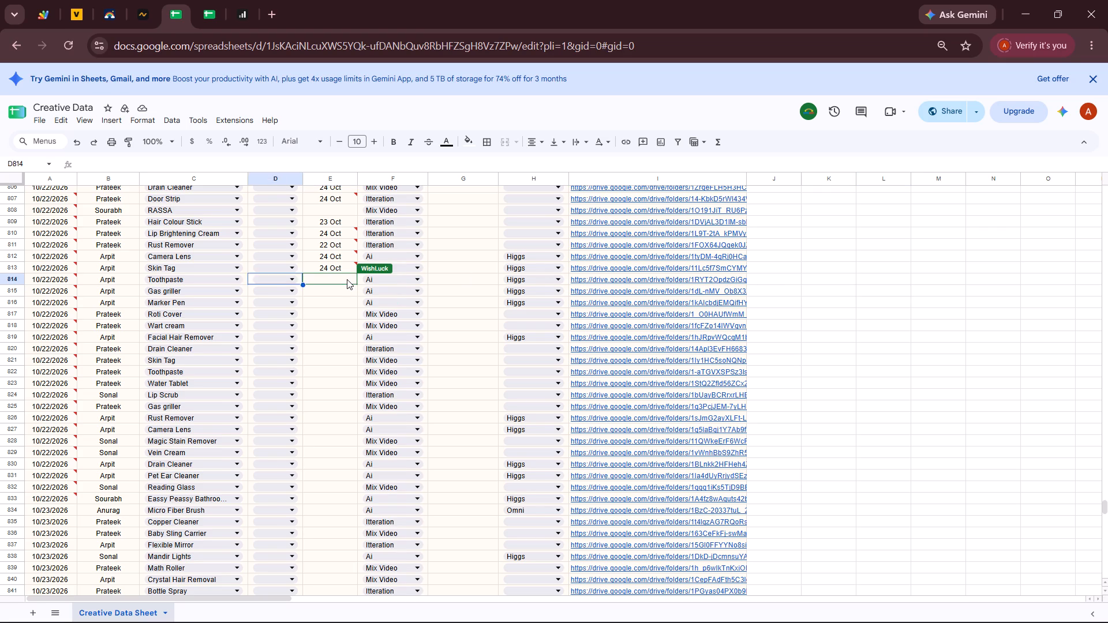
{"action": "key", "text": "Left"}
{"action": "key", "text": "Left"}
{"action": "key", "text": "Left"}
{"action": "key", "text": "Right"}
{"action": "key", "text": "Right"}
{"action": "key", "text": "Right"}
{"action": "key", "text": "Right"}
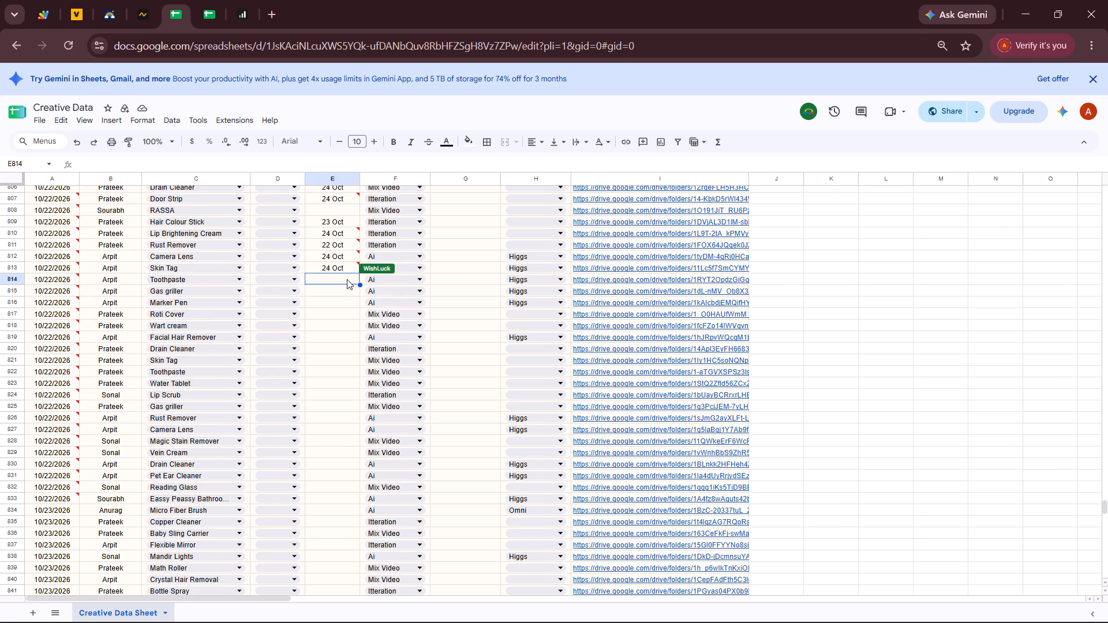
{"action": "key", "text": "Right"}
{"action": "key", "text": "Right"}
{"action": "key", "text": "Right"}
{"action": "key", "text": "Right"}
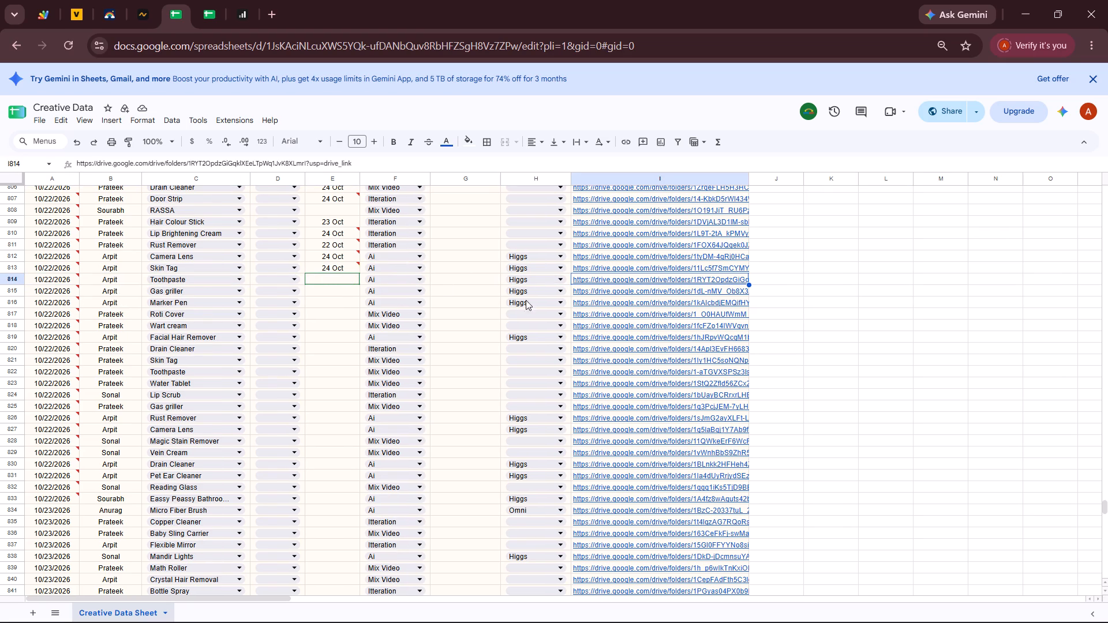
{"action": "right_click", "coordinate": [646, 276]}
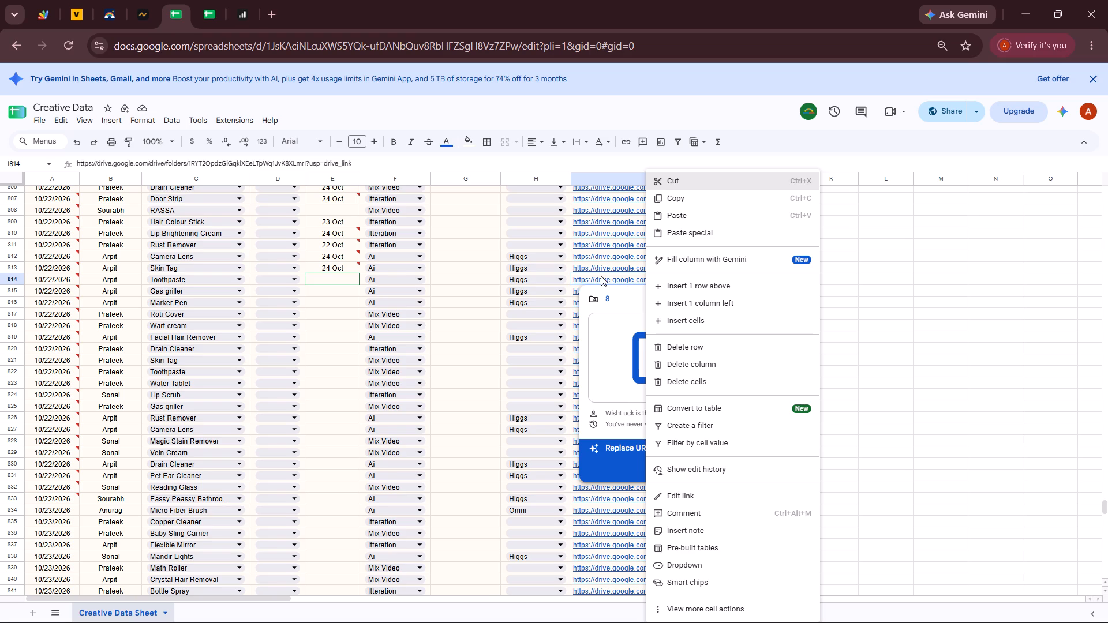
{"action": "left_click", "coordinate": [1067, 322]}
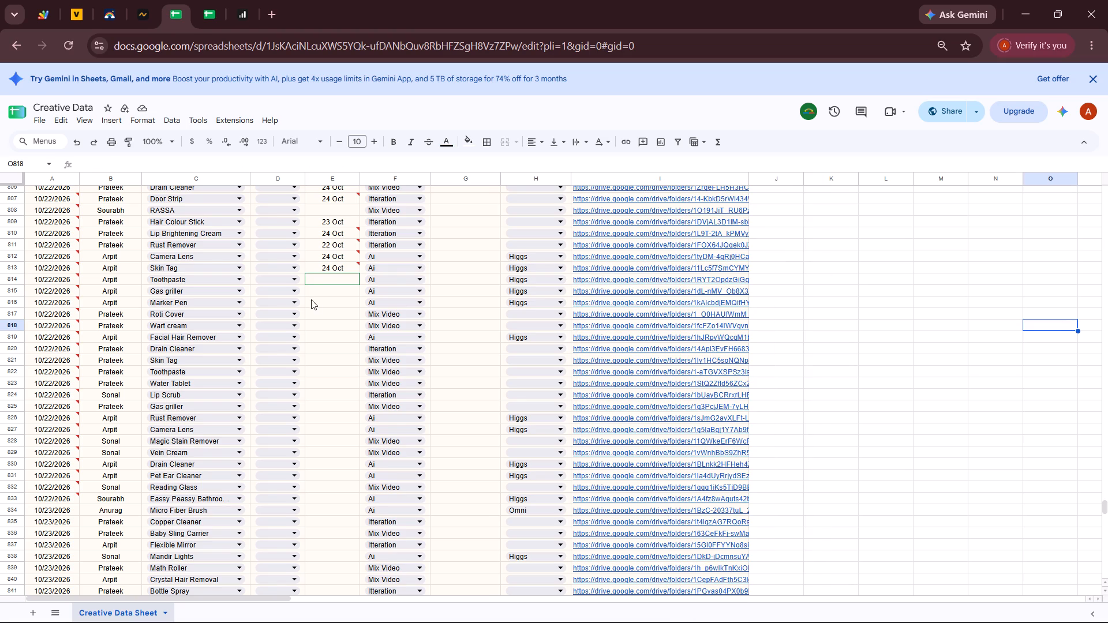
Highlight the whole Toothpaste row 814, and trace it again from the empty live date cell to its Drive link.
{"action": "left_click", "coordinate": [8, 277]}
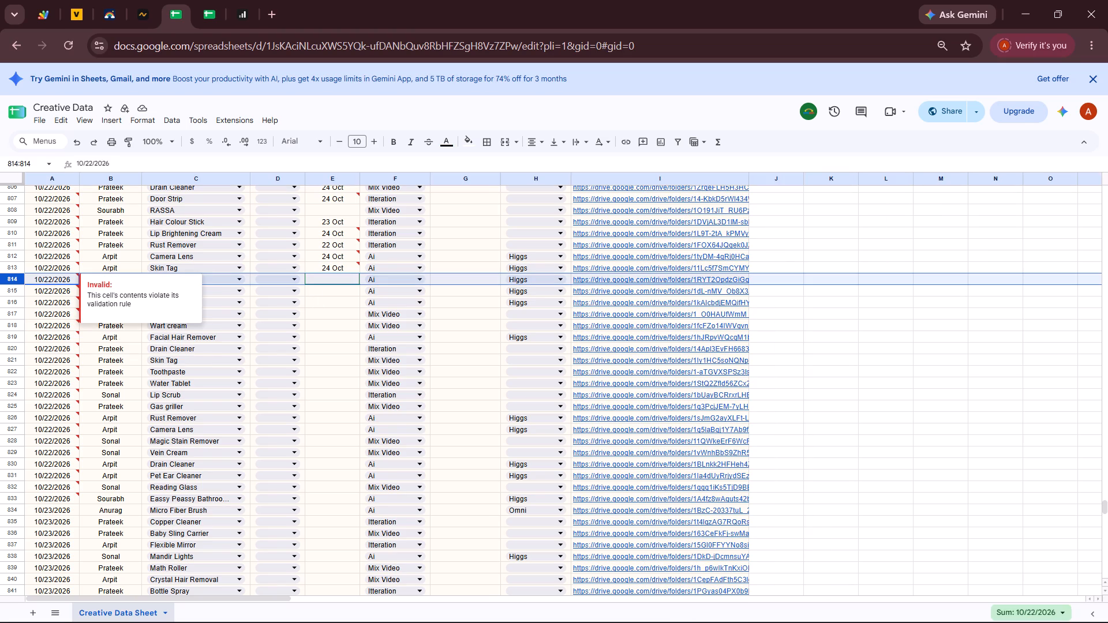
{"action": "key", "text": "Right"}
{"action": "left_click", "coordinate": [345, 276]}
{"action": "key", "text": "Right"}
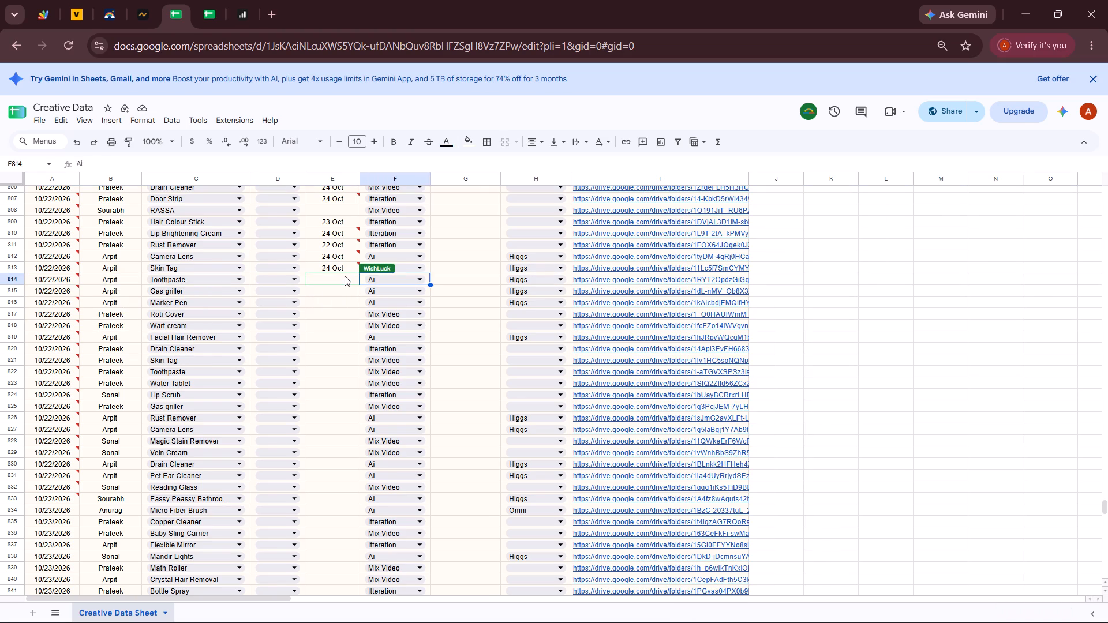
{"action": "key", "text": "Right"}
{"action": "key", "text": "Right"}
{"action": "key", "text": "Right"}
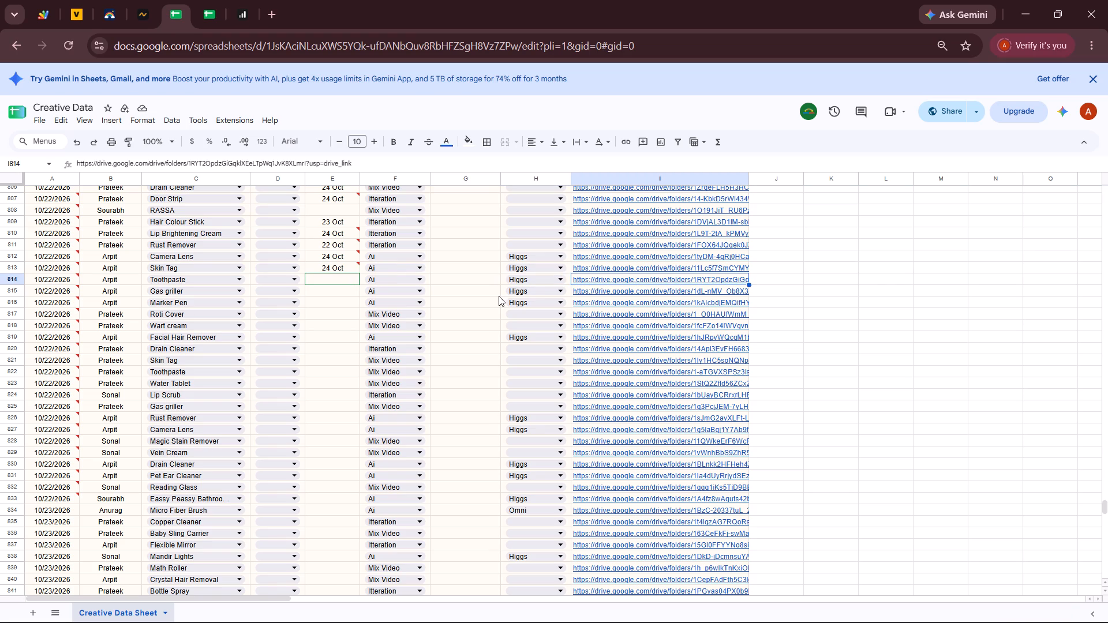
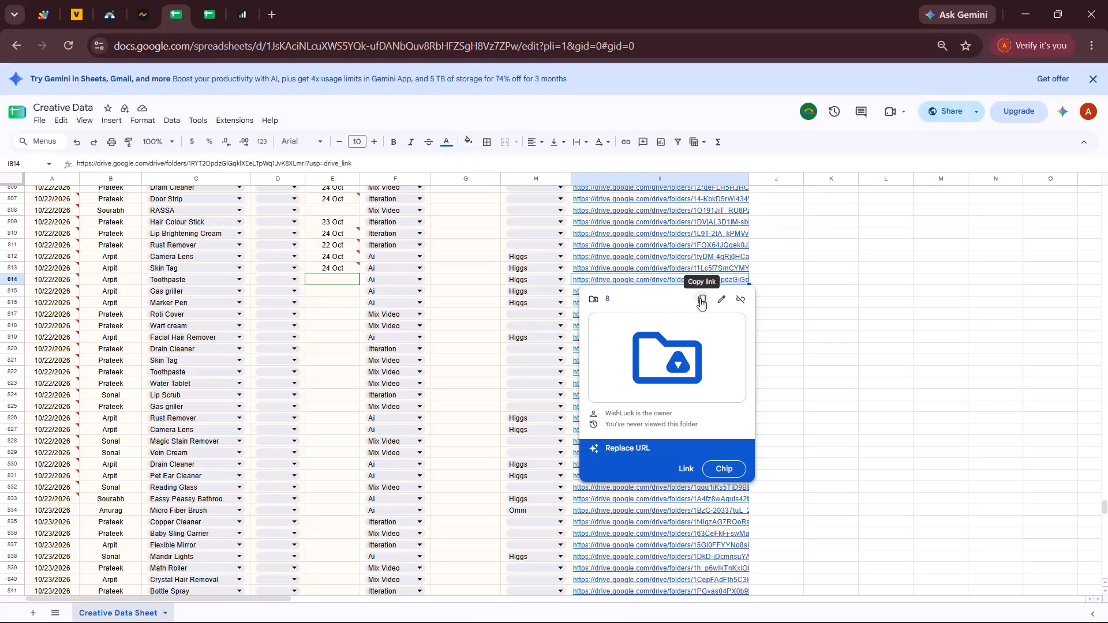
Copy the Drive folder link of the 10/22/2026 Toothpaste entry in row 814 of Creative Data.
{"action": "left_click", "coordinate": [700, 298]}
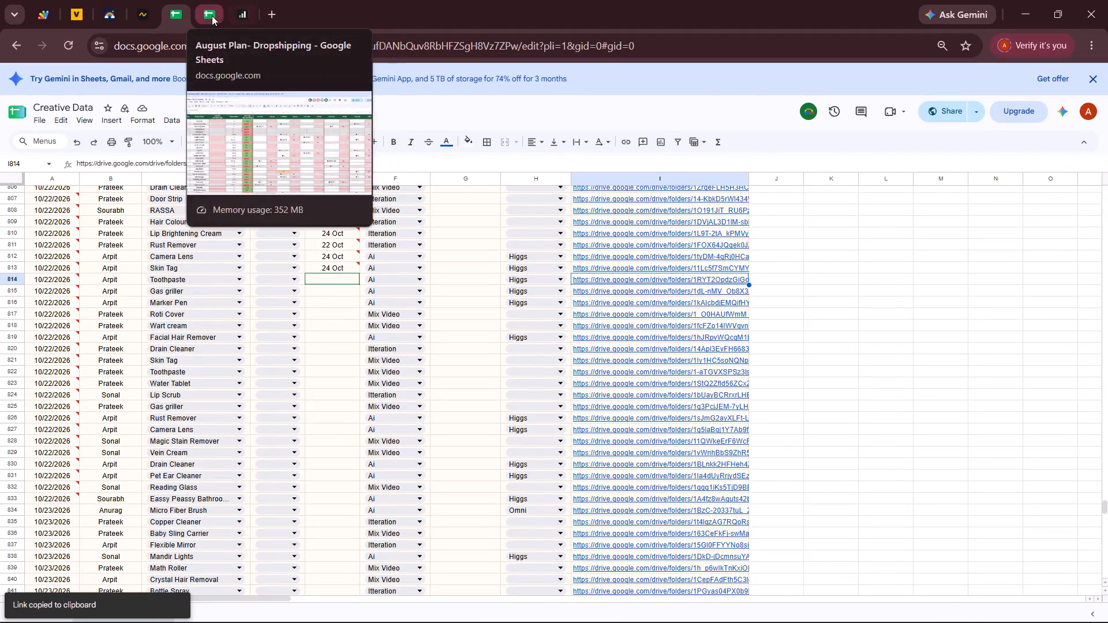
Switch to August Plan- Dropshipping and examine Adtest October across its date columns to 23–27 October, going down the product rows.
{"action": "left_click", "coordinate": [212, 15]}
{"action": "scroll", "coordinate": [564, 429], "scroll_direction": "down", "scroll_amount": 7}
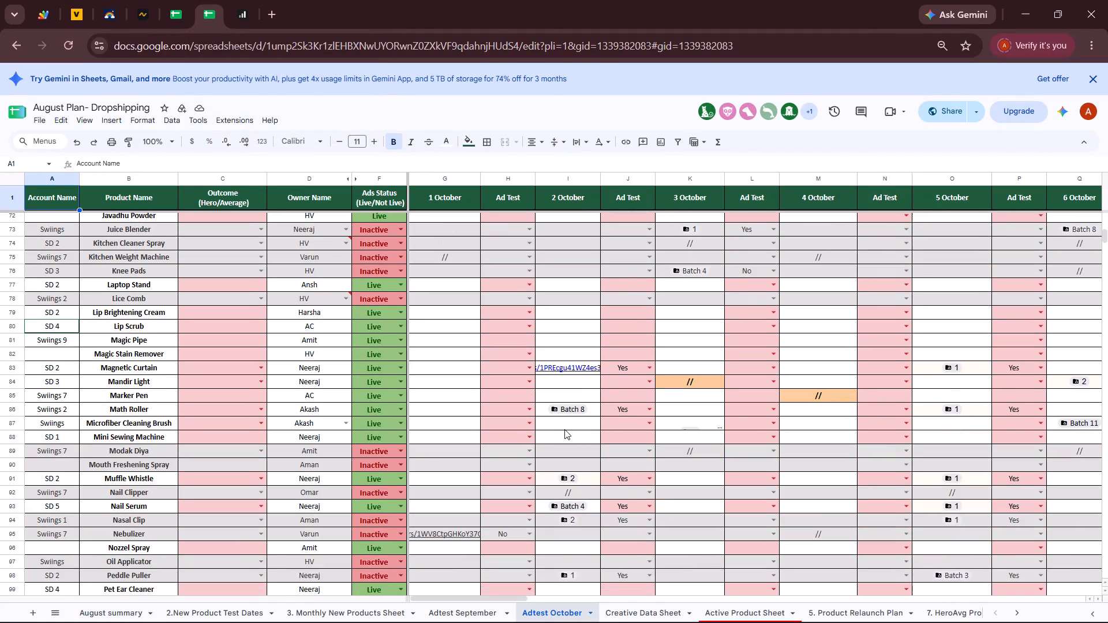
{"action": "scroll", "coordinate": [564, 429], "scroll_direction": "down", "scroll_amount": 1}
{"action": "scroll", "coordinate": [564, 429], "scroll_direction": "up", "scroll_amount": 1}
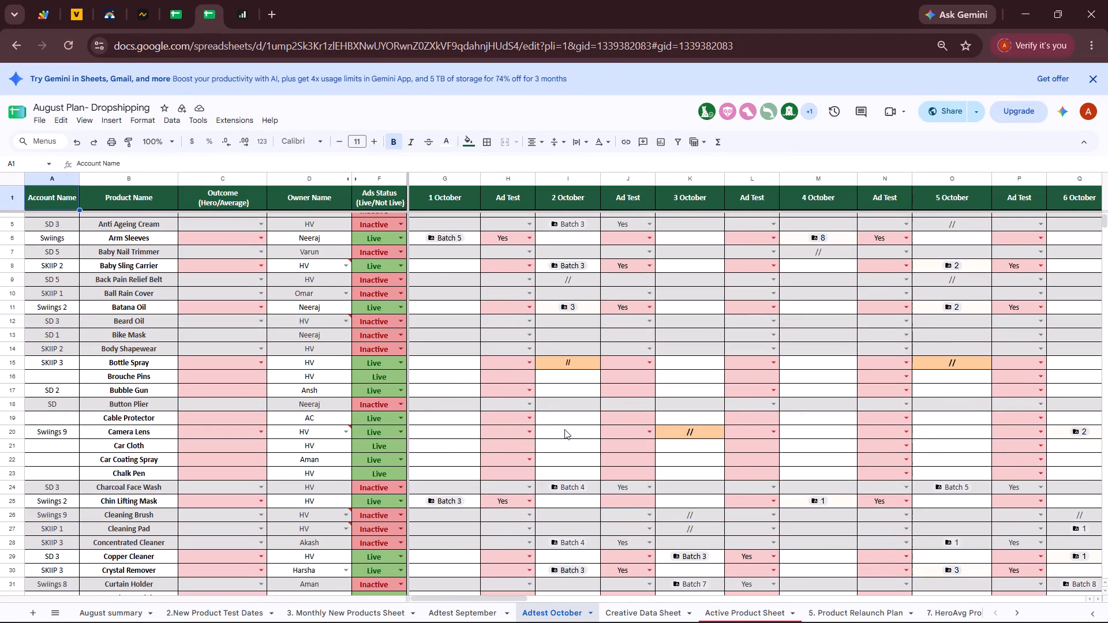
{"action": "scroll", "coordinate": [564, 429], "scroll_direction": "up", "scroll_amount": 3}
{"action": "scroll", "coordinate": [564, 429], "scroll_direction": "left", "scroll_amount": 7}
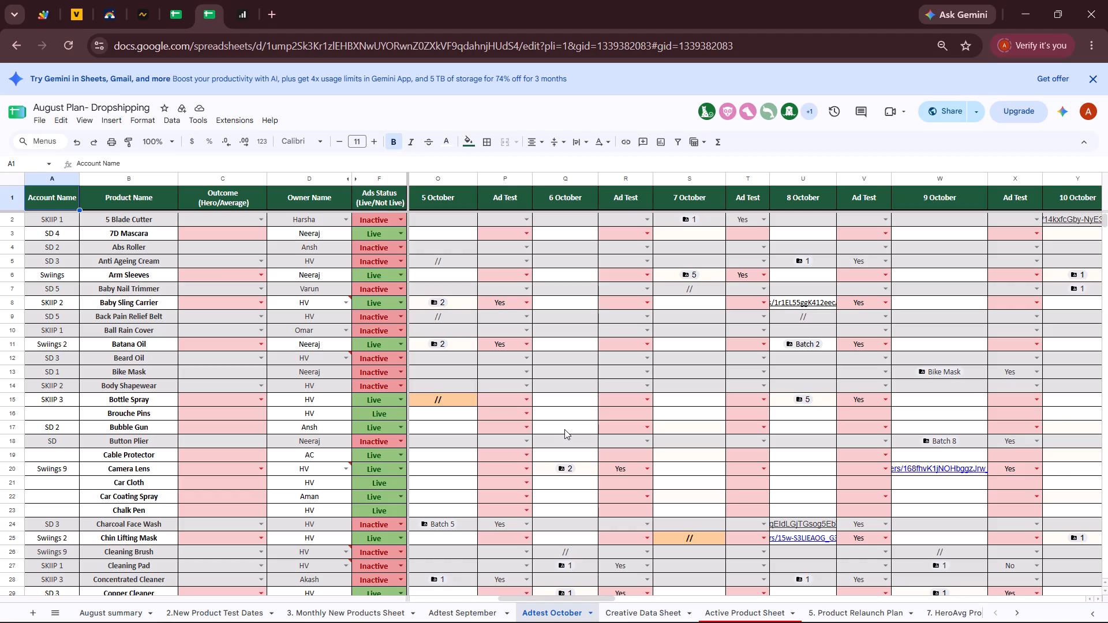
{"action": "scroll", "coordinate": [766, 506], "scroll_direction": "left", "scroll_amount": 1}
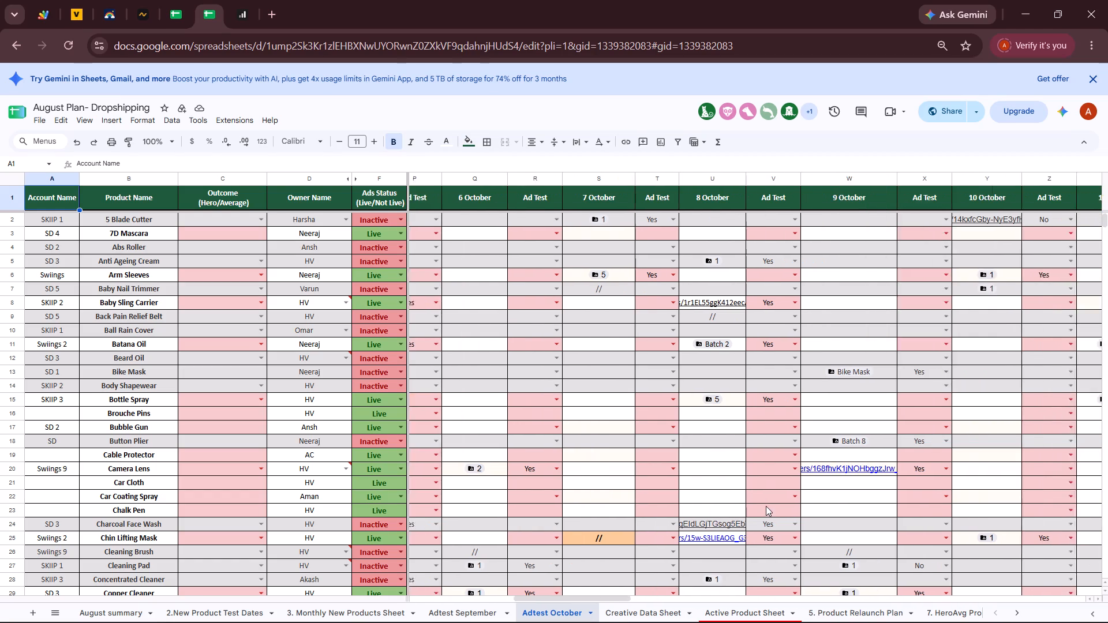
{"action": "scroll", "coordinate": [766, 506], "scroll_direction": "left", "scroll_amount": 11}
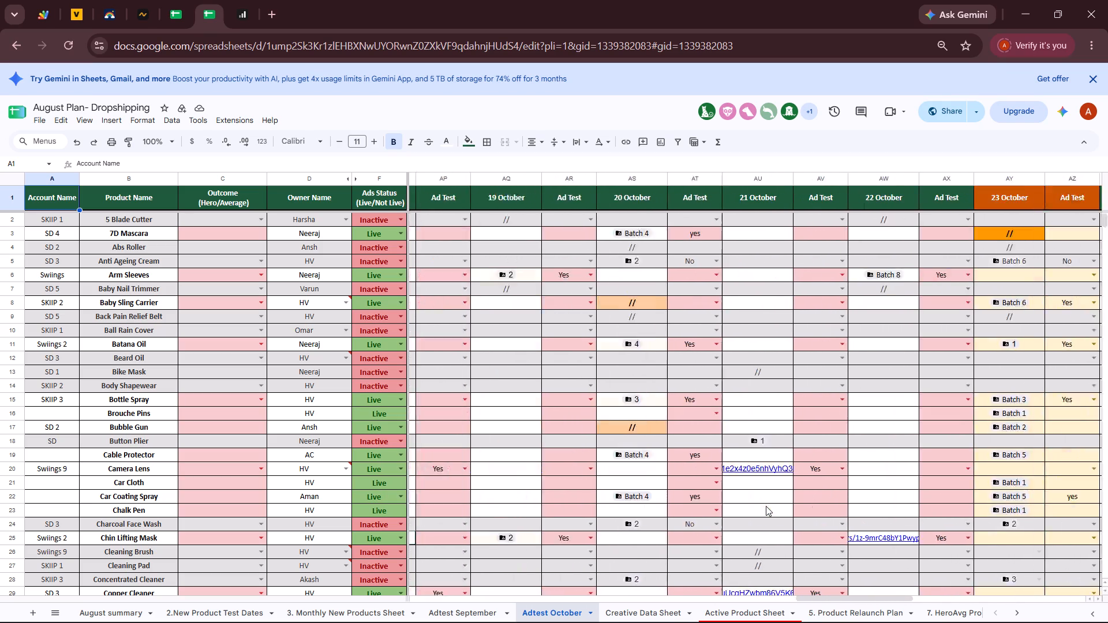
{"action": "scroll", "coordinate": [766, 506], "scroll_direction": "left", "scroll_amount": 3}
{"action": "scroll", "coordinate": [766, 506], "scroll_direction": "right", "scroll_amount": 2}
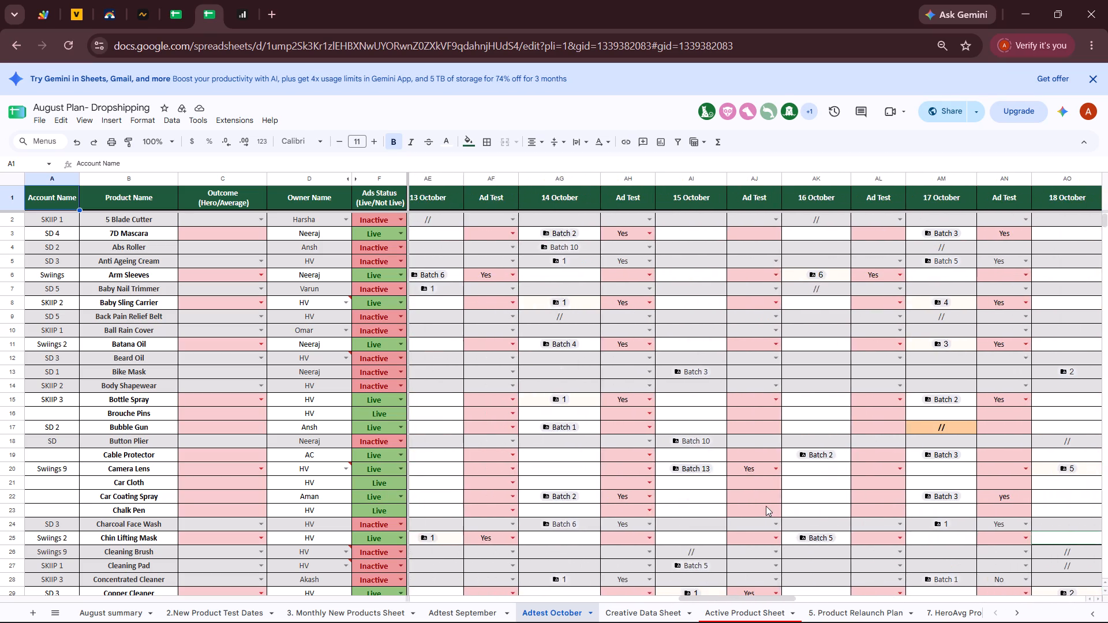
{"action": "scroll", "coordinate": [766, 506], "scroll_direction": "left", "scroll_amount": 7}
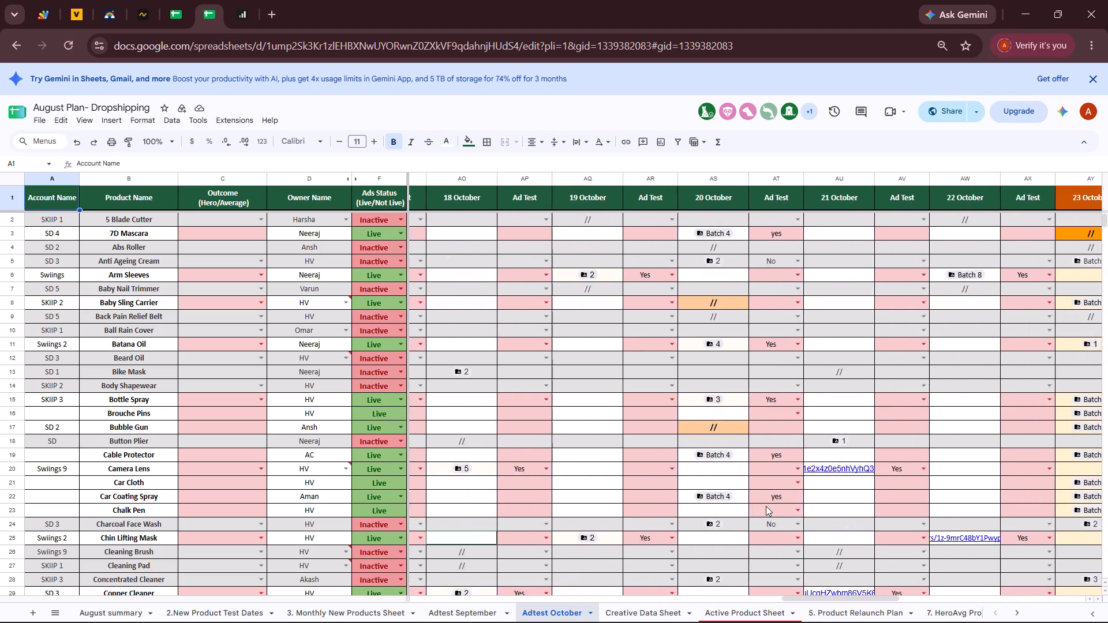
{"action": "scroll", "coordinate": [766, 506], "scroll_direction": "left", "scroll_amount": 7}
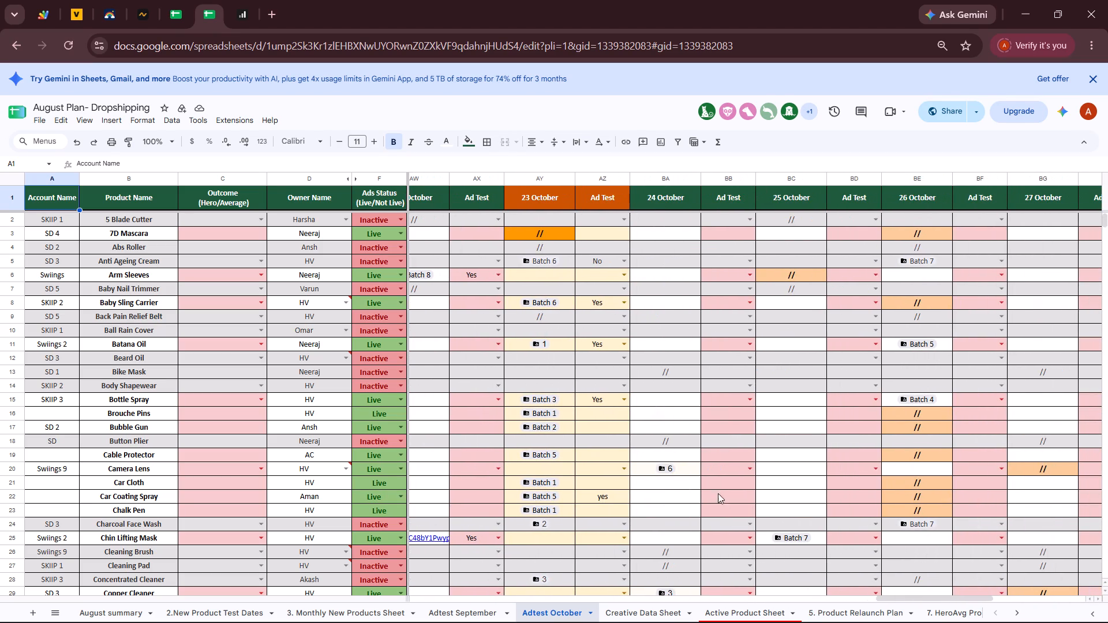
{"action": "scroll", "coordinate": [765, 434], "scroll_direction": "up", "scroll_amount": 4}
{"action": "scroll", "coordinate": [765, 434], "scroll_direction": "down", "scroll_amount": 3}
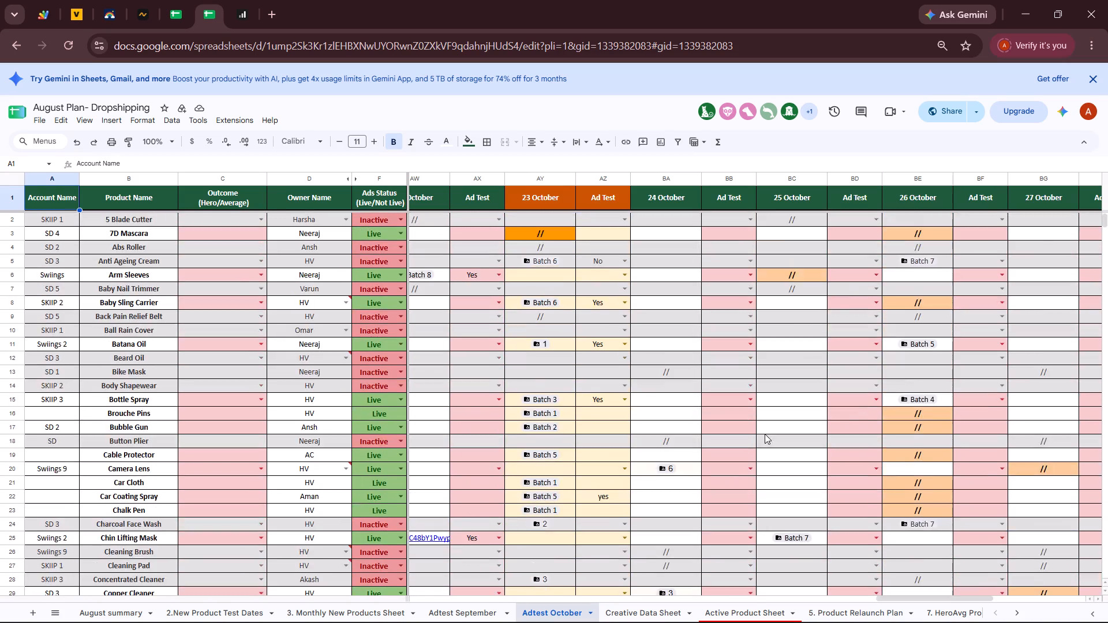
{"action": "scroll", "coordinate": [765, 434], "scroll_direction": "down", "scroll_amount": 3}
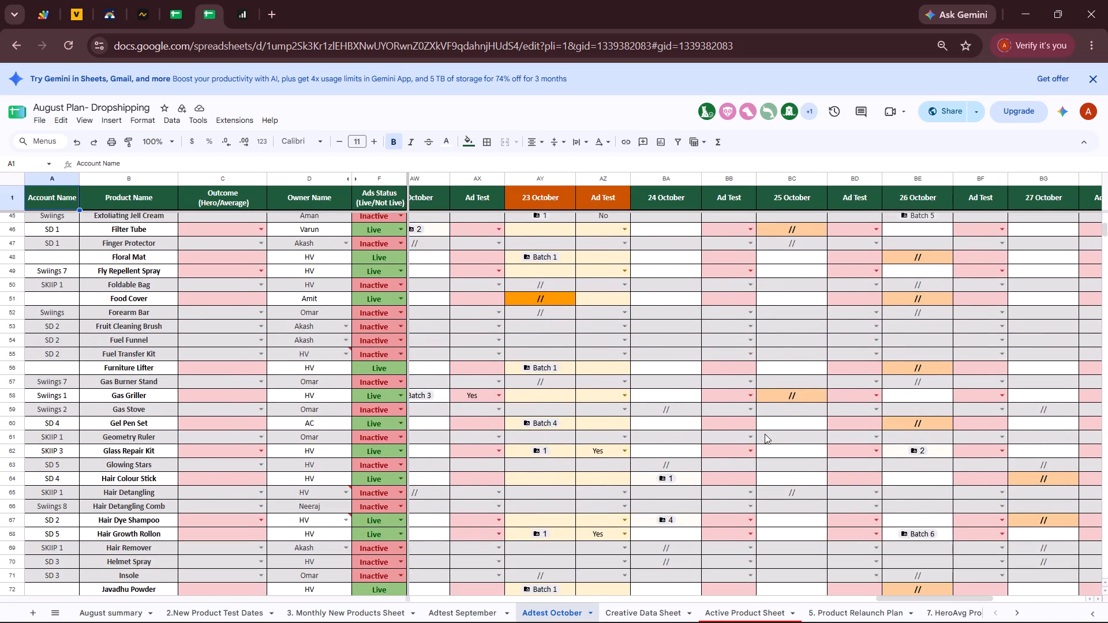
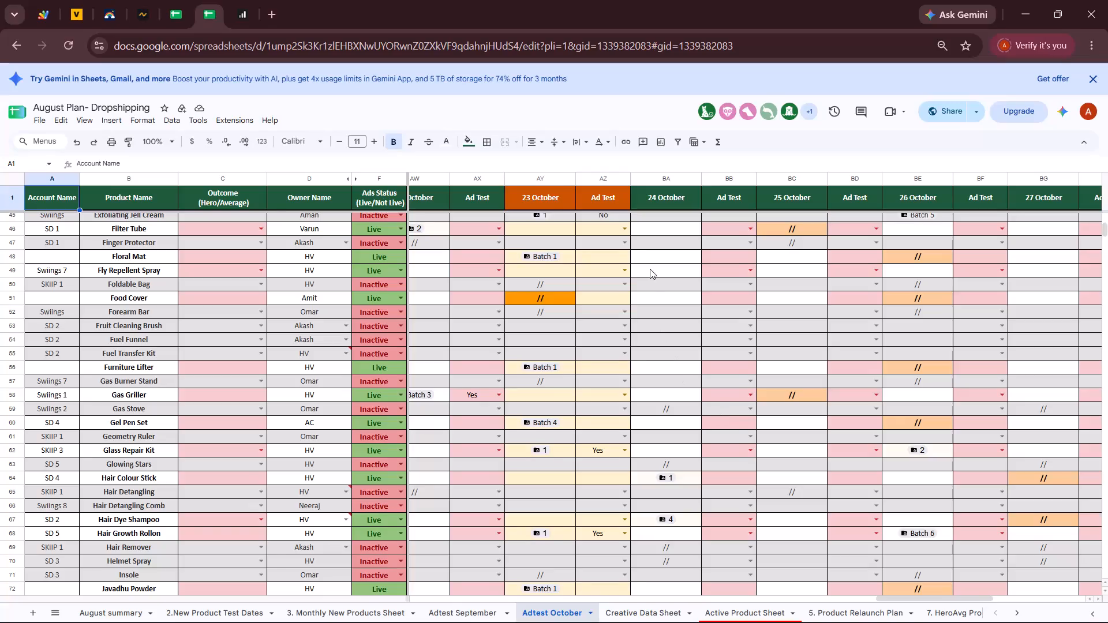
Search Adtest October for "tooth", highlight the Toothpaste row and examine its date columns through 24 October.
{"action": "scroll", "coordinate": [650, 269], "scroll_direction": "right", "scroll_amount": 3}
{"action": "scroll", "coordinate": [650, 269], "scroll_direction": "left", "scroll_amount": 1}
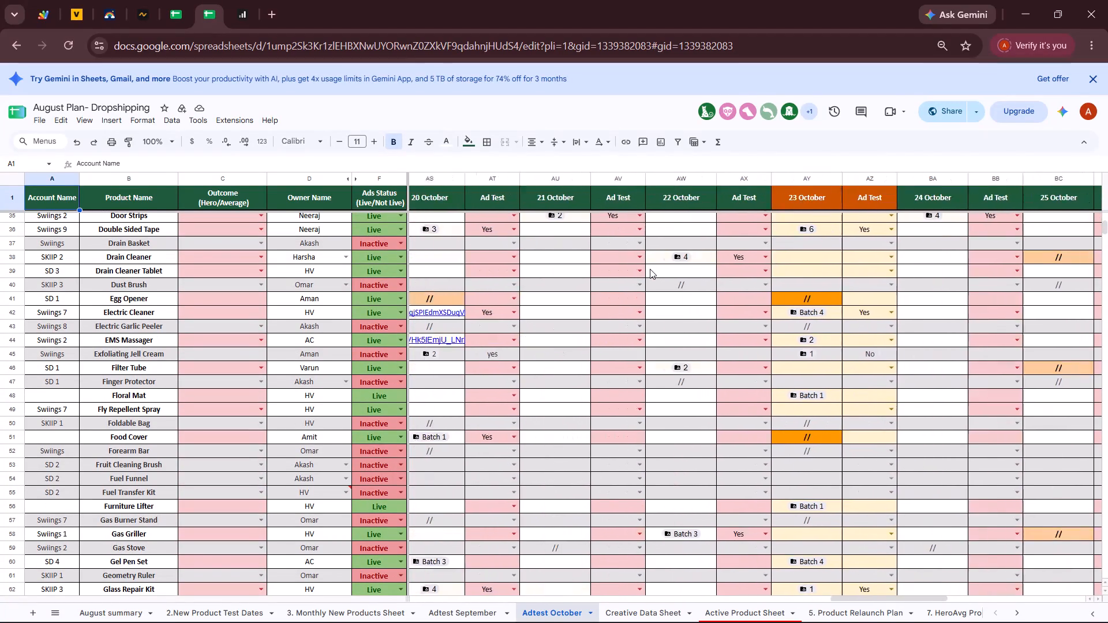
{"action": "scroll", "coordinate": [650, 269], "scroll_direction": "left", "scroll_amount": 1}
{"action": "key", "text": "ctrl+f"}
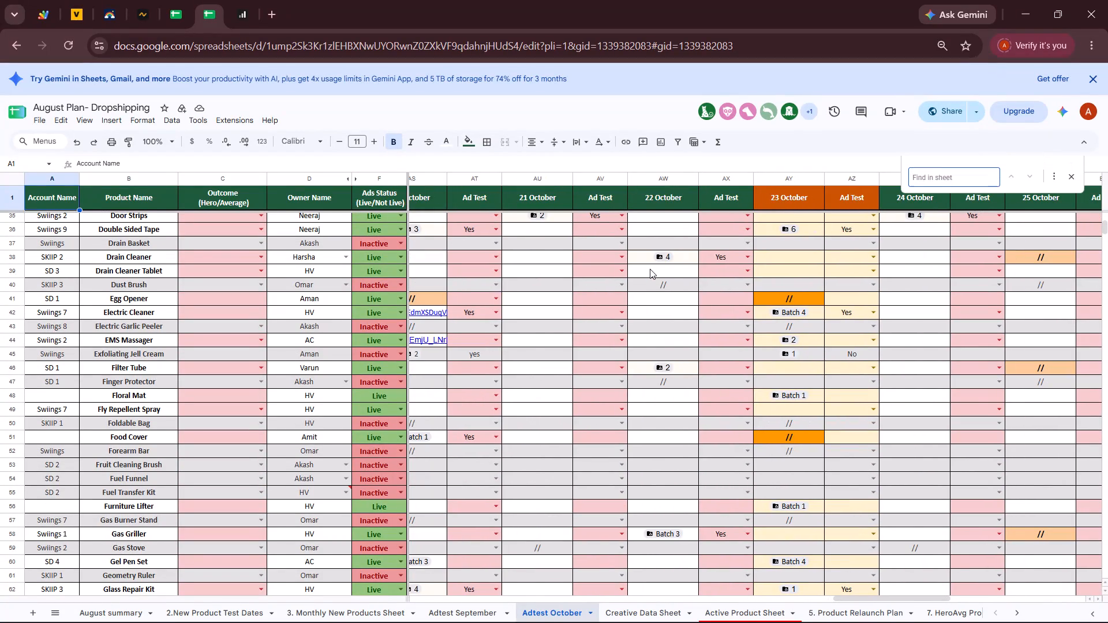
{"action": "type", "text": "tooth"}
{"action": "scroll", "coordinate": [297, 329], "scroll_direction": "down", "scroll_amount": 1}
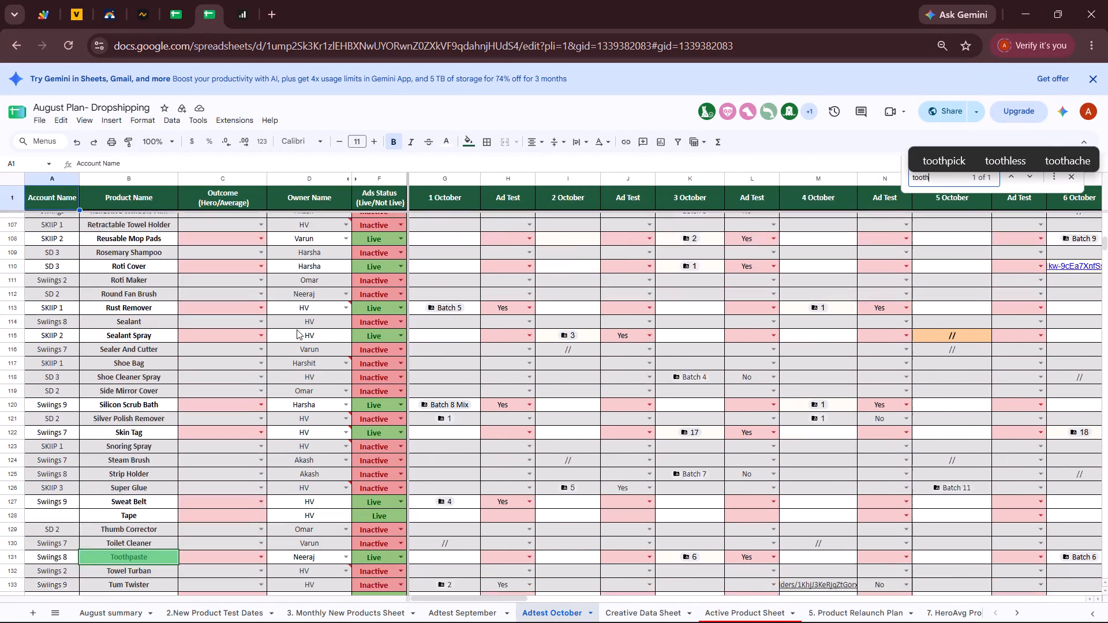
{"action": "scroll", "coordinate": [297, 329], "scroll_direction": "down", "scroll_amount": 1}
{"action": "left_click", "coordinate": [12, 434]}
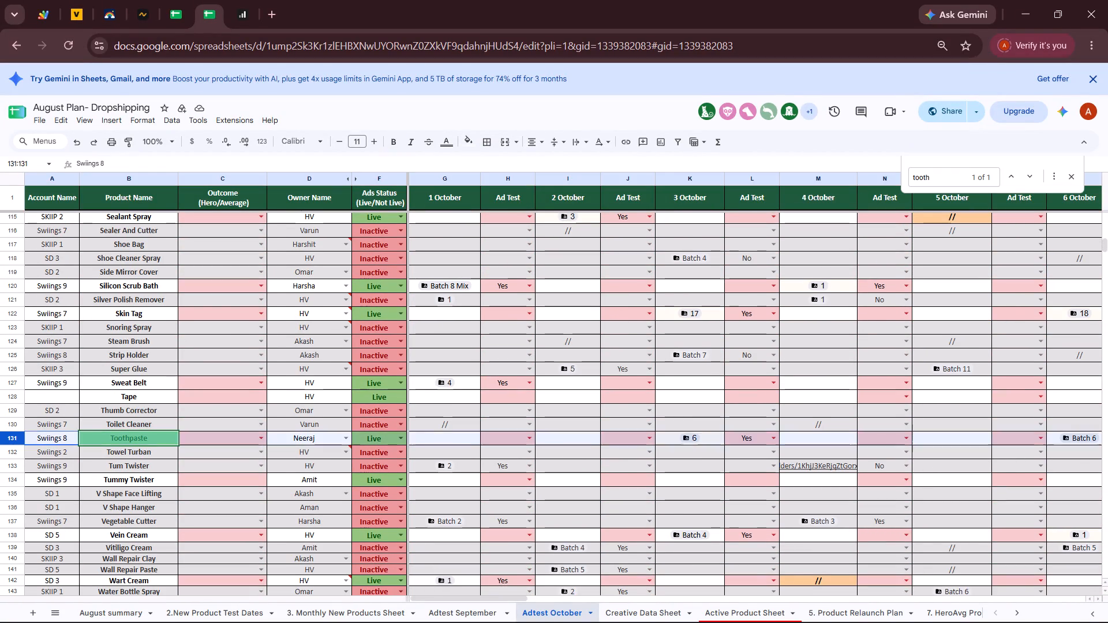
{"action": "scroll", "coordinate": [657, 441], "scroll_direction": "left", "scroll_amount": 2}
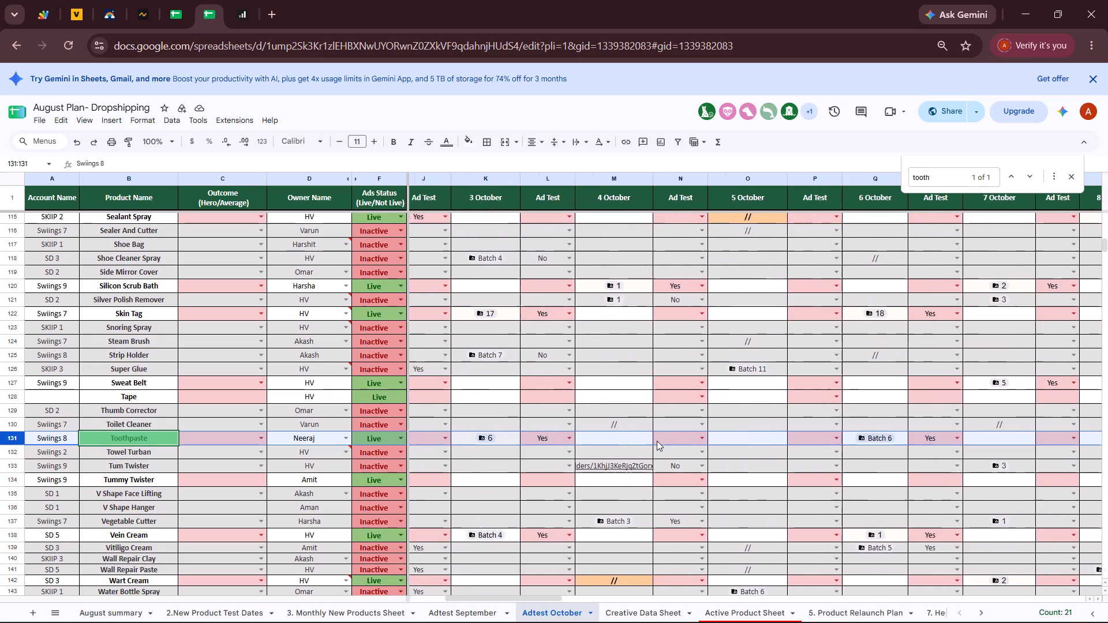
{"action": "scroll", "coordinate": [657, 441], "scroll_direction": "left", "scroll_amount": 6}
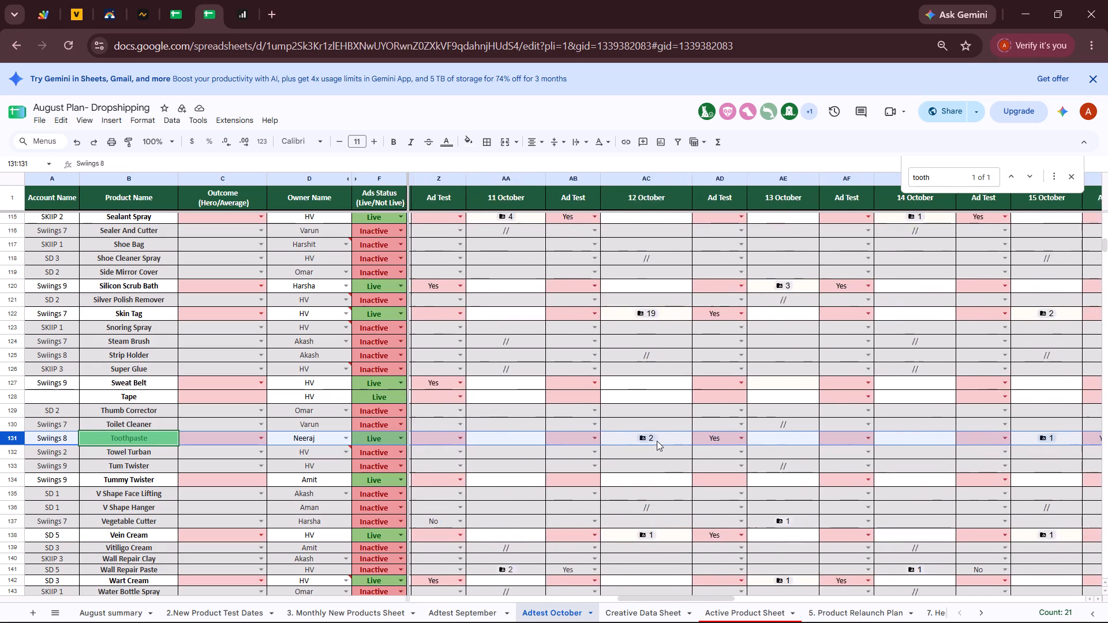
{"action": "scroll", "coordinate": [657, 441], "scroll_direction": "left", "scroll_amount": 6}
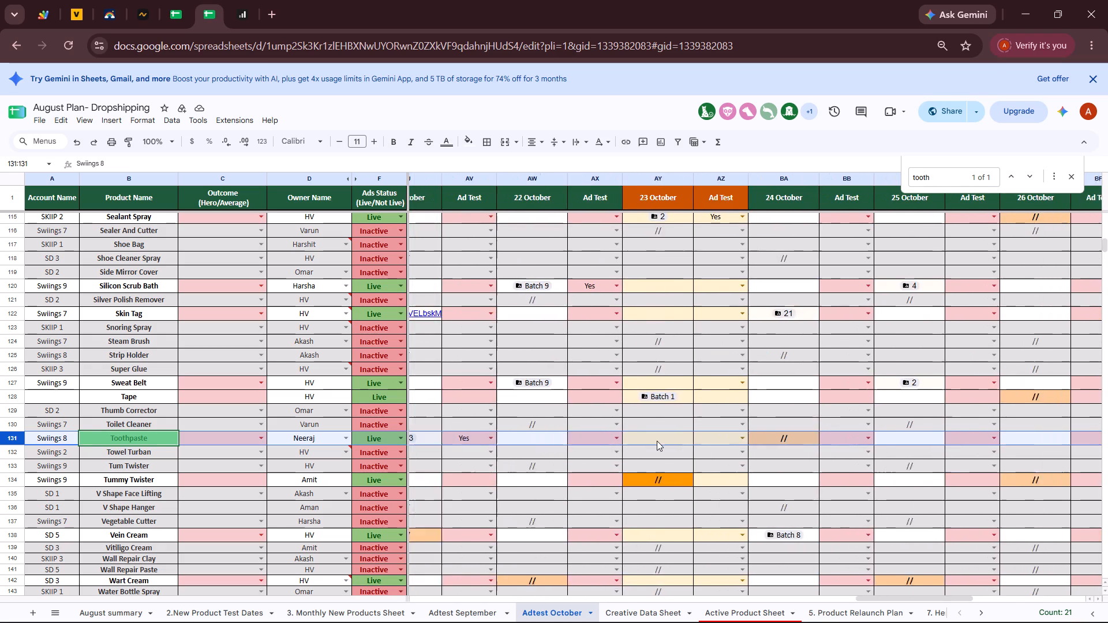
{"action": "scroll", "coordinate": [657, 441], "scroll_direction": "left", "scroll_amount": 4}
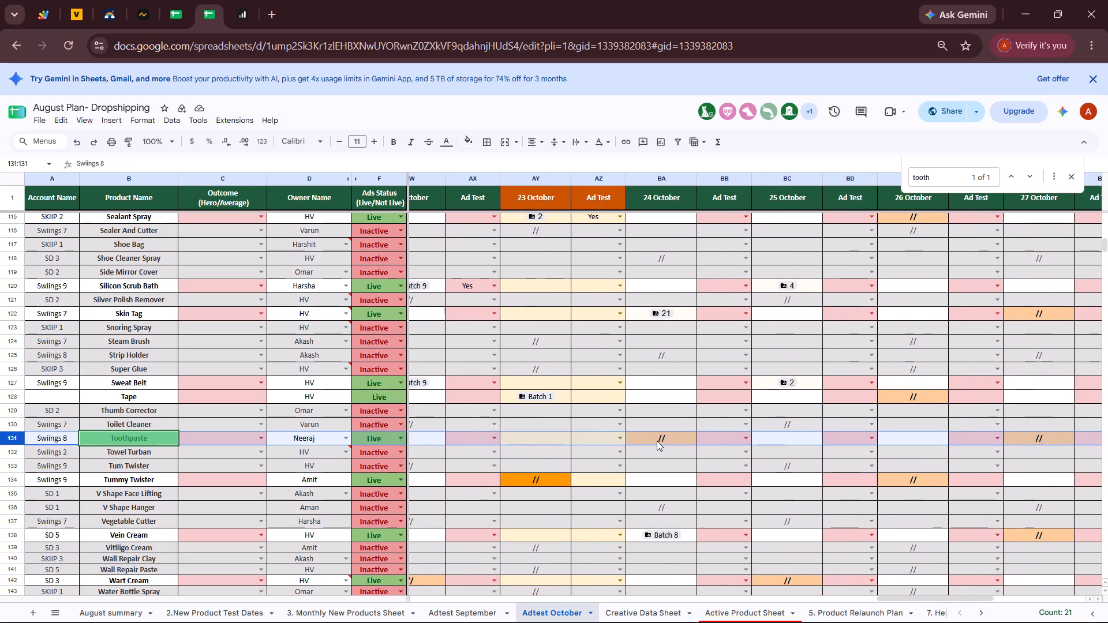
Copy the Toothpaste Drive folder link from row 814 of Creative Data and paste it over Toothpaste's 24 October cell in Adtest October.
{"action": "left_click", "coordinate": [175, 2]}
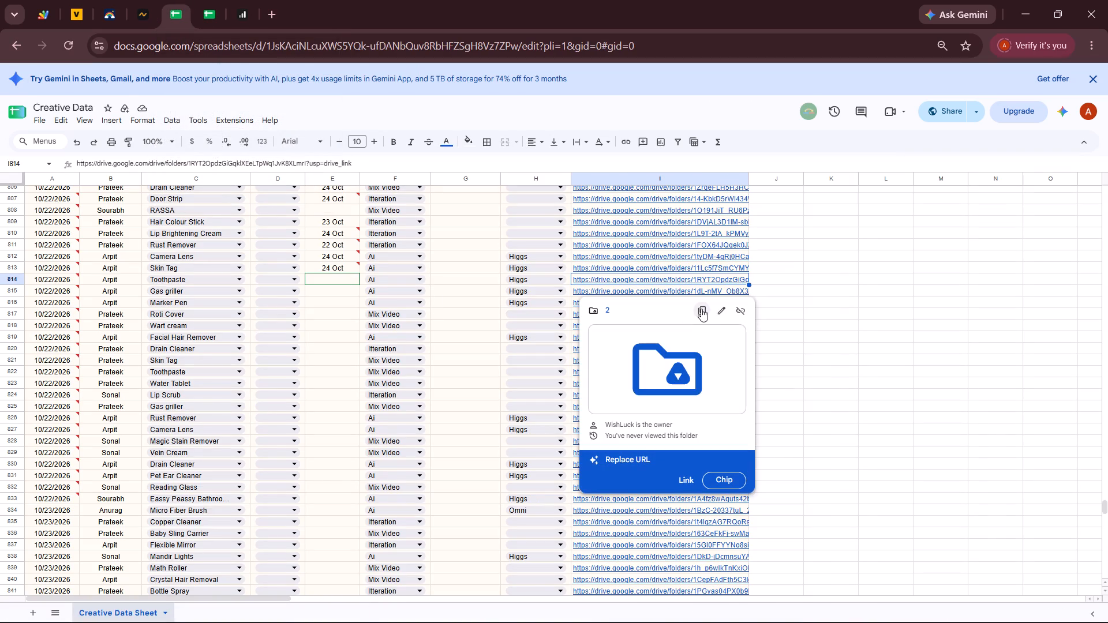
{"action": "left_click", "coordinate": [701, 309]}
{"action": "left_click", "coordinate": [208, 3]}
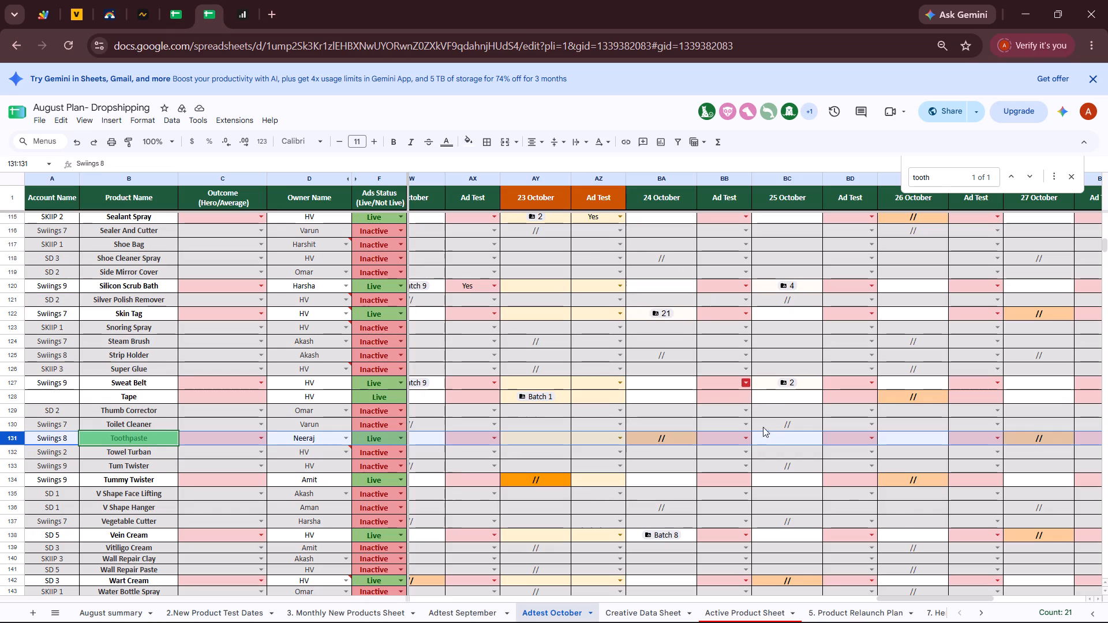
{"action": "double_click", "coordinate": [674, 435]}
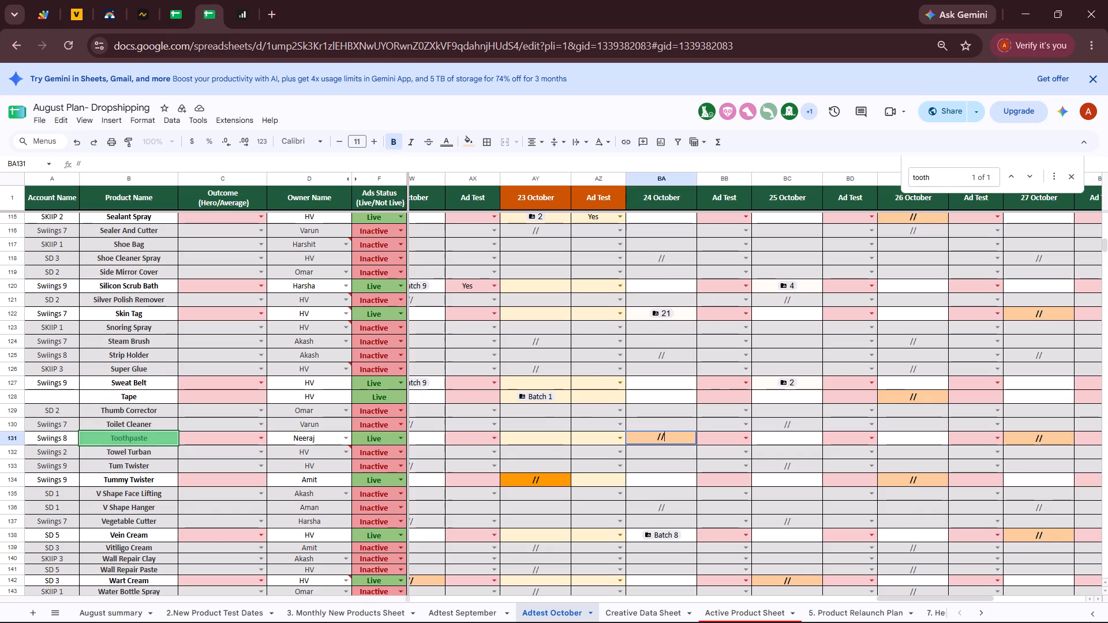
{"action": "key", "text": "BackSpace"}
{"action": "key", "text": "BackSpace"}
{"action": "key", "text": "ctrl+v"}
{"action": "key", "text": "Return"}
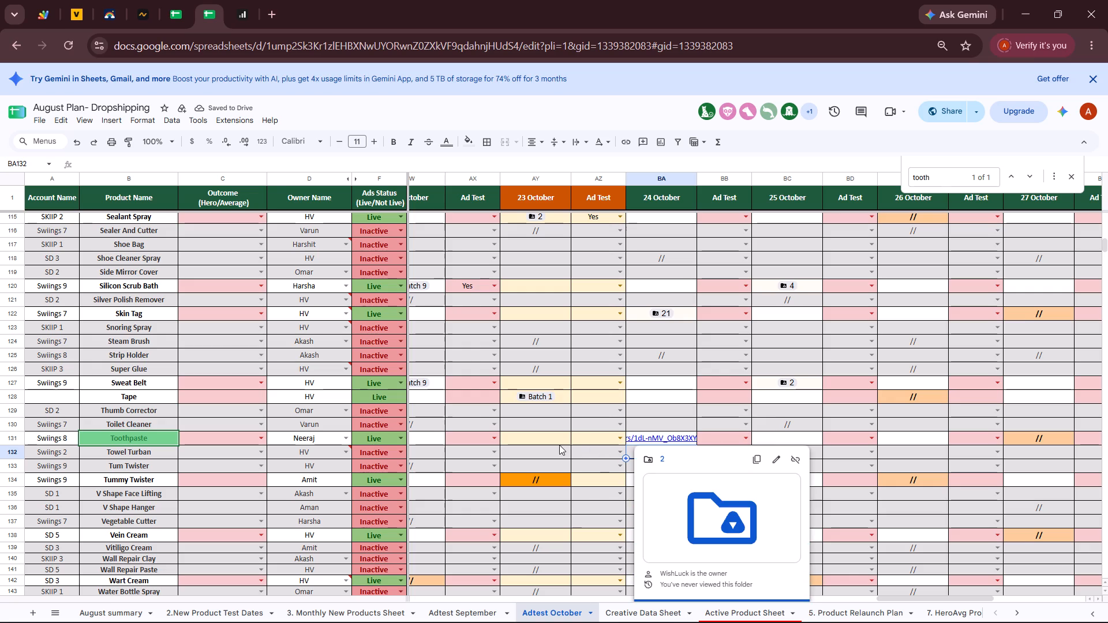
Back in Creative Data, set the live date of the Toothpaste entry in row 814 to 10/24/2026.
{"action": "left_click", "coordinate": [165, 5]}
{"action": "double_click", "coordinate": [344, 275]}
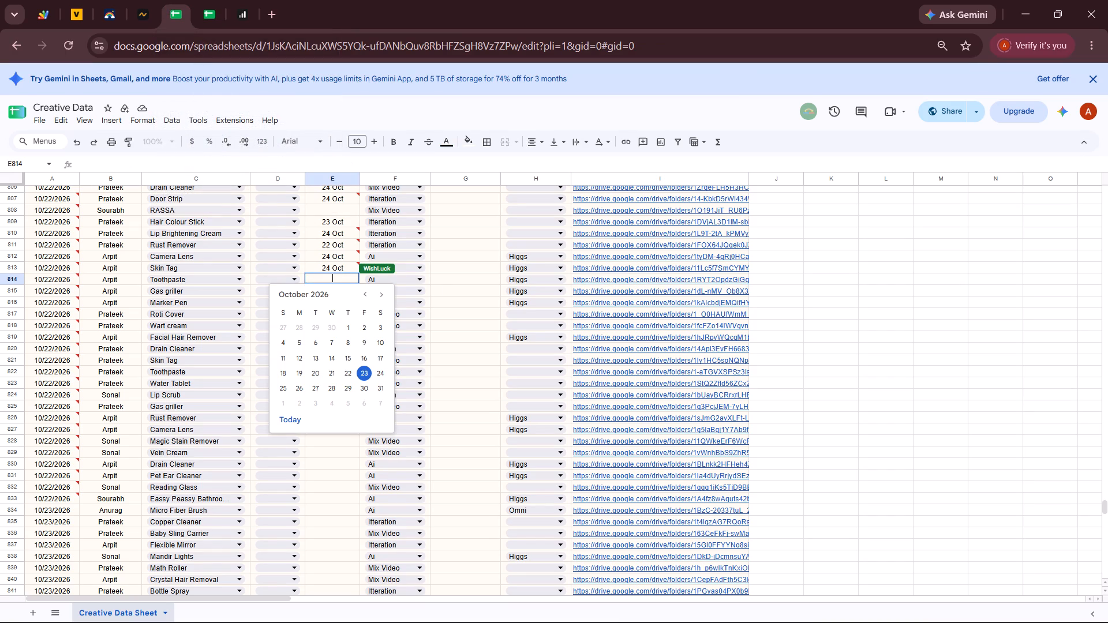
{"action": "left_click", "coordinate": [375, 376]}
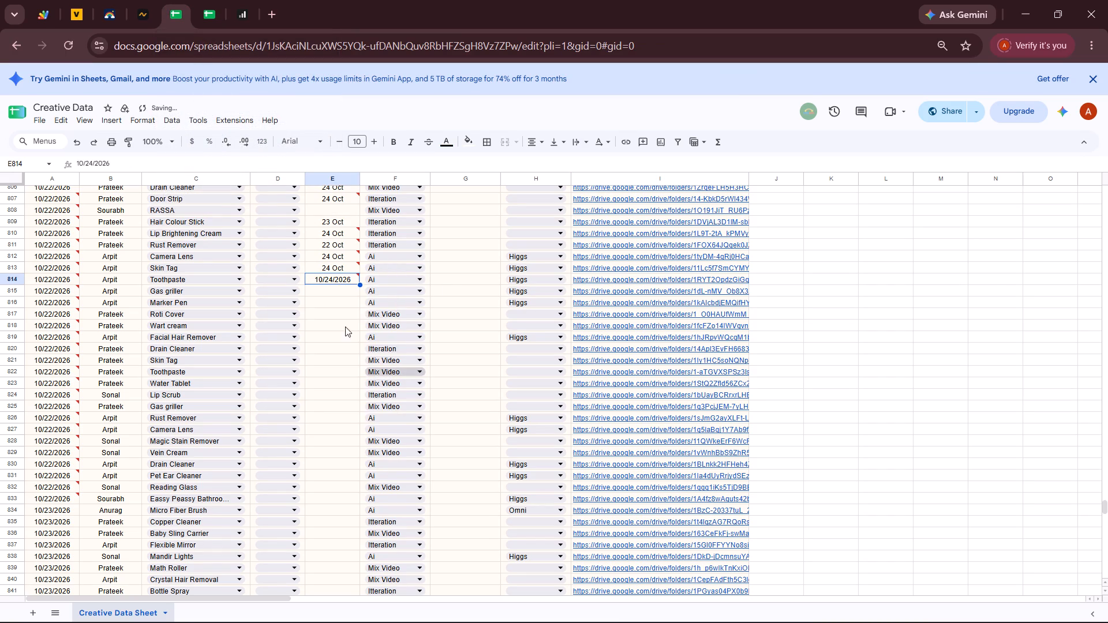
{"action": "left_click", "coordinate": [334, 294]}
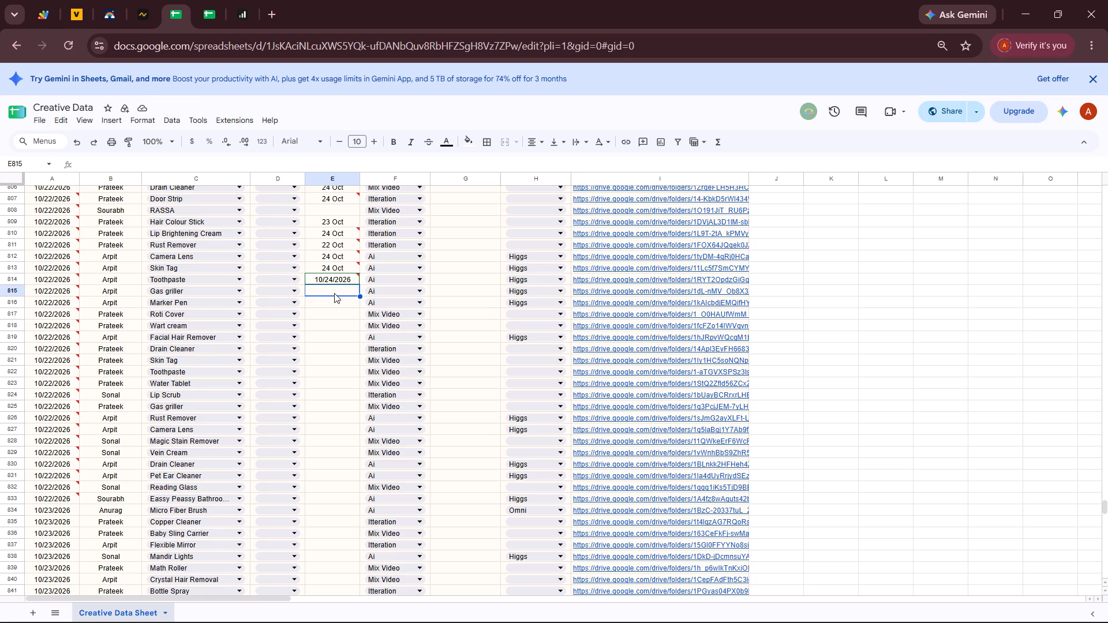
{"action": "left_click", "coordinate": [329, 281]}
{"action": "double_click", "coordinate": [329, 281]}
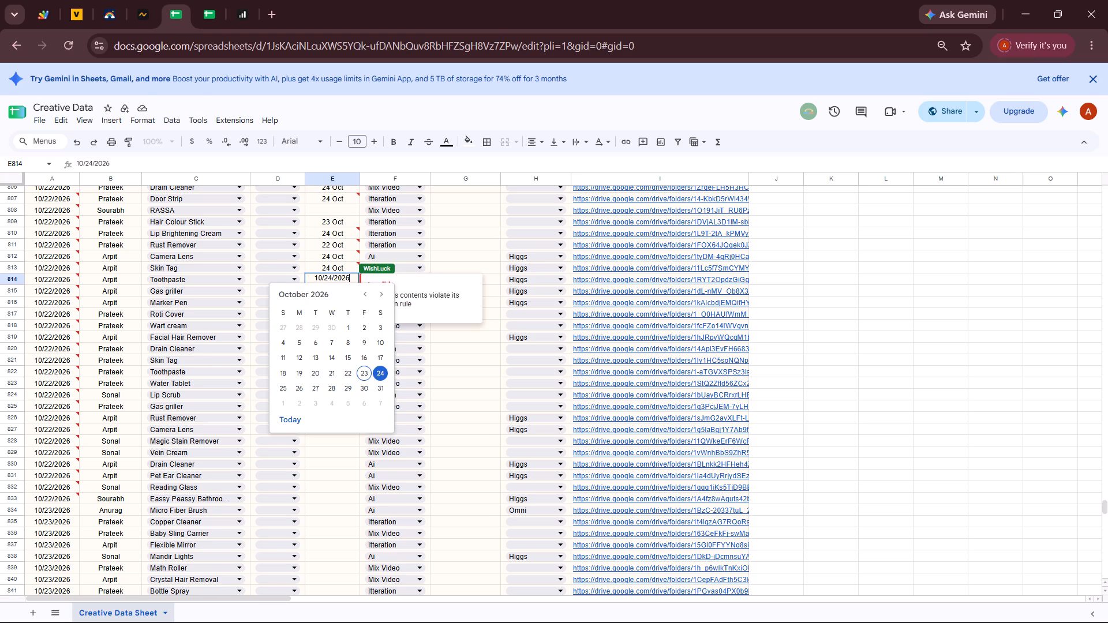
{"action": "left_click", "coordinate": [381, 378]}
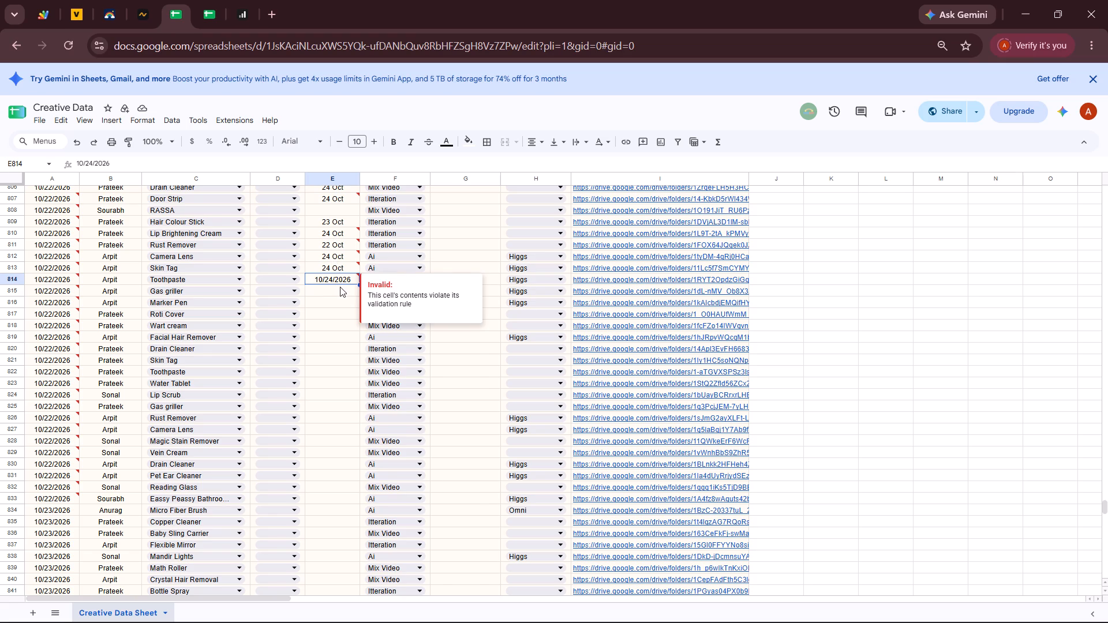
Copy the Drive folder link of the 10/22/2026 Gas griller entry in row 815.
{"action": "left_click", "coordinate": [20, 291]}
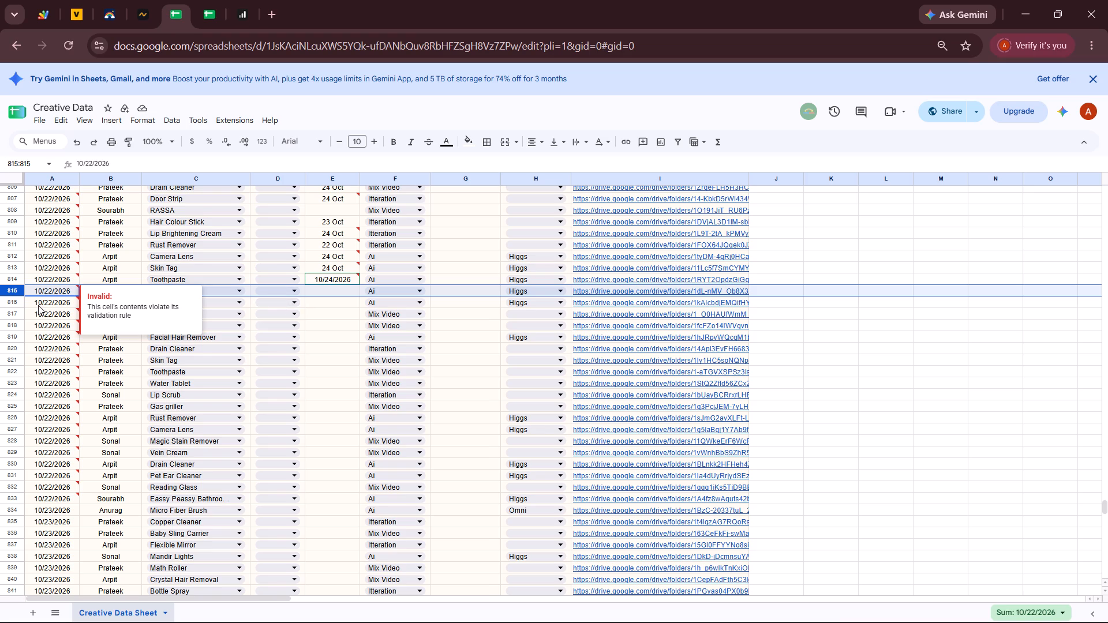
{"action": "key", "text": "Right"}
{"action": "key", "text": "Right"}
{"action": "key", "text": "Right"}
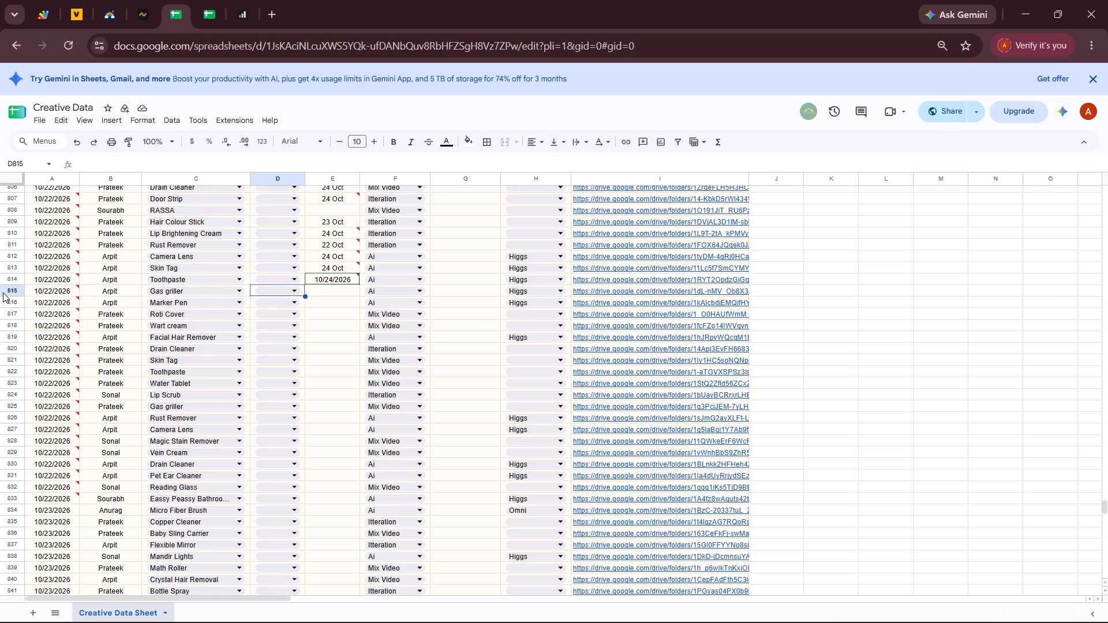
{"action": "key", "text": "Left"}
{"action": "key", "text": "Left"}
{"action": "key", "text": "Right"}
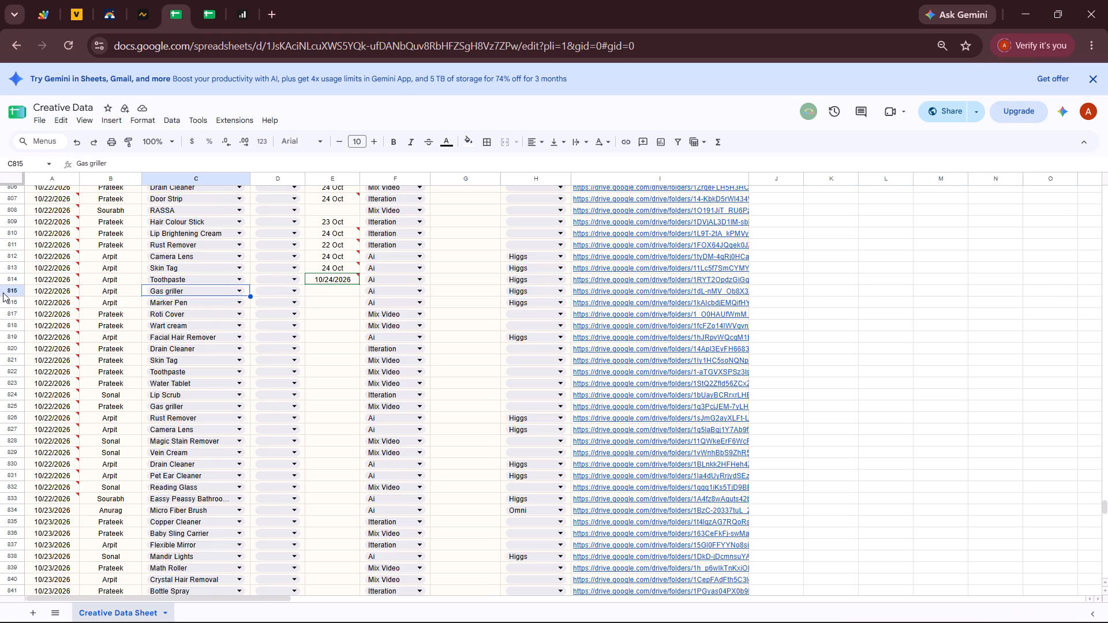
{"action": "key", "text": "Right"}
{"action": "key", "text": "Right"}
{"action": "key", "text": "Right"}
{"action": "key", "text": "Right"}
{"action": "key", "text": "Right"}
{"action": "key", "text": "Right"}
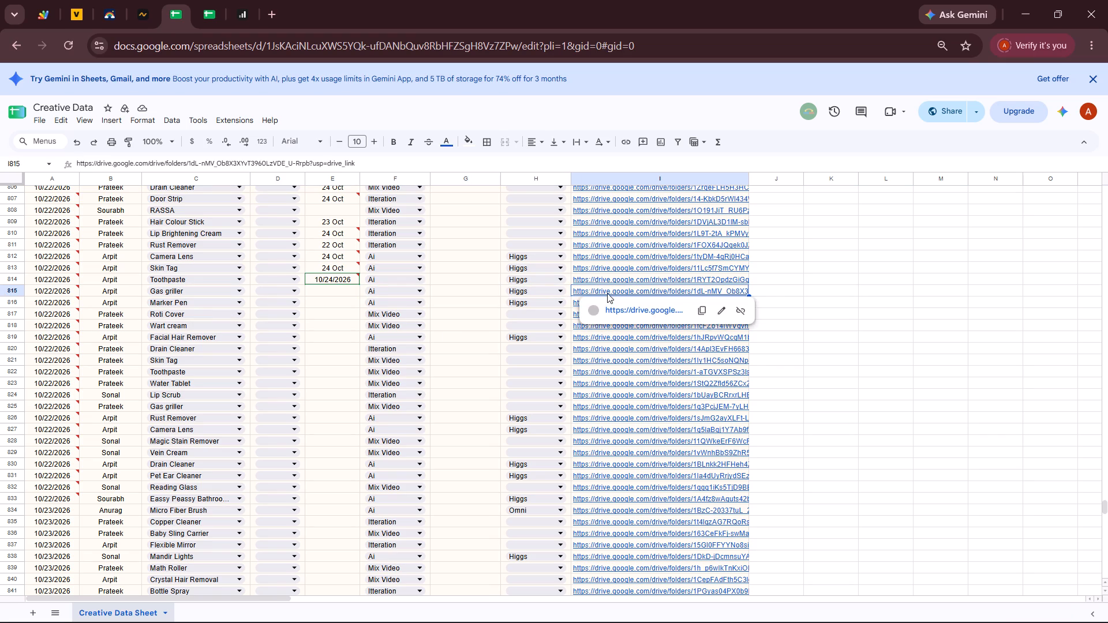
{"action": "left_click", "coordinate": [706, 309]}
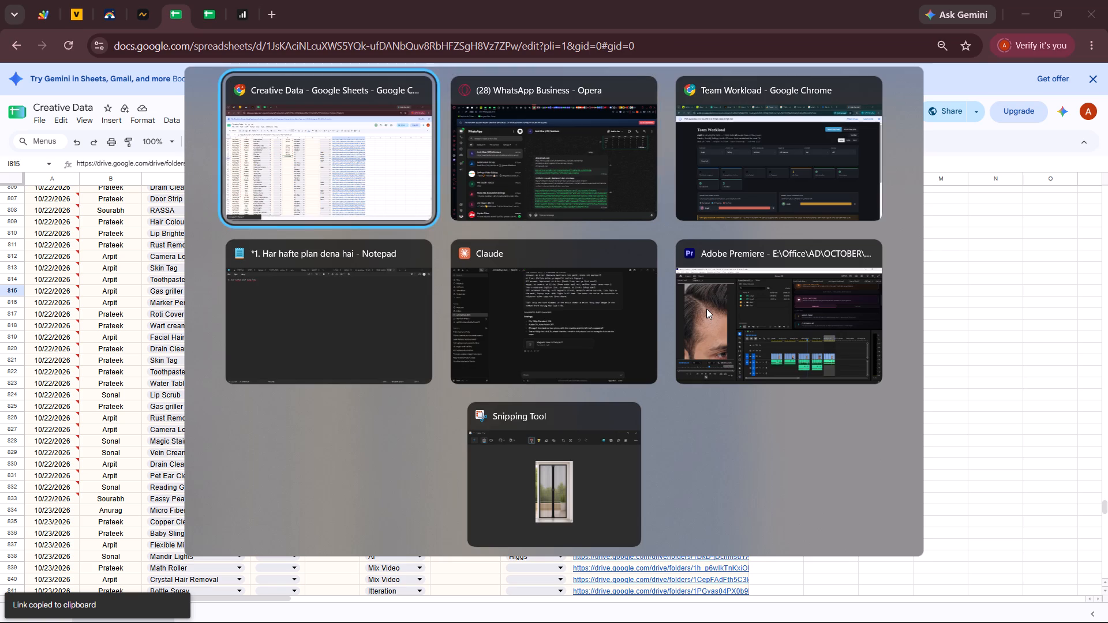
In Adtest October of August Plan- Dropshipping, search for "gas" and replace Gas Griller's 25 October mark with the copied Drive link.
{"action": "left_click", "coordinate": [226, 17]}
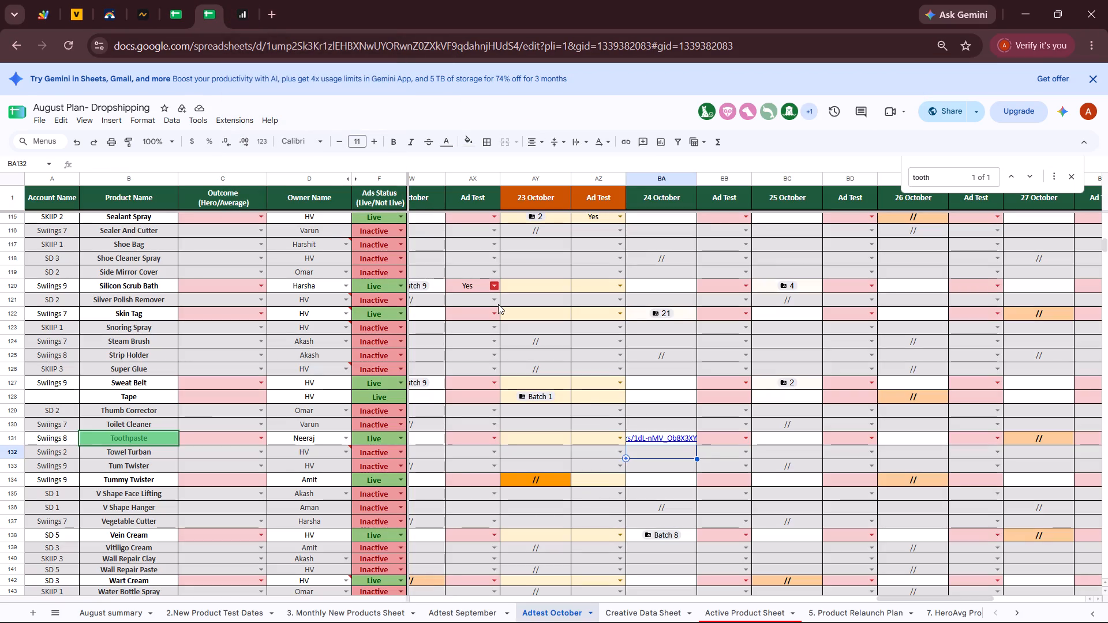
{"action": "left_click_drag", "start_coordinate": [932, 178], "coordinate": [886, 177]}
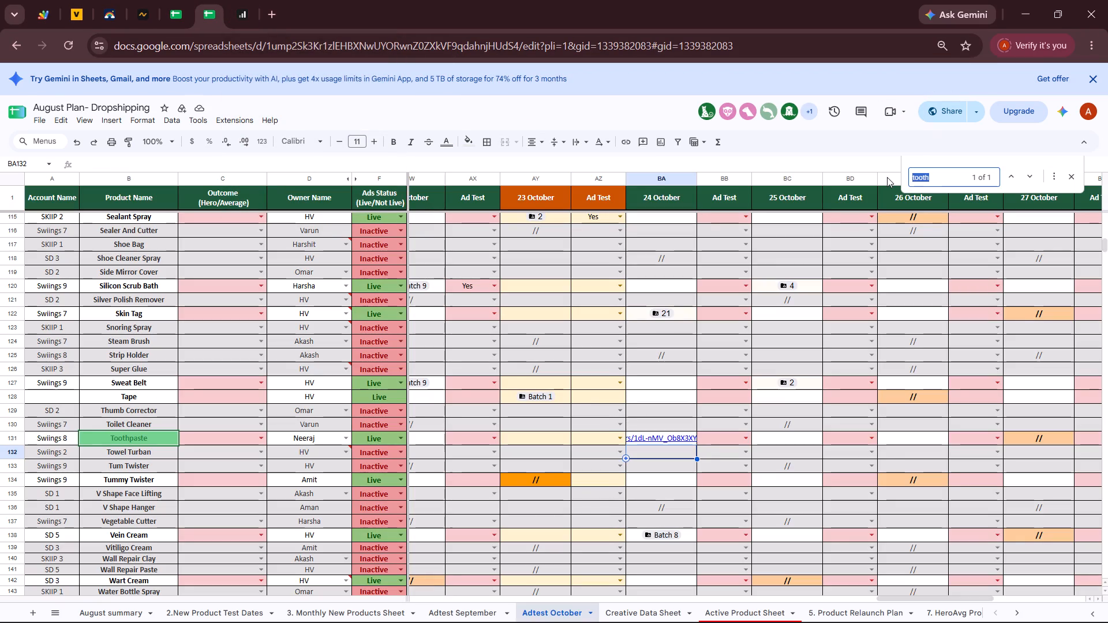
{"action": "key", "text": "BackSpace"}
{"action": "type", "text": "gas"}
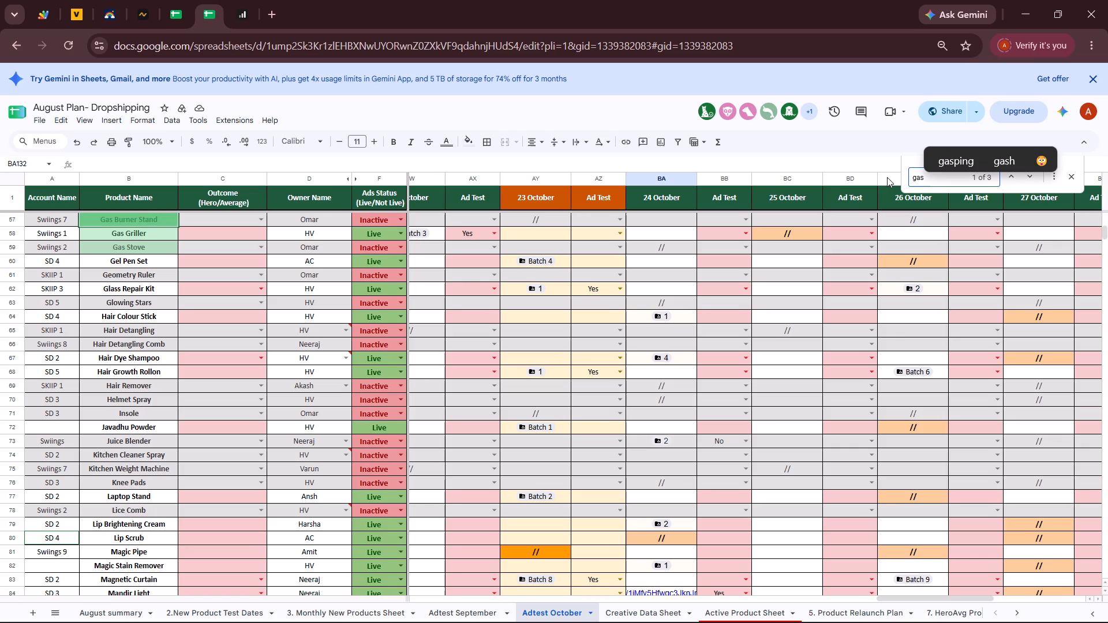
{"action": "scroll", "coordinate": [515, 186], "scroll_direction": "up", "scroll_amount": 1}
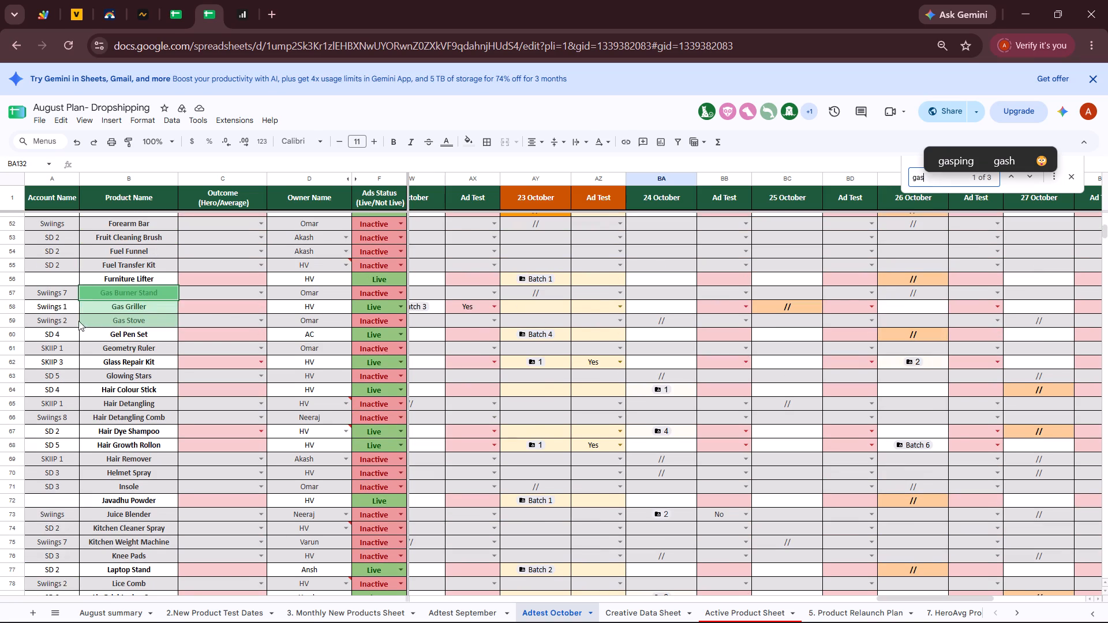
{"action": "left_click", "coordinate": [18, 307]}
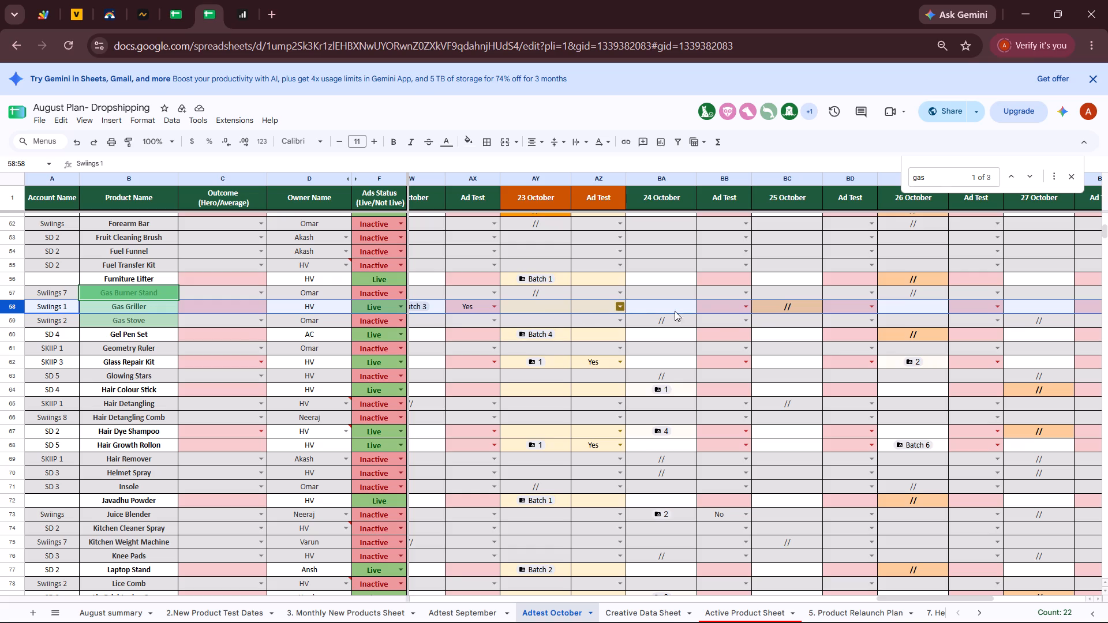
{"action": "left_click", "coordinate": [785, 309]}
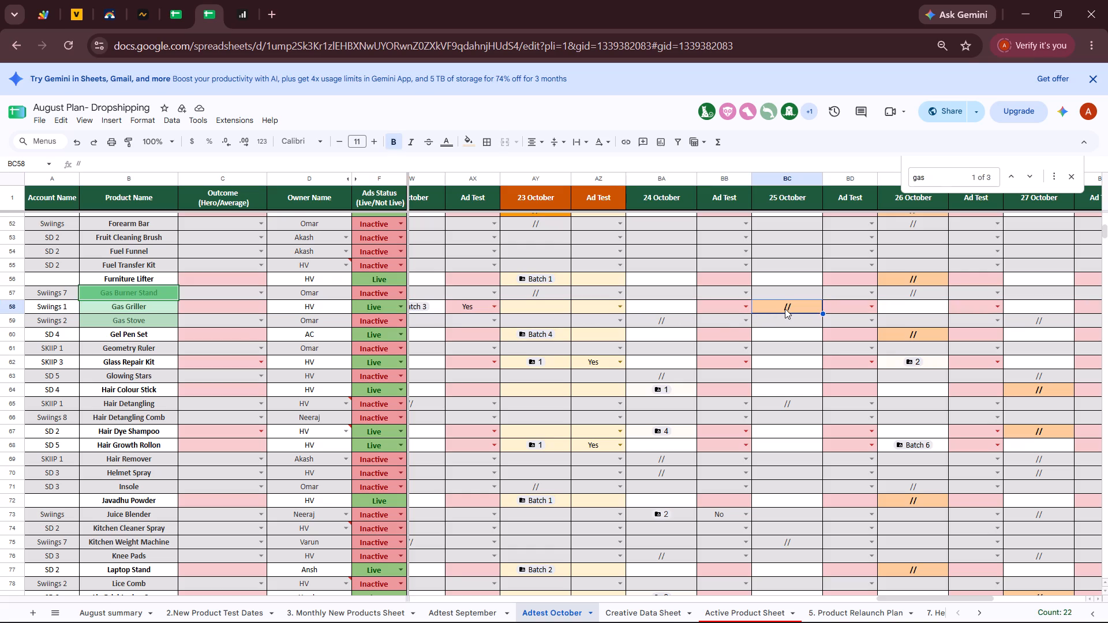
{"action": "double_click", "coordinate": [785, 309]}
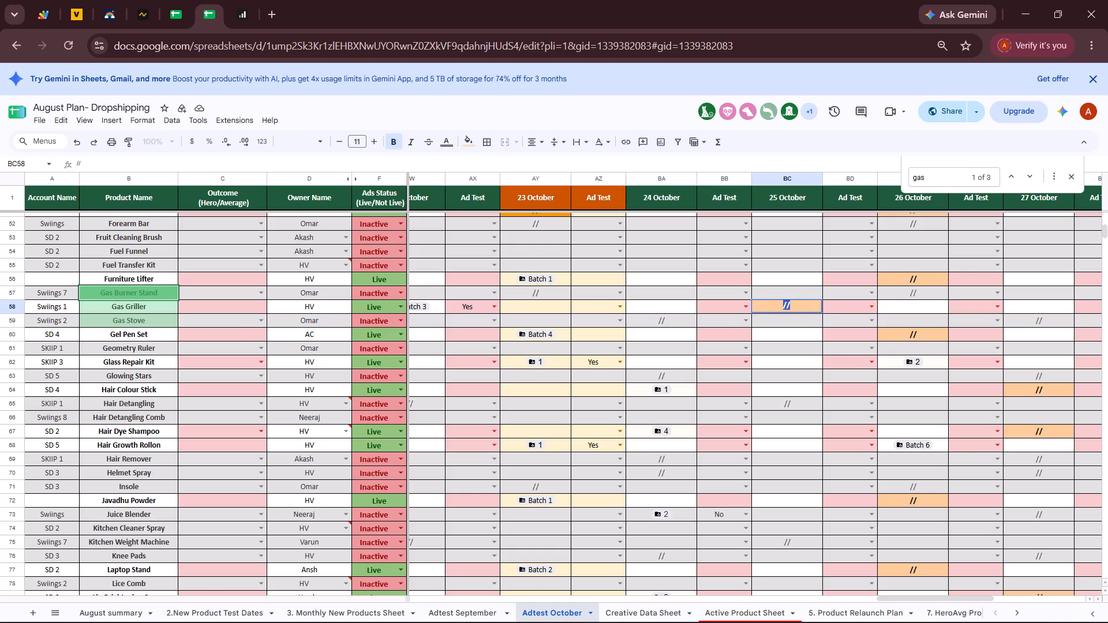
{"action": "key", "text": "ctrl+v"}
{"action": "left_click", "coordinate": [796, 303]}
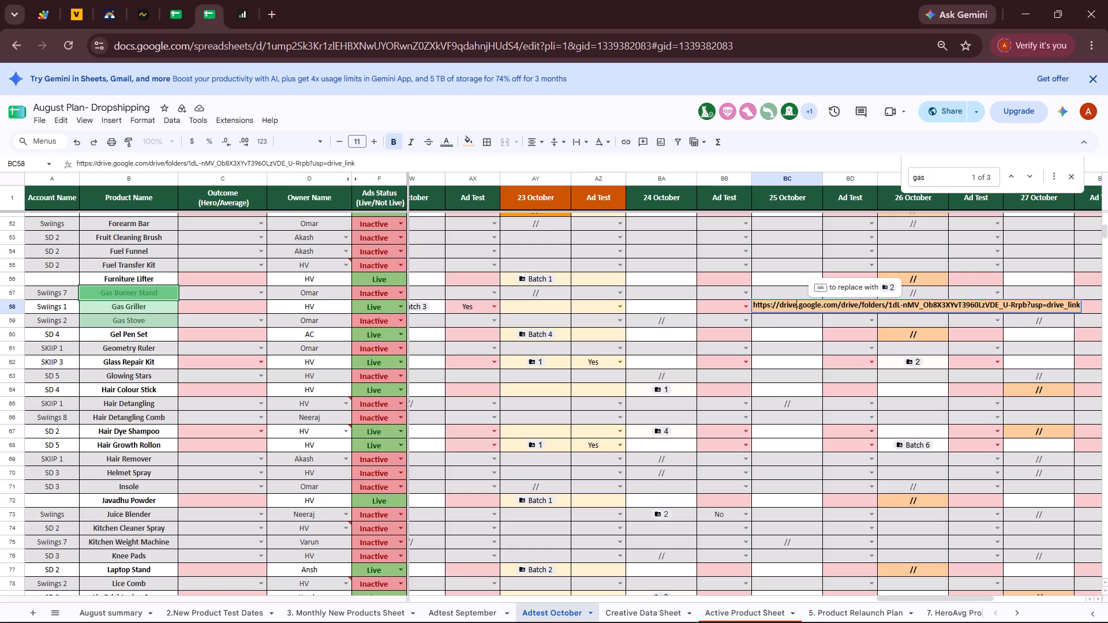
{"action": "left_click", "coordinate": [796, 292]}
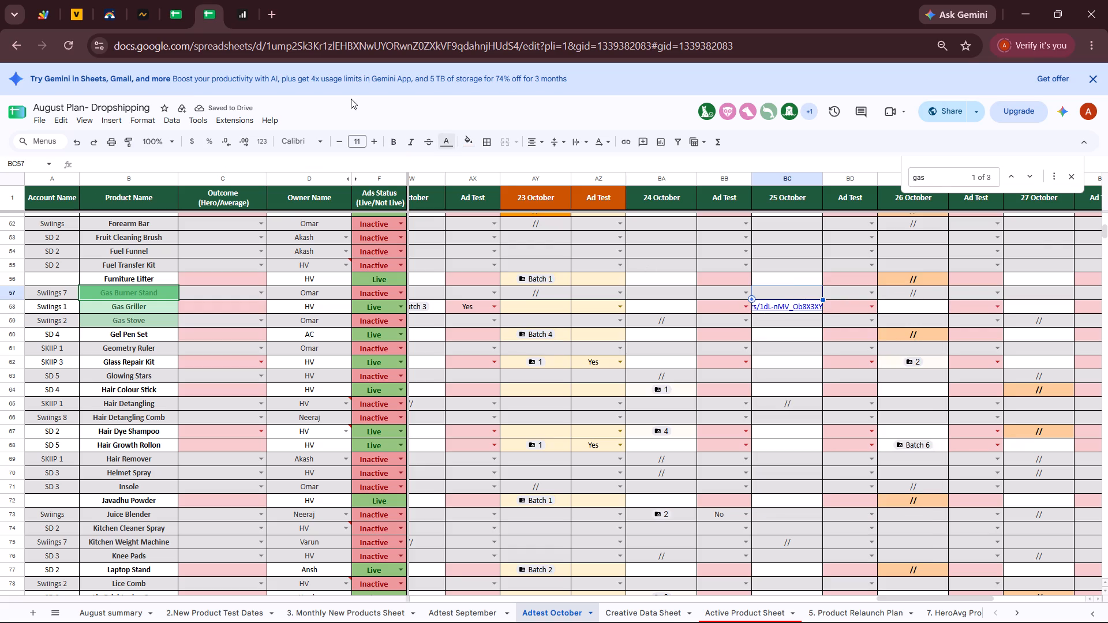
In Creative Data, set the live date of the Gas griller entry in row 815 to 10/25/2026.
{"action": "left_click", "coordinate": [177, 6]}
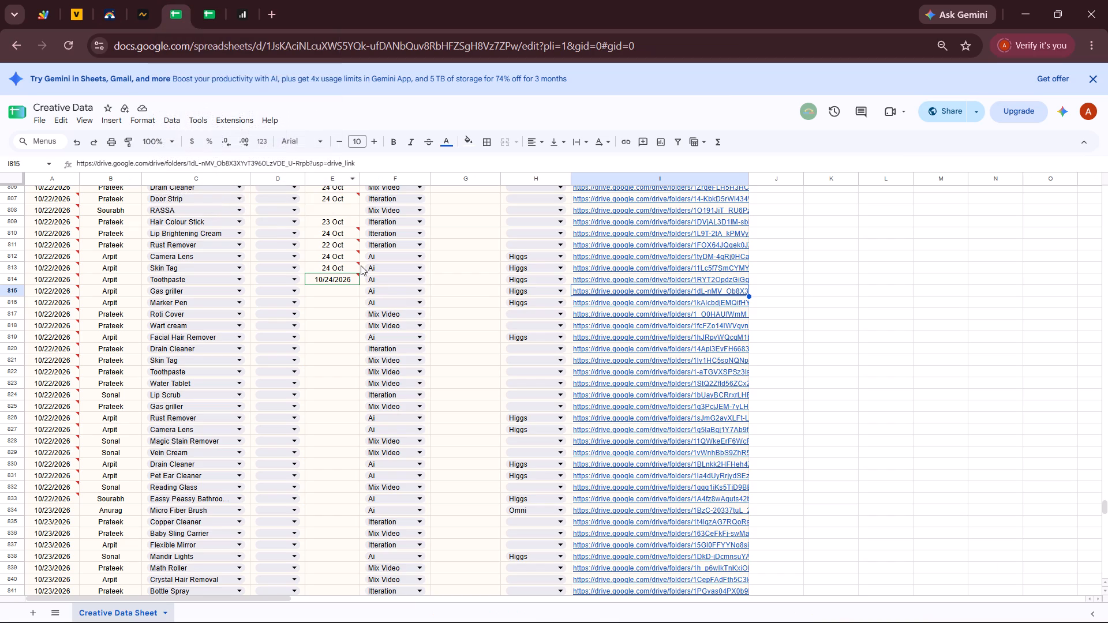
{"action": "double_click", "coordinate": [335, 291]}
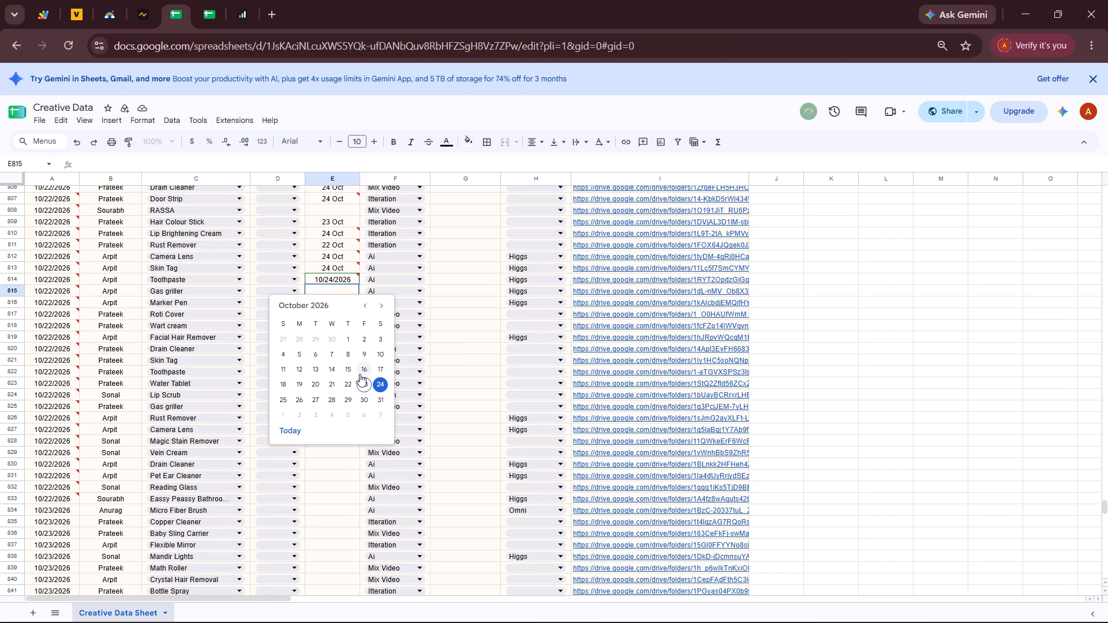
{"action": "left_click", "coordinate": [283, 404]}
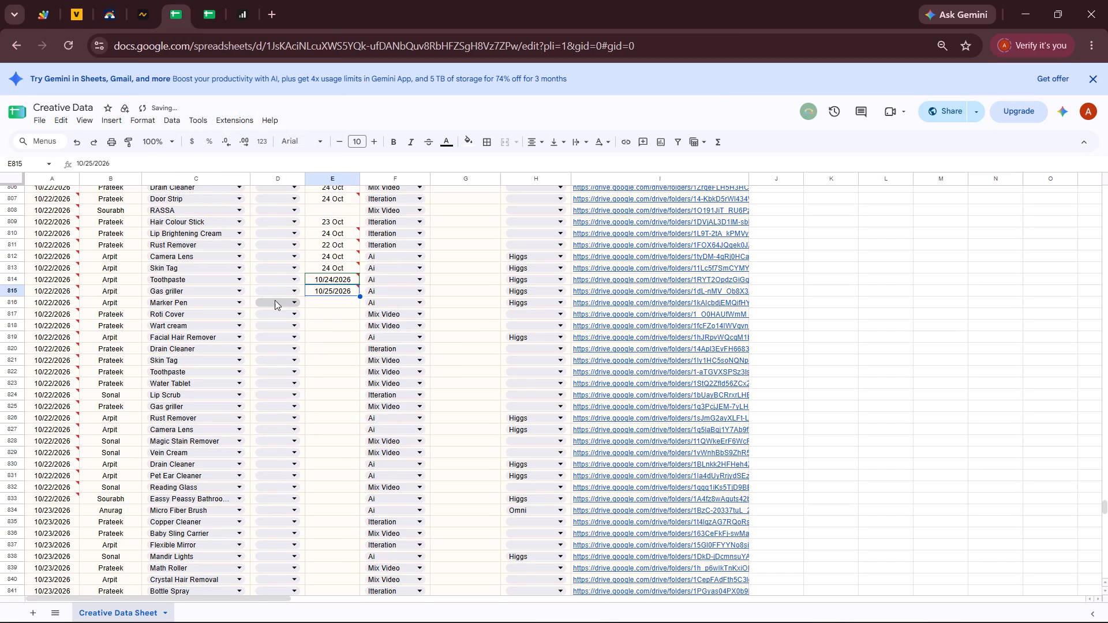
Search Adtest October for "marker" and replace Marker Pen's 25 October mark with the Drive folder link from row 816 of Creative Data.
{"action": "left_click", "coordinate": [14, 301]}
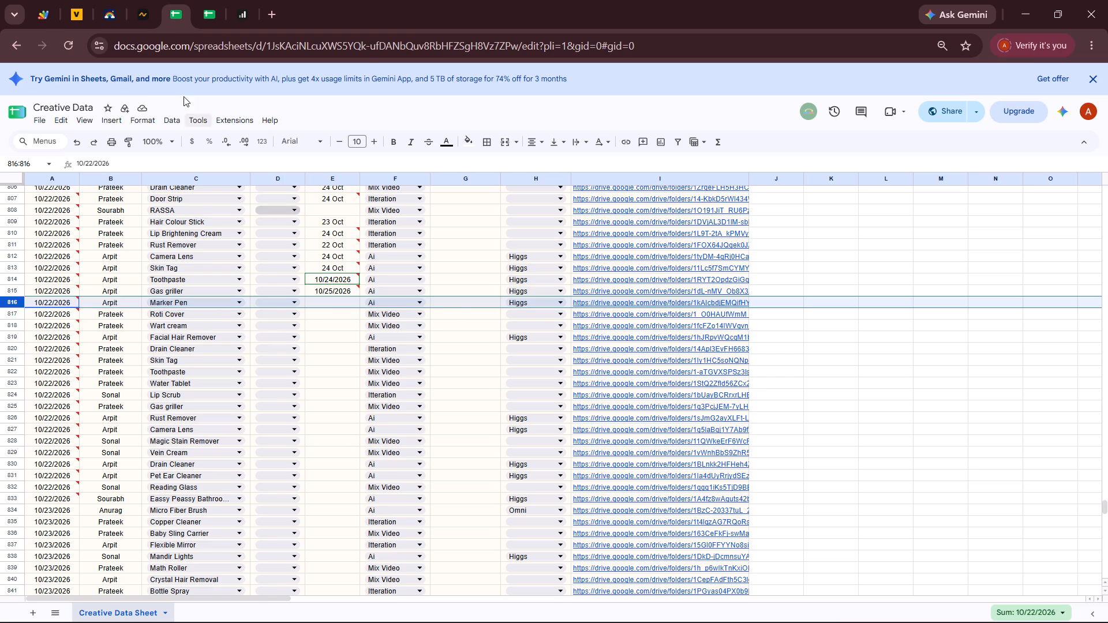
{"action": "left_click", "coordinate": [214, 4]}
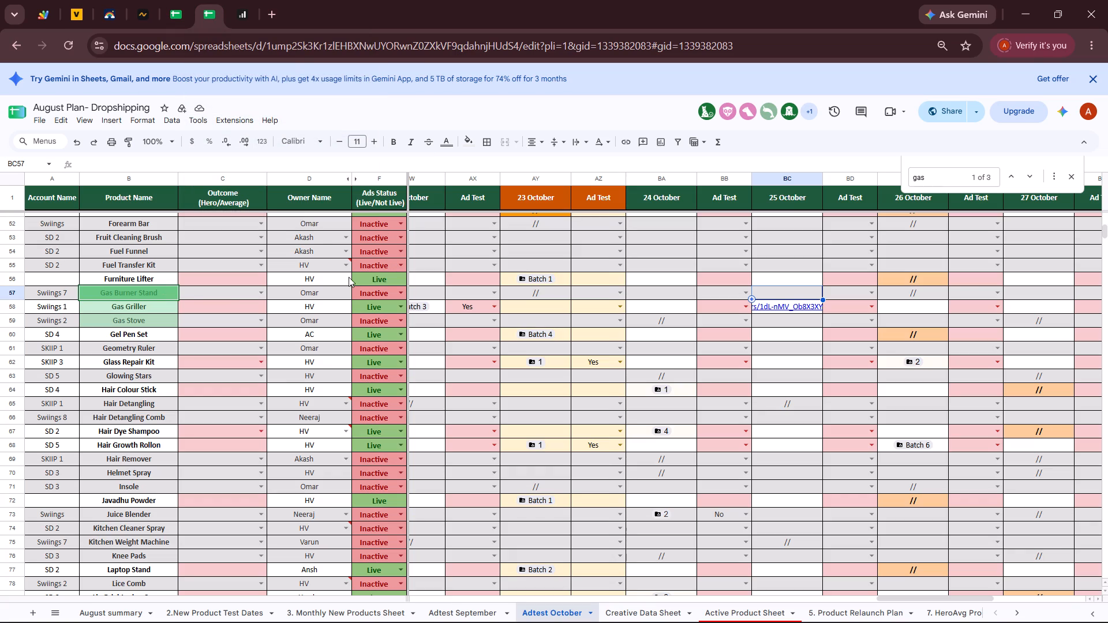
{"action": "left_click_drag", "start_coordinate": [923, 178], "coordinate": [898, 178]}
{"action": "key", "text": "BackSpace"}
{"action": "type", "text": "marker"}
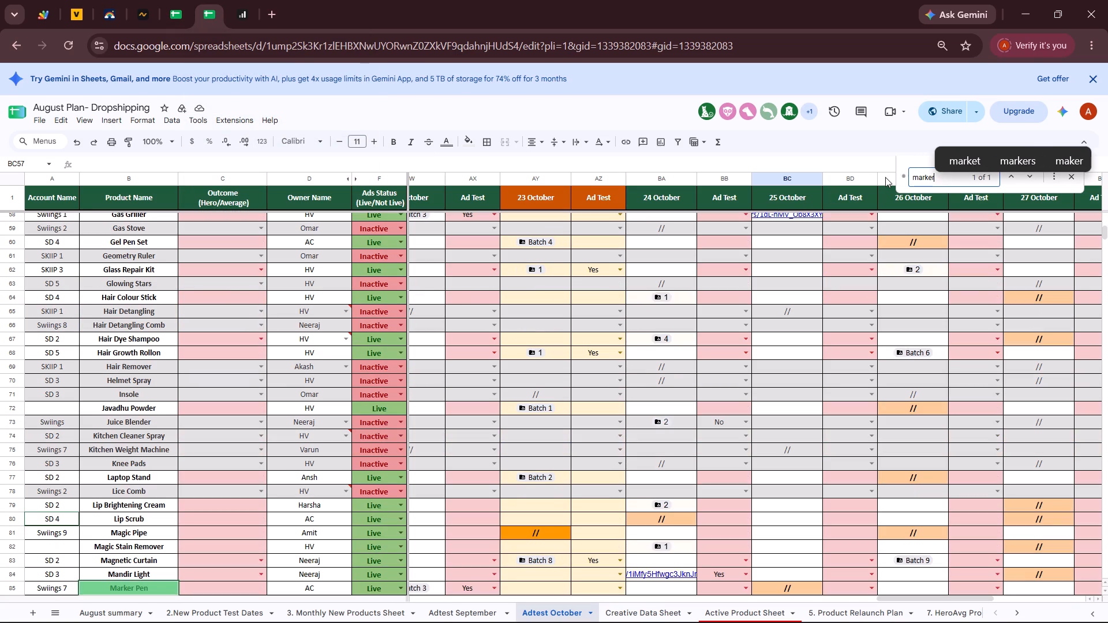
{"action": "scroll", "coordinate": [424, 282], "scroll_direction": "down", "scroll_amount": 1}
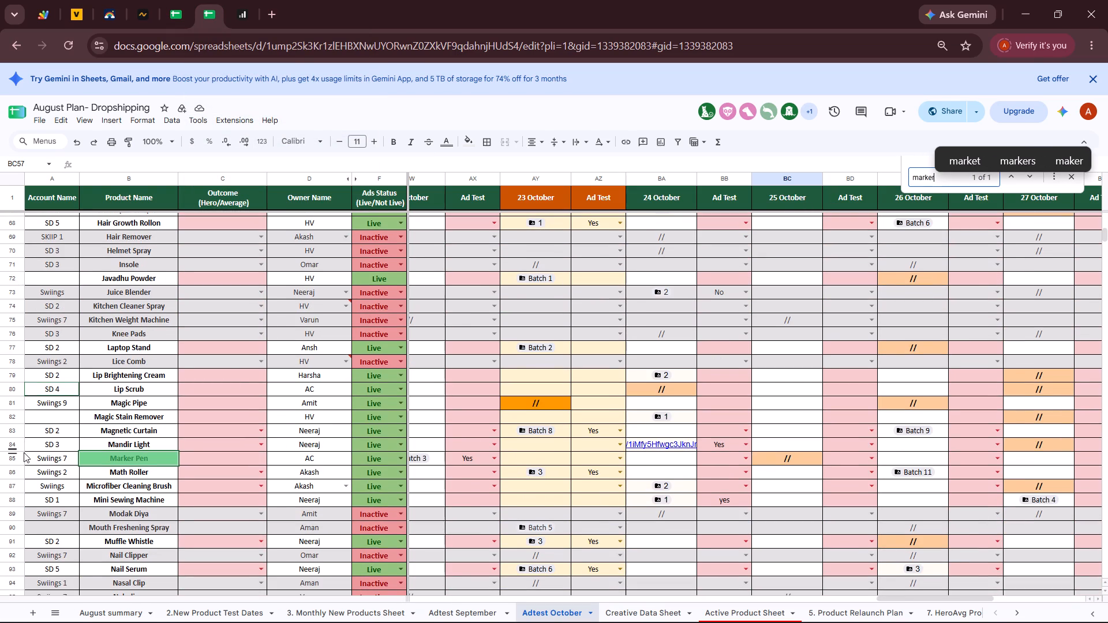
{"action": "left_click", "coordinate": [23, 459]}
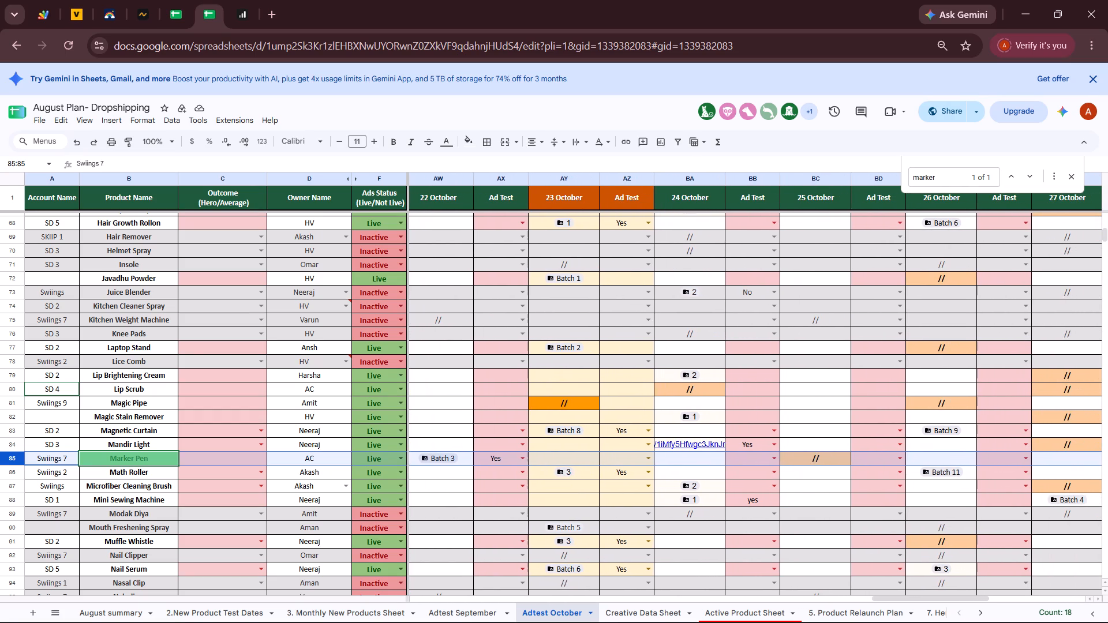
{"action": "left_click", "coordinate": [798, 457]}
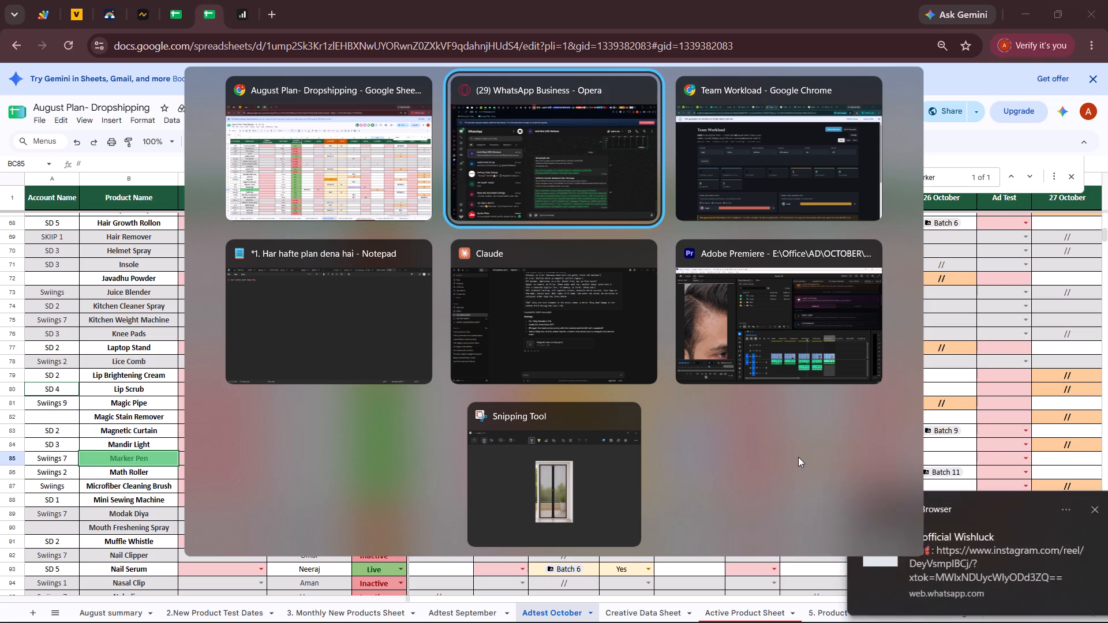
{"action": "left_click", "coordinate": [173, 8]}
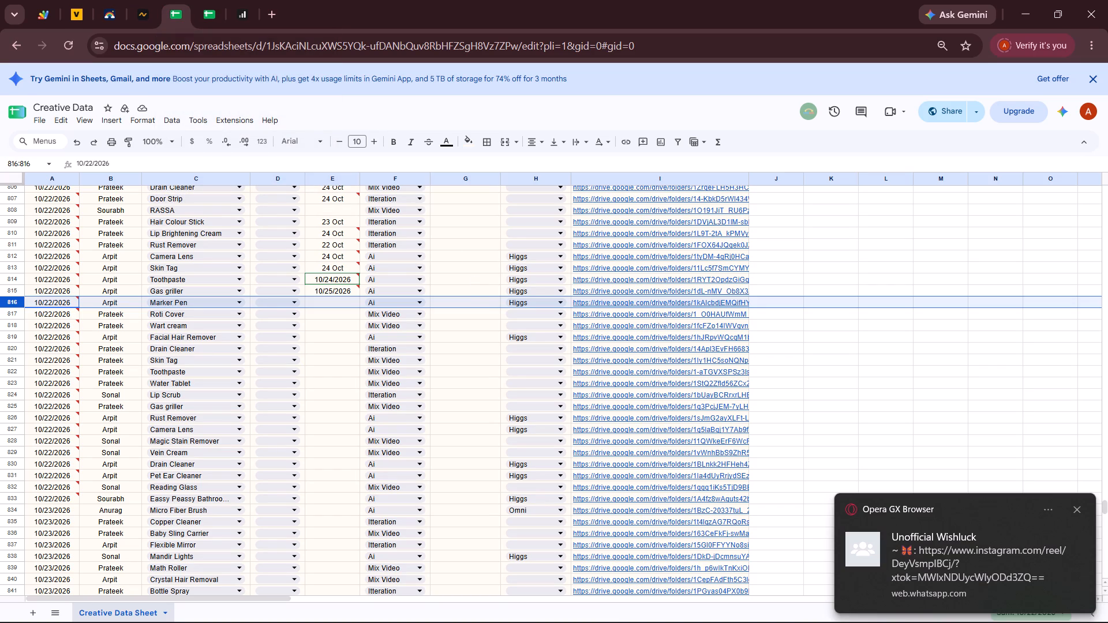
{"action": "left_click", "coordinate": [701, 316]}
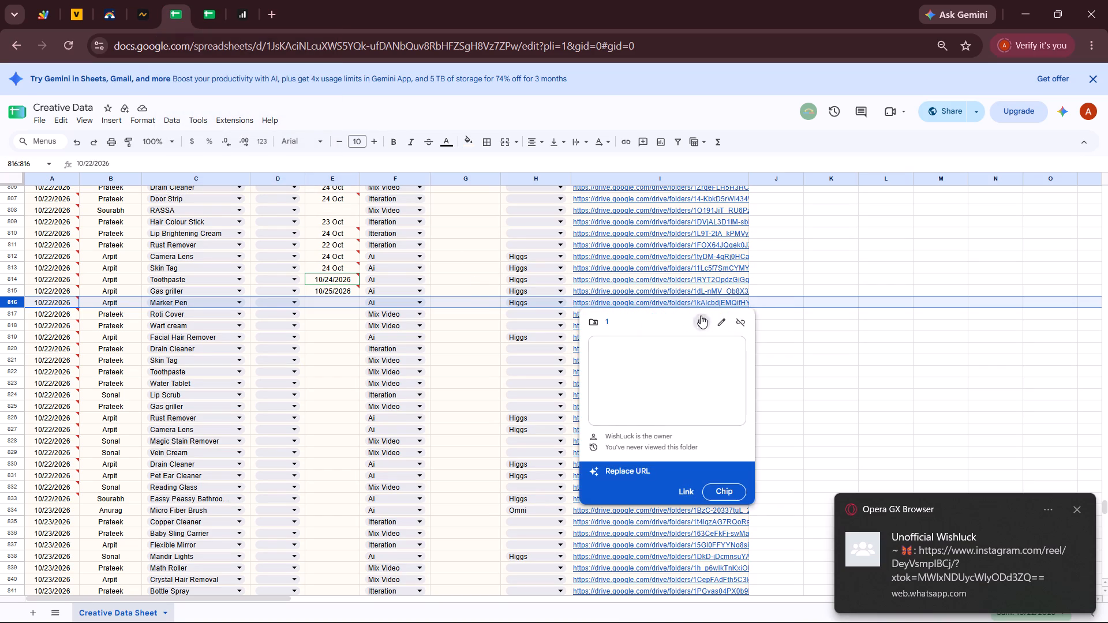
{"action": "left_click", "coordinate": [215, 11]}
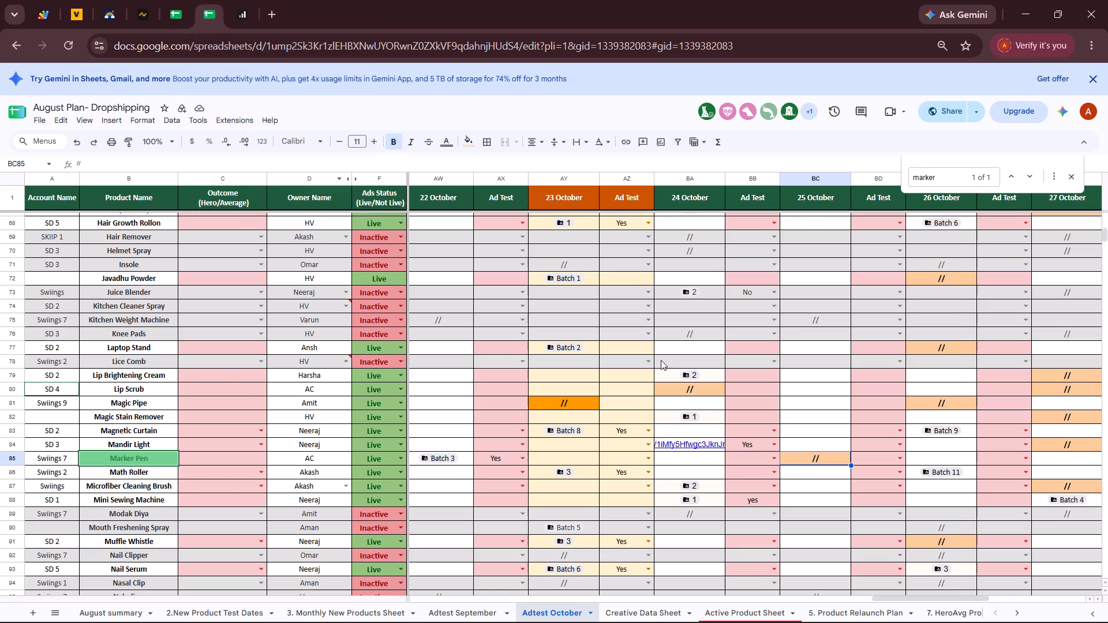
{"action": "triple_click", "coordinate": [829, 457]}
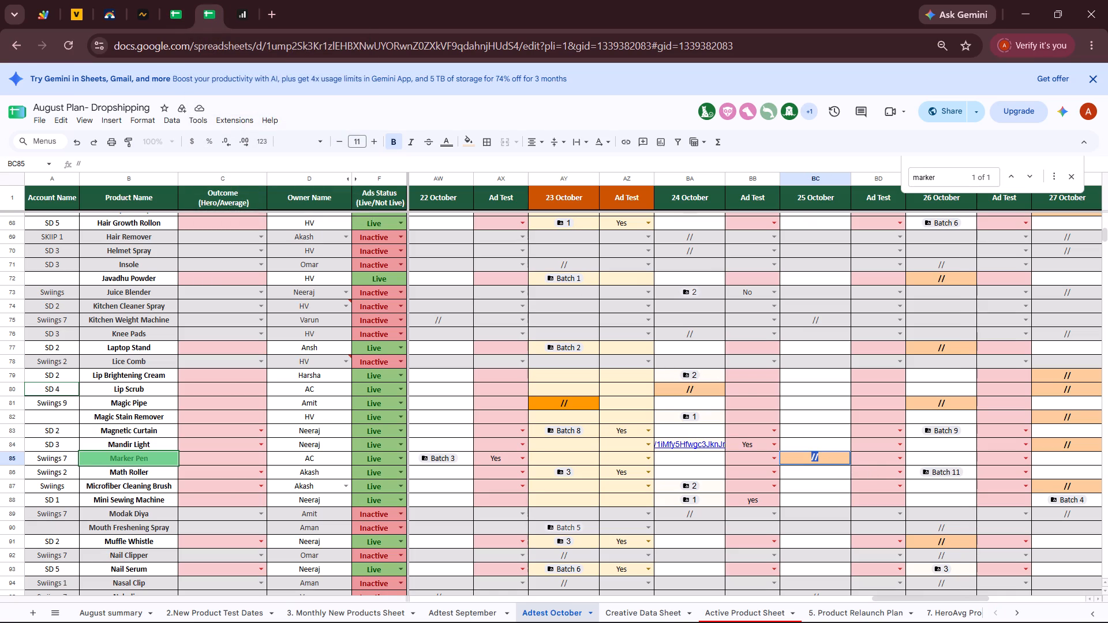
{"action": "key", "text": "ctrl+v"}
{"action": "key", "text": "Return"}
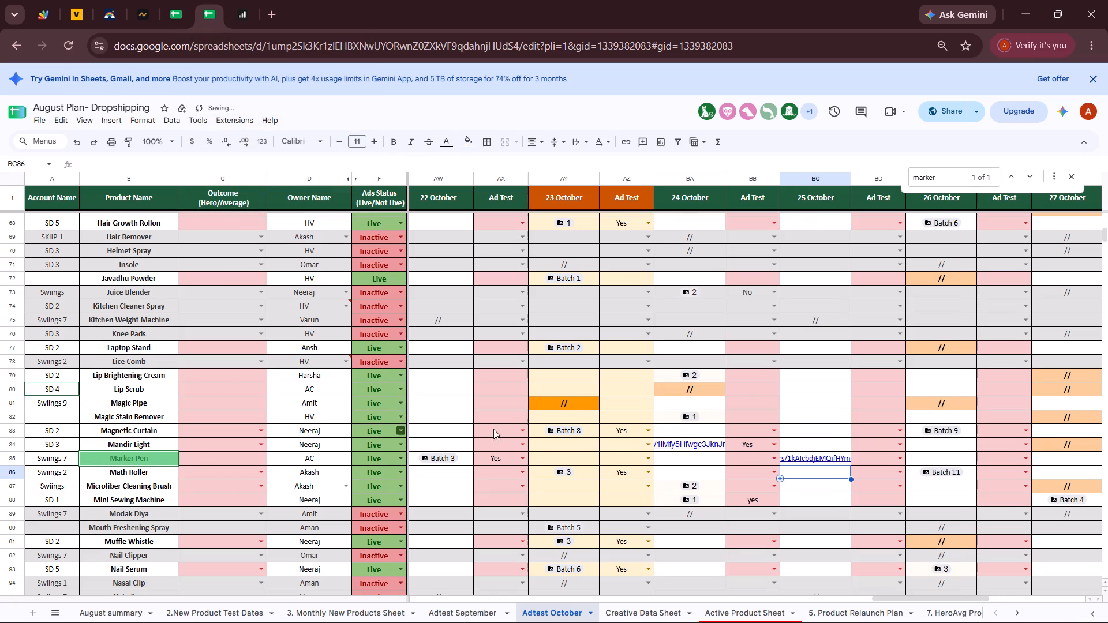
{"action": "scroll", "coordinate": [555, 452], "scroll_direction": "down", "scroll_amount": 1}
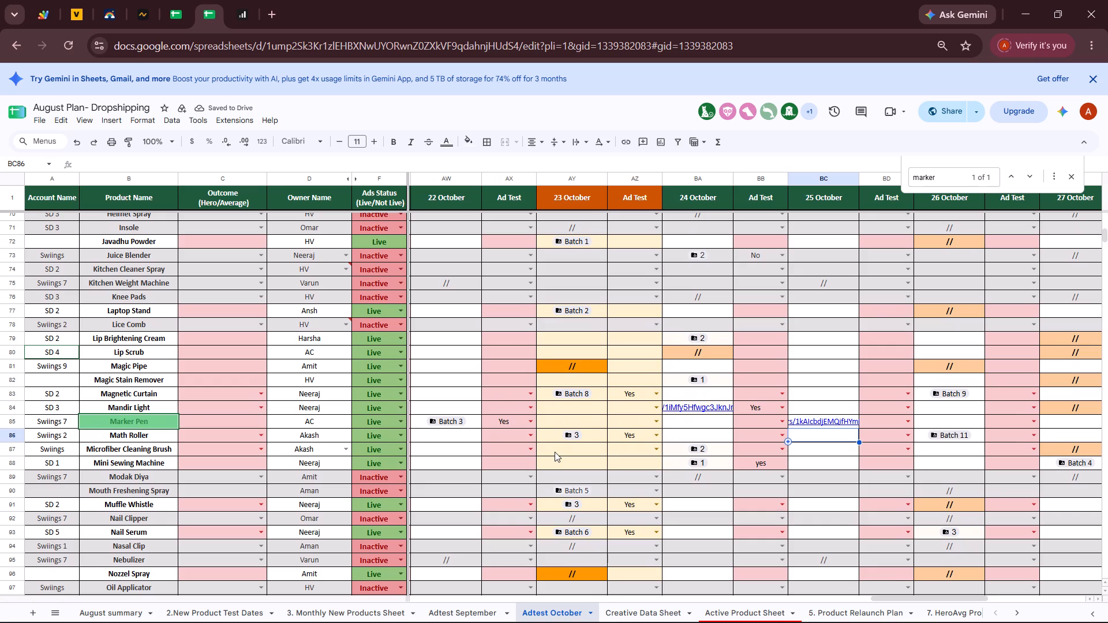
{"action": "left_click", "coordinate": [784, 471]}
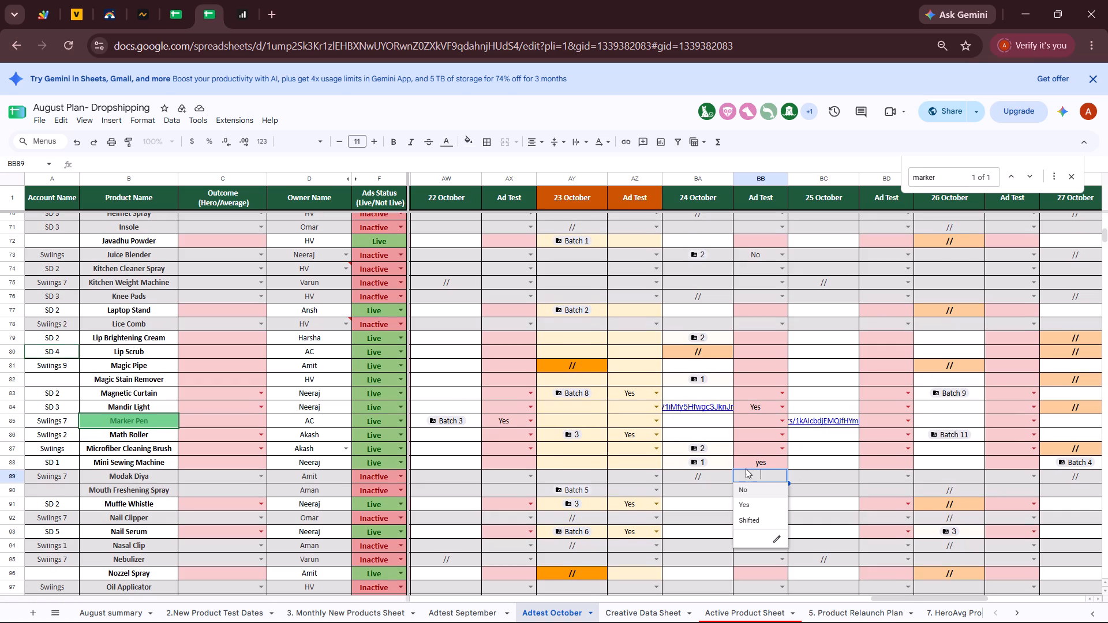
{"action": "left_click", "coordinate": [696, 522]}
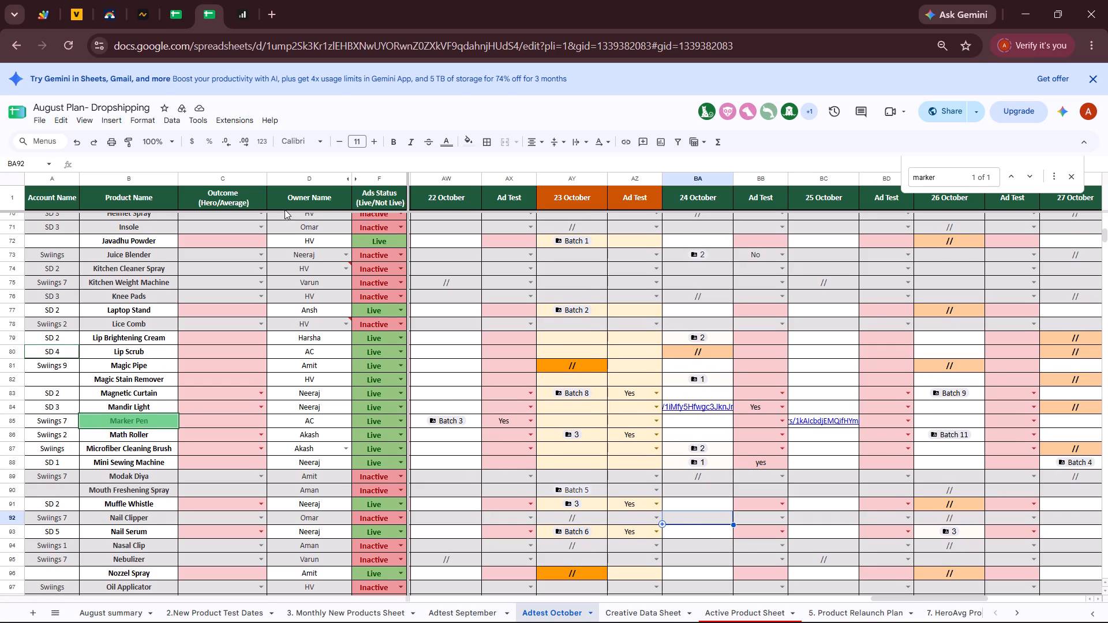
Back in Creative Data, set the live date of the Marker Pen entry in row 816 to 10/25/2026.
{"action": "left_click", "coordinate": [171, 3]}
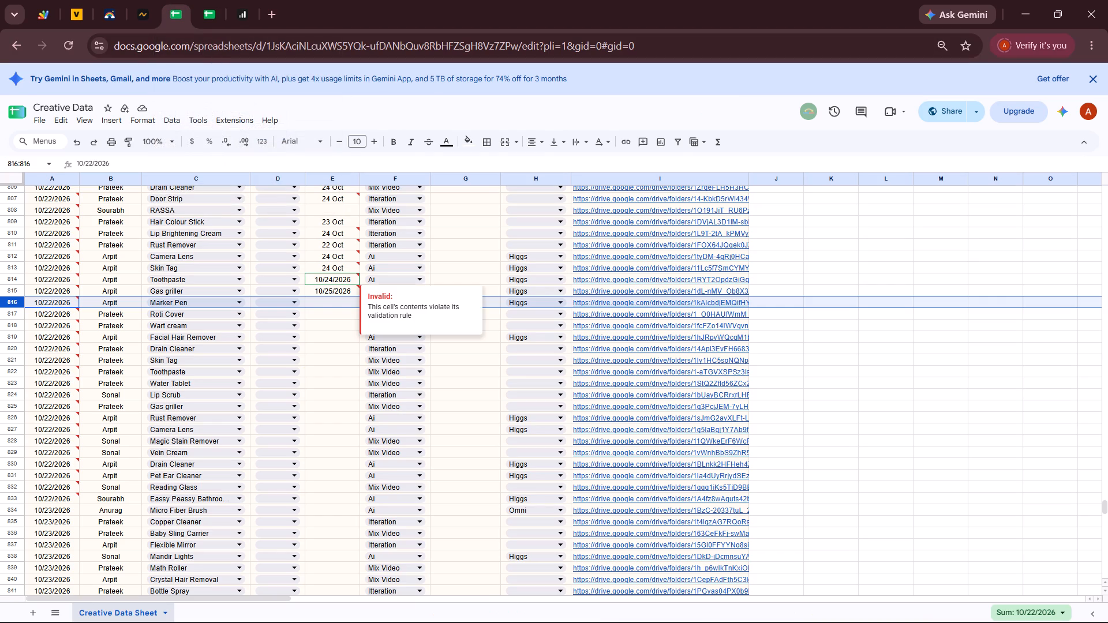
{"action": "double_click", "coordinate": [328, 300]}
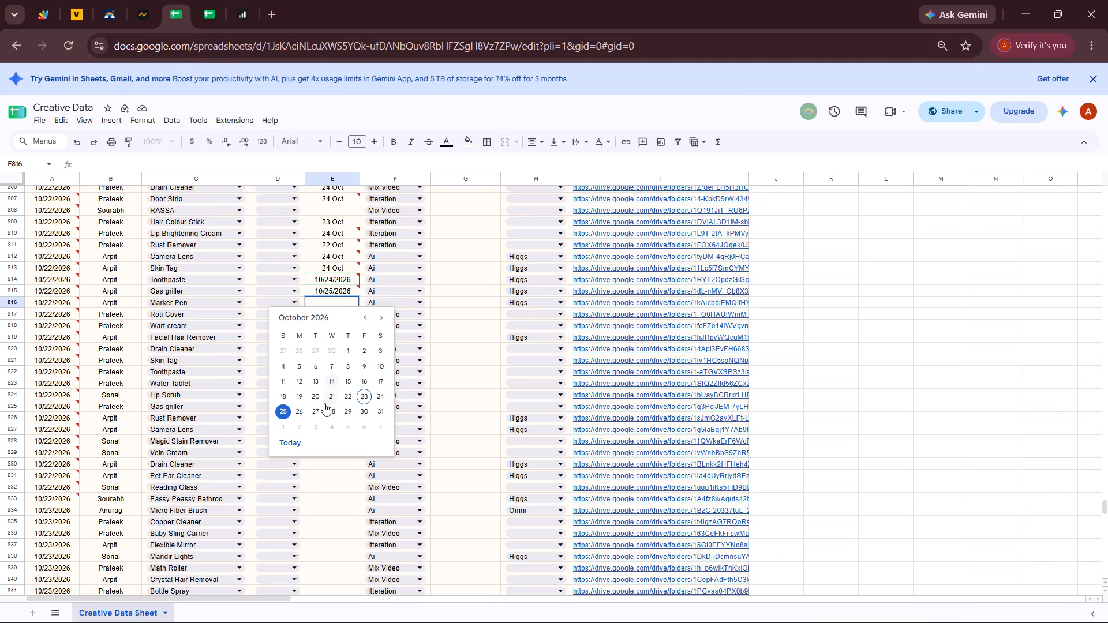
{"action": "left_click", "coordinate": [283, 411]}
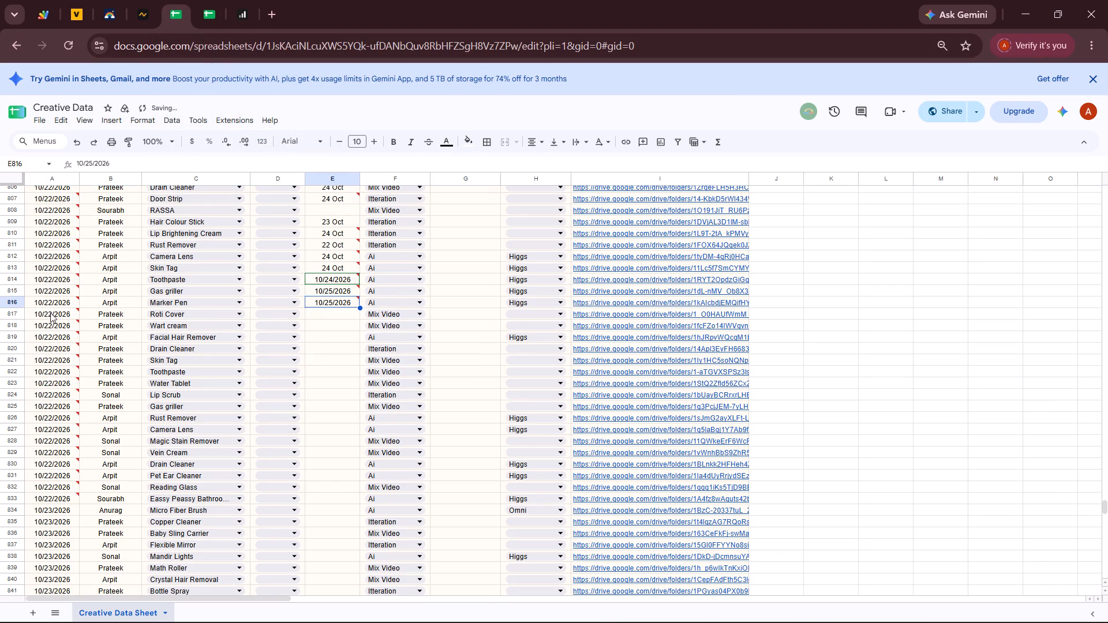
Copy the Drive folder link of the 10/22/2026 Roti Cover entry in row 817.
{"action": "left_click", "coordinate": [14, 313]}
{"action": "left_click", "coordinate": [342, 317]}
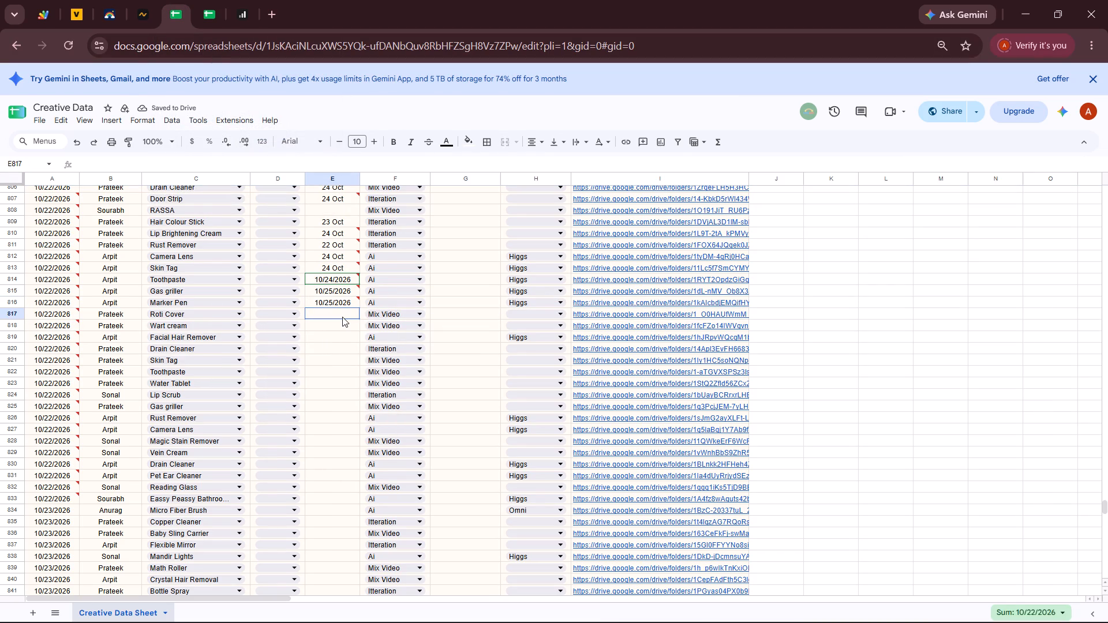
{"action": "left_click", "coordinate": [11, 312]}
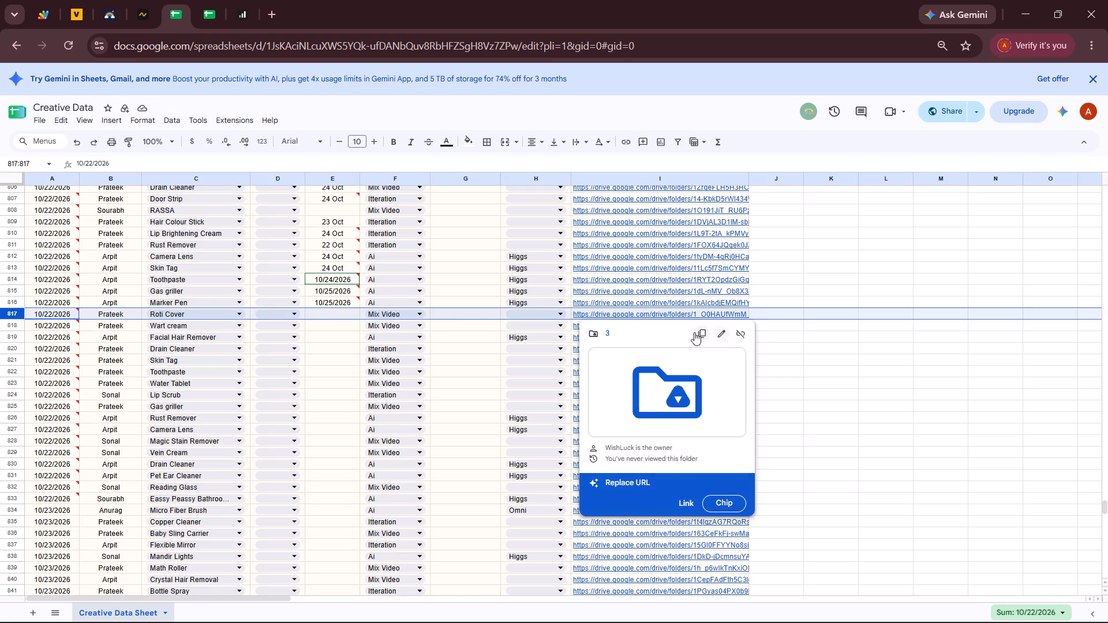
{"action": "left_click", "coordinate": [694, 332]}
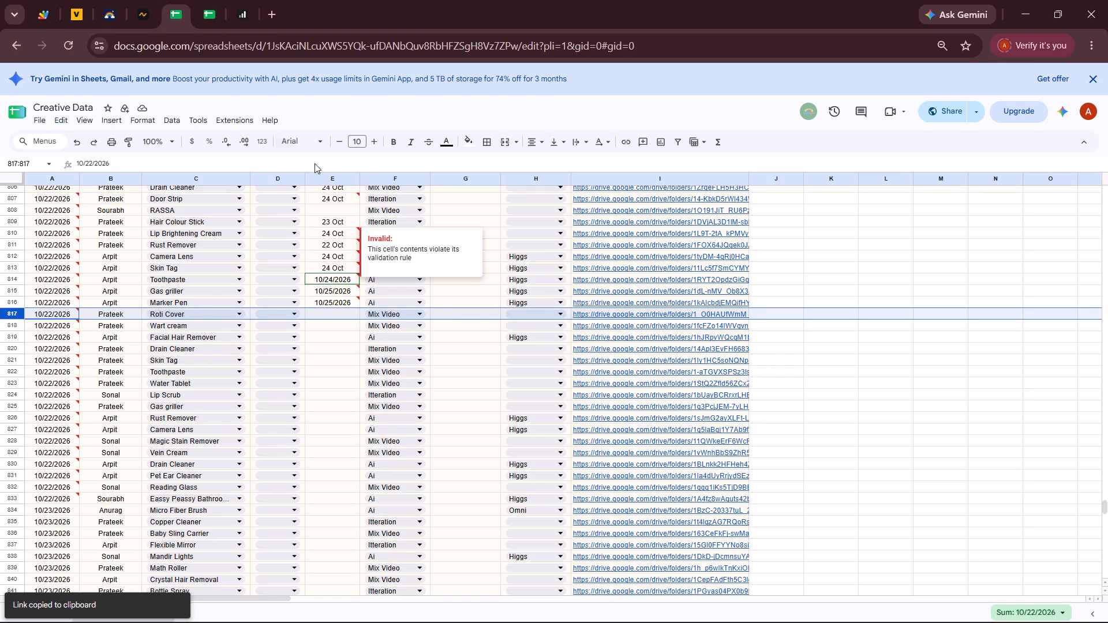
In Adtest October of August Plan- Dropshipping, search for "roti" and replace Roti Cover's 27 October mark with the copied Drive link.
{"action": "left_click", "coordinate": [200, 0]}
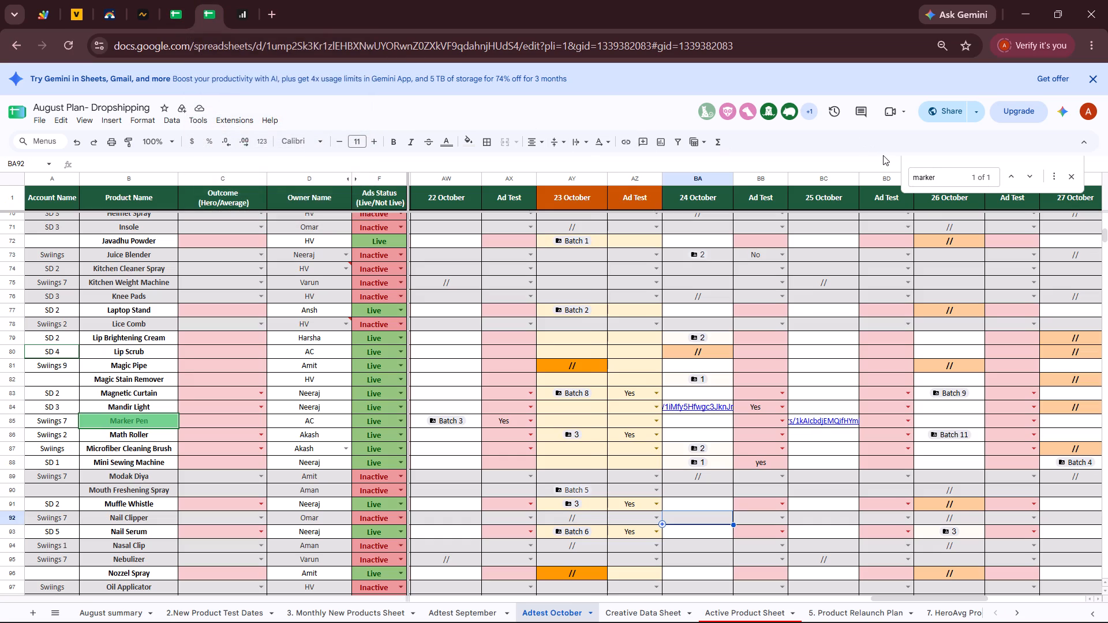
{"action": "left_click_drag", "start_coordinate": [937, 174], "coordinate": [909, 174]}
{"action": "key", "text": "BackSpace"}
{"action": "type", "text": "roti"}
{"action": "scroll", "coordinate": [597, 307], "scroll_direction": "down", "scroll_amount": 2}
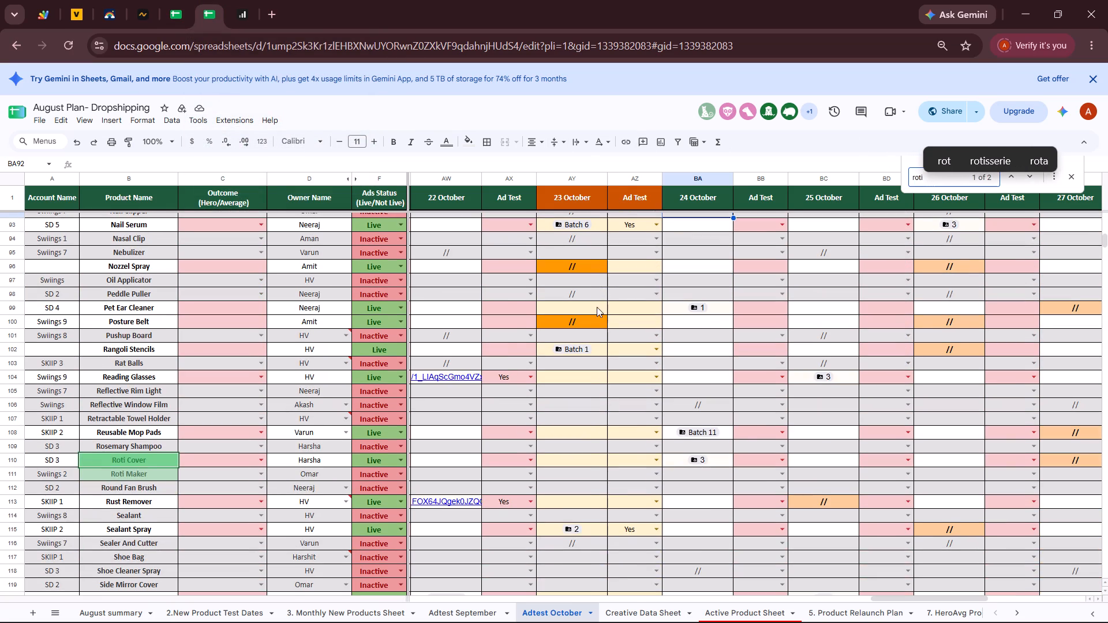
{"action": "left_click", "coordinate": [8, 460]}
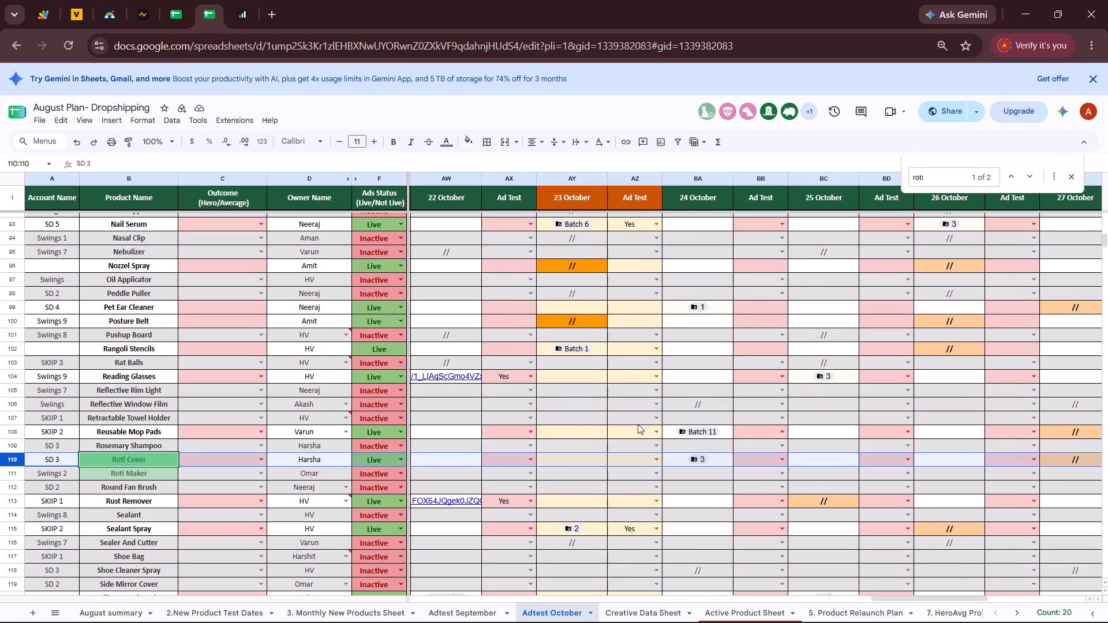
{"action": "scroll", "coordinate": [741, 442], "scroll_direction": "left", "scroll_amount": 3}
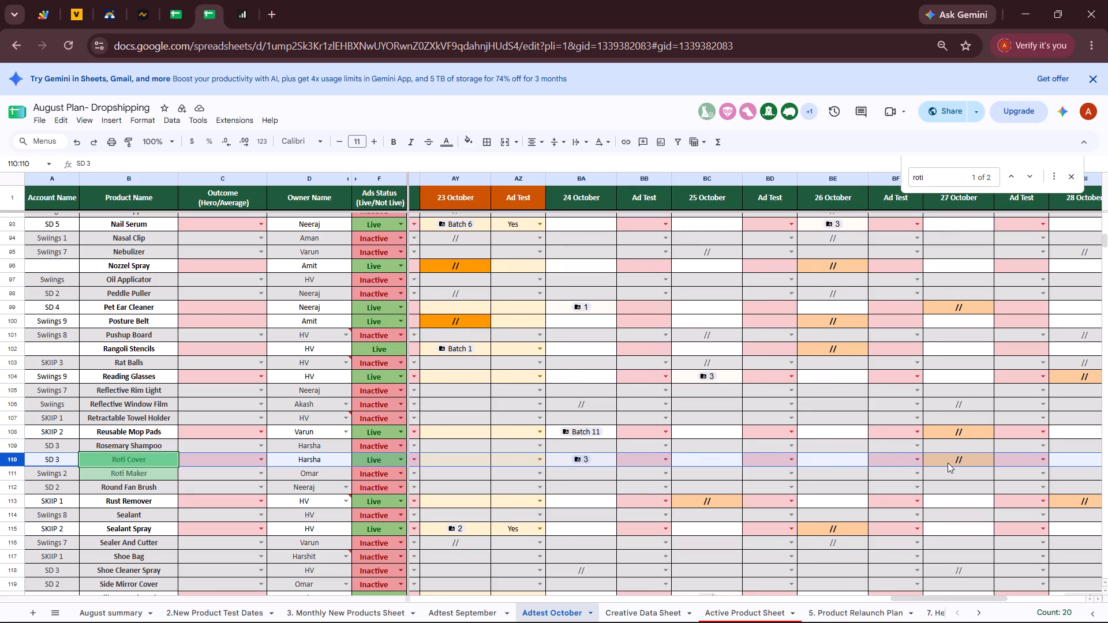
{"action": "double_click", "coordinate": [948, 461]}
{"action": "key", "text": "BackSpace"}
{"action": "key", "text": "BackSpace"}
{"action": "key", "text": "BackSpace"}
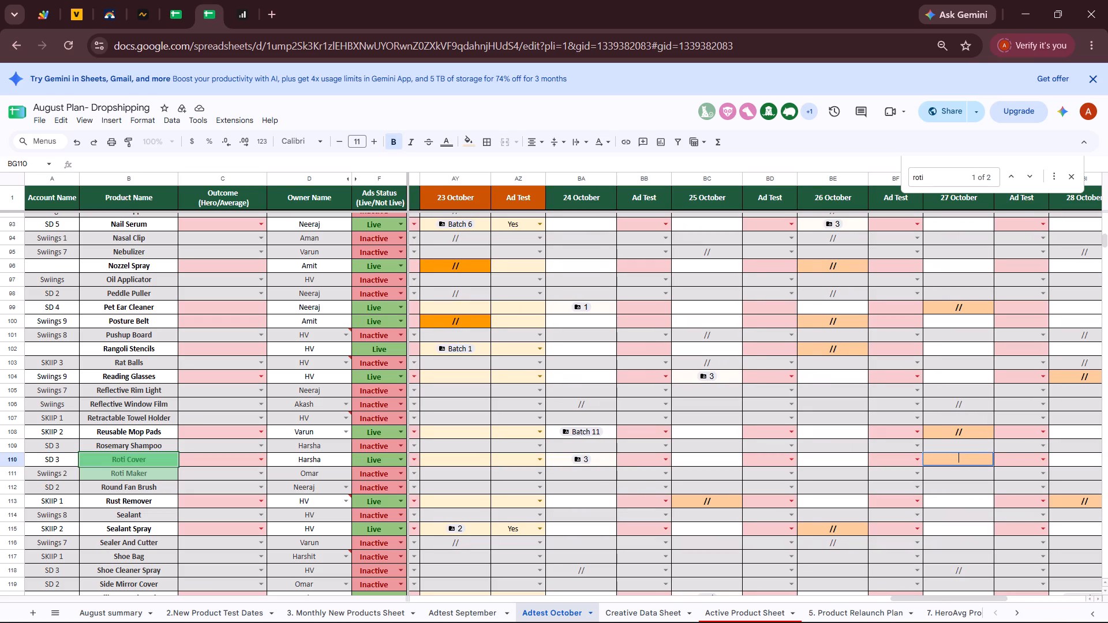
{"action": "key", "text": "ctrl+v"}
{"action": "key", "text": "Return"}
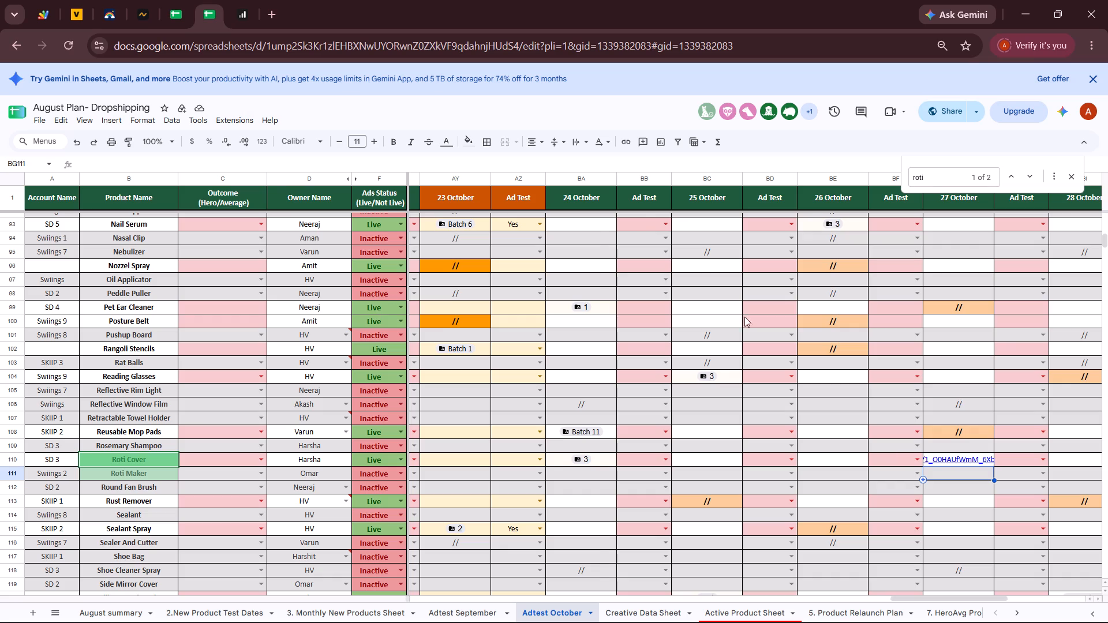
Back in Creative Data, set the live date of the Roti Cover entry in row 817 to 10/27/2026.
{"action": "left_click", "coordinate": [181, 2]}
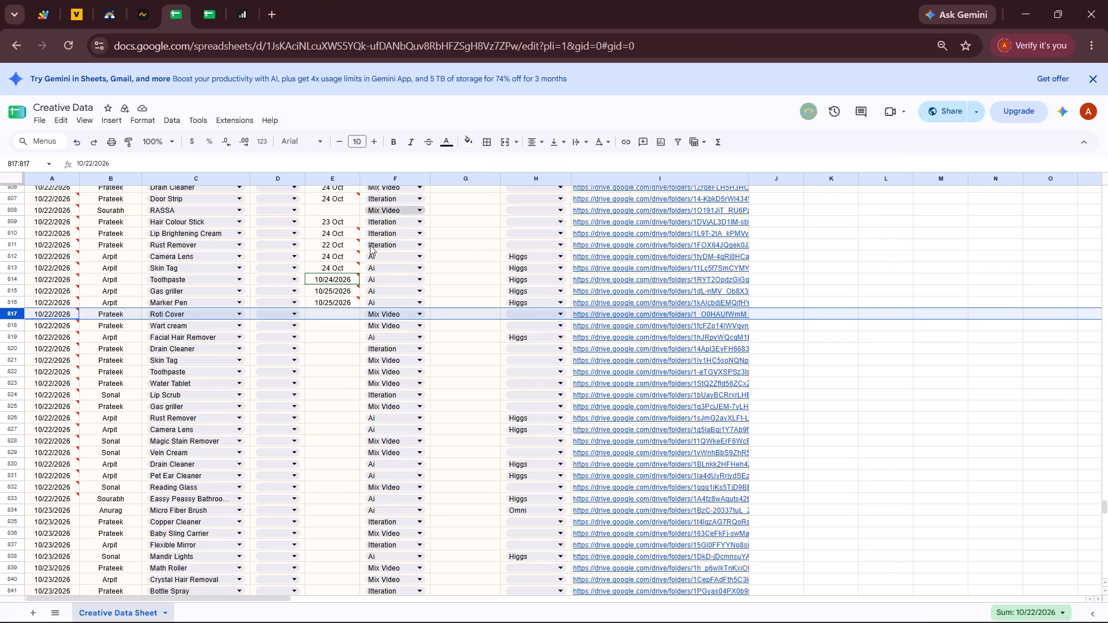
{"action": "left_click", "coordinate": [215, 2]}
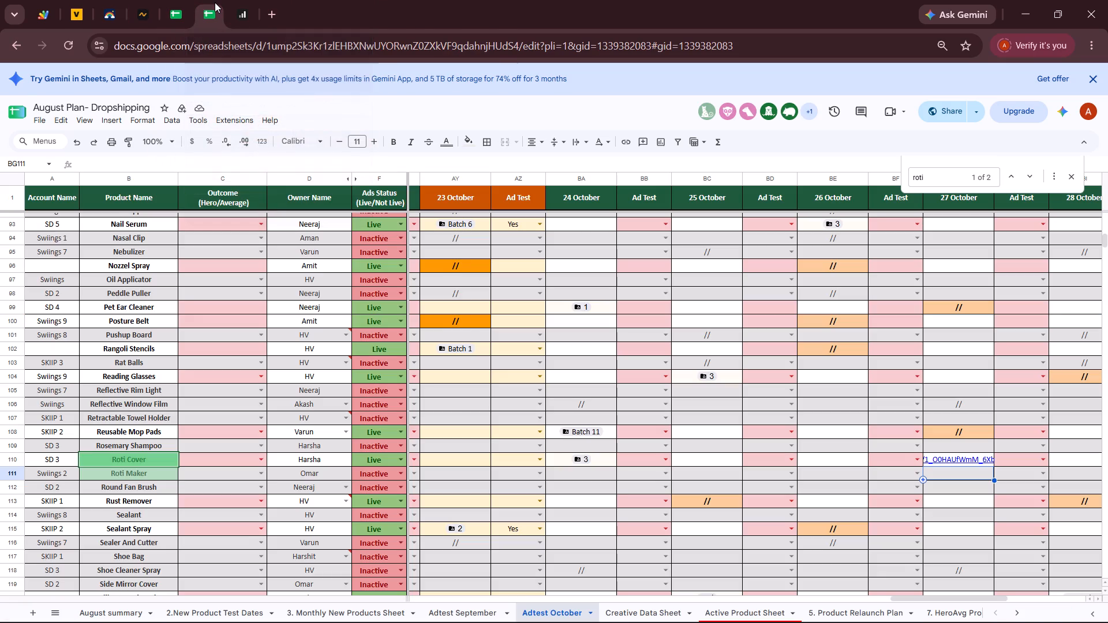
{"action": "left_click", "coordinate": [177, 13]}
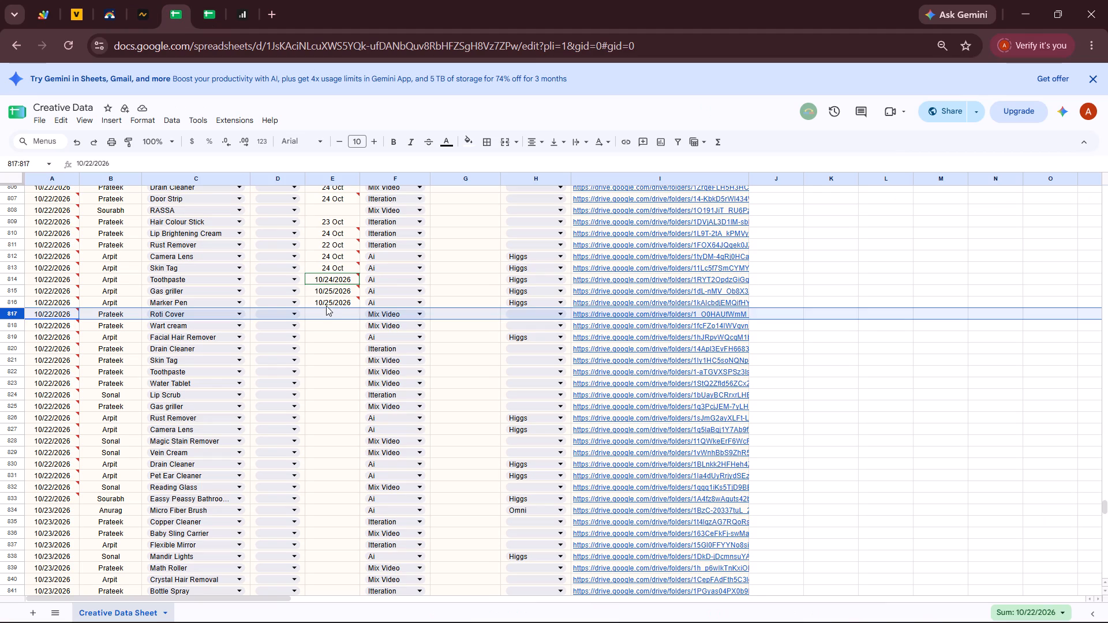
{"action": "double_click", "coordinate": [327, 311]}
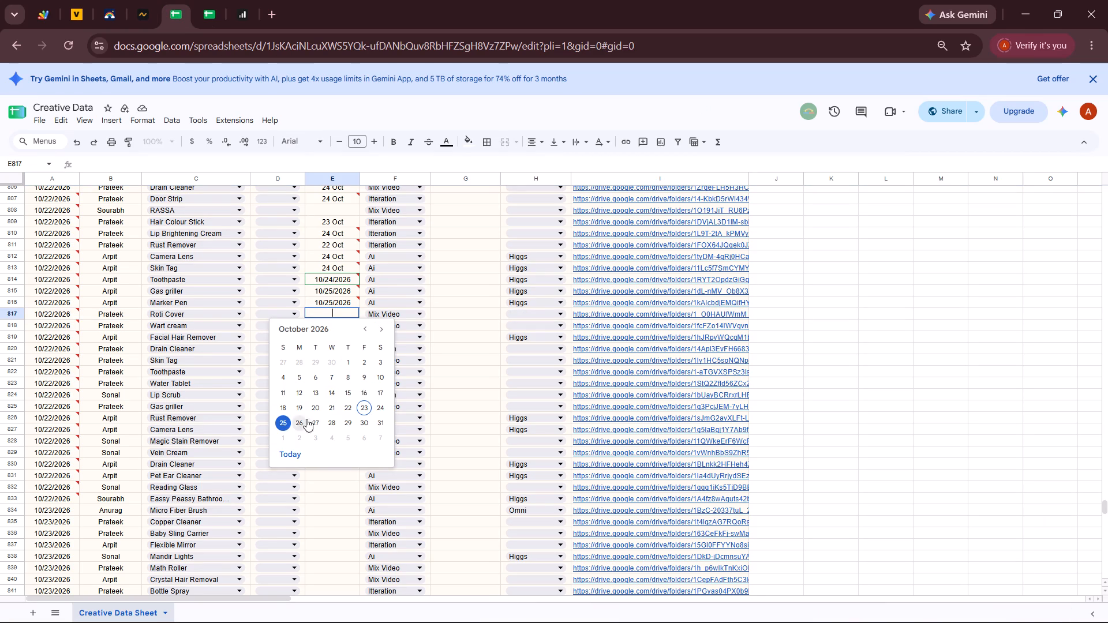
{"action": "left_click", "coordinate": [319, 423]}
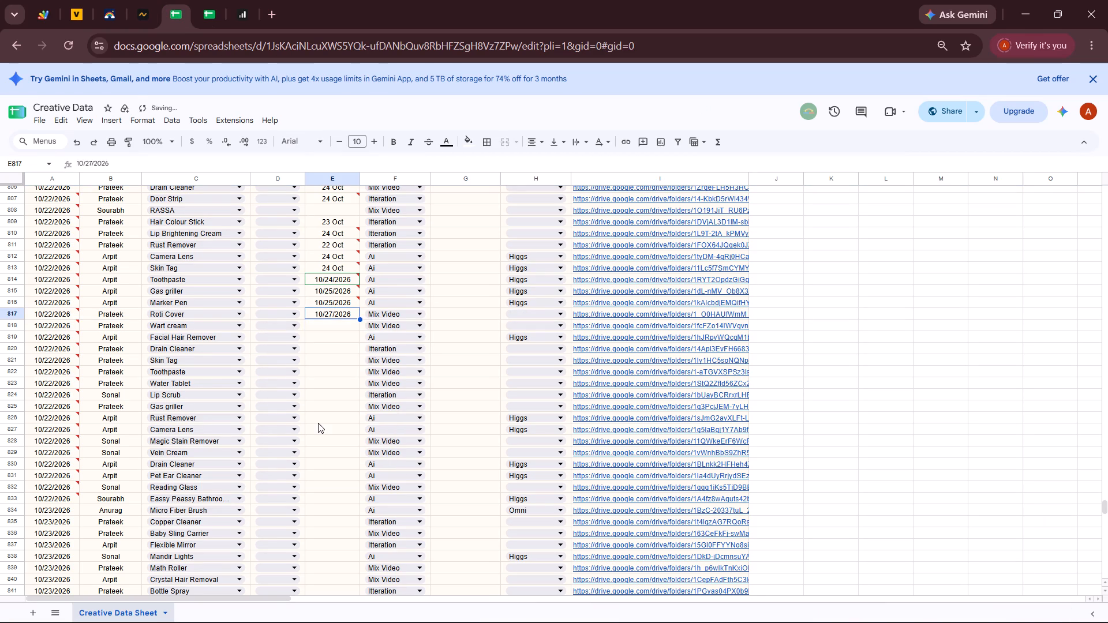
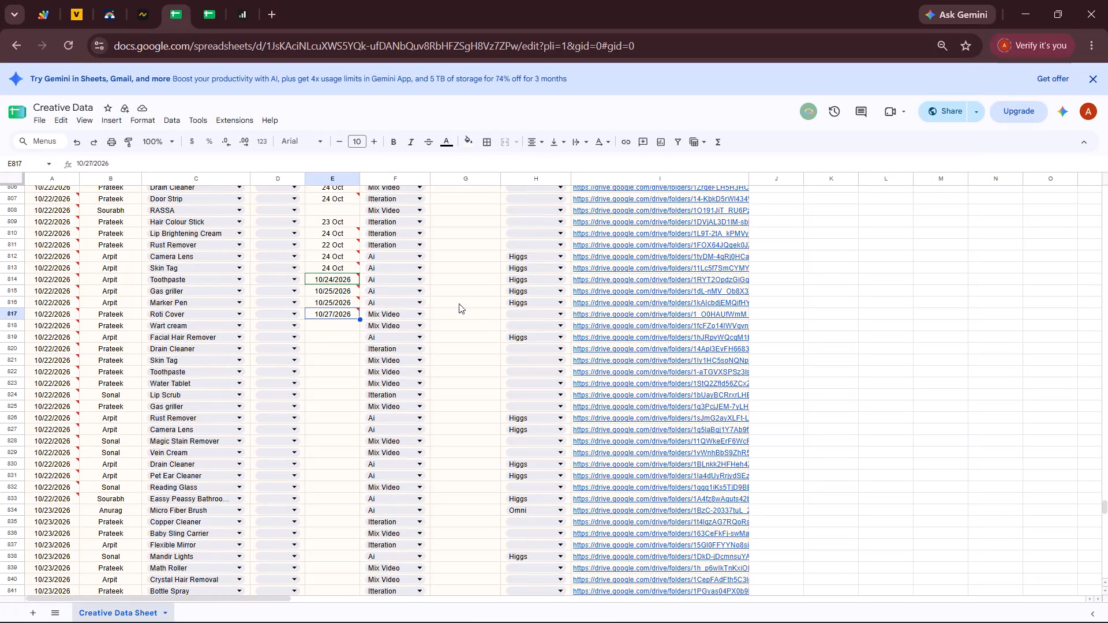
For the Wart cream entry in row 818, search Adtest October of August Plan- Dropshipping for "wart" and highlight the Wart Cream row.
{"action": "left_click", "coordinate": [17, 314]}
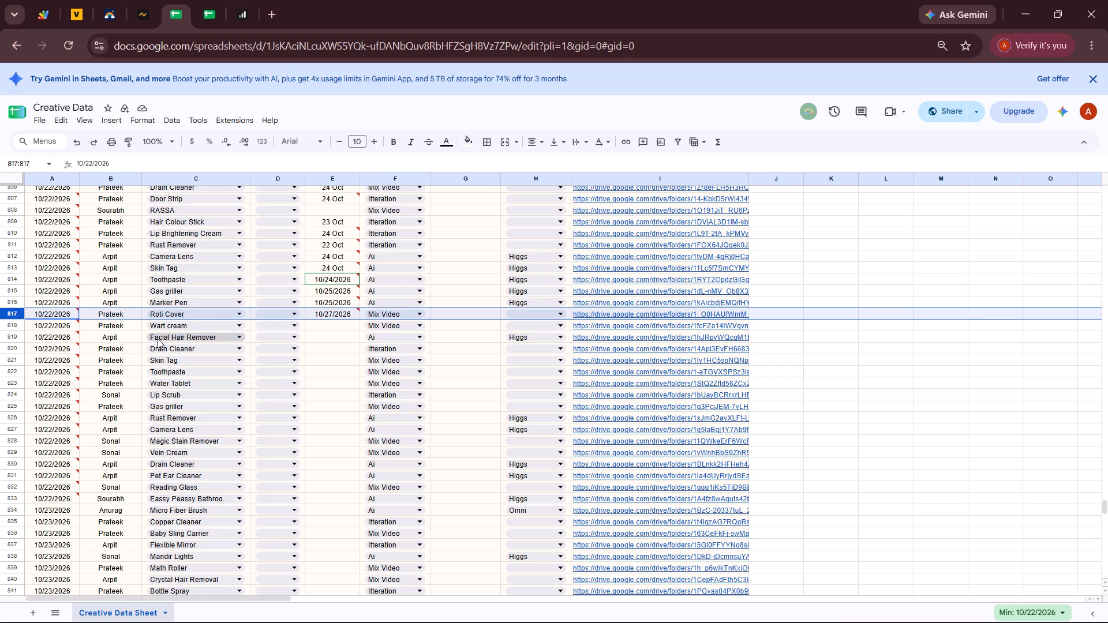
{"action": "left_click", "coordinate": [17, 326]}
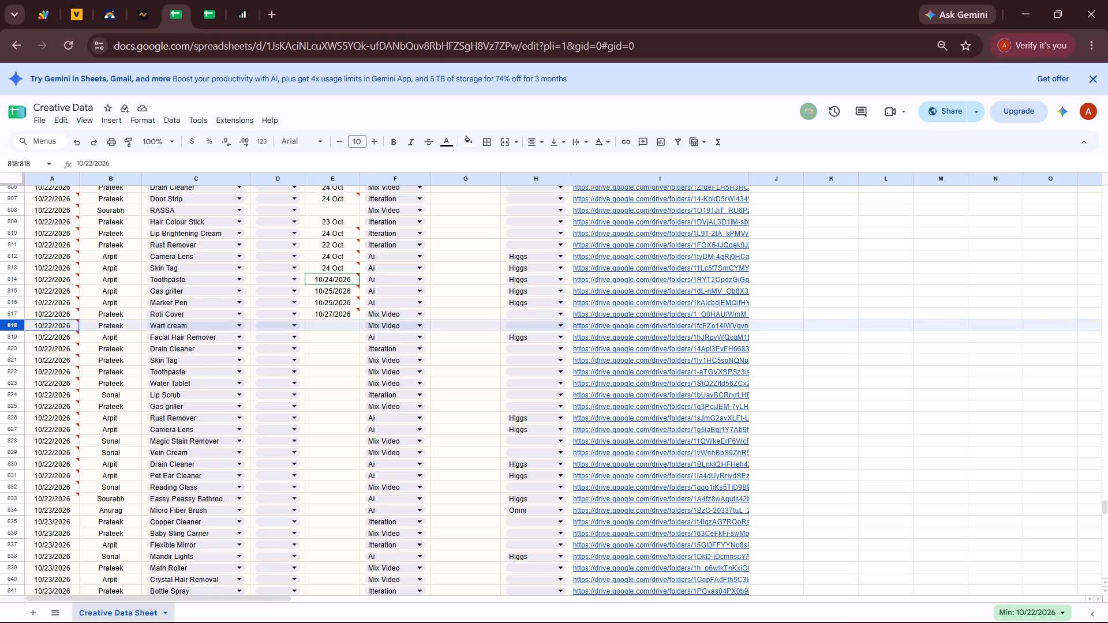
{"action": "left_click", "coordinate": [332, 329]}
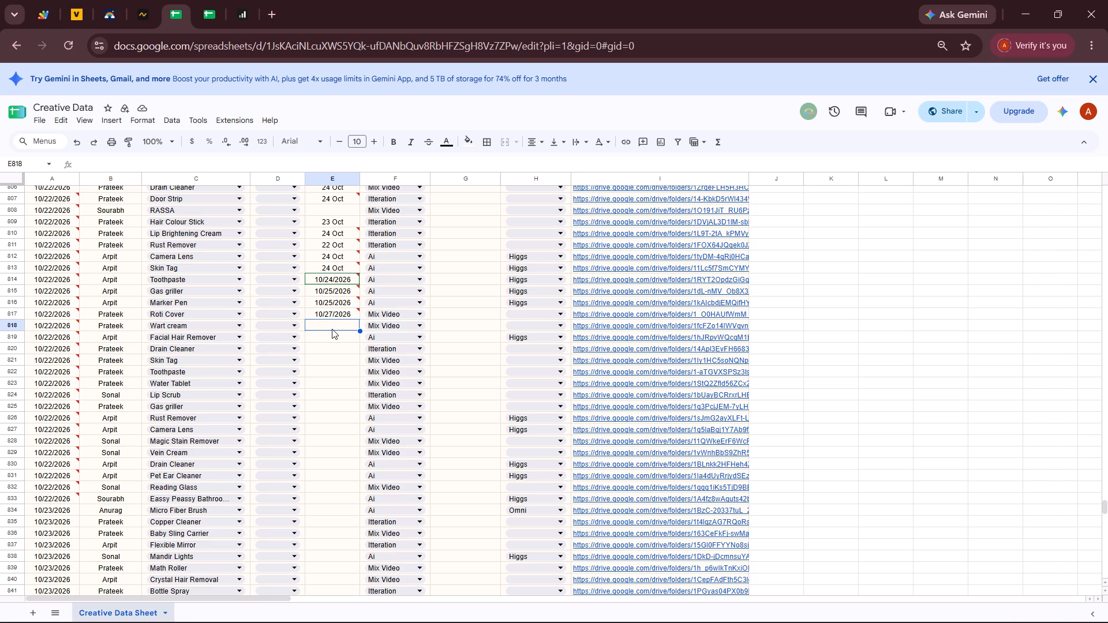
{"action": "left_click", "coordinate": [18, 325]}
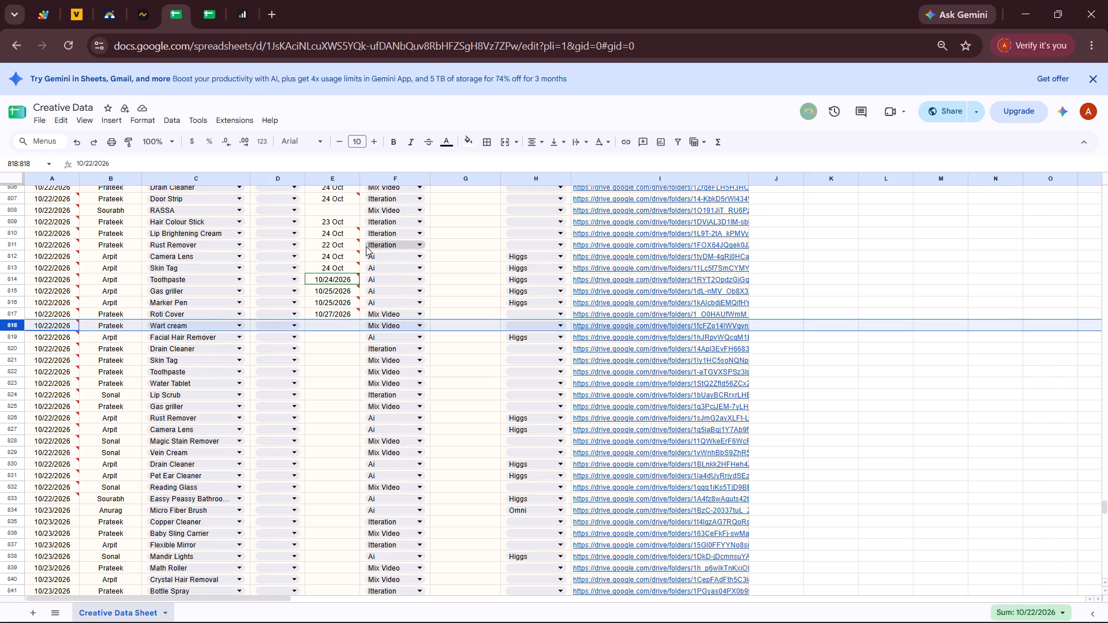
{"action": "left_click", "coordinate": [212, 12]}
{"action": "left_click_drag", "start_coordinate": [934, 177], "coordinate": [904, 177]}
{"action": "key", "text": "BackSpace"}
{"action": "type", "text": "wart"}
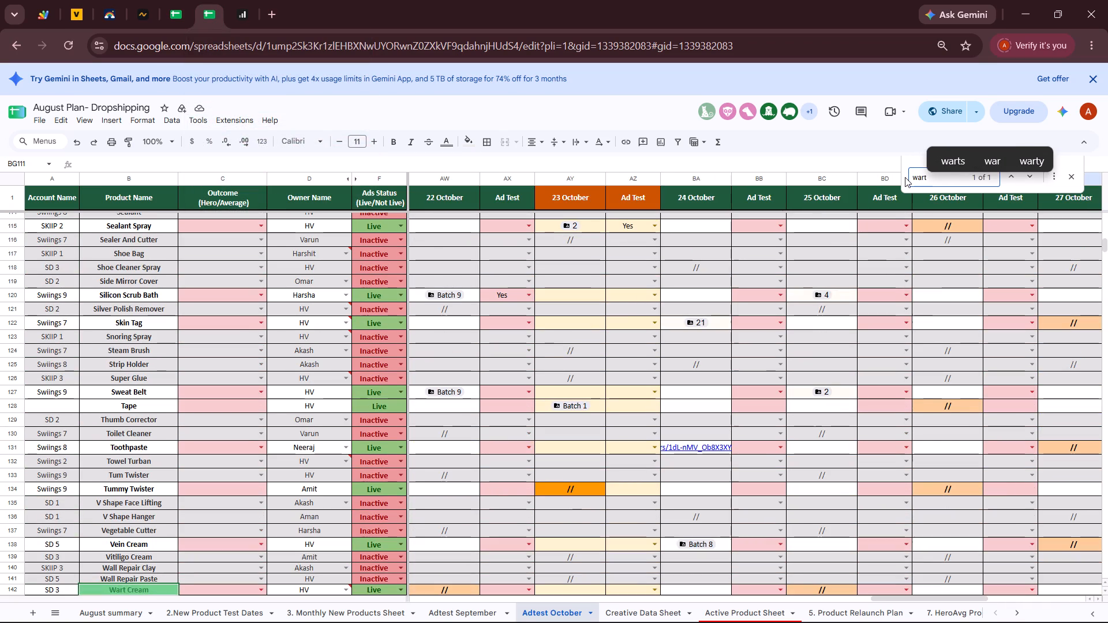
{"action": "scroll", "coordinate": [519, 317], "scroll_direction": "down", "scroll_amount": 1}
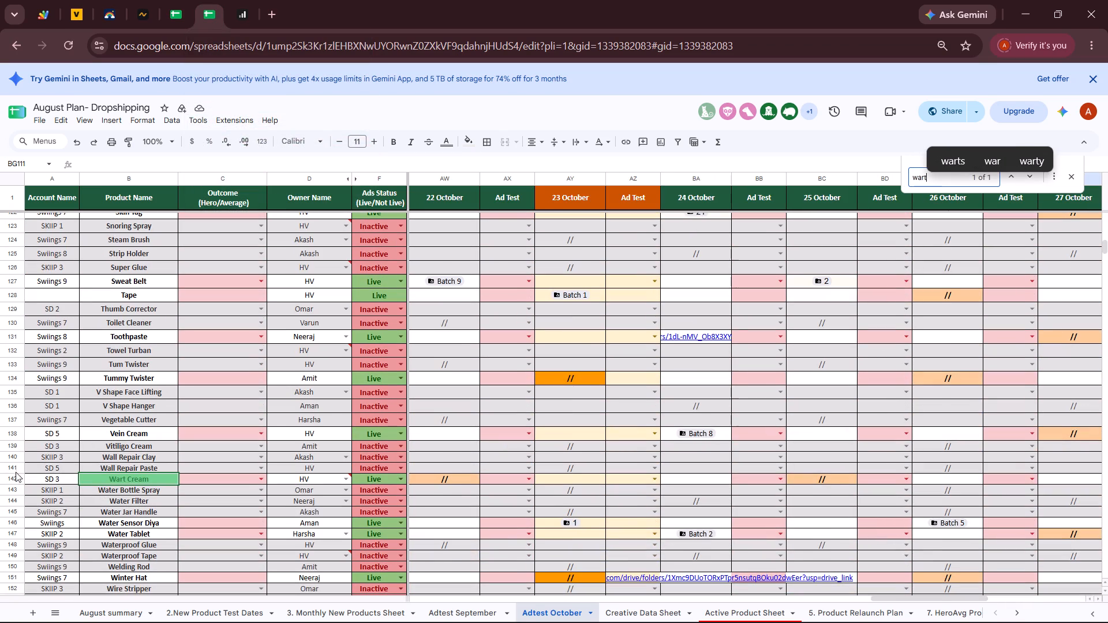
{"action": "left_click", "coordinate": [14, 478]}
Examine Wart Cream's planned October dates in row 142 of Adtest October against its entry in Creative Data row 818.
{"action": "scroll", "coordinate": [707, 472], "scroll_direction": "right", "scroll_amount": 2}
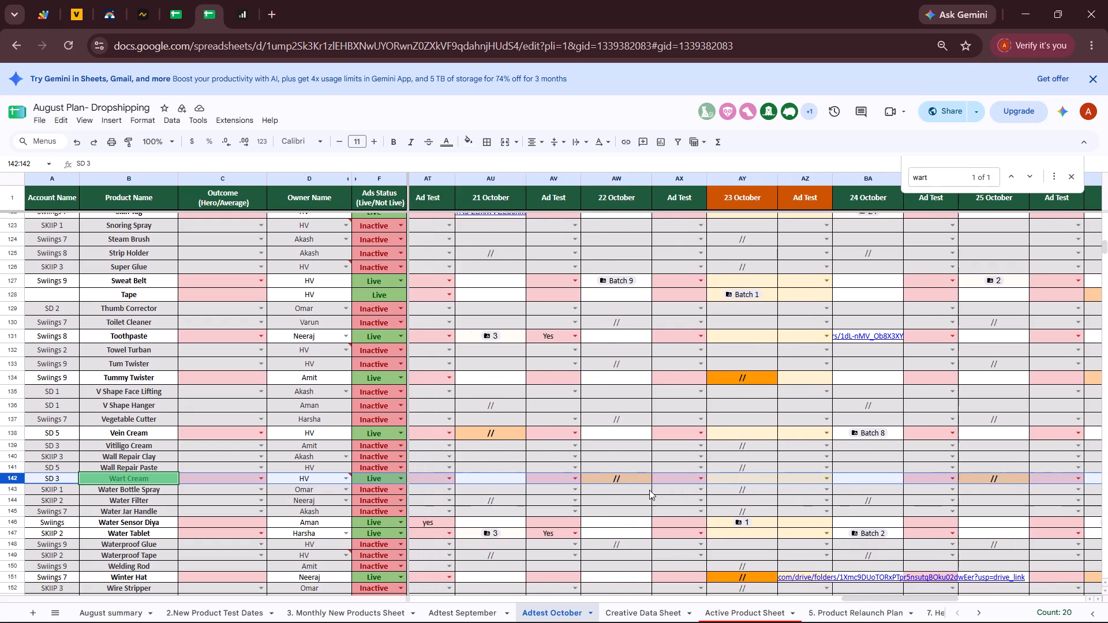
{"action": "scroll", "coordinate": [649, 490], "scroll_direction": "right", "scroll_amount": 2}
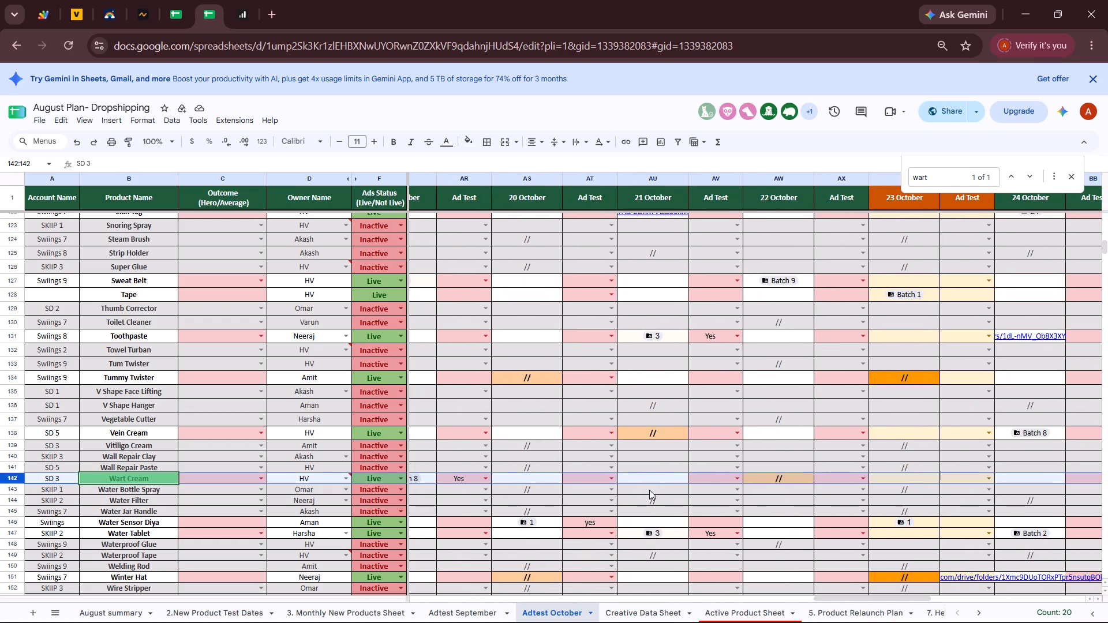
{"action": "scroll", "coordinate": [649, 490], "scroll_direction": "left", "scroll_amount": 1}
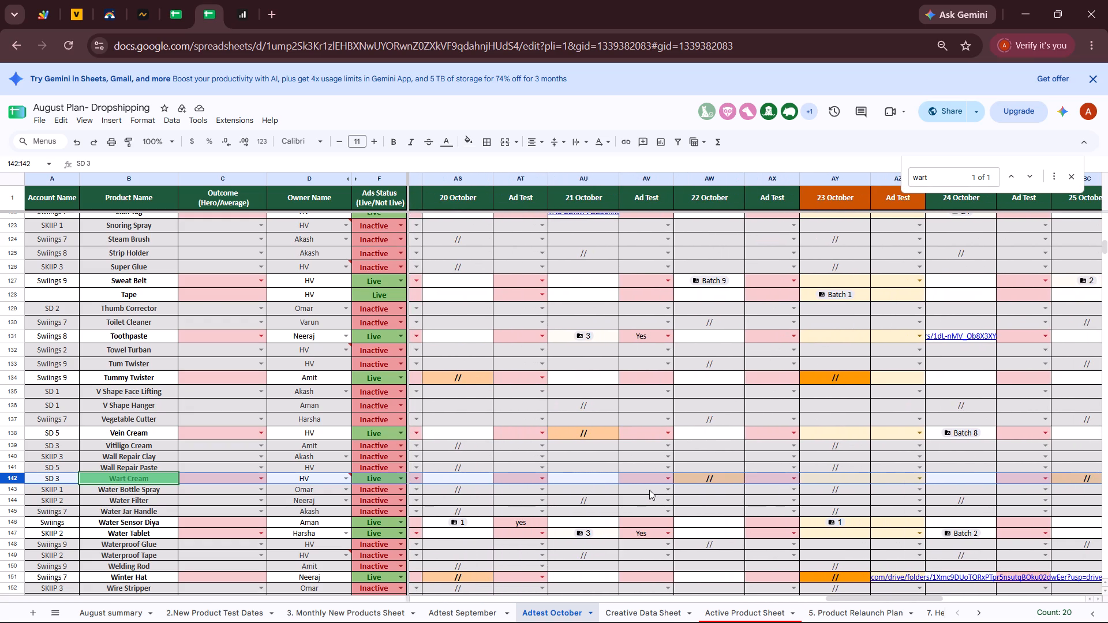
{"action": "scroll", "coordinate": [649, 490], "scroll_direction": "left", "scroll_amount": 1}
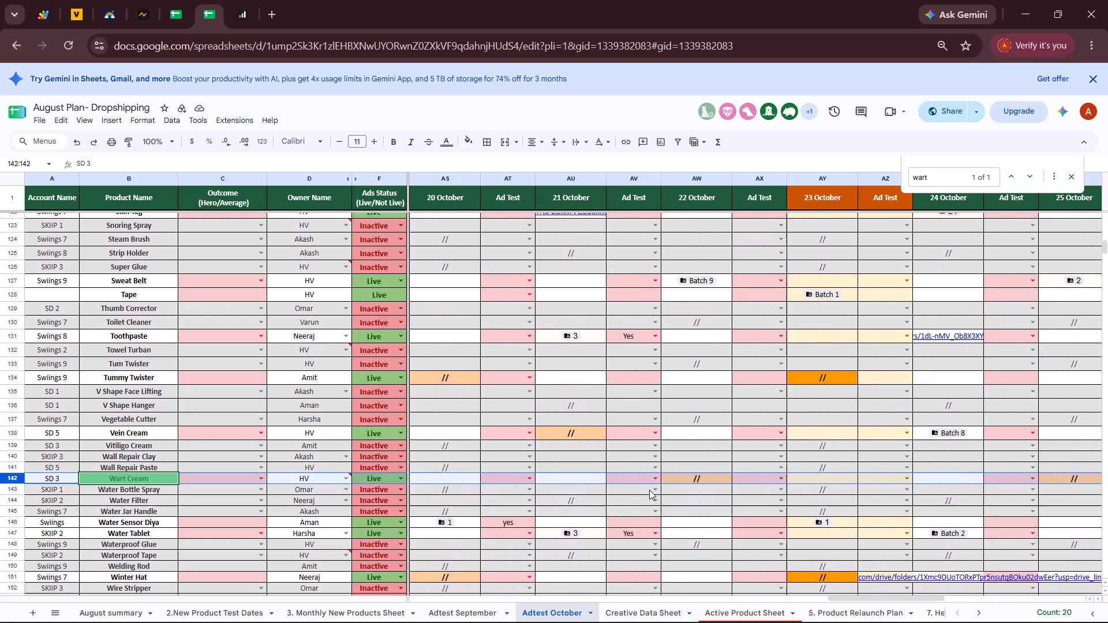
{"action": "scroll", "coordinate": [649, 490], "scroll_direction": "left", "scroll_amount": 1}
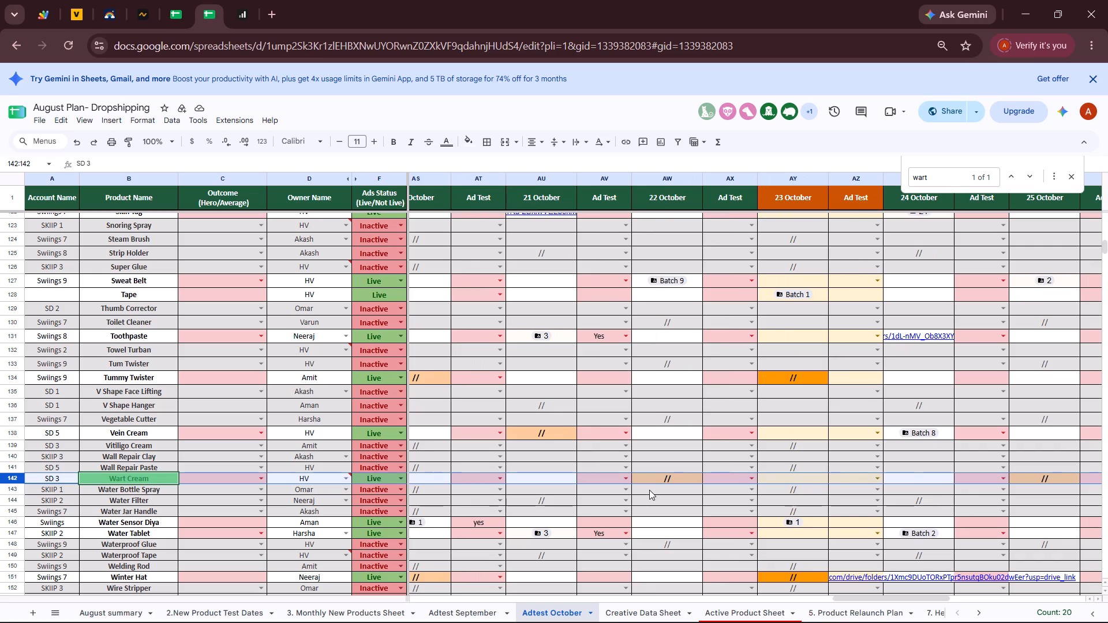
{"action": "scroll", "coordinate": [649, 490], "scroll_direction": "left", "scroll_amount": 1}
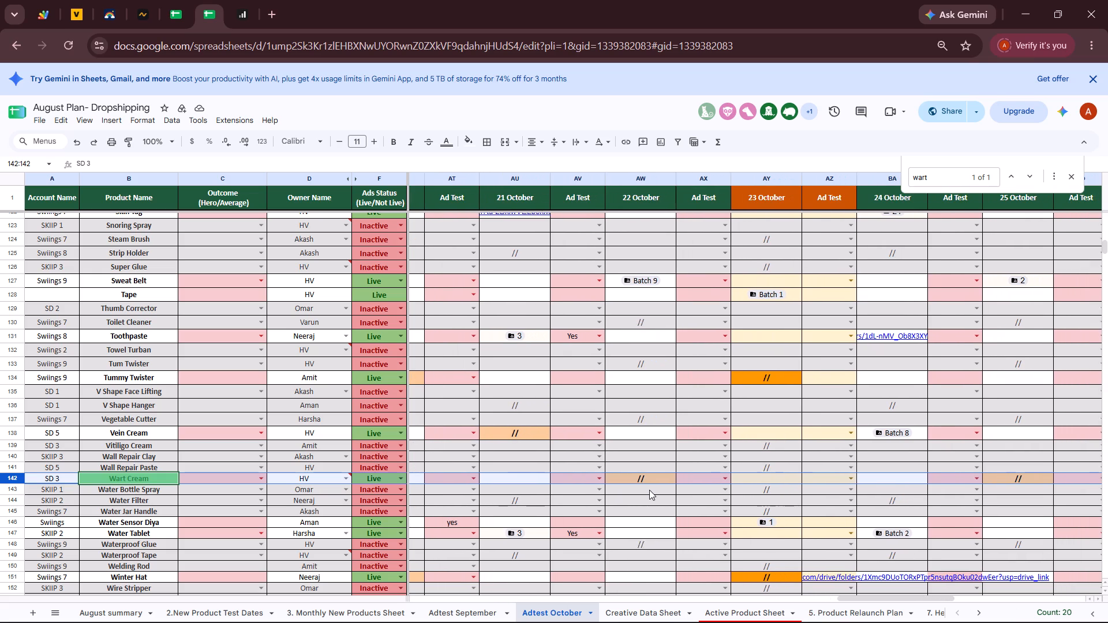
{"action": "scroll", "coordinate": [649, 490], "scroll_direction": "left", "scroll_amount": 1}
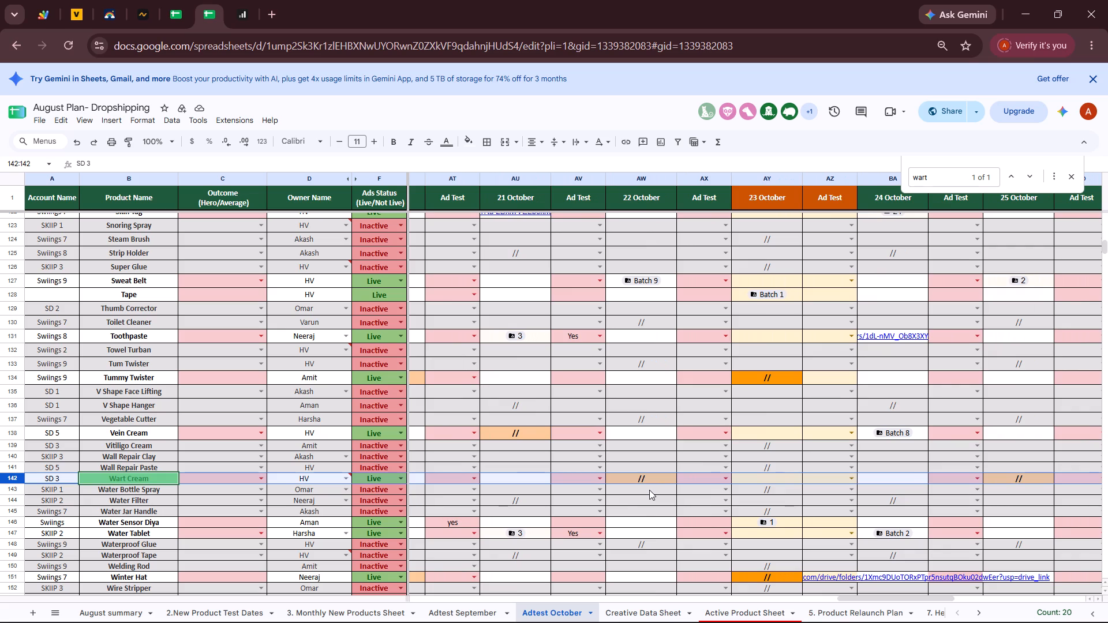
{"action": "left_click", "coordinate": [649, 490]}
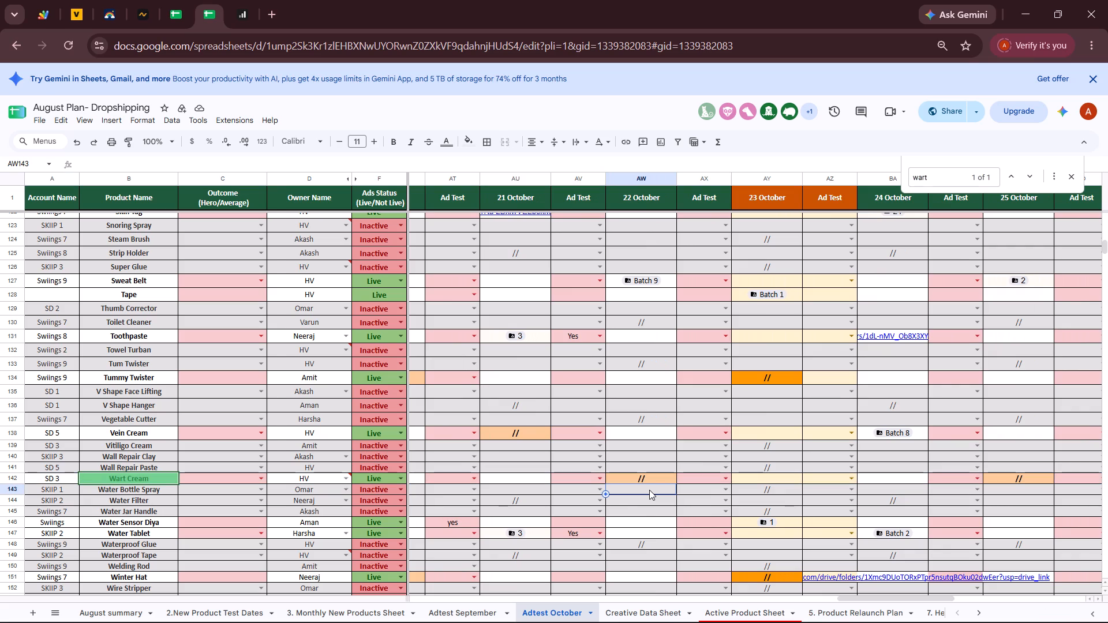
{"action": "left_click", "coordinate": [649, 476]}
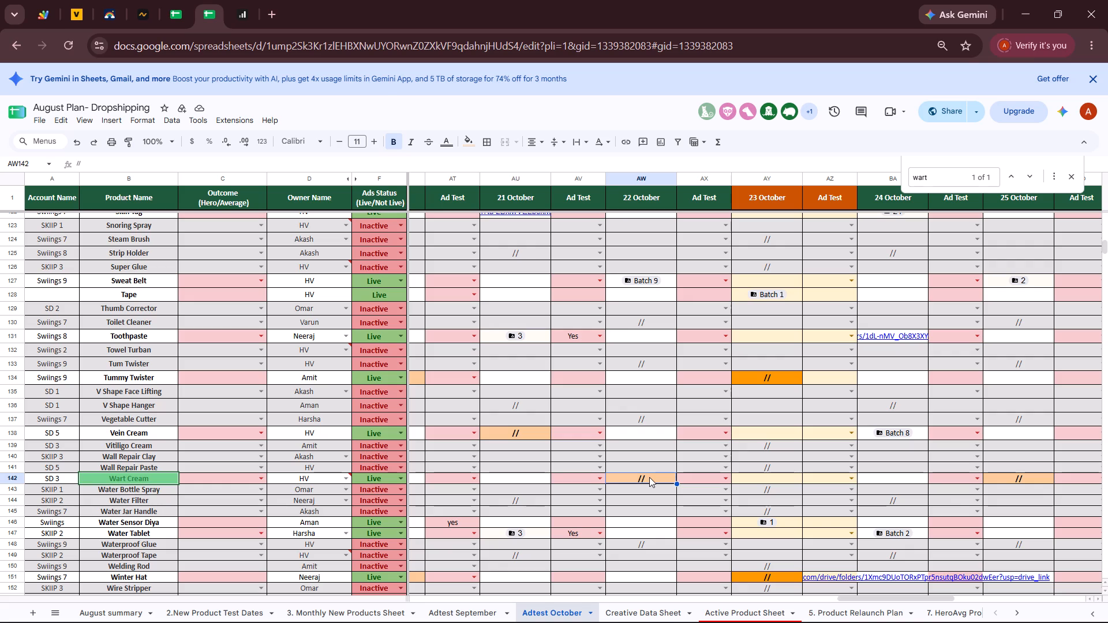
{"action": "left_click", "coordinate": [177, 2]}
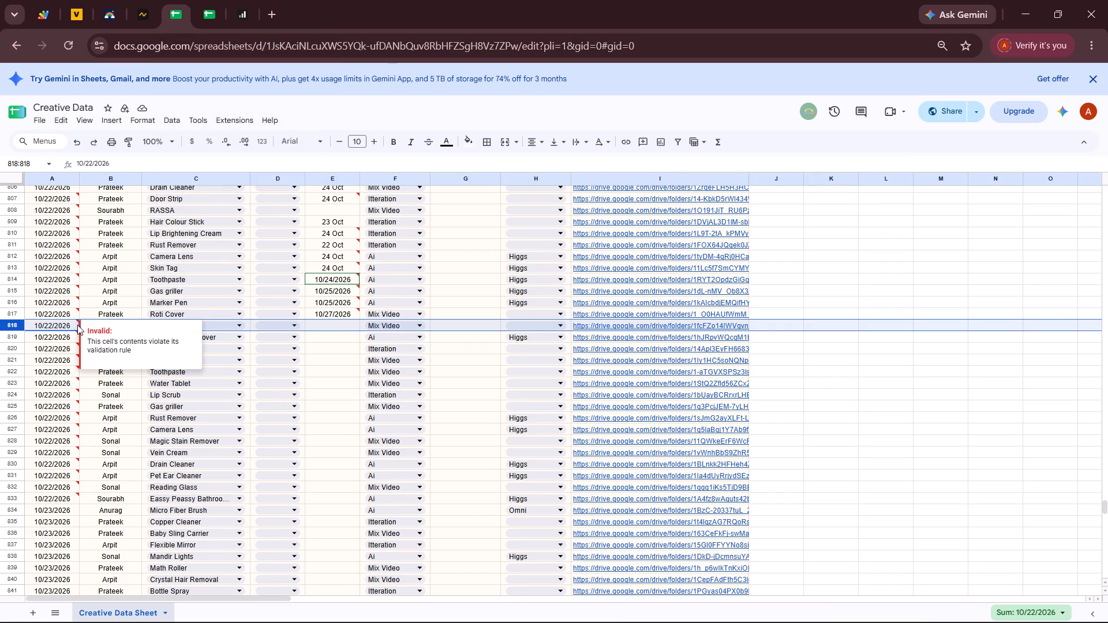
{"action": "left_click", "coordinate": [330, 330]}
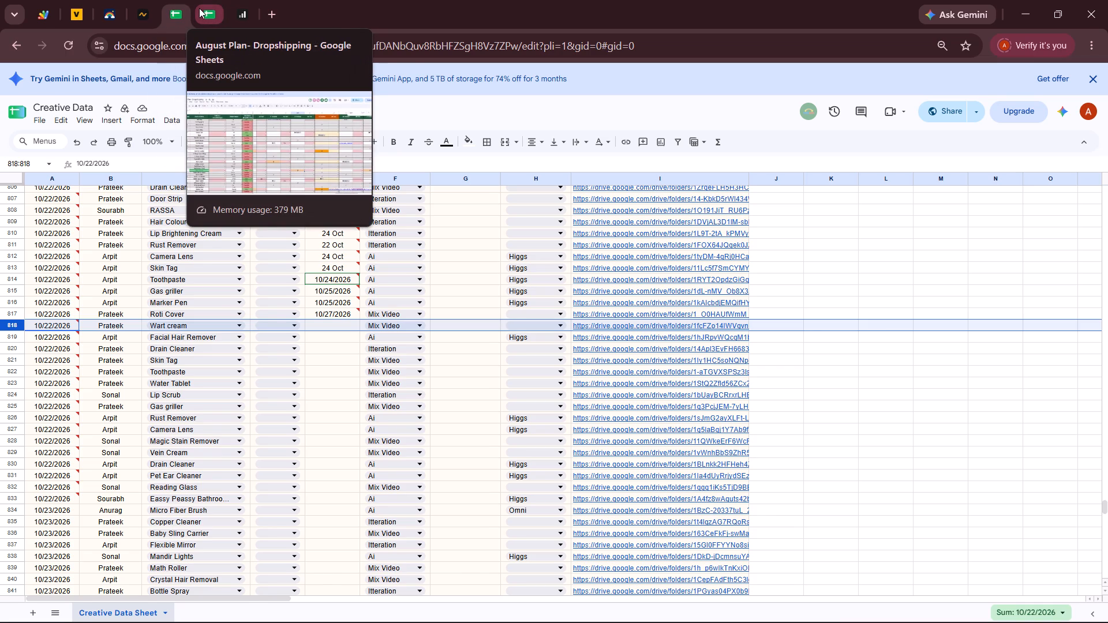
{"action": "left_click", "coordinate": [199, 8]}
{"action": "scroll", "coordinate": [627, 437], "scroll_direction": "down", "scroll_amount": 1}
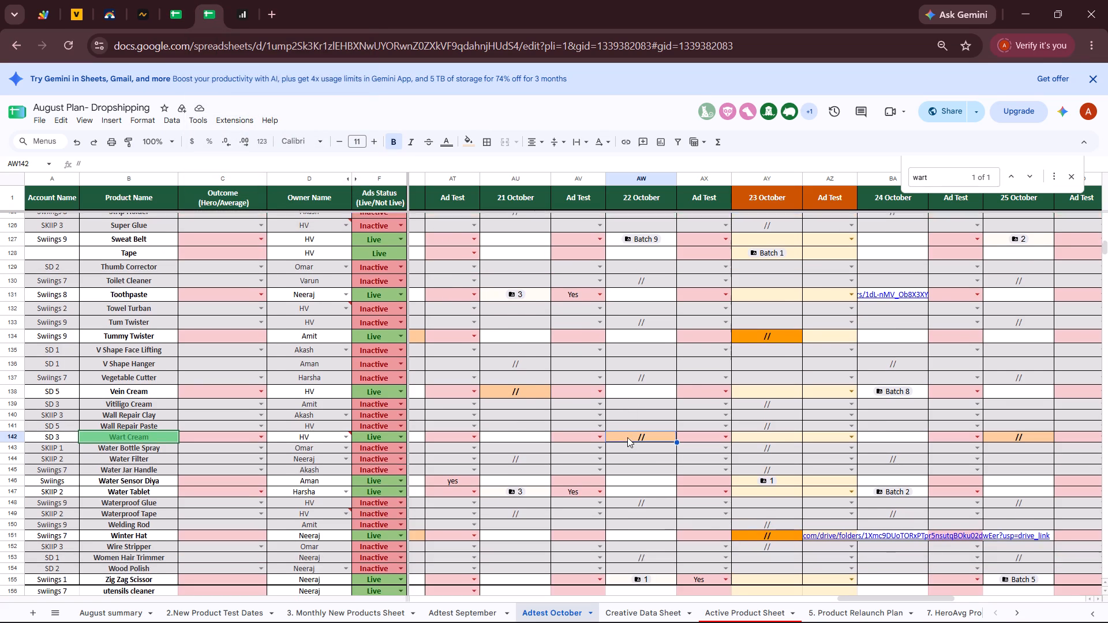
{"action": "left_click", "coordinate": [22, 437]}
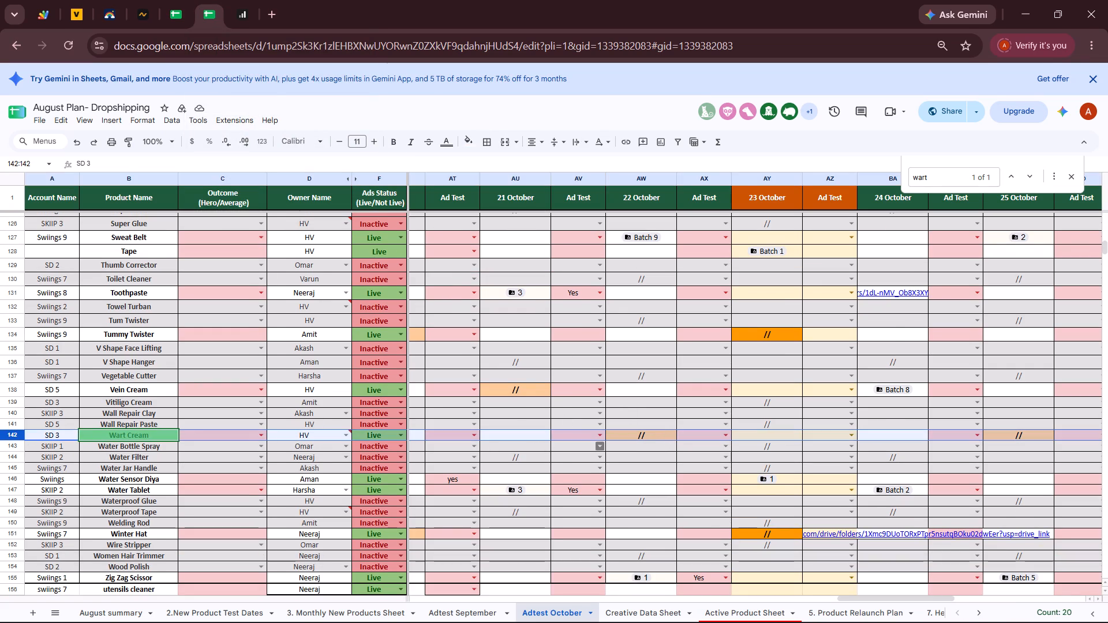
In Creative Data, copy the Drive folder link of the 10/22/2026 Wart cream entry in row 818.
{"action": "left_click", "coordinate": [182, 2]}
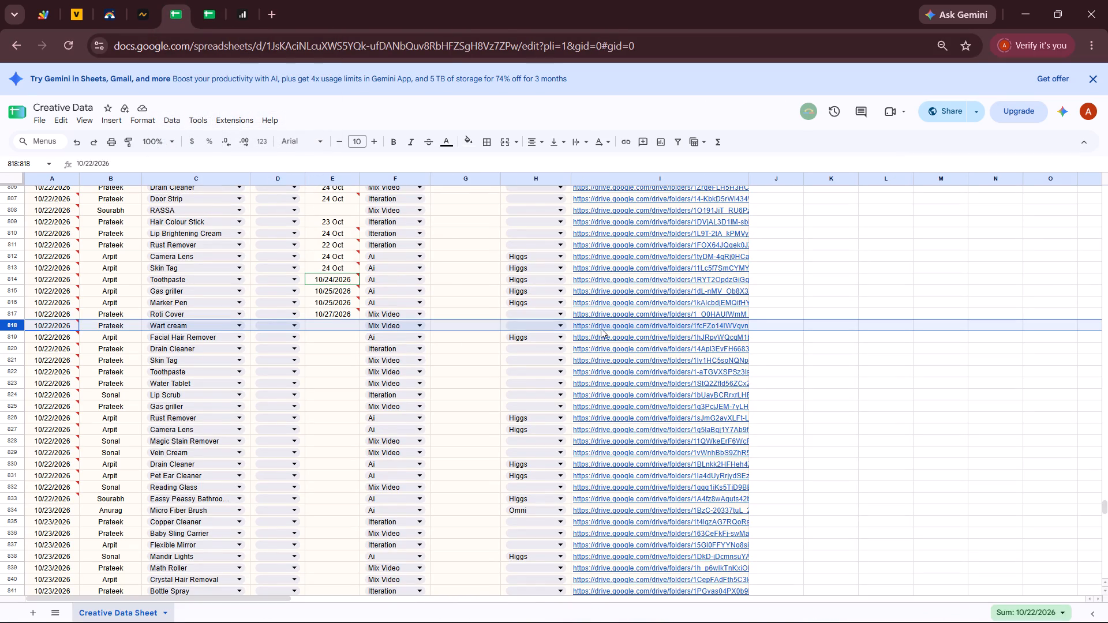
{"action": "left_click", "coordinate": [701, 347]}
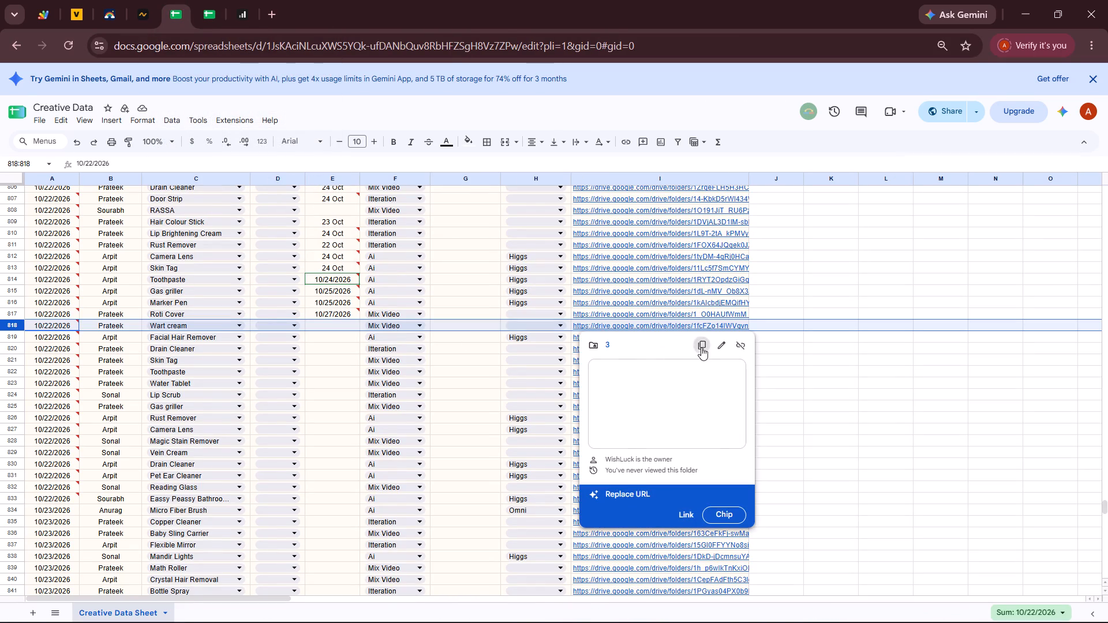
In Adtest October of August Plan- Dropshipping, replace Wart Cream's 25 October mark with the copied Drive link.
{"action": "left_click", "coordinate": [205, 0]}
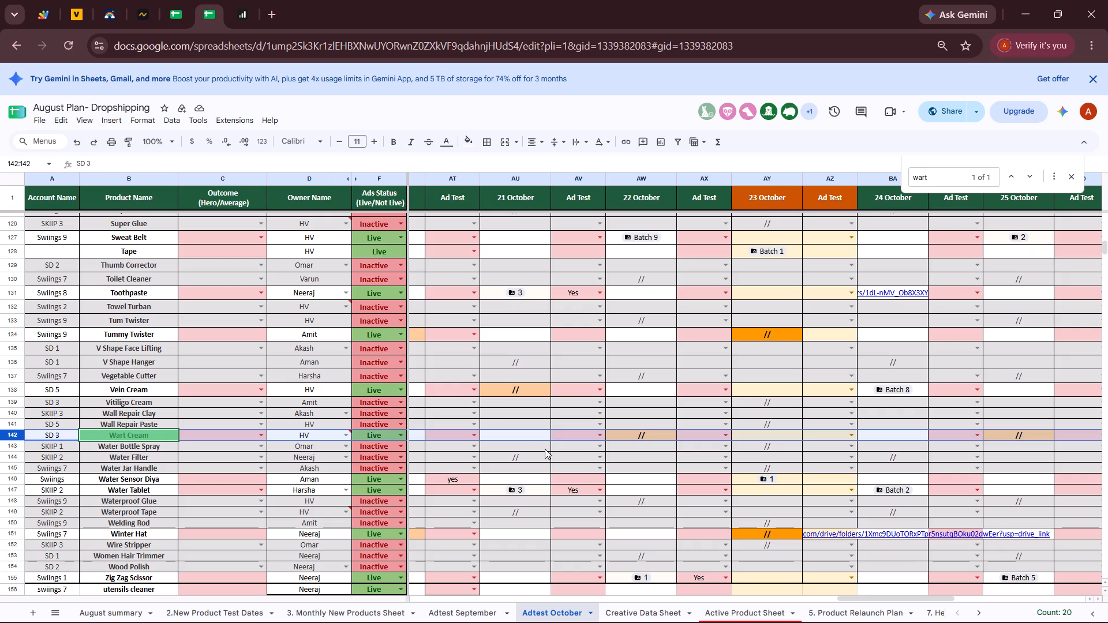
{"action": "scroll", "coordinate": [607, 448], "scroll_direction": "left", "scroll_amount": 3}
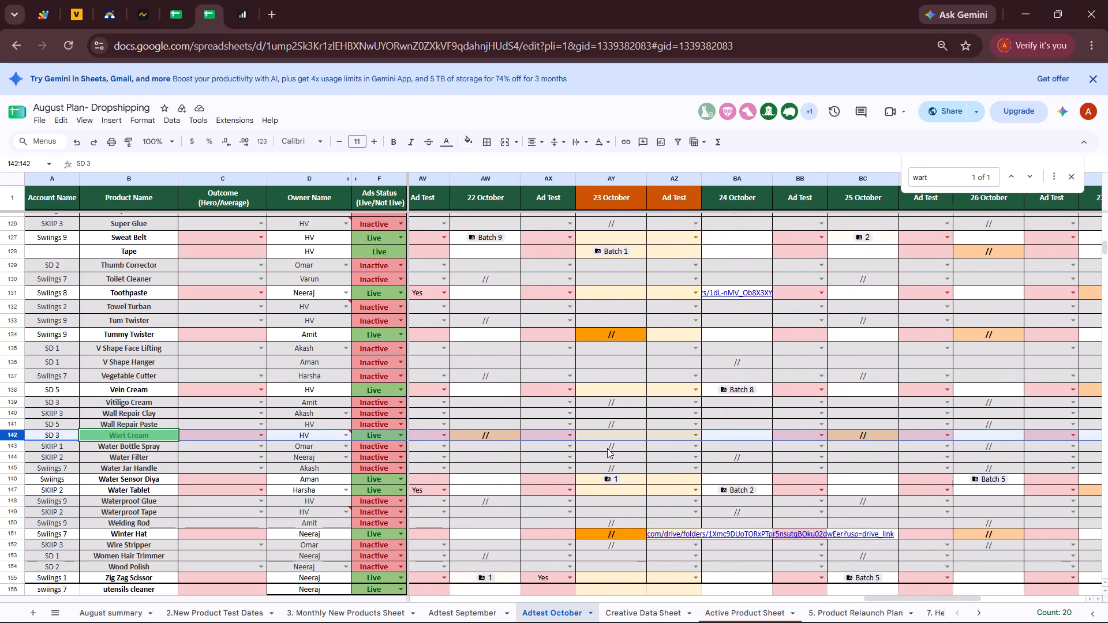
{"action": "scroll", "coordinate": [607, 448], "scroll_direction": "left", "scroll_amount": 2}
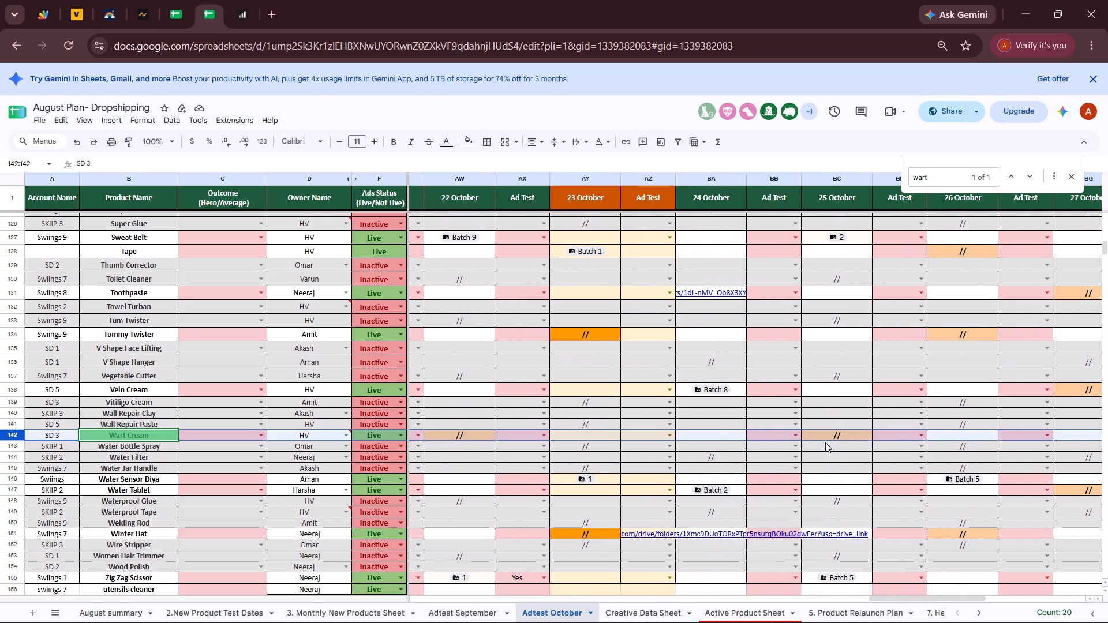
{"action": "double_click", "coordinate": [835, 438]}
{"action": "key", "text": "BackSpace"}
{"action": "key", "text": "BackSpace"}
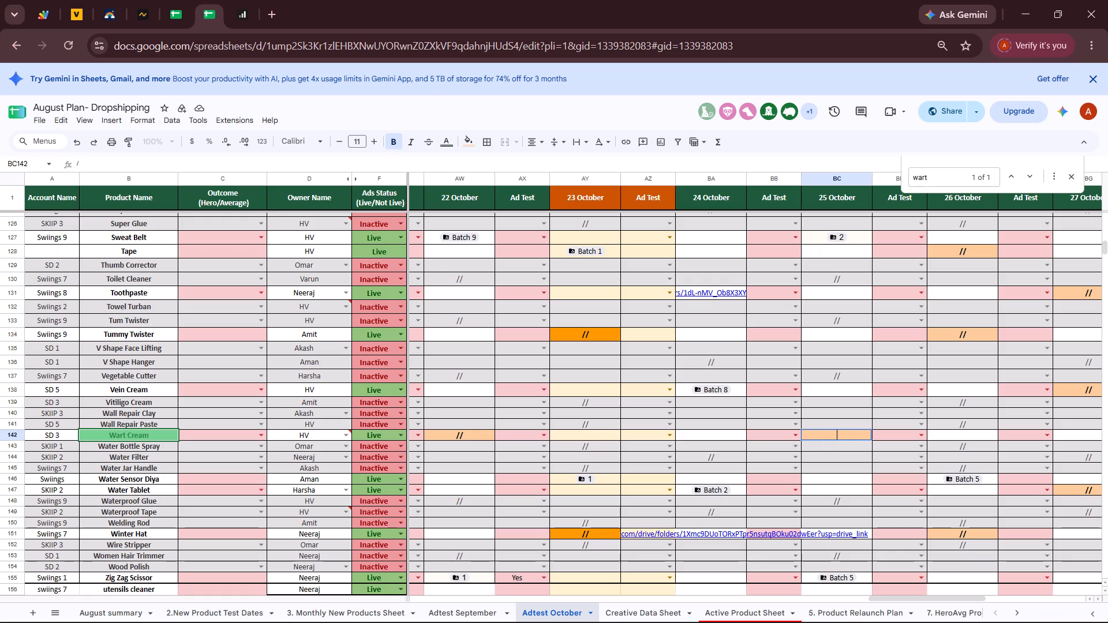
{"action": "key", "text": "BackSpace"}
{"action": "key", "text": "ctrl+v"}
{"action": "key", "text": "Return"}
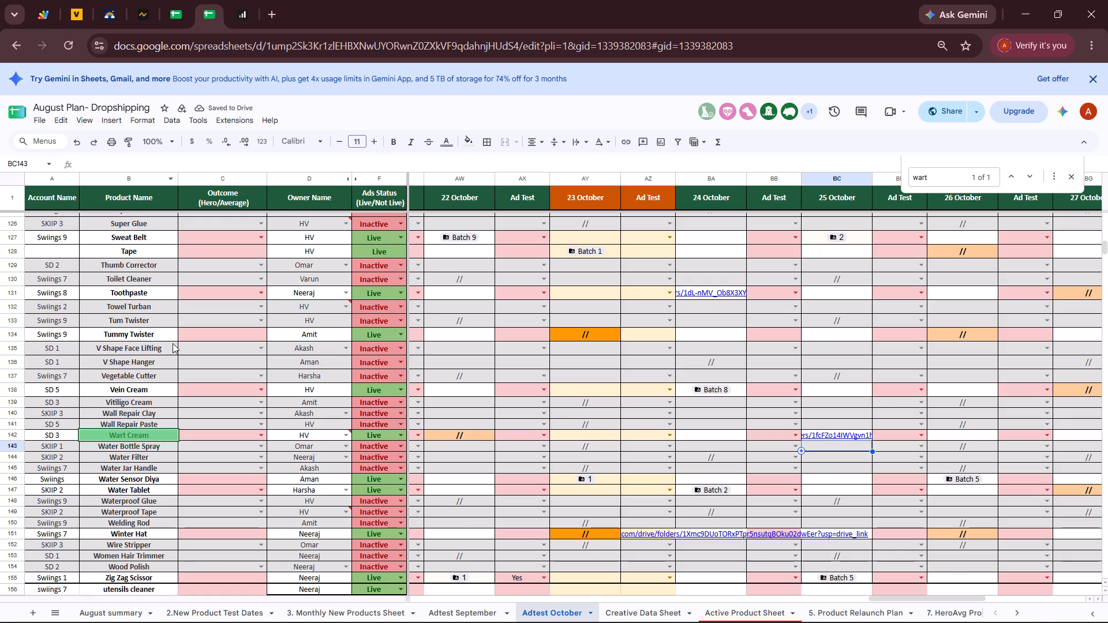
Back in Creative Data, set the live date of the Wart cream entry in row 818 to 10/25/2026.
{"action": "left_click", "coordinate": [178, 19]}
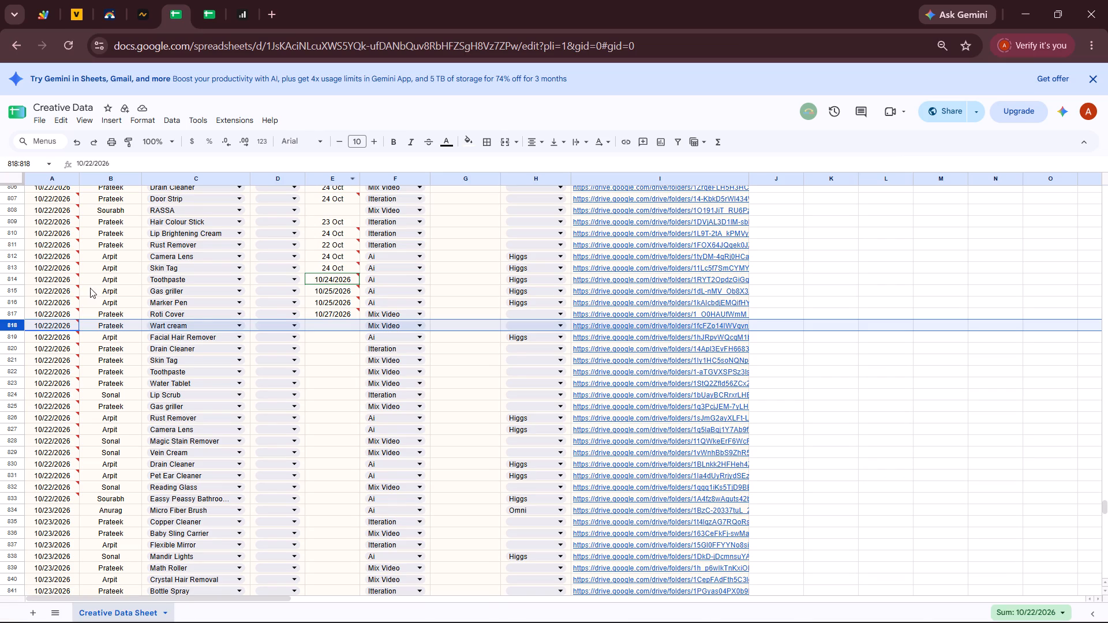
{"action": "double_click", "coordinate": [324, 324]}
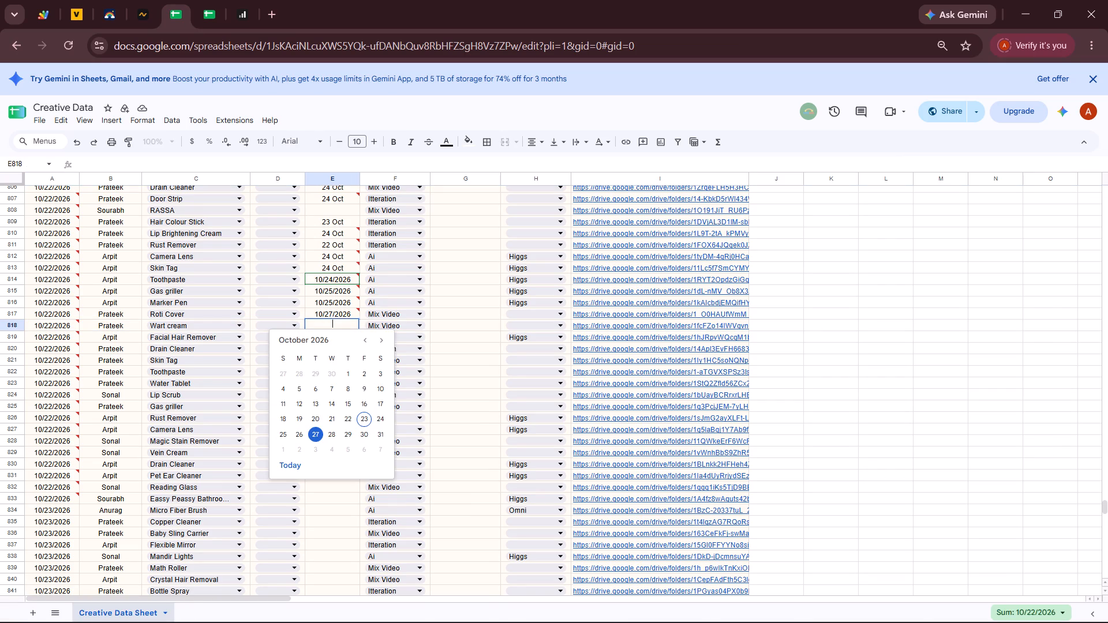
{"action": "left_click", "coordinate": [281, 437]}
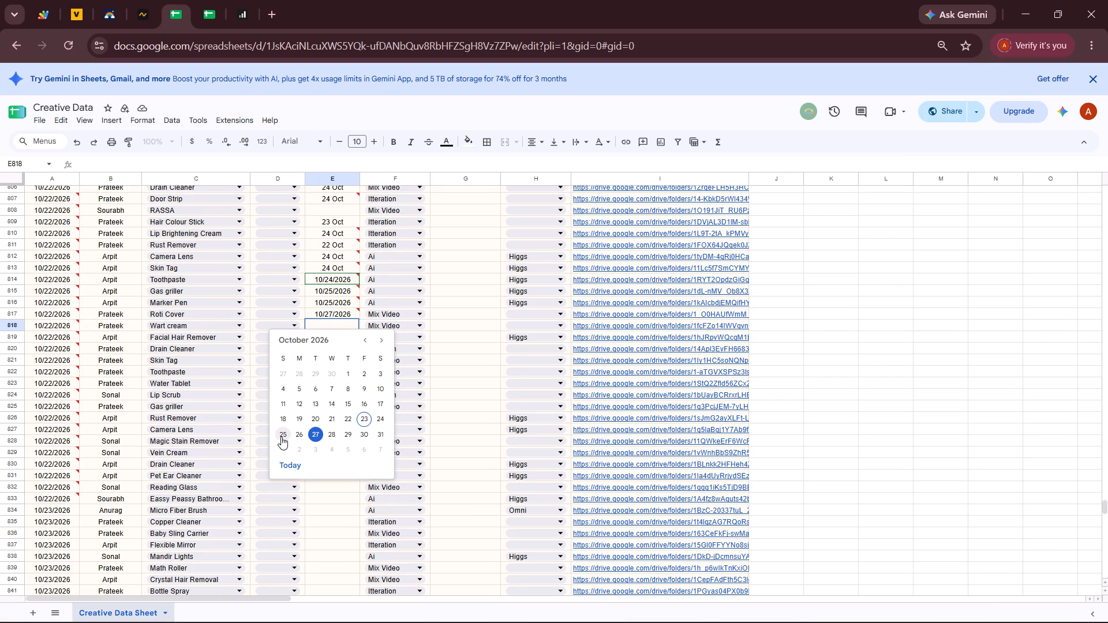
Open the live date of the Facial Hair Remover entry in row 819 for editing.
{"action": "left_click", "coordinate": [5, 333]}
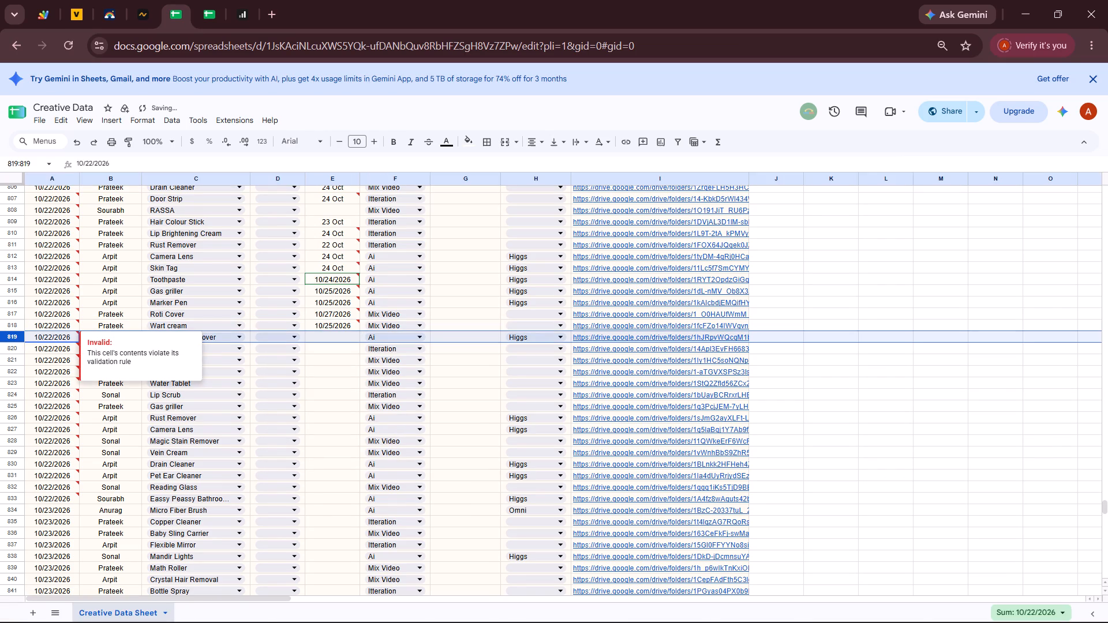
{"action": "left_click", "coordinate": [229, 325]}
{"action": "left_click", "coordinate": [14, 337]}
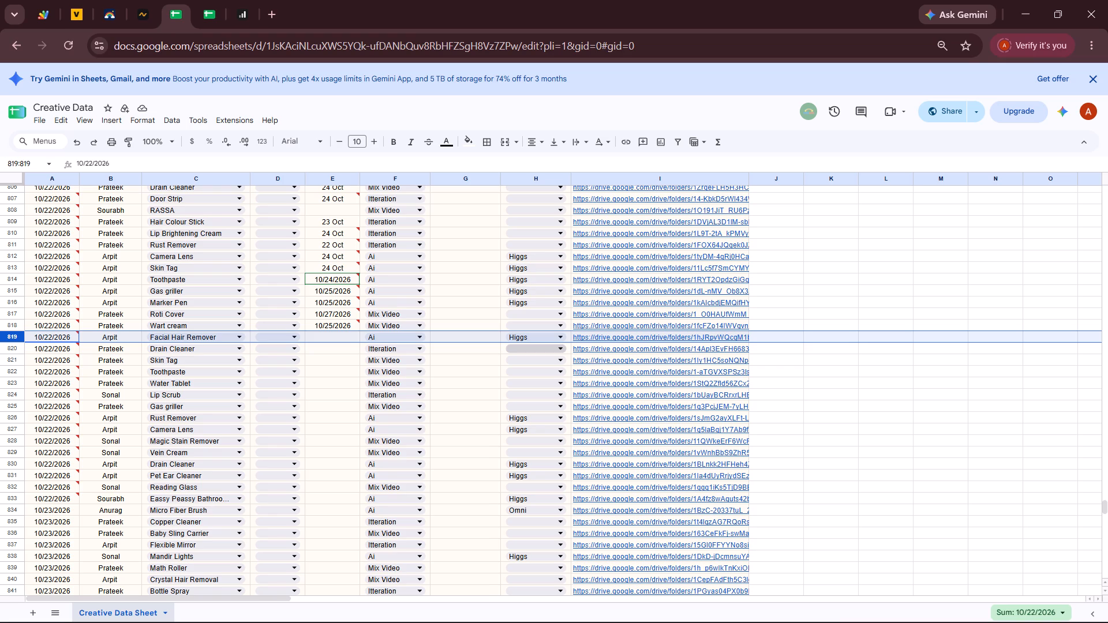
{"action": "double_click", "coordinate": [332, 336]}
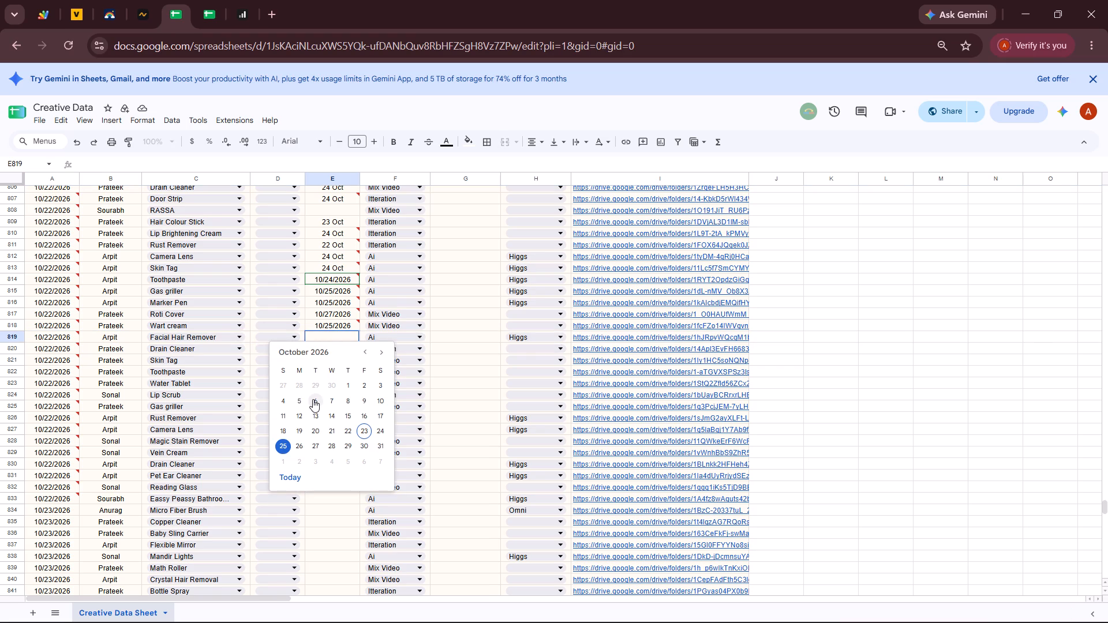
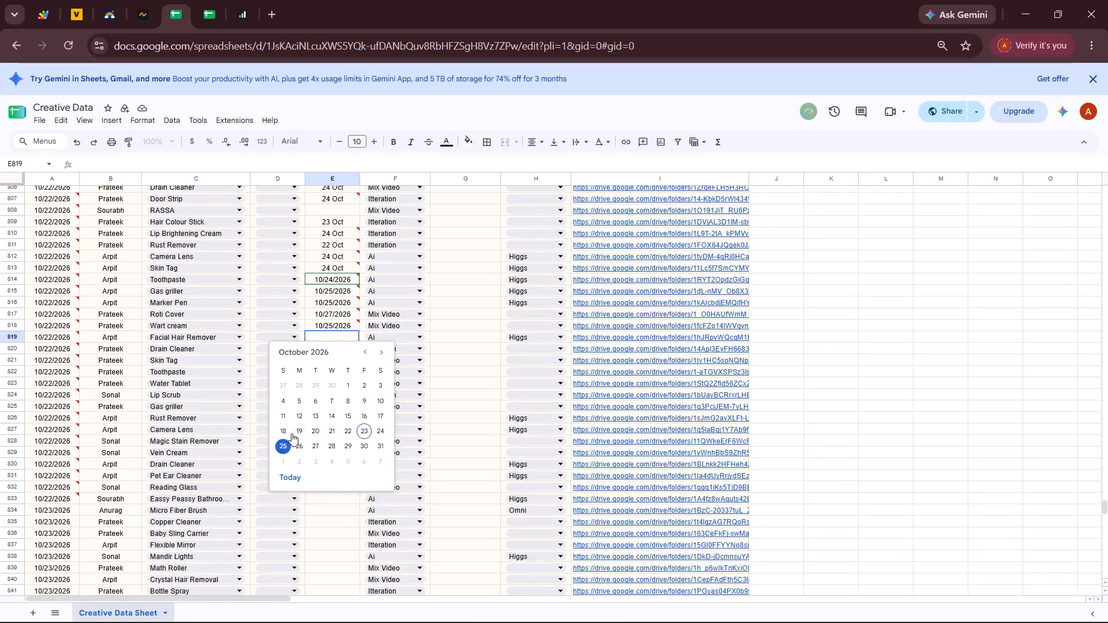
Set the live date of the Facial Hair Remover entry in row 819 to 10/23/2026.
{"action": "left_click", "coordinate": [365, 429]}
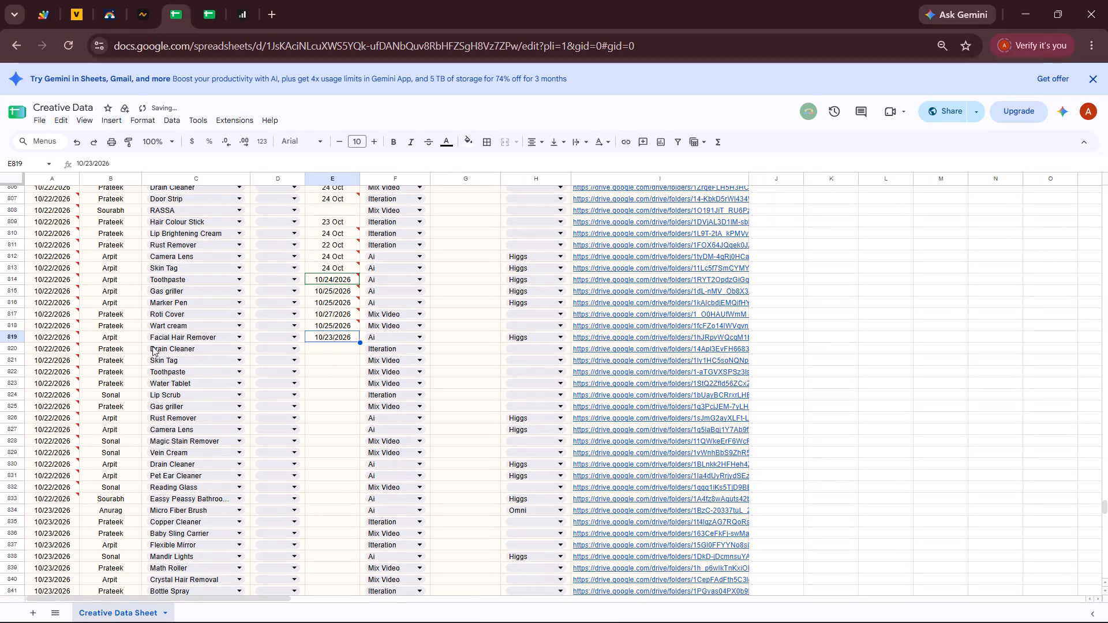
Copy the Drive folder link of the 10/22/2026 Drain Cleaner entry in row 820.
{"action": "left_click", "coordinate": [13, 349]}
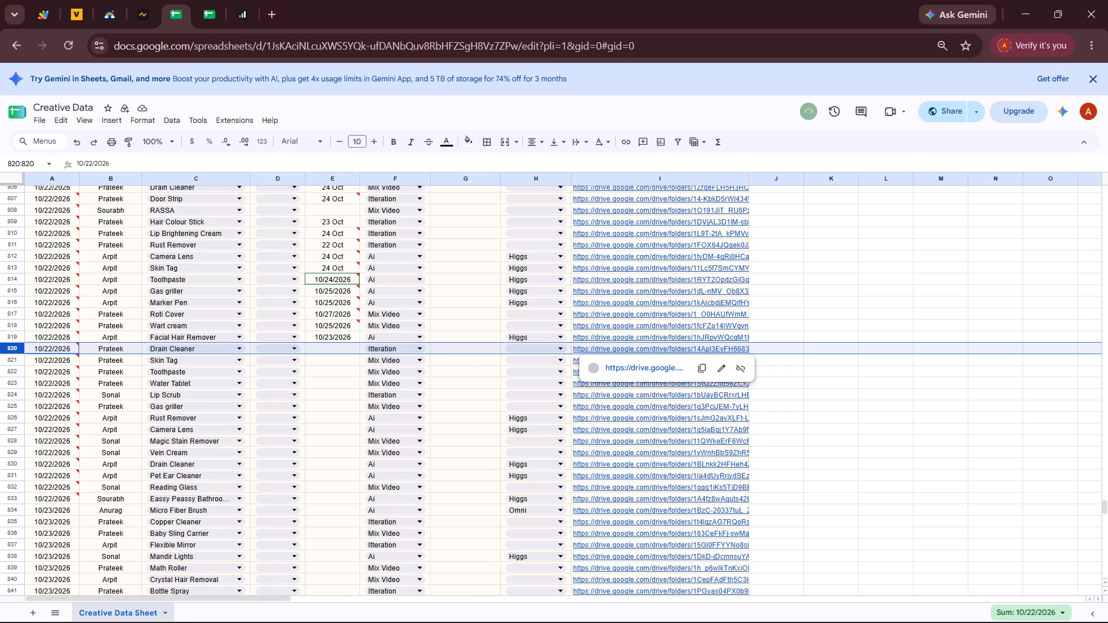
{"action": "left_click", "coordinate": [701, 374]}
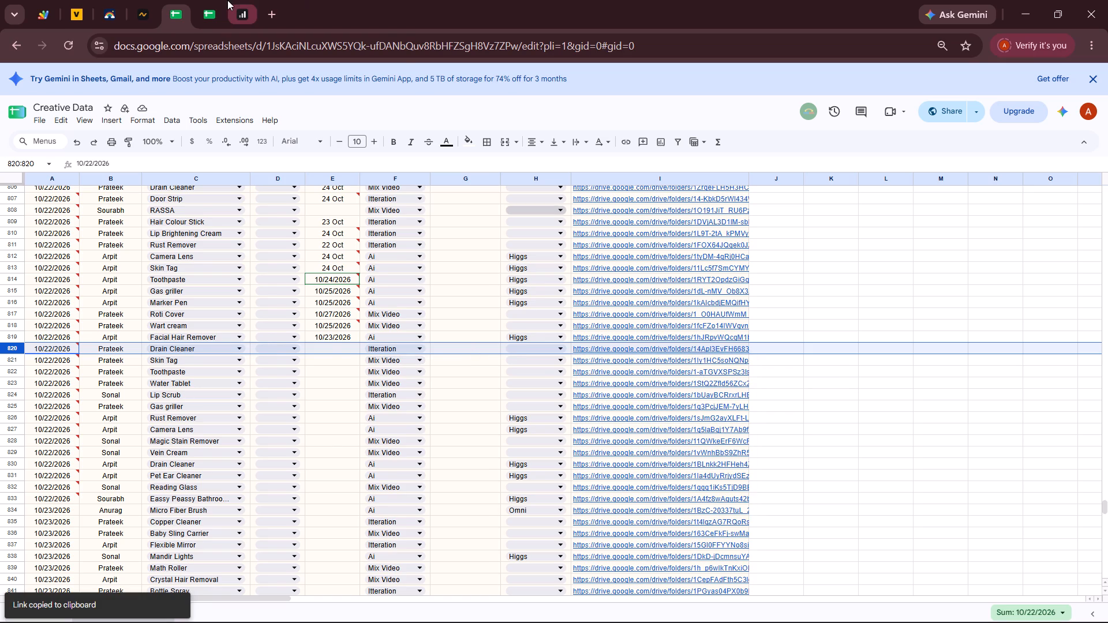
In Adtest October of August Plan- Dropshipping, search for "Drain" and clear Drain Cleaner's 25 October mark.
{"action": "left_click", "coordinate": [211, 0]}
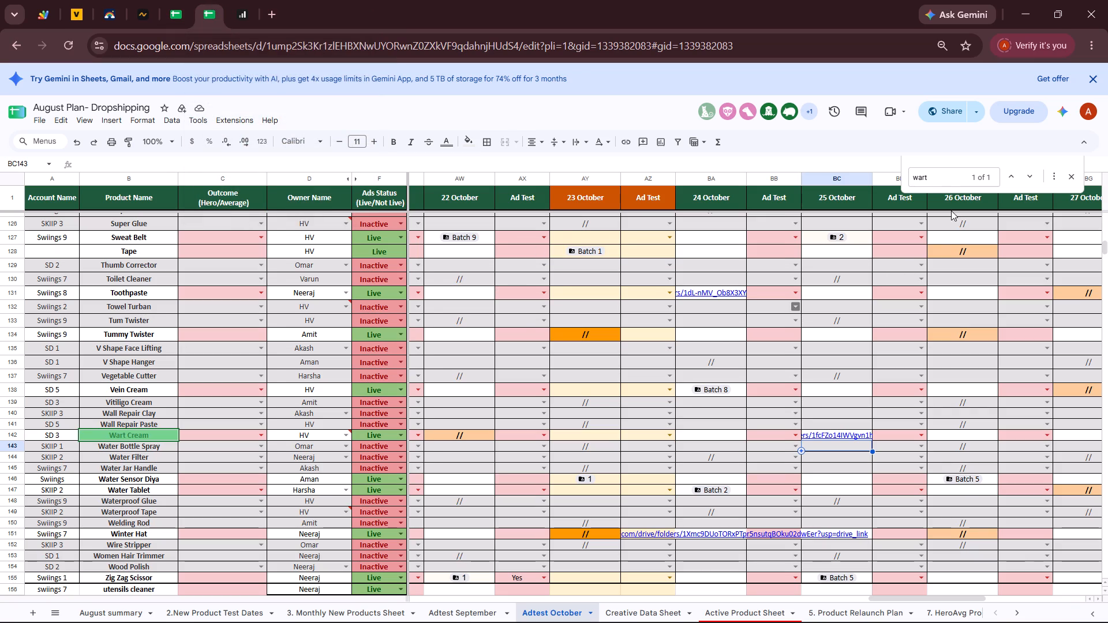
{"action": "left_click_drag", "start_coordinate": [944, 179], "coordinate": [885, 177]}
{"action": "key", "text": "BackSpace"}
{"action": "type", "text": "Drain"}
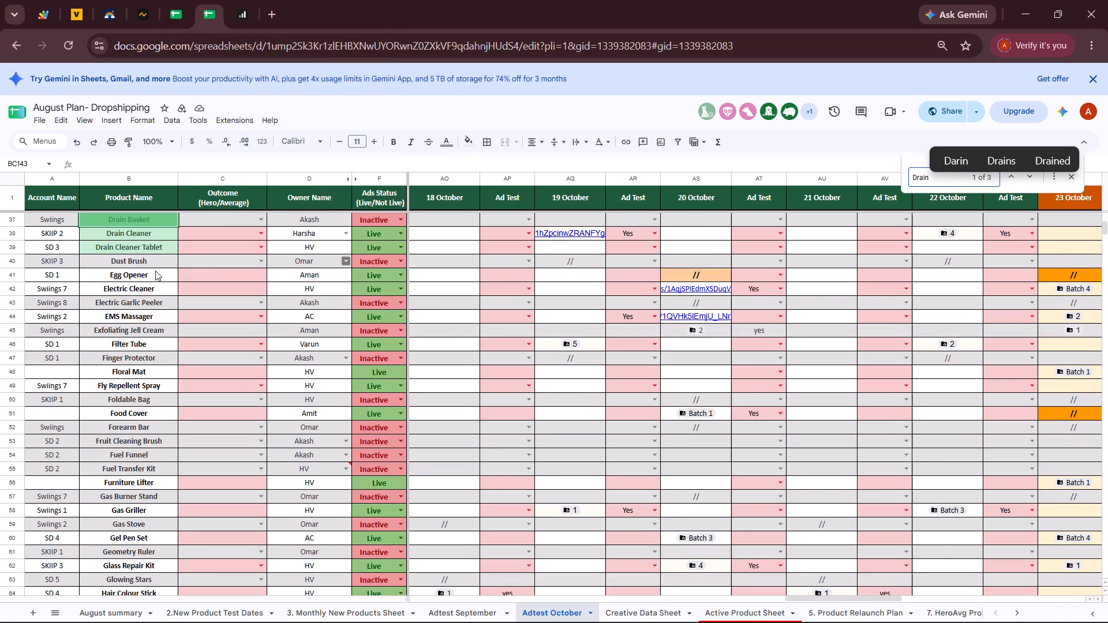
{"action": "scroll", "coordinate": [103, 261], "scroll_direction": "up", "scroll_amount": 1}
{"action": "left_click", "coordinate": [15, 247]}
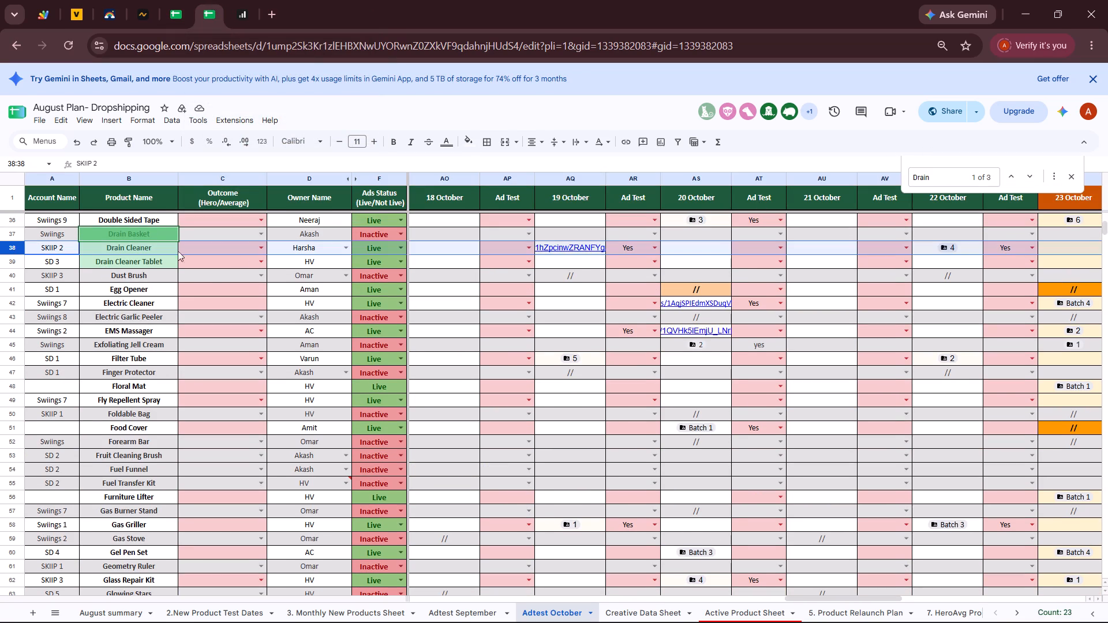
{"action": "scroll", "coordinate": [724, 258], "scroll_direction": "left", "scroll_amount": 2}
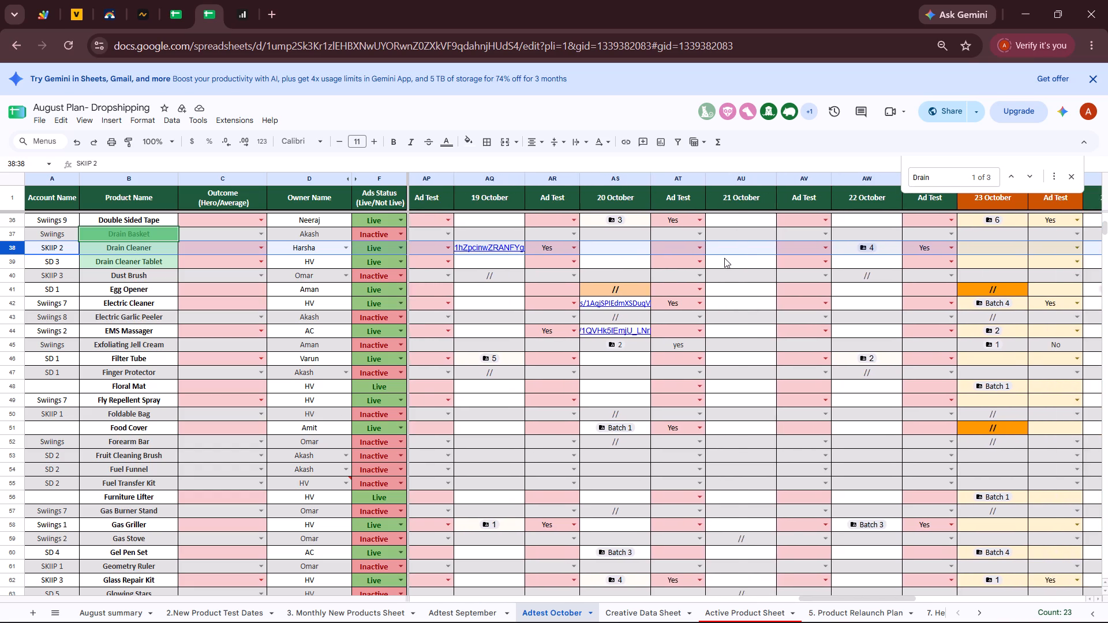
{"action": "scroll", "coordinate": [724, 258], "scroll_direction": "left", "scroll_amount": 4}
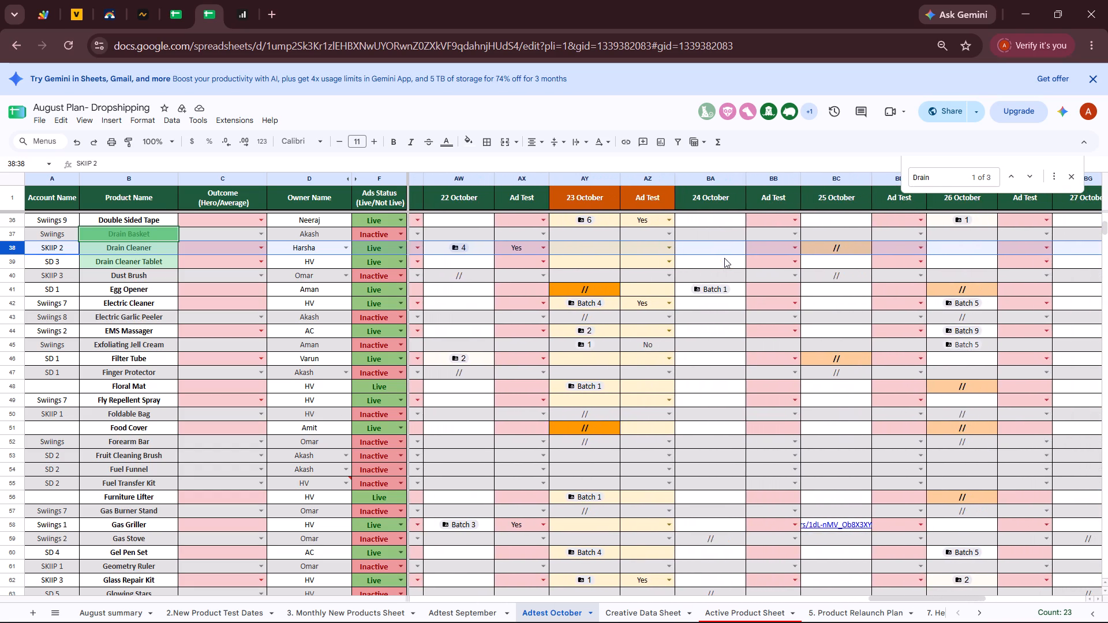
{"action": "scroll", "coordinate": [724, 258], "scroll_direction": "left", "scroll_amount": 2}
{"action": "triple_click", "coordinate": [795, 253]}
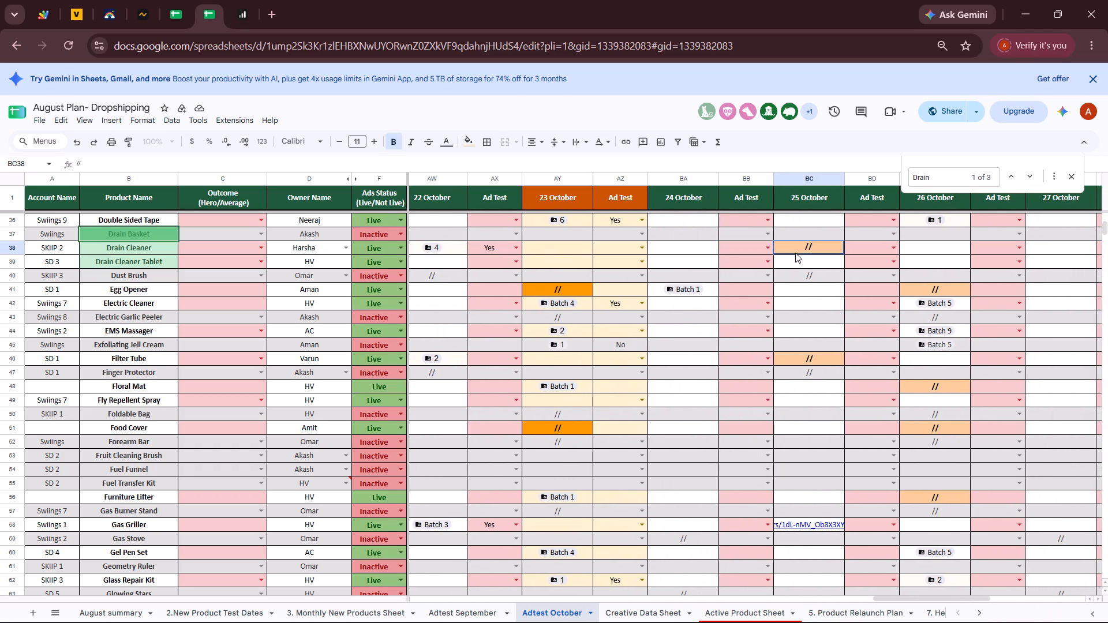
{"action": "key", "text": "BackSpace"}
{"action": "key", "text": "BackSpace"}
{"action": "double_click", "coordinate": [802, 246]}
{"action": "key", "text": "ctrl+a"}
{"action": "key", "text": "BackSpace"}
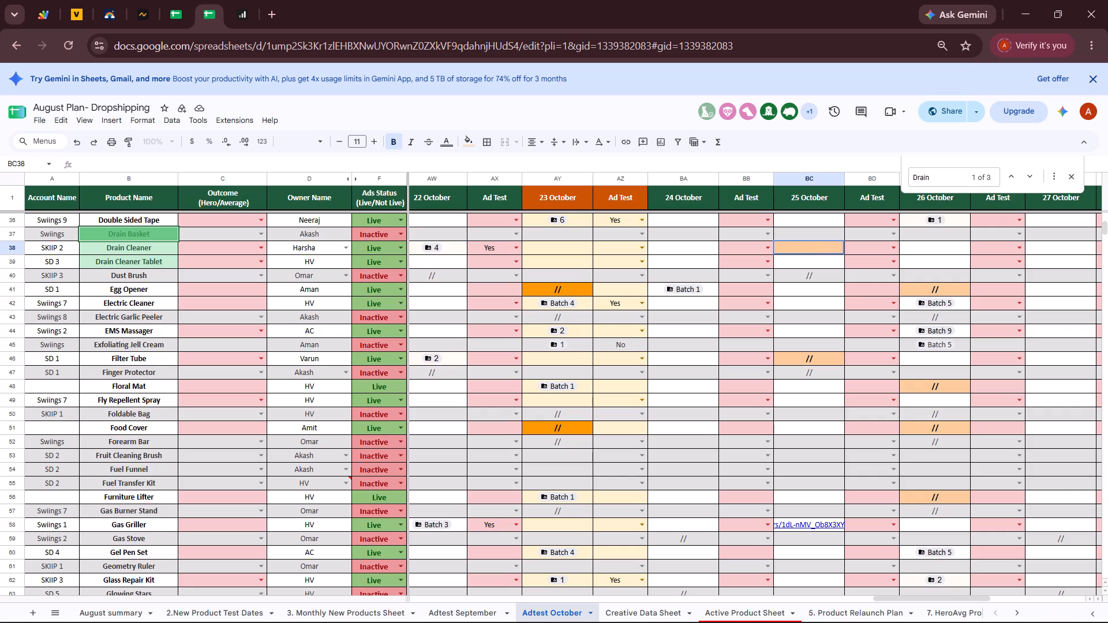
{"action": "key", "text": "ctrl+c"}
{"action": "key", "text": "ctrl+v"}
Return to Creative Data and copy the Drive folder link of the Drain Cleaner entry in row 820 again.
{"action": "left_click", "coordinate": [169, 7]}
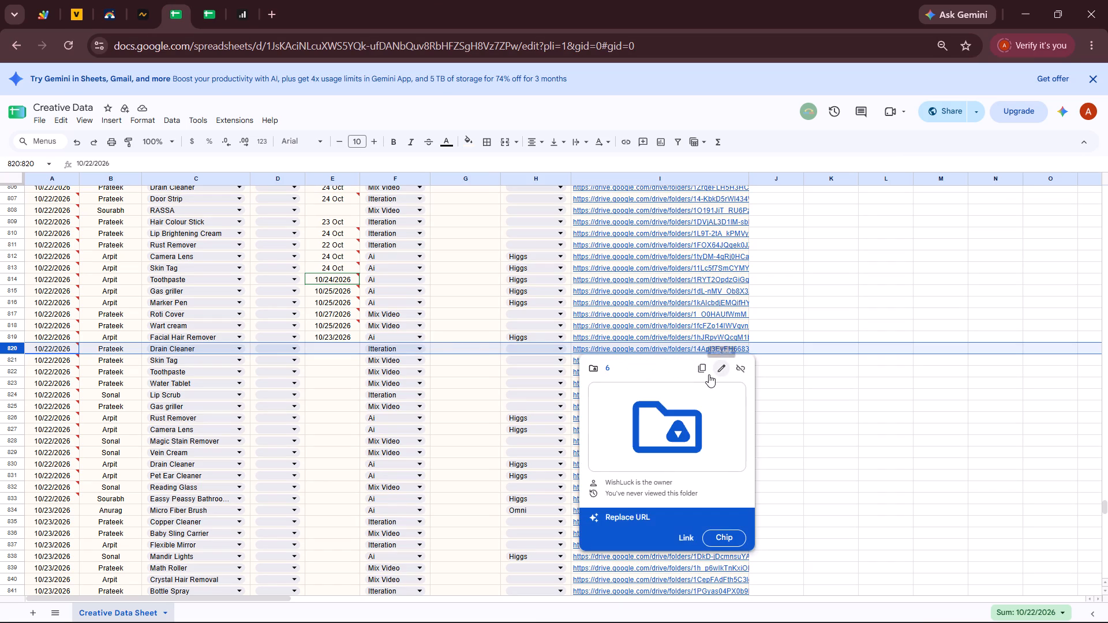
{"action": "left_click", "coordinate": [703, 371]}
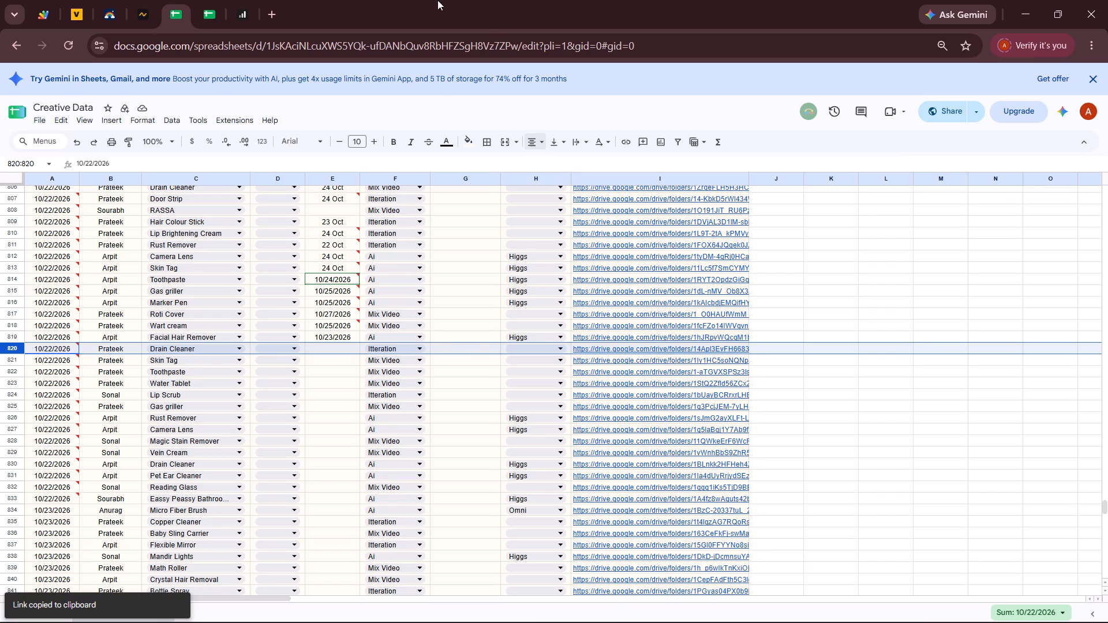
In Adtest October of August Plan- Dropshipping, paste the copied Drive link into Drain Cleaner's emptied 25 October cell.
{"action": "left_click", "coordinate": [216, 5]}
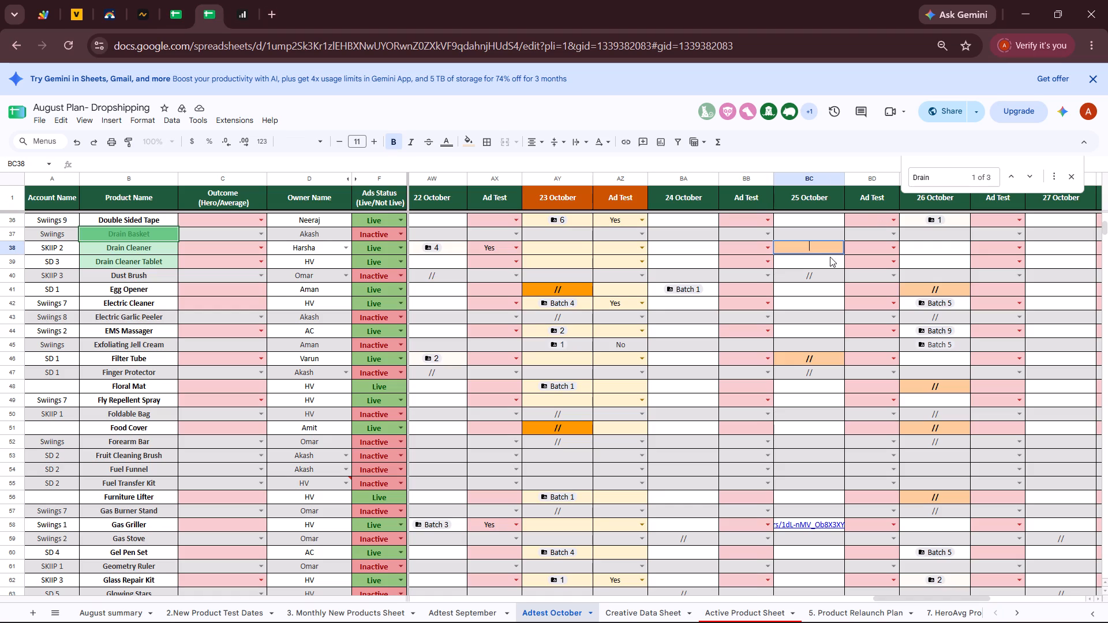
{"action": "double_click", "coordinate": [811, 250]}
{"action": "key", "text": "ctrl+v"}
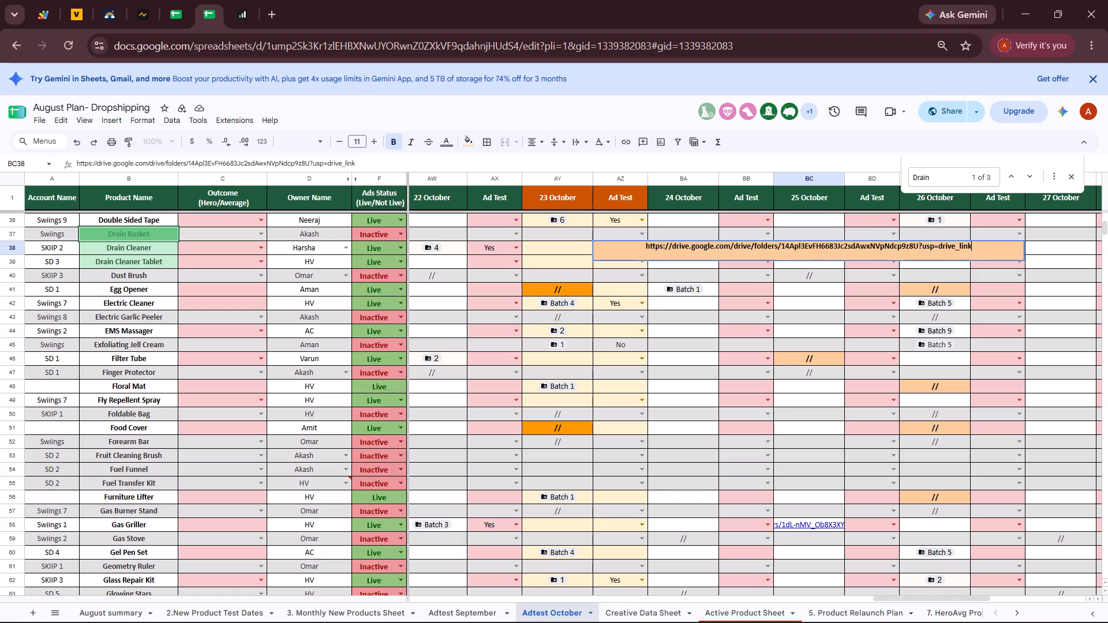
{"action": "key", "text": "Return"}
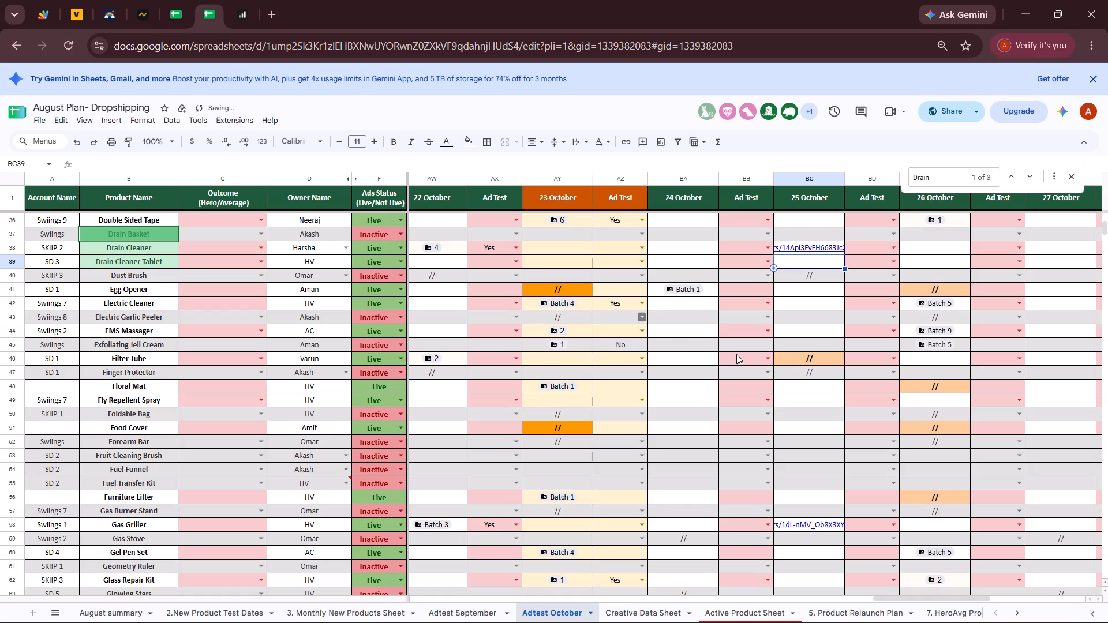
{"action": "scroll", "coordinate": [658, 319], "scroll_direction": "right", "scroll_amount": 1}
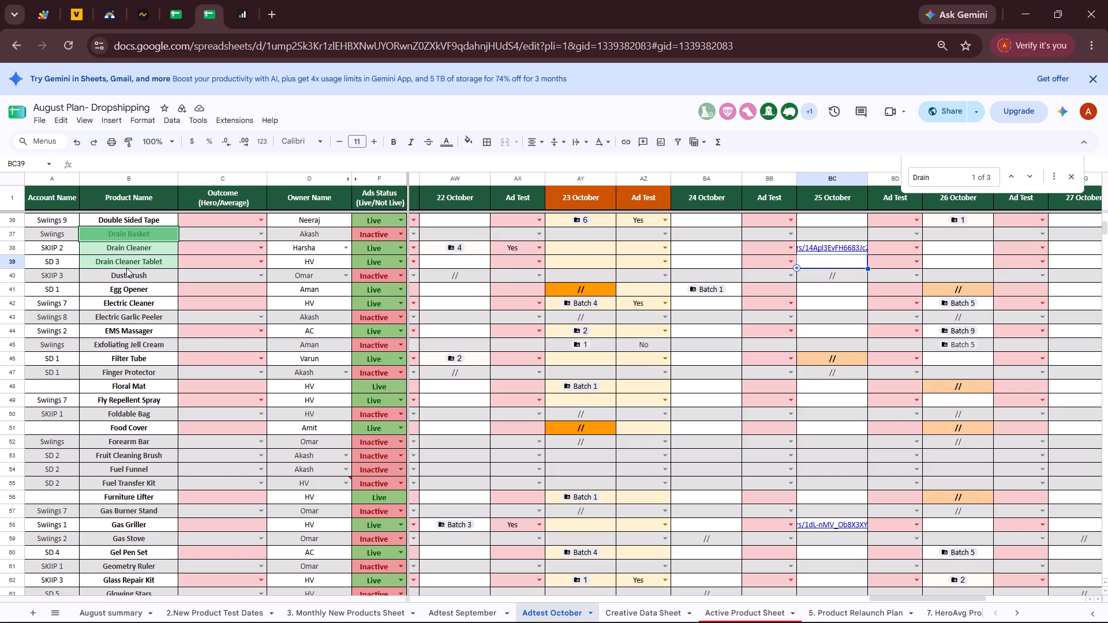
{"action": "left_click", "coordinate": [823, 320]}
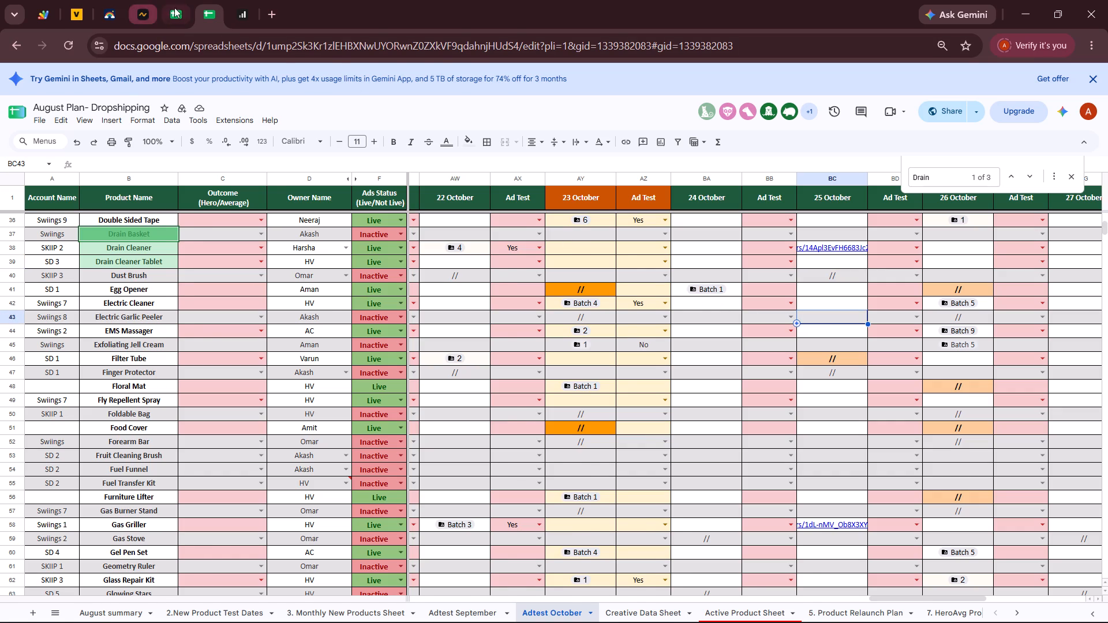
Back in Creative Data, set the live date of the Drain Cleaner entry in row 820 to 10/25/2026.
{"action": "left_click", "coordinate": [175, 7]}
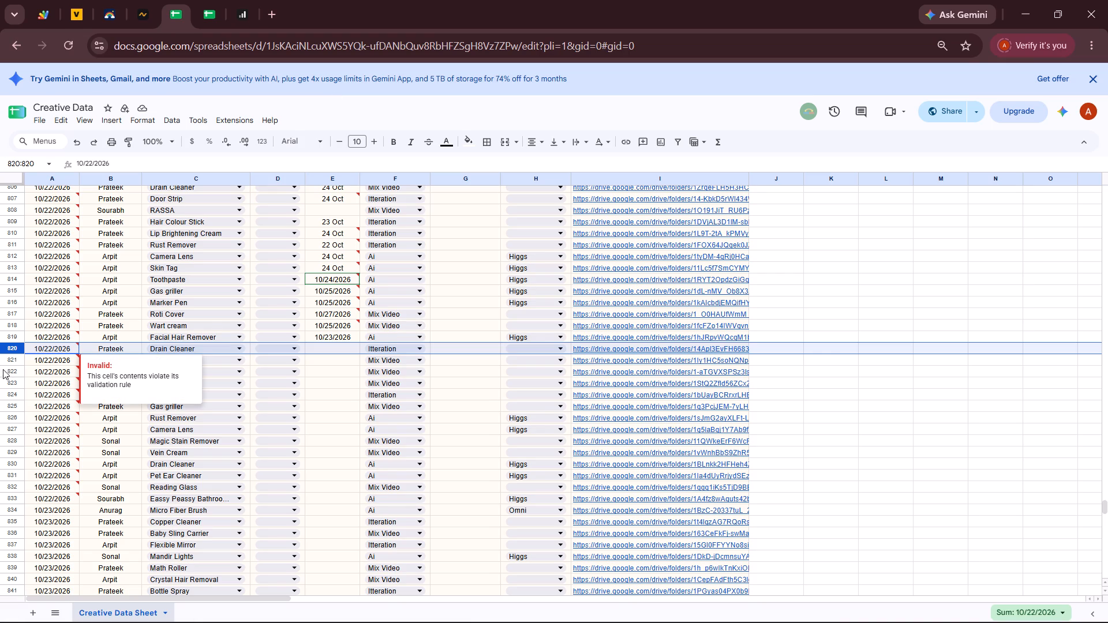
{"action": "left_click", "coordinate": [12, 362]}
{"action": "left_click", "coordinate": [12, 356]}
{"action": "left_click", "coordinate": [13, 362]}
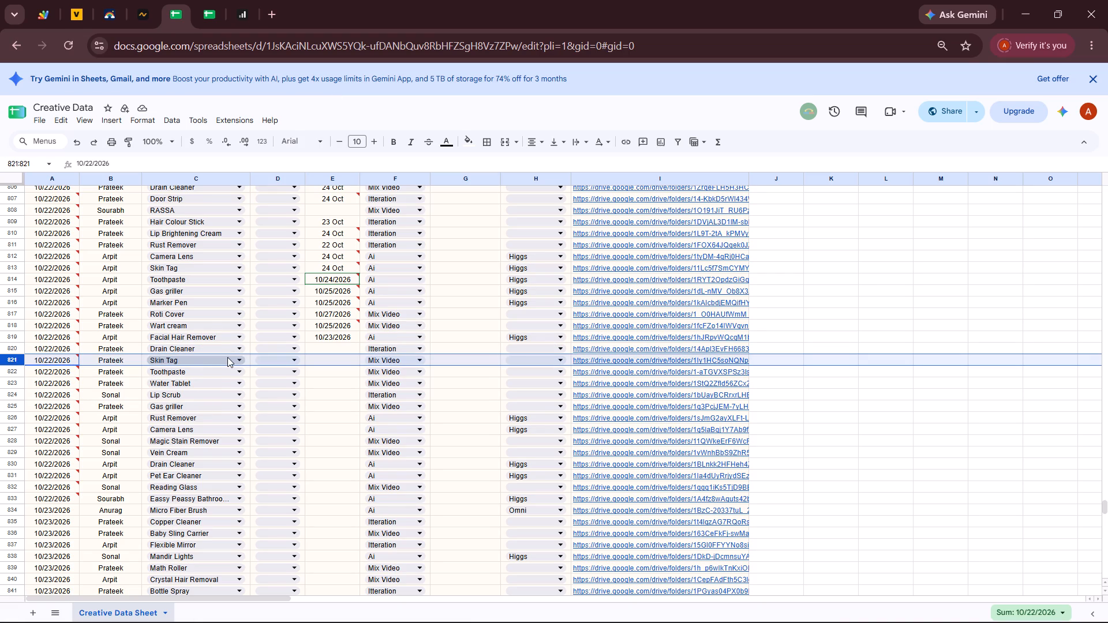
{"action": "double_click", "coordinate": [338, 347]}
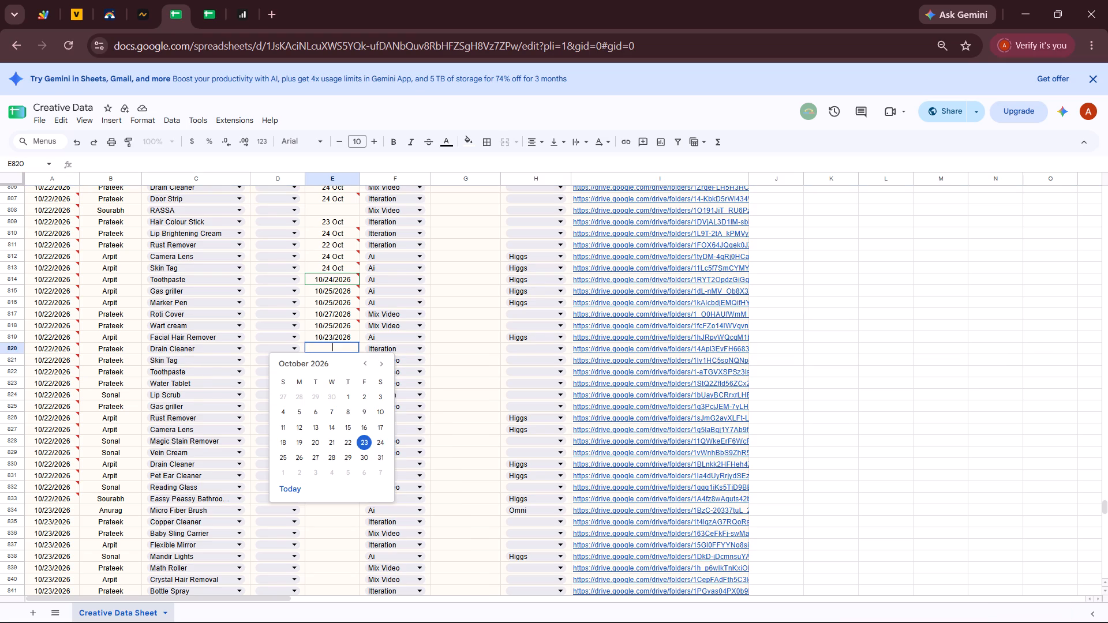
{"action": "left_click", "coordinate": [282, 458]}
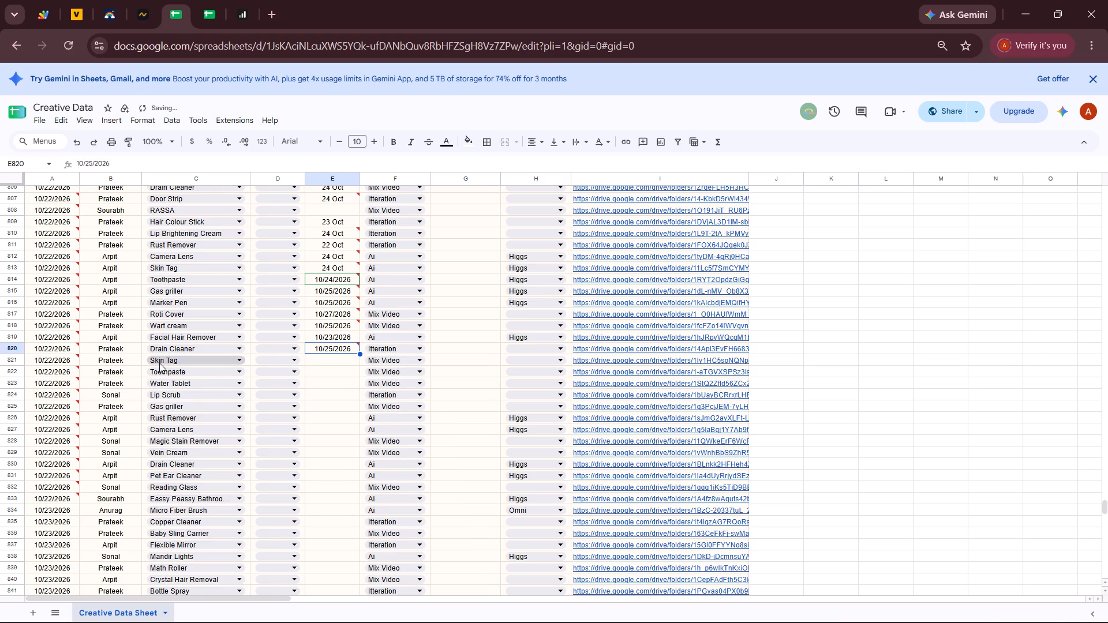
Copy the Drive folder link of the 10/22/2026 Skin Tag entry in row 821.
{"action": "left_click", "coordinate": [14, 359]}
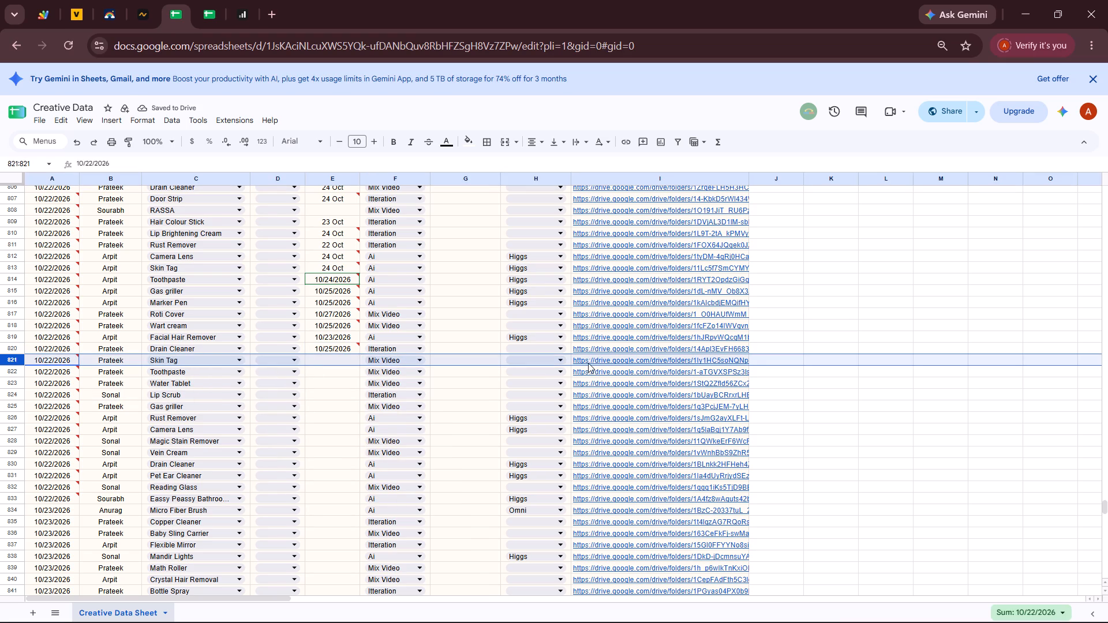
{"action": "left_click", "coordinate": [703, 381]}
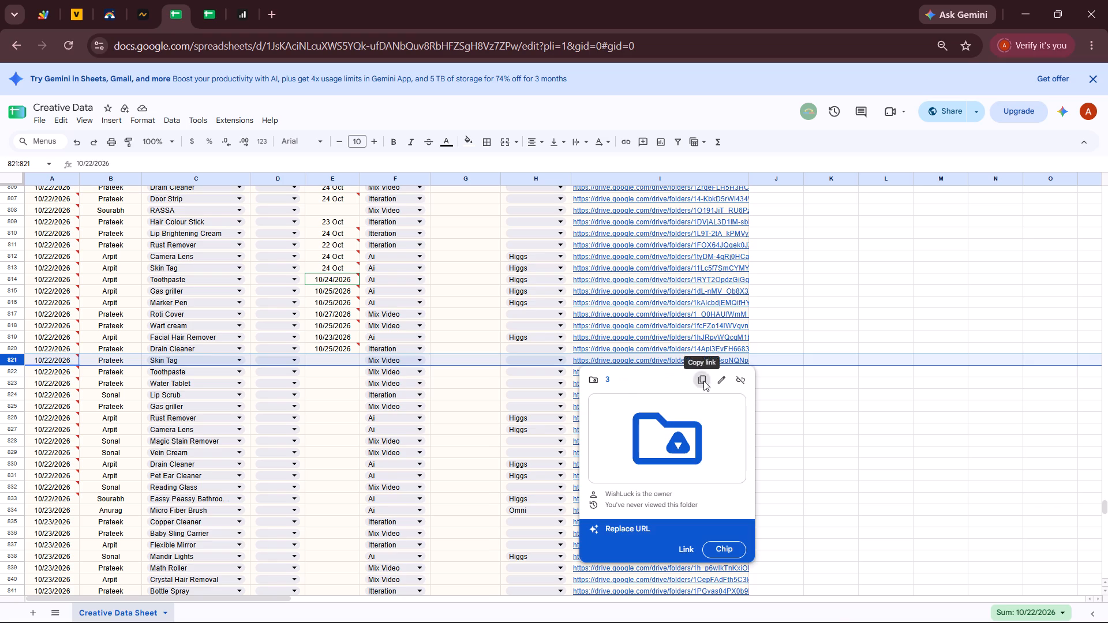
In Adtest October of August Plan- Dropshipping, search for "skin" and replace Skin Tag's 27 October mark with the copied Drive link.
{"action": "left_click", "coordinate": [216, 5]}
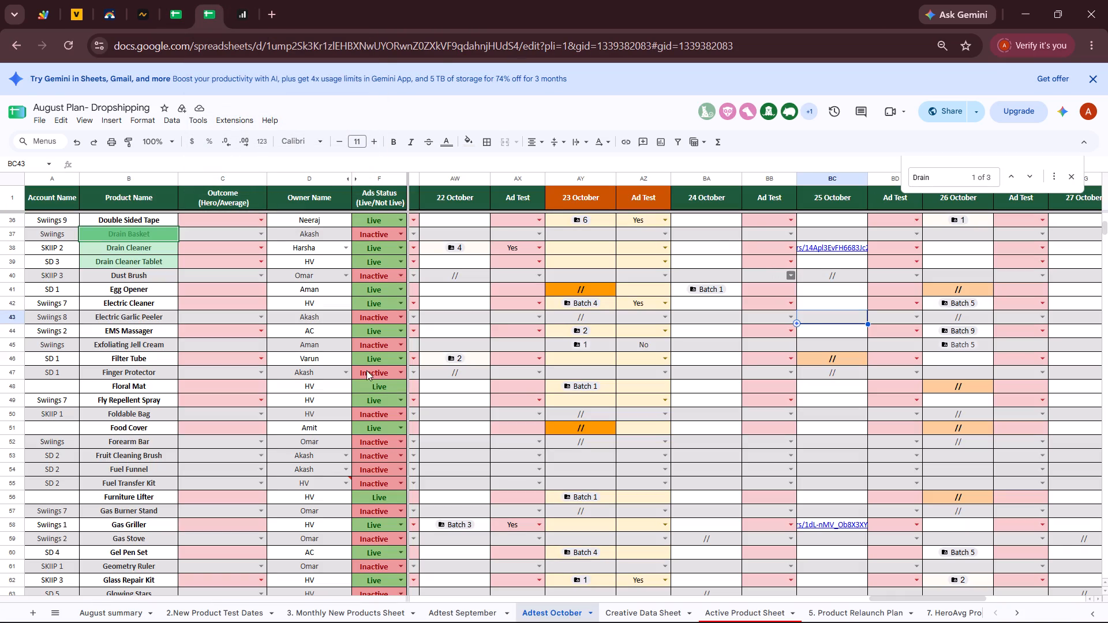
{"action": "left_click_drag", "start_coordinate": [942, 177], "coordinate": [878, 177]}
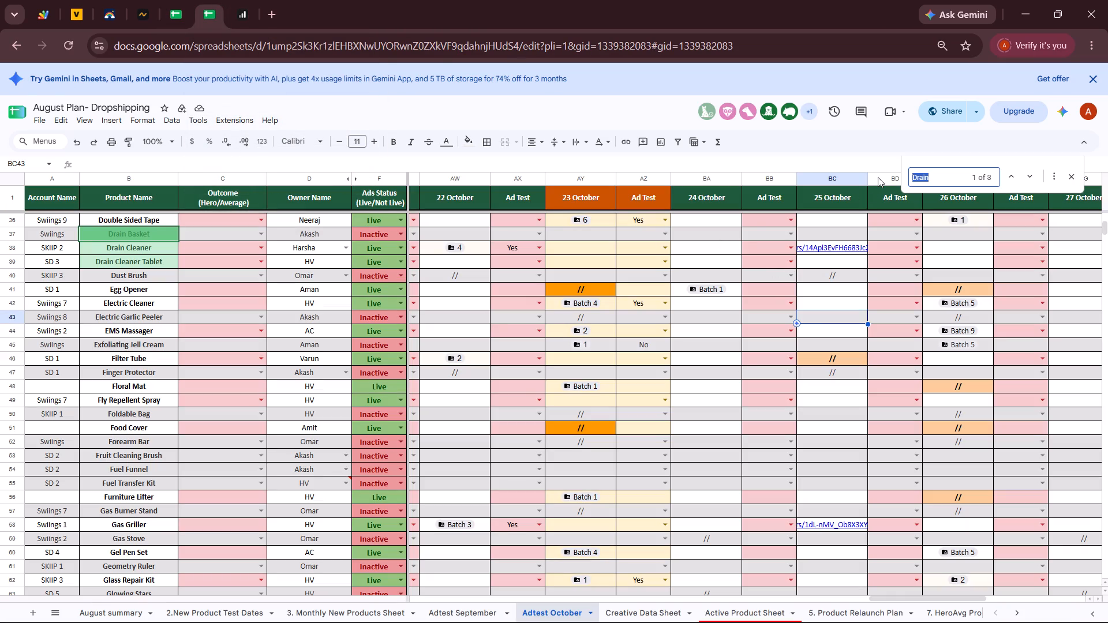
{"action": "key", "text": "BackSpace"}
{"action": "type", "text": "skin"}
{"action": "scroll", "coordinate": [338, 406], "scroll_direction": "down", "scroll_amount": 1}
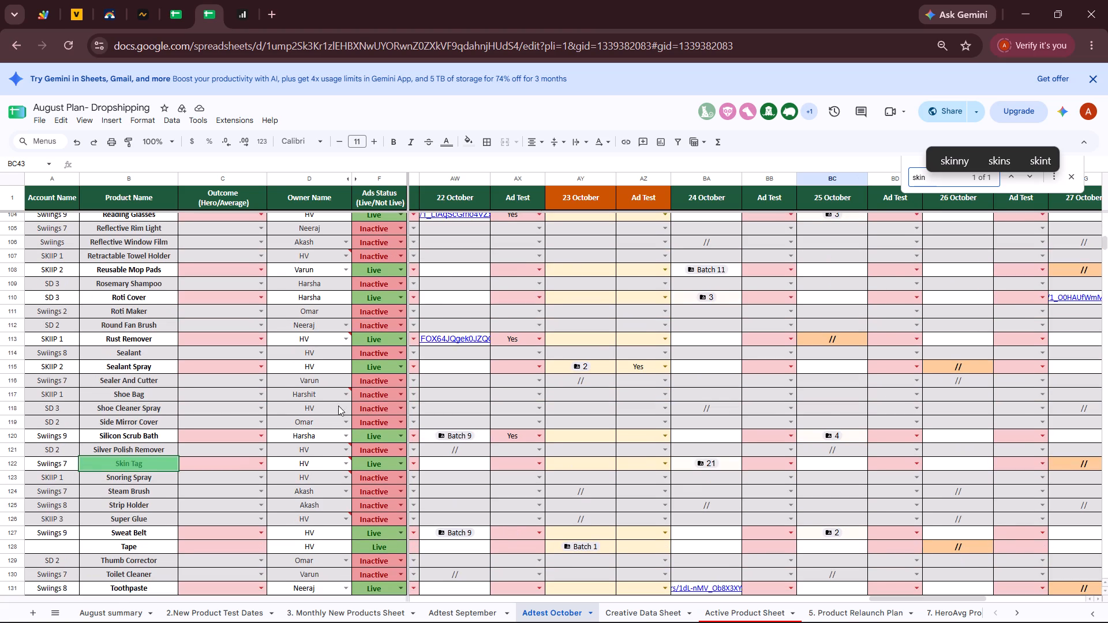
{"action": "left_click", "coordinate": [14, 464]}
{"action": "scroll", "coordinate": [670, 415], "scroll_direction": "left", "scroll_amount": 7}
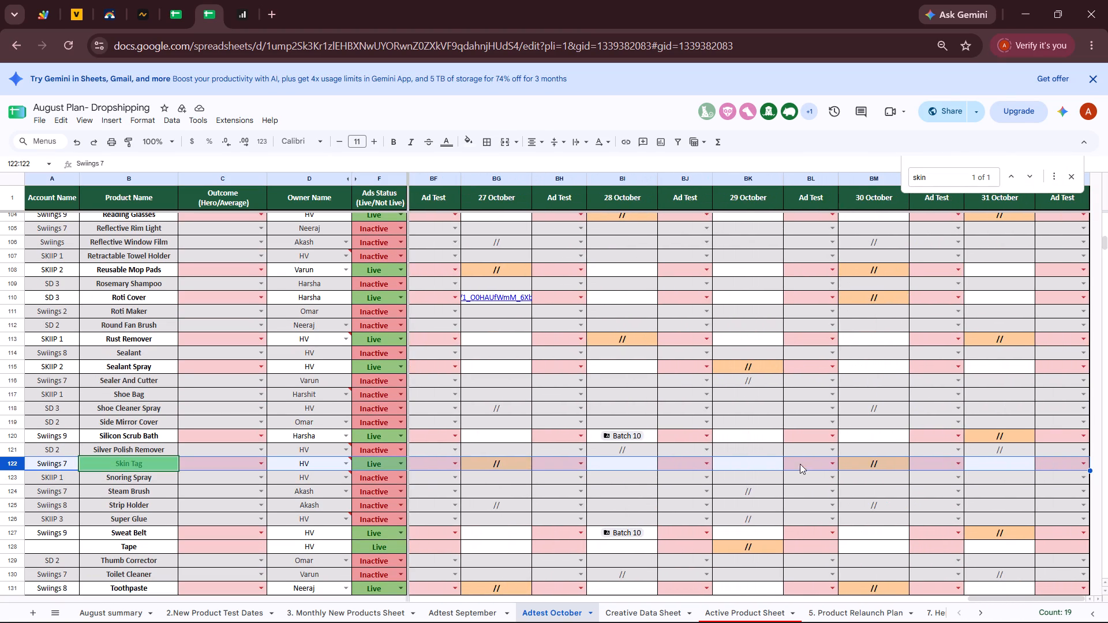
{"action": "scroll", "coordinate": [613, 468], "scroll_direction": "right", "scroll_amount": 2}
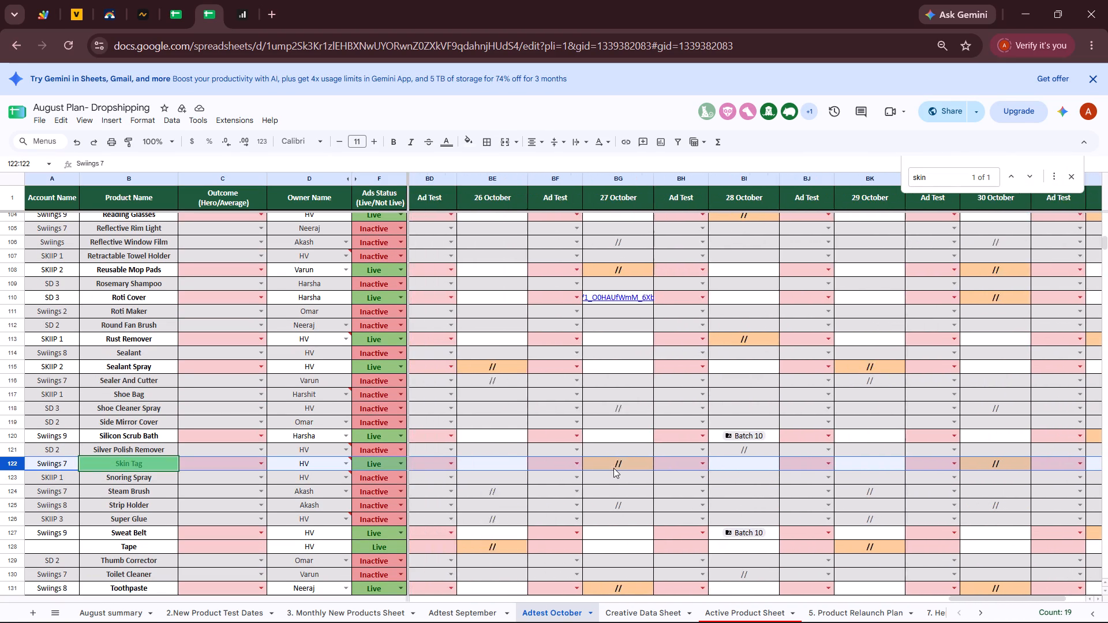
{"action": "scroll", "coordinate": [613, 468], "scroll_direction": "right", "scroll_amount": 4}
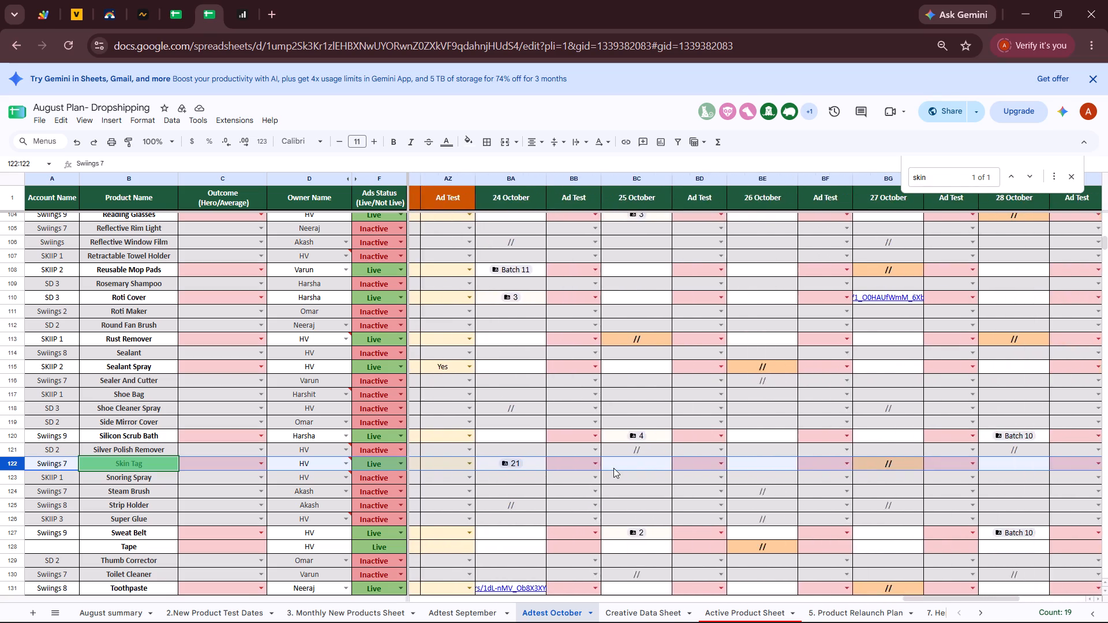
{"action": "double_click", "coordinate": [826, 462]}
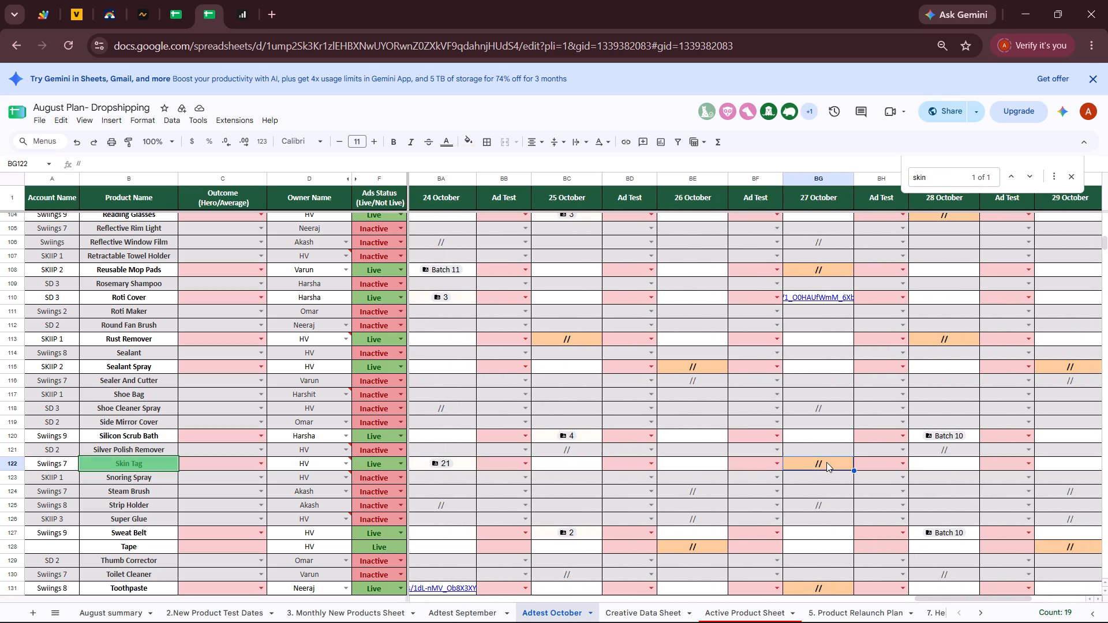
{"action": "key", "text": "BackSpace"}
{"action": "key", "text": "BackSpace"}
{"action": "key", "text": "BackSpace"}
{"action": "key", "text": "ctrl+v"}
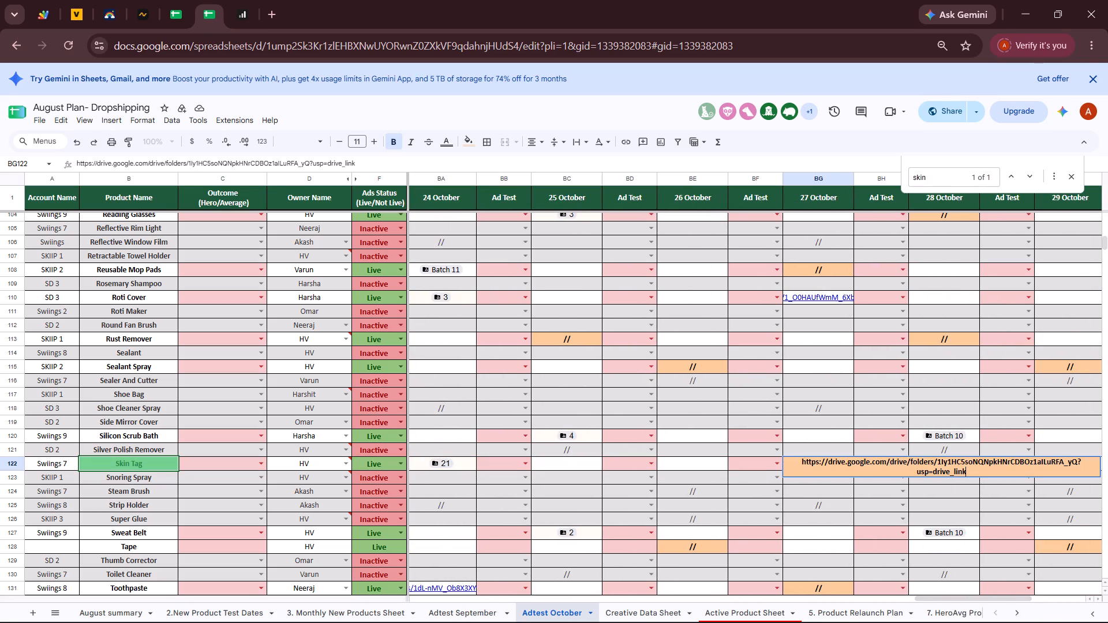
{"action": "left_click", "coordinate": [826, 462]}
{"action": "key", "text": "Return"}
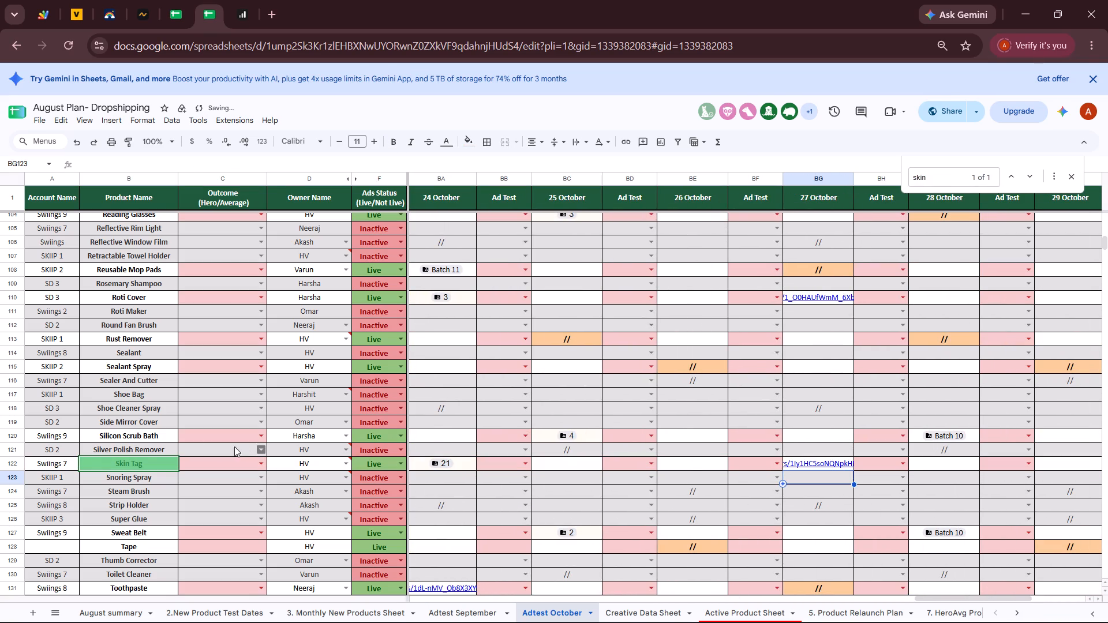
Check Skin Tag's planned date in Adtest October and set the live date of its row 821 entry in Creative Data to 10/27/2026.
{"action": "left_click", "coordinate": [178, 0]}
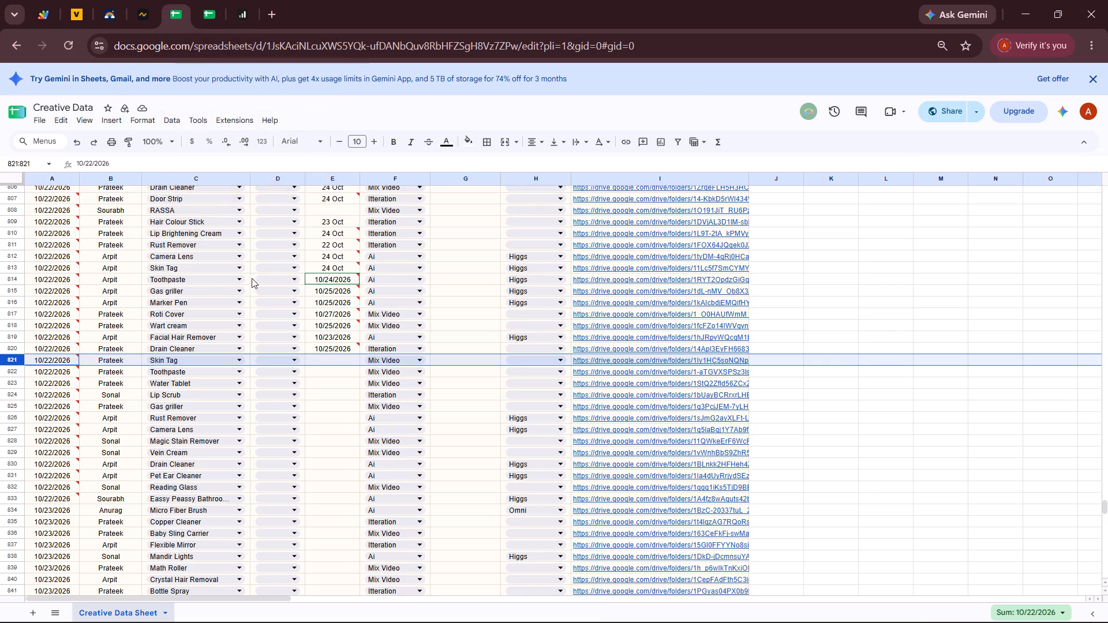
{"action": "left_click", "coordinate": [205, 13]}
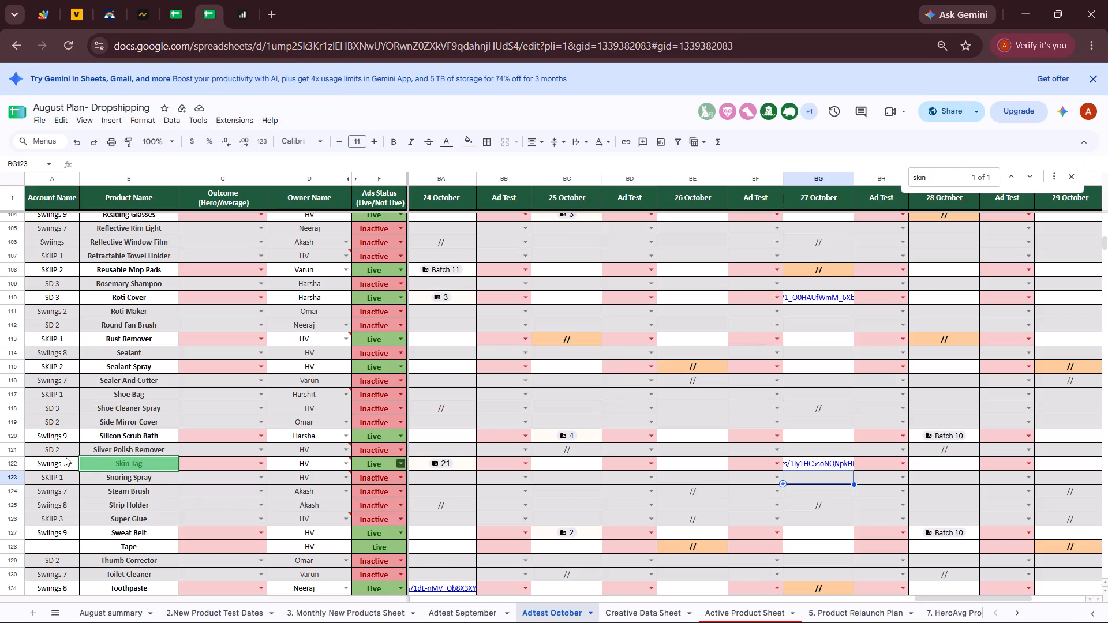
{"action": "left_click", "coordinate": [13, 467]}
{"action": "scroll", "coordinate": [729, 444], "scroll_direction": "left", "scroll_amount": 2}
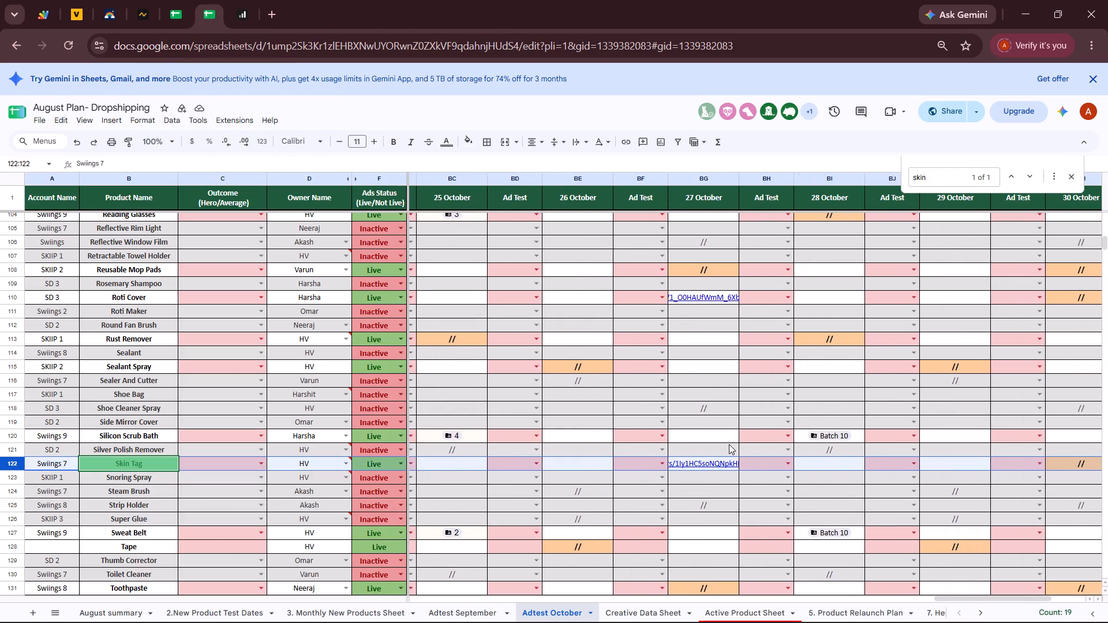
{"action": "scroll", "coordinate": [729, 444], "scroll_direction": "left", "scroll_amount": 3}
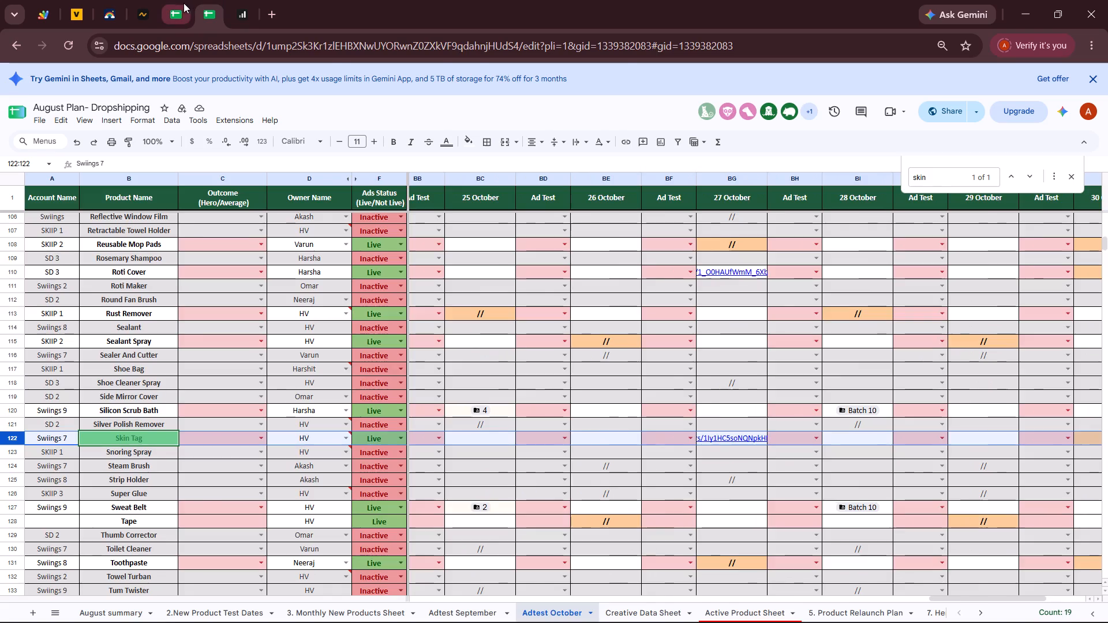
{"action": "left_click", "coordinate": [180, 4]}
{"action": "double_click", "coordinate": [325, 359]}
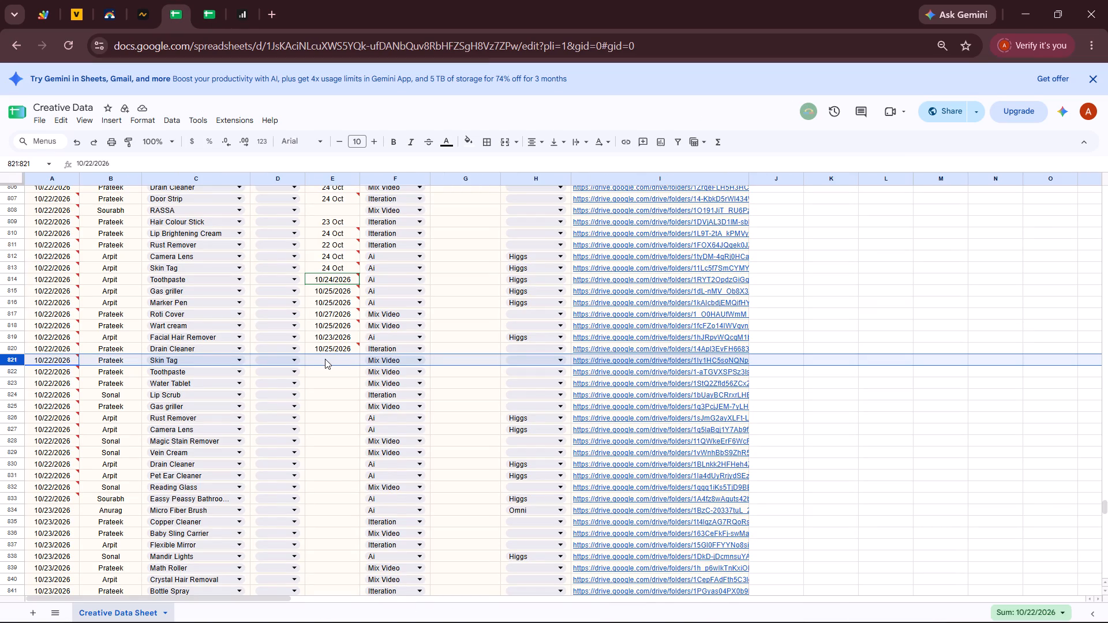
{"action": "left_click", "coordinate": [313, 467]}
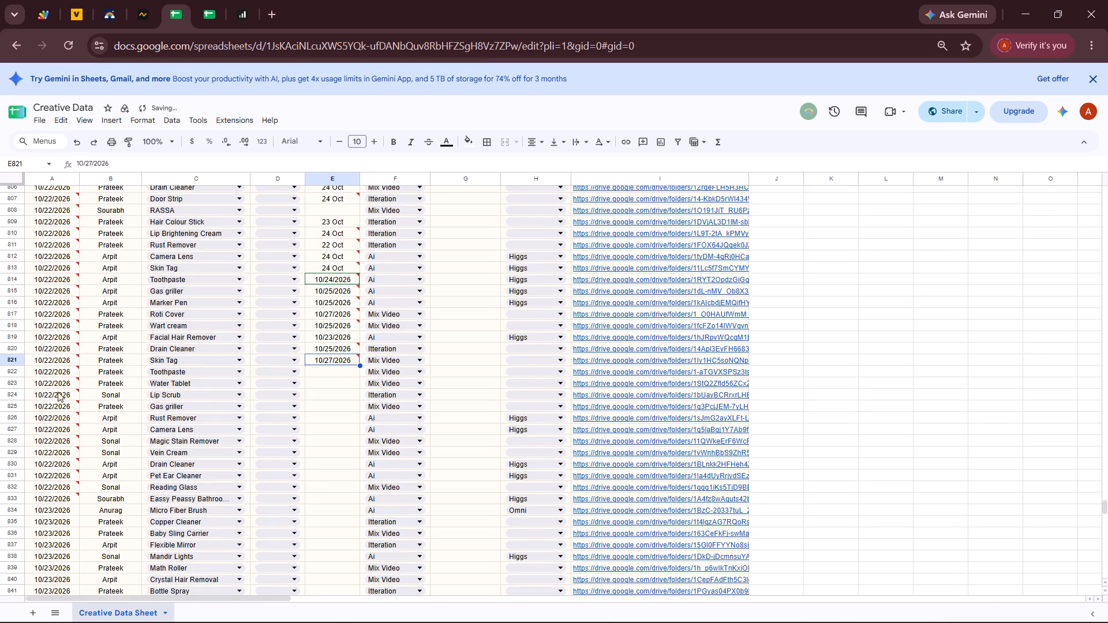
Copy the Drive folder link of the 10/22/2026 Toothpaste entry in row 822 of Creative Data.
{"action": "left_click", "coordinate": [9, 373]}
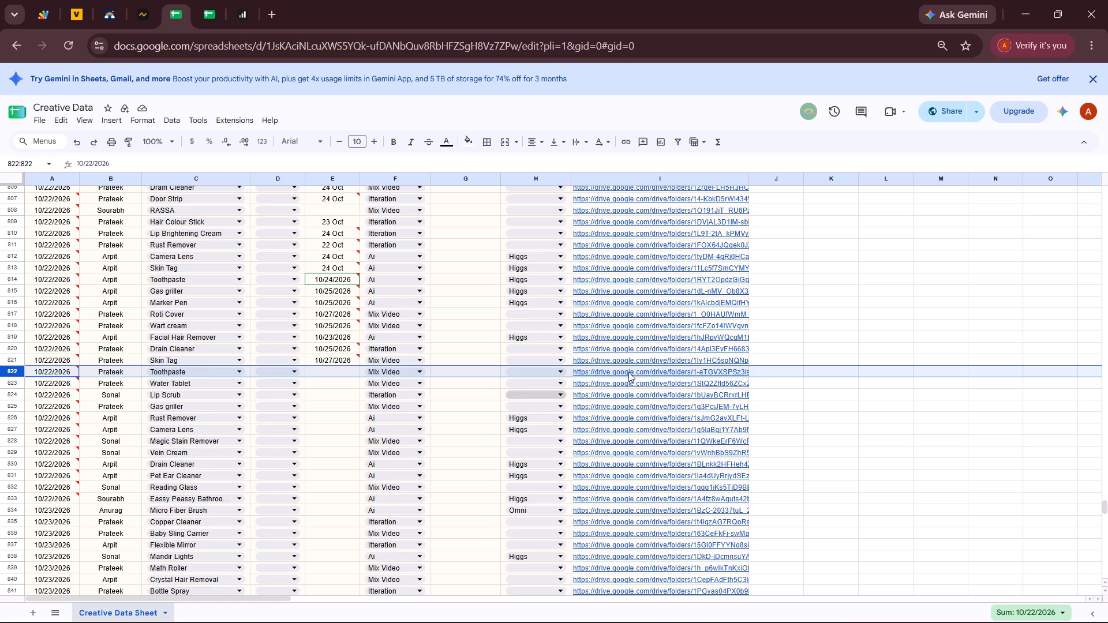
{"action": "left_click", "coordinate": [699, 394]}
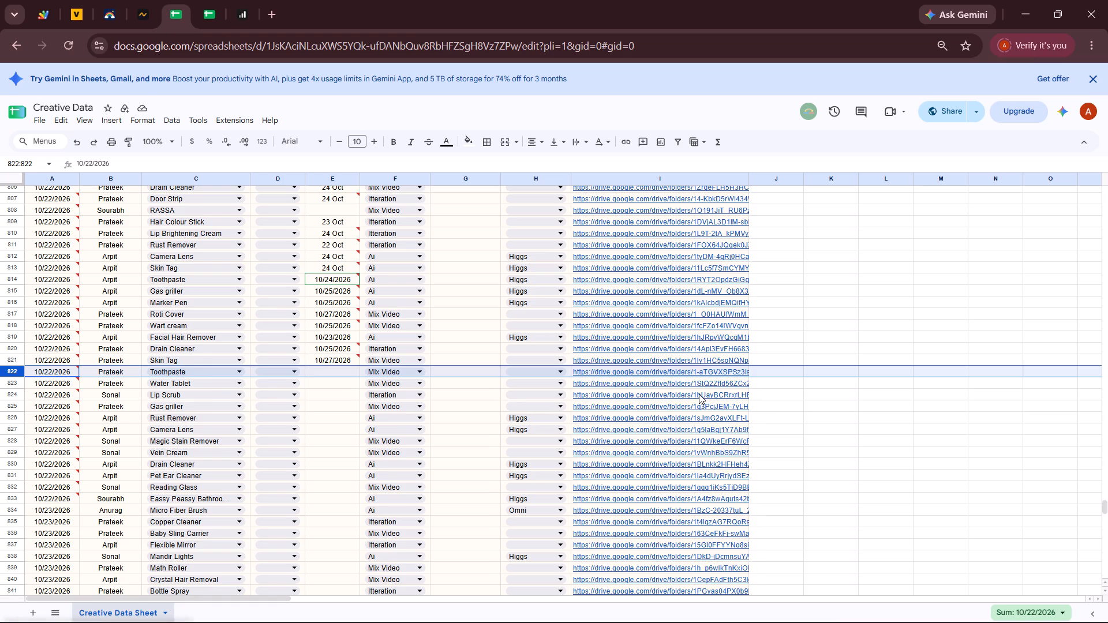
In Adtest October of August Plan- Dropshipping, search for "tooth" and replace Toothpaste's 27 October mark with the copied Drive link.
{"action": "left_click", "coordinate": [215, 13]}
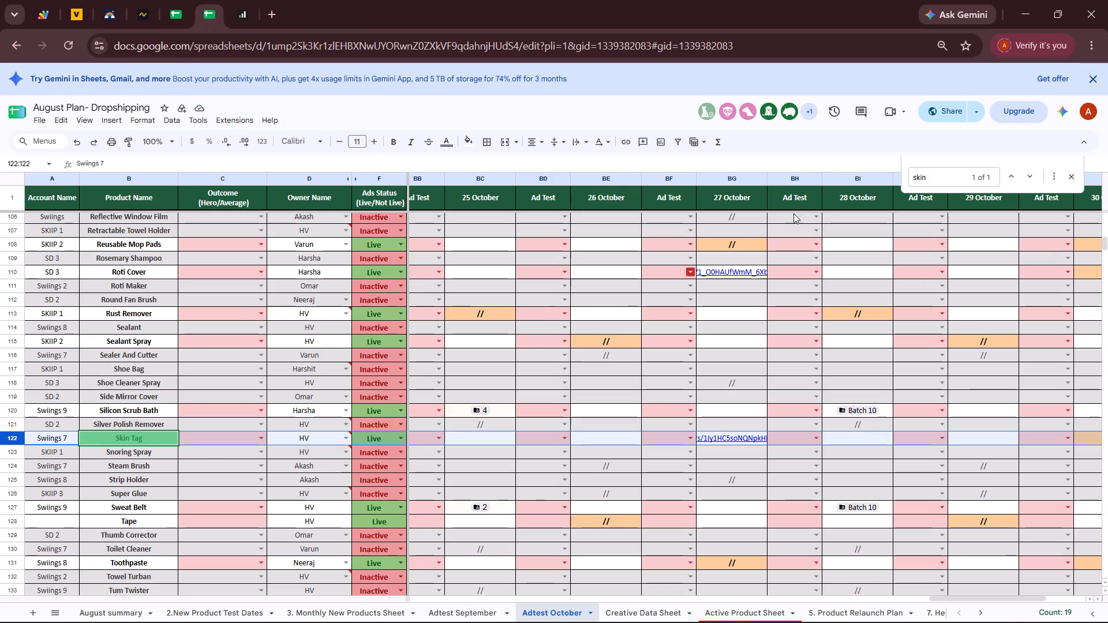
{"action": "left_click_drag", "start_coordinate": [927, 179], "coordinate": [887, 173]}
{"action": "key", "text": "BackSpace"}
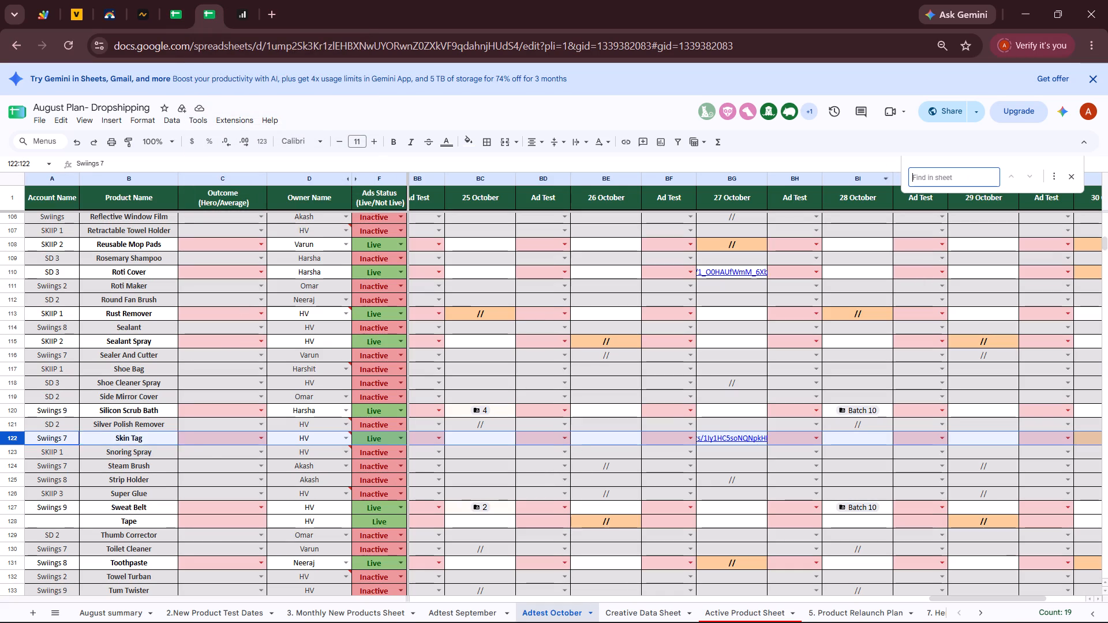
{"action": "type", "text": "tooth"}
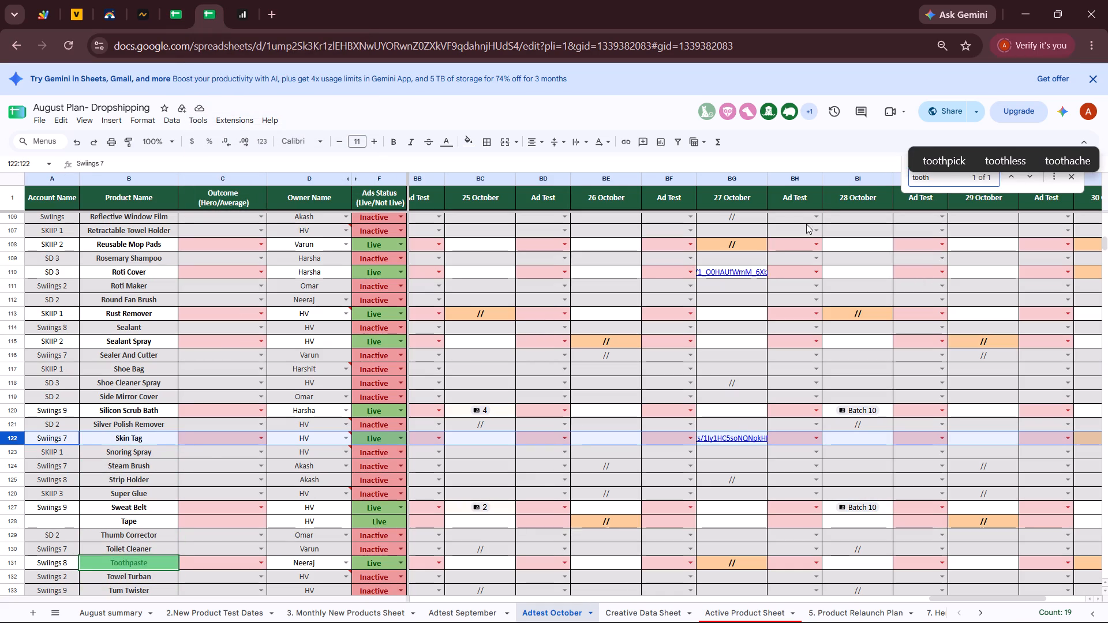
{"action": "left_click", "coordinate": [16, 563]}
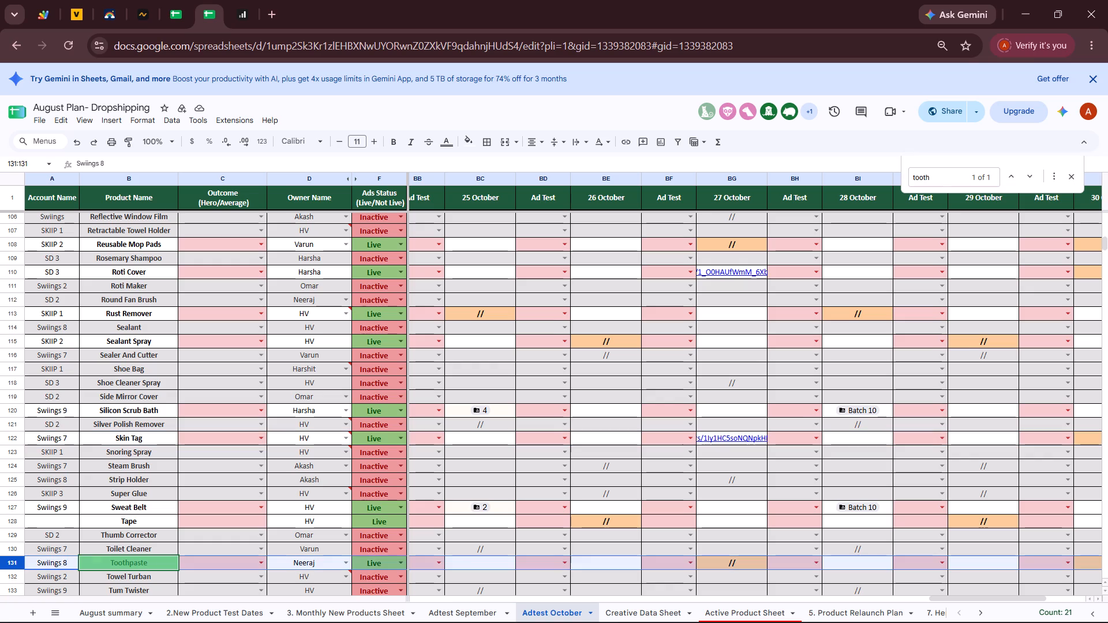
{"action": "scroll", "coordinate": [602, 562], "scroll_direction": "left", "scroll_amount": 1}
{"action": "scroll", "coordinate": [602, 562], "scroll_direction": "right", "scroll_amount": 2}
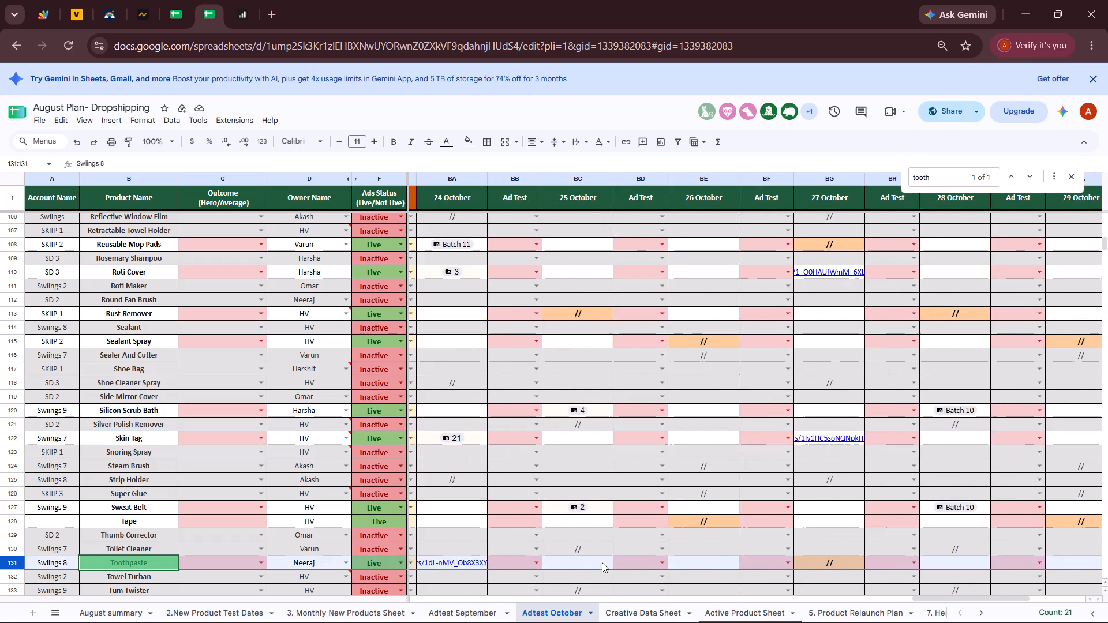
{"action": "double_click", "coordinate": [854, 562]}
{"action": "key", "text": "BackSpace"}
{"action": "key", "text": "BackSpace"}
{"action": "key", "text": "BackSpace"}
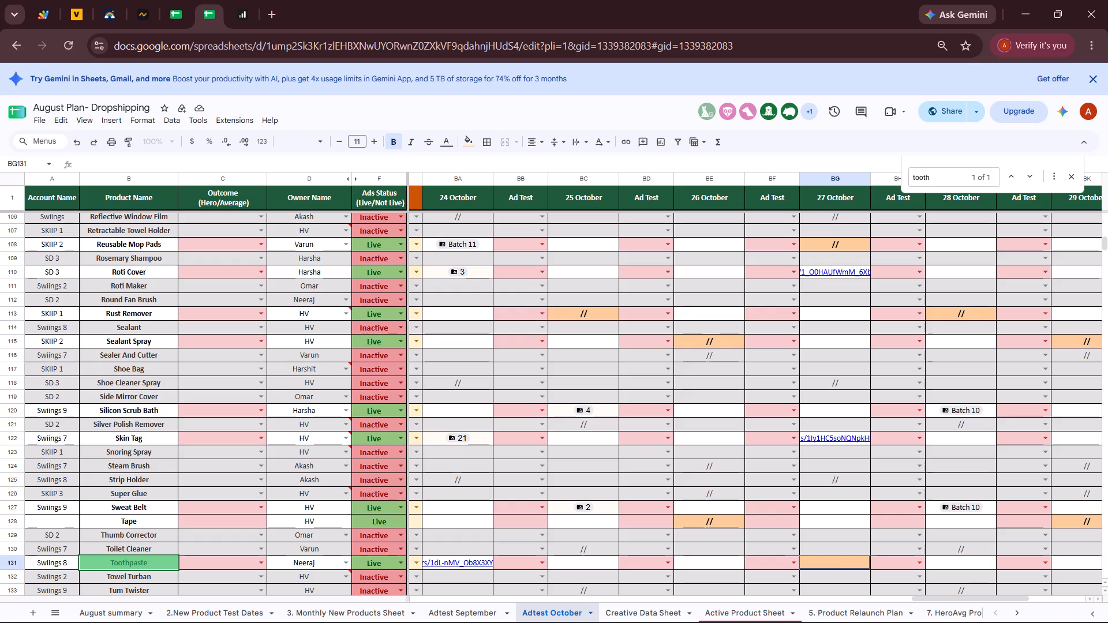
{"action": "key", "text": "ctrl+v"}
{"action": "key", "text": "Return"}
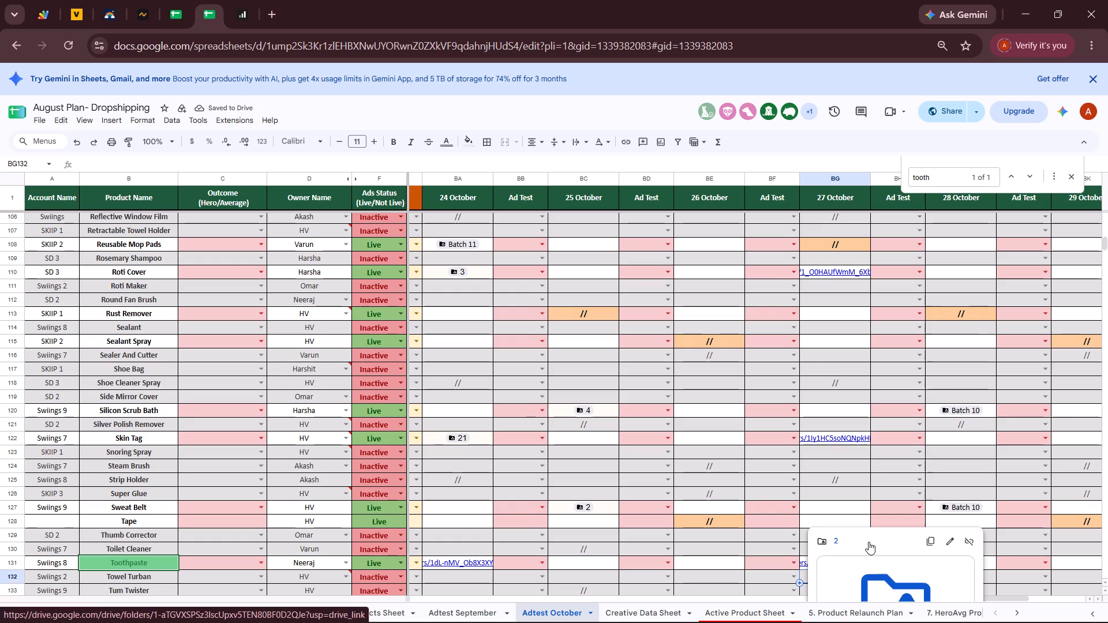
Open the Drive folder behind Toothpaste's 27 October link to examine its files, and close it again.
{"action": "scroll", "coordinate": [869, 542], "scroll_direction": "down", "scroll_amount": 1}
{"action": "left_click", "coordinate": [869, 542]}
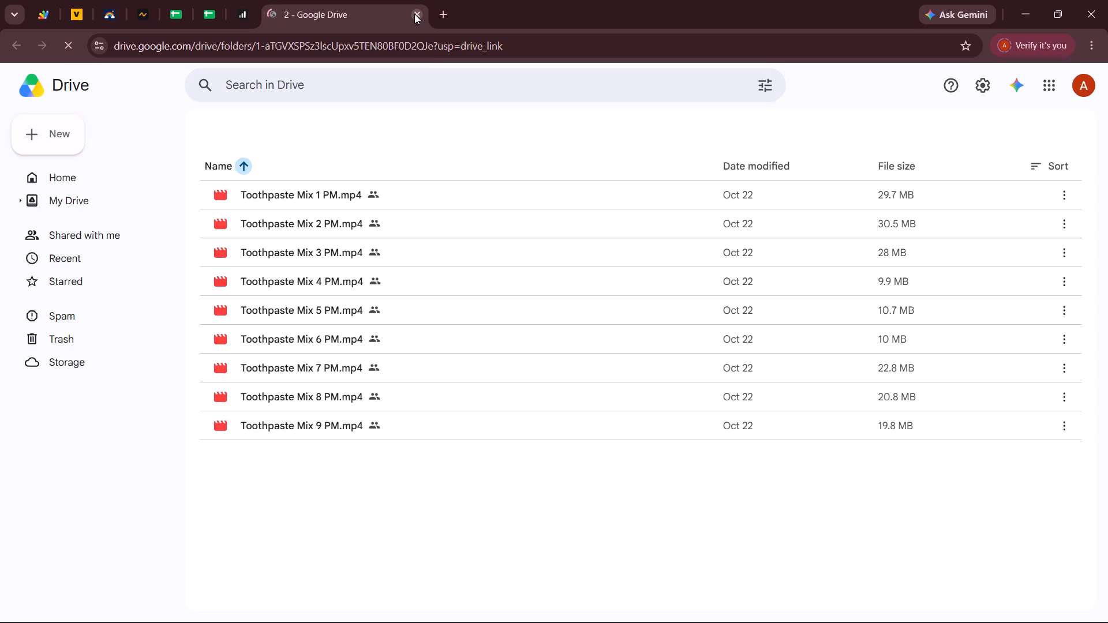
{"action": "left_click", "coordinate": [414, 14]}
Back in Creative Data, set the live date of the Toothpaste entry in row 822 to 10/27/2026.
{"action": "scroll", "coordinate": [589, 468], "scroll_direction": "down", "scroll_amount": 1}
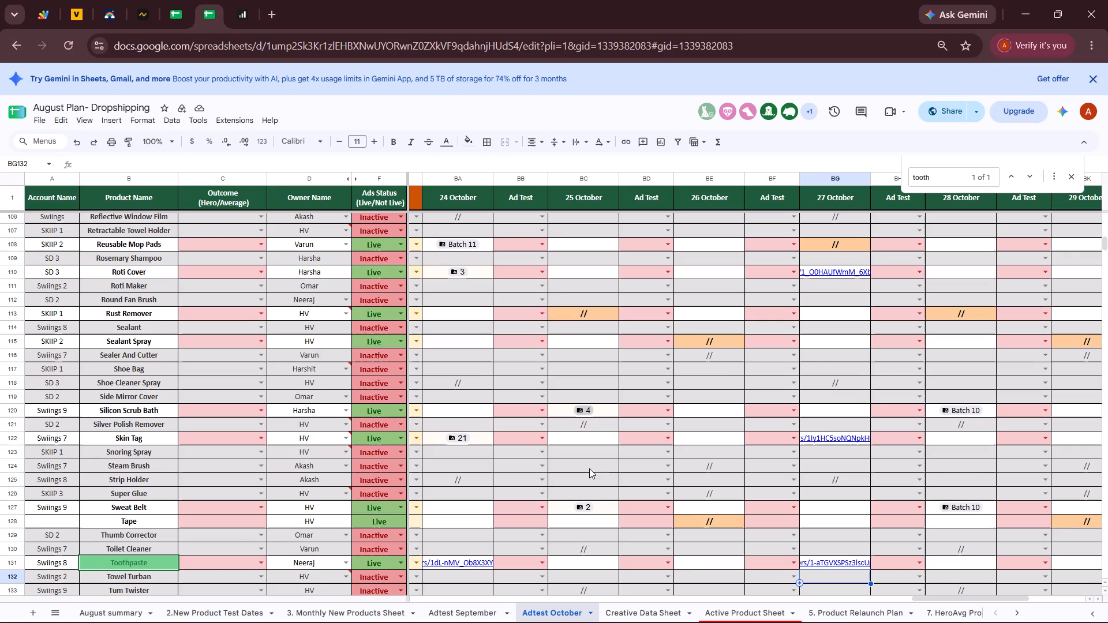
{"action": "scroll", "coordinate": [589, 468], "scroll_direction": "down", "scroll_amount": 1}
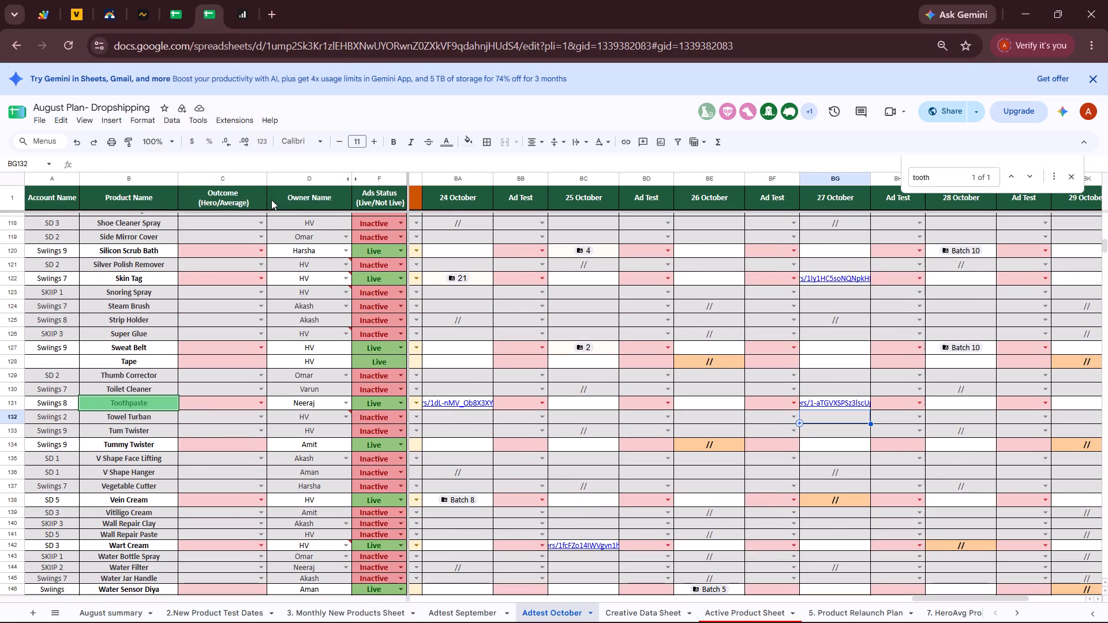
{"action": "left_click", "coordinate": [181, 7]}
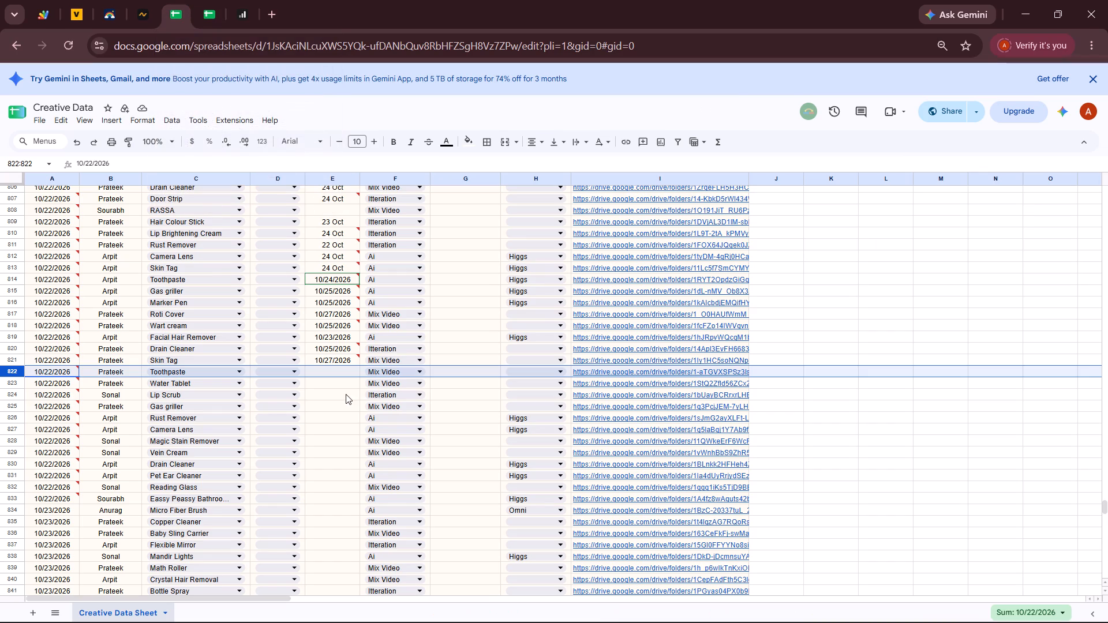
{"action": "double_click", "coordinate": [340, 370]}
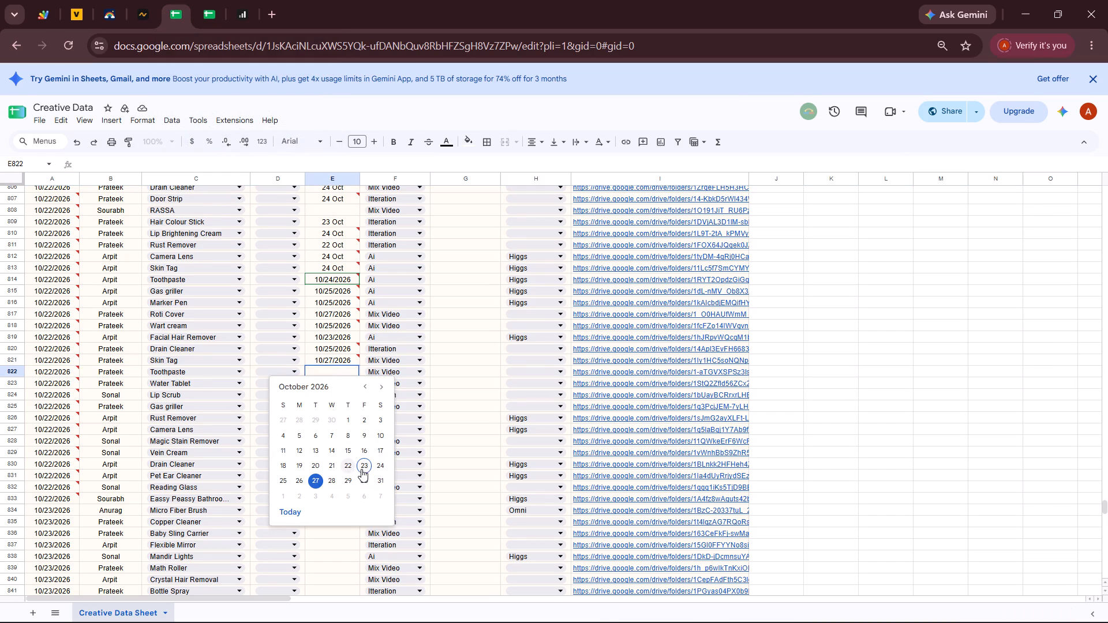
{"action": "left_click", "coordinate": [312, 482]}
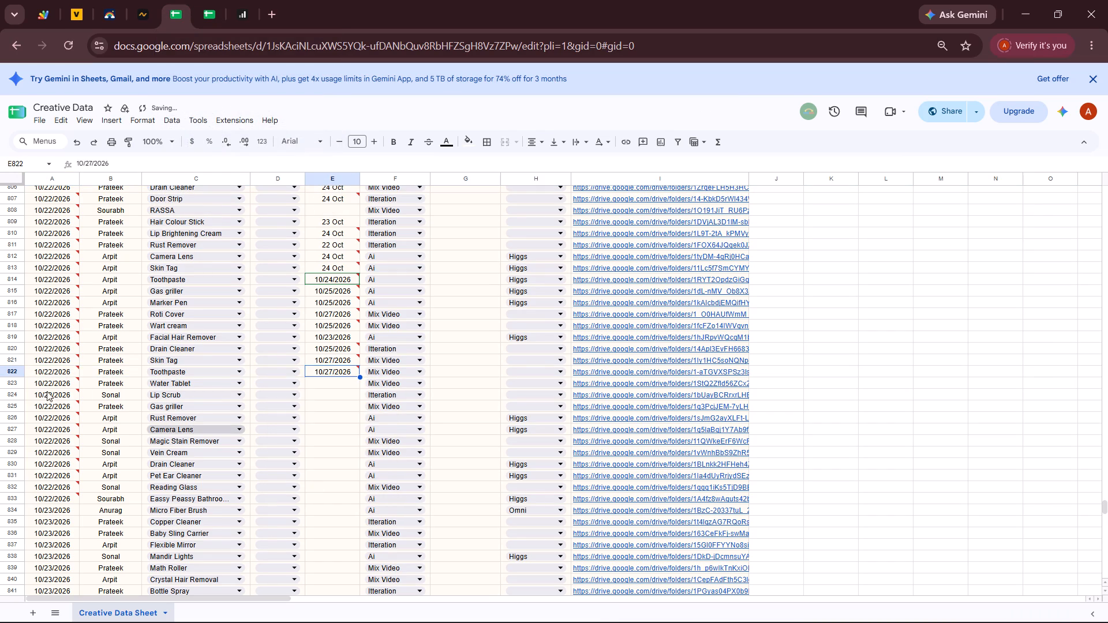
Copy the Drive folder link of the 10/22/2026 Water Tablet entry in row 823.
{"action": "left_click", "coordinate": [12, 384]}
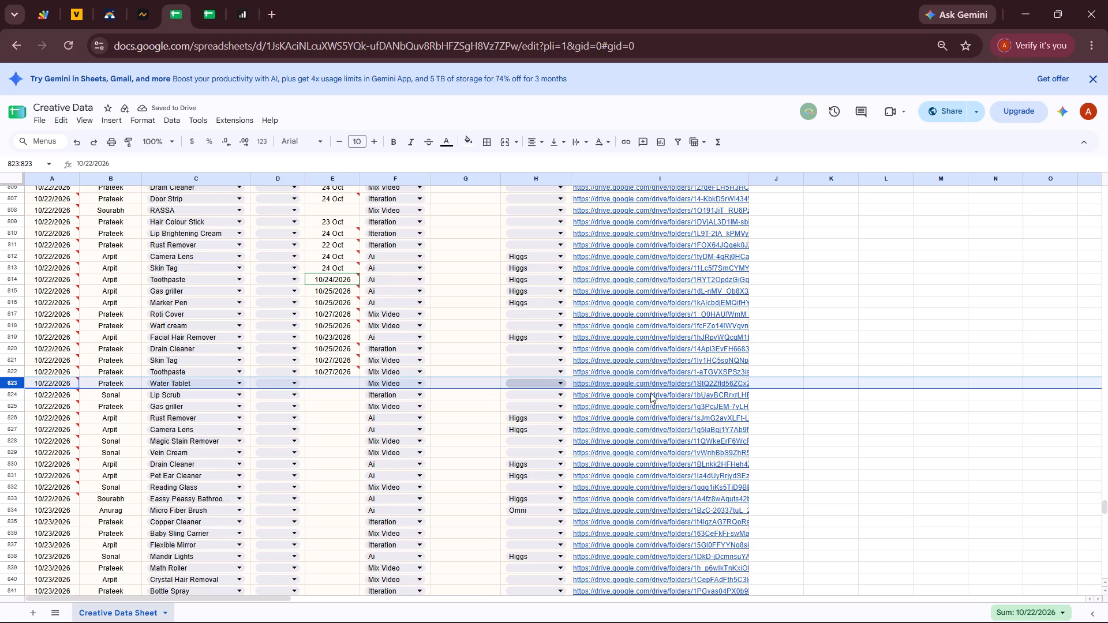
{"action": "left_click", "coordinate": [699, 399]}
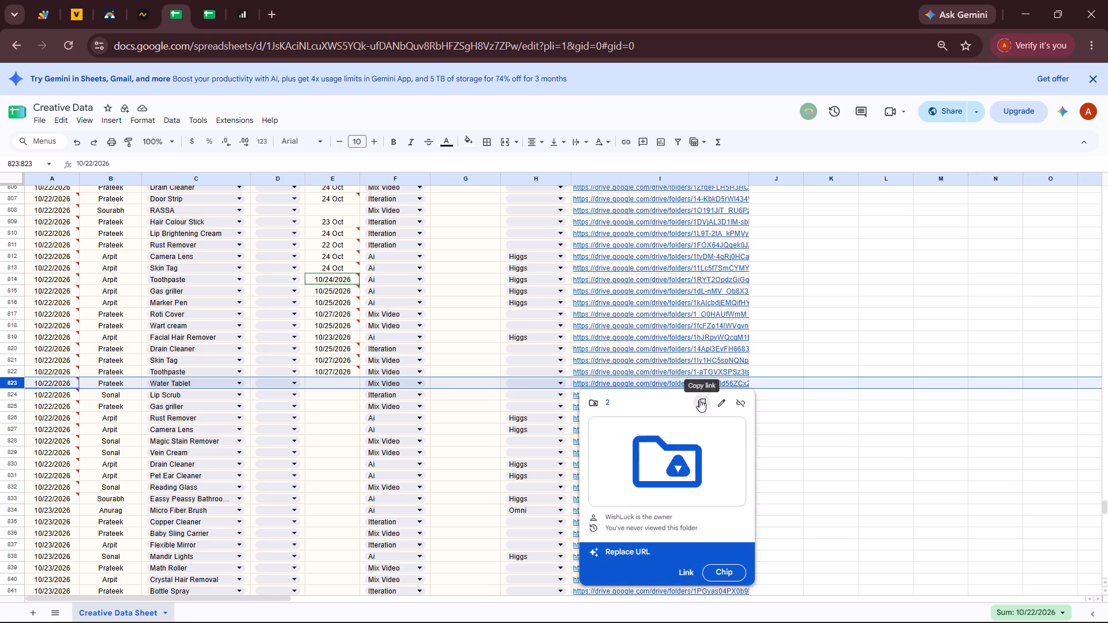
In Adtest October of August Plan- Dropshipping, search for "water" and replace Water Tablet's 27 October mark with the copied Drive link.
{"action": "left_click", "coordinate": [215, 0]}
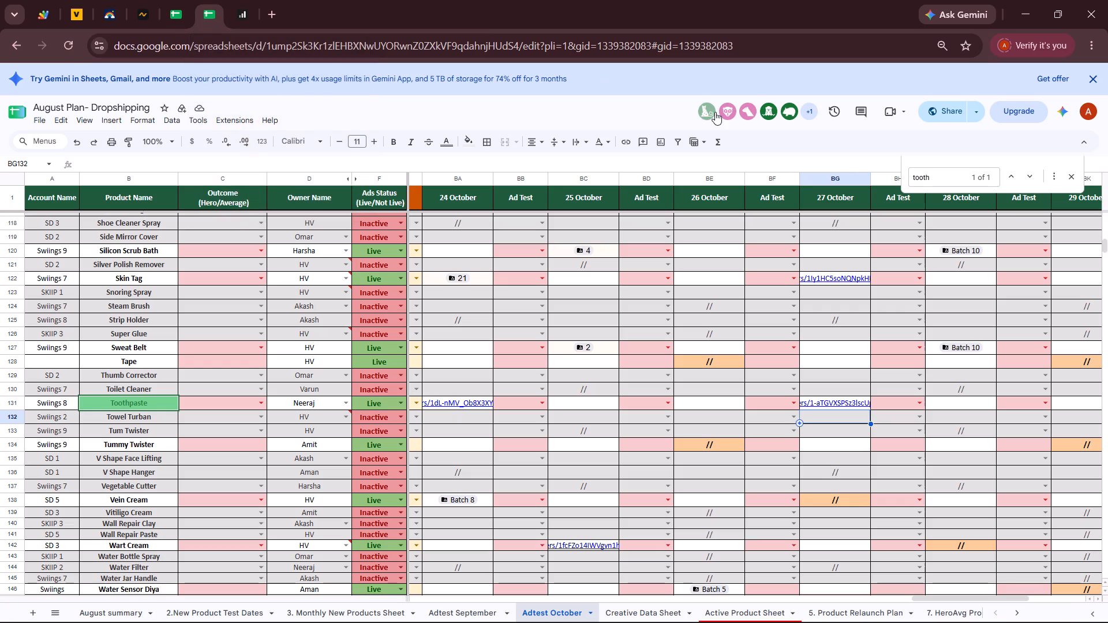
{"action": "left_click_drag", "start_coordinate": [941, 177], "coordinate": [920, 178]}
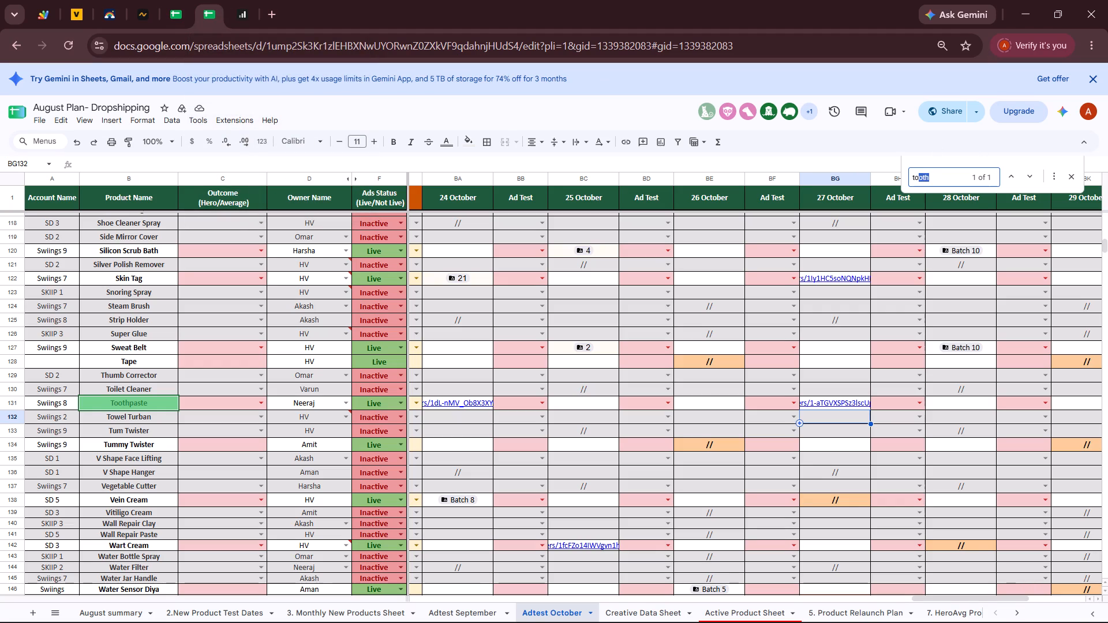
{"action": "left_click_drag", "start_coordinate": [920, 178], "coordinate": [914, 178]}
{"action": "key", "text": "BackSpace"}
{"action": "key", "text": "BackSpace"}
{"action": "key", "text": "BackSpace"}
{"action": "type", "text": "water"}
{"action": "scroll", "coordinate": [884, 192], "scroll_direction": "down", "scroll_amount": 1}
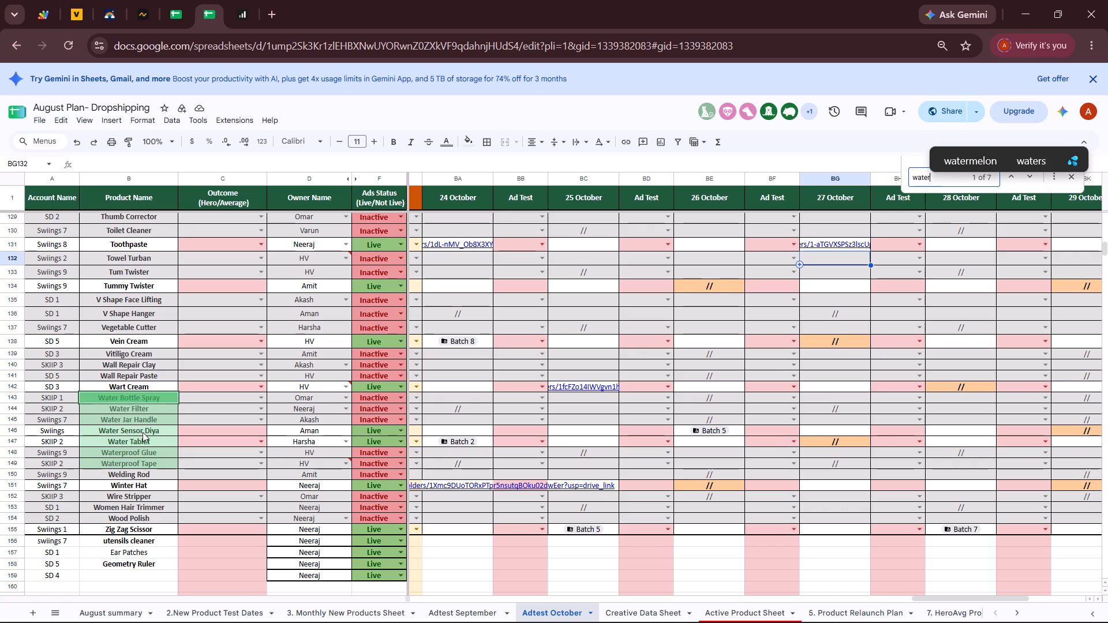
{"action": "left_click", "coordinate": [18, 441]}
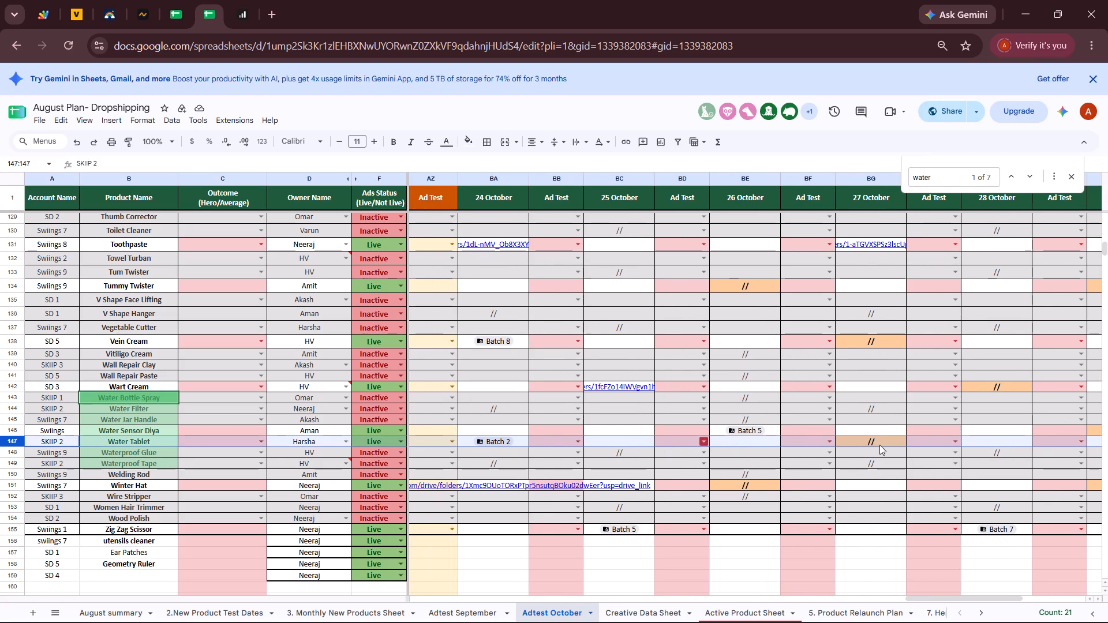
{"action": "double_click", "coordinate": [880, 445]}
{"action": "key", "text": "BackSpace"}
{"action": "key", "text": "BackSpace"}
{"action": "key", "text": "BackSpace"}
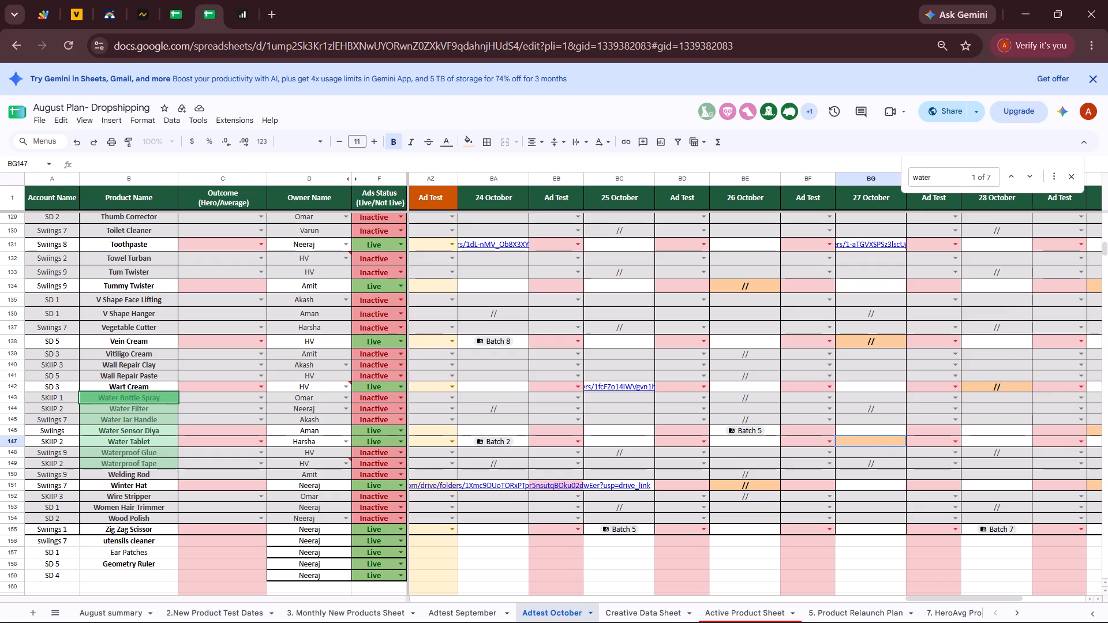
{"action": "key", "text": "ctrl+v"}
{"action": "key", "text": "Return"}
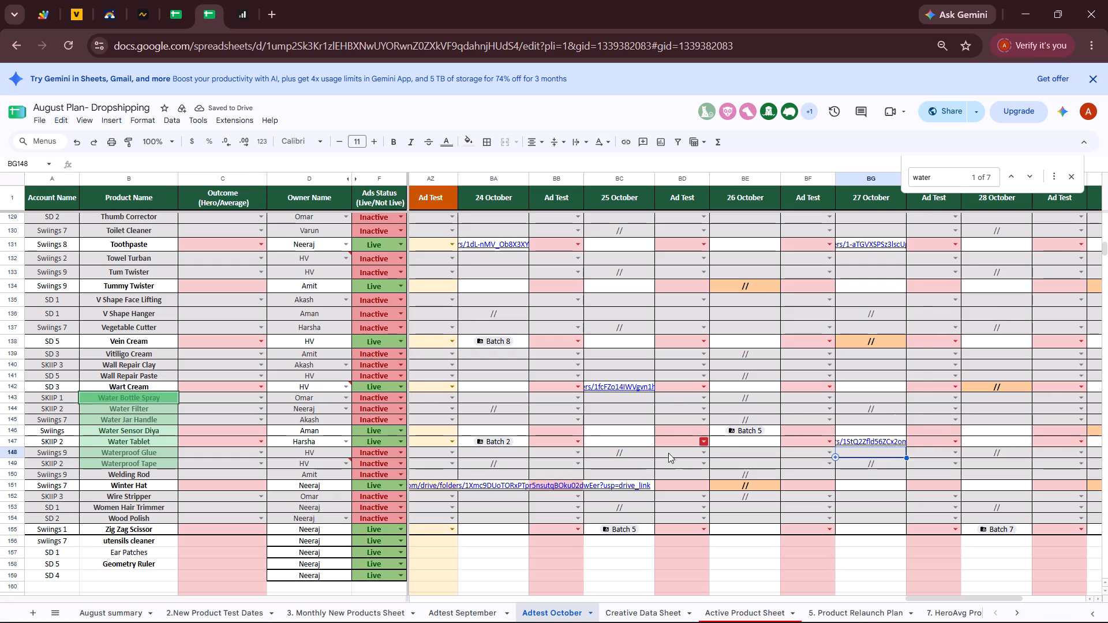
Copy Winter Hat's Drive link from its 24 October cell and paste it over the mark in its 23 October cell.
{"action": "scroll", "coordinate": [650, 457], "scroll_direction": "right", "scroll_amount": 2}
{"action": "left_click", "coordinate": [587, 484]}
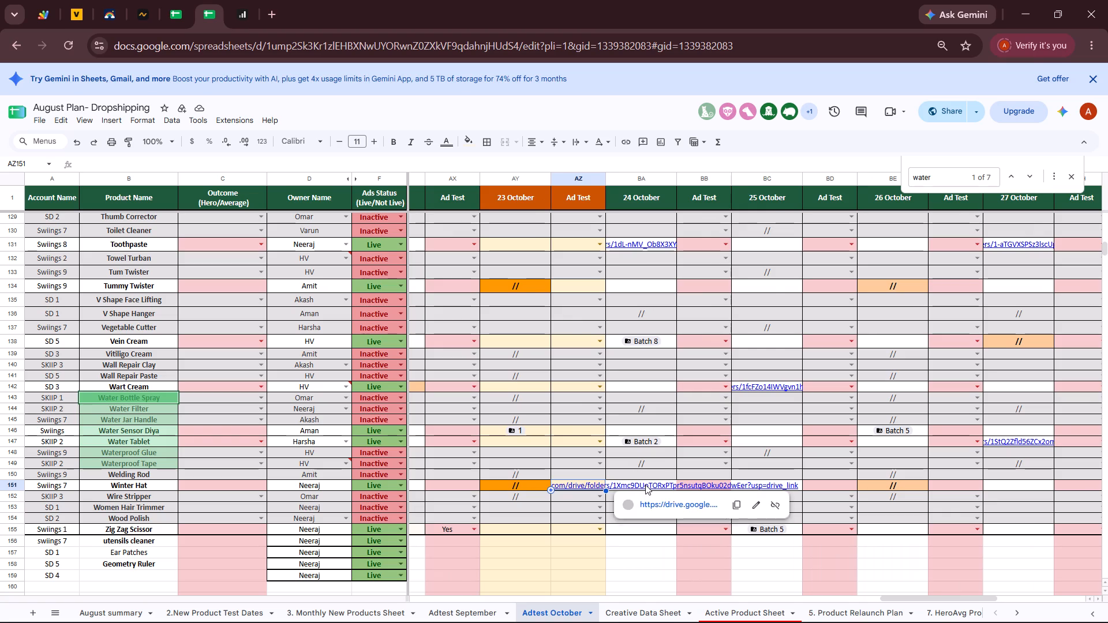
{"action": "left_click", "coordinate": [734, 497]}
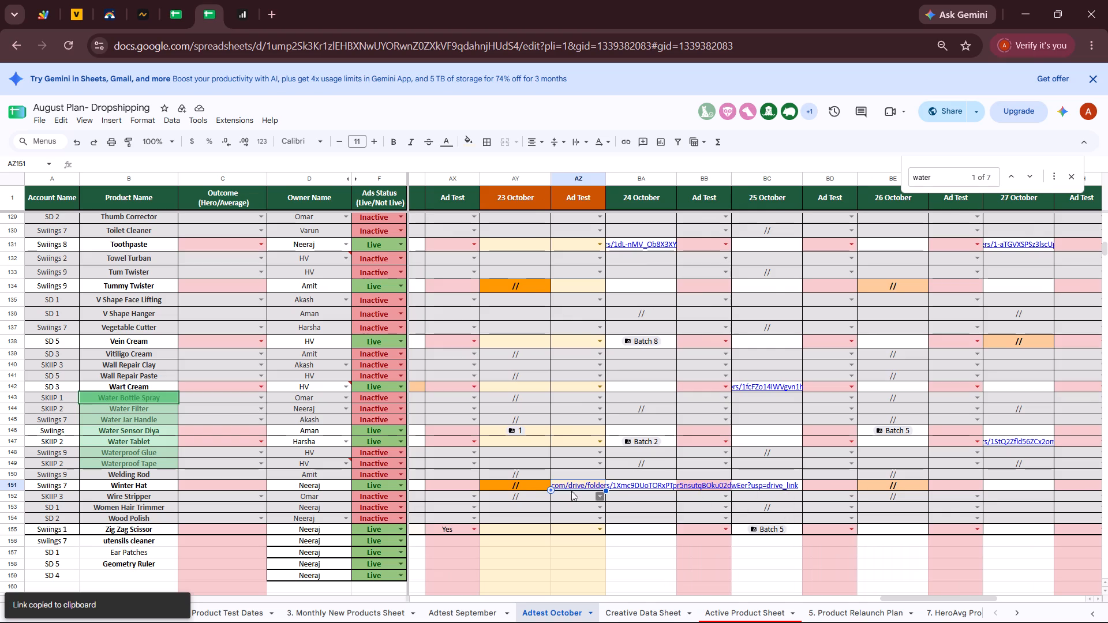
{"action": "triple_click", "coordinate": [511, 482]}
{"action": "key", "text": "BackSpace"}
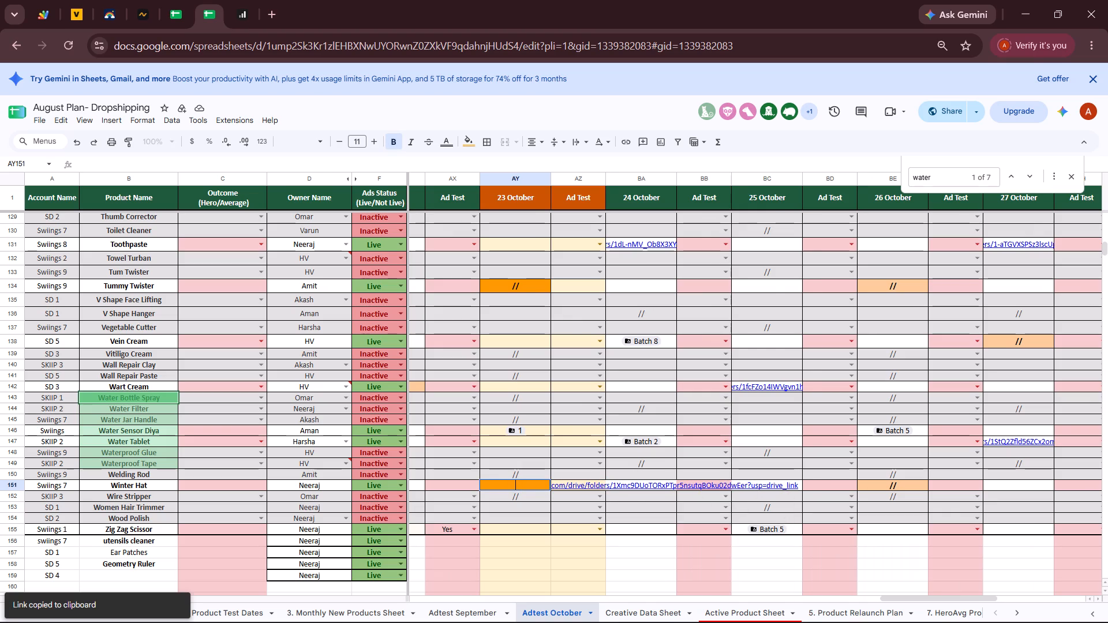
{"action": "key", "text": "ctrl+v"}
{"action": "key", "text": "Return"}
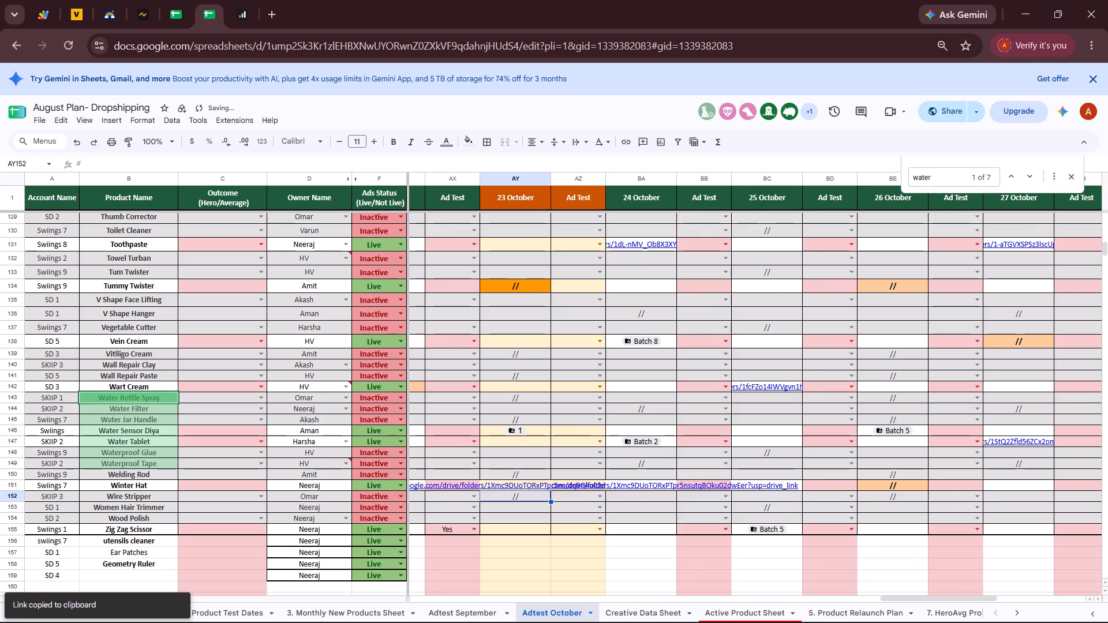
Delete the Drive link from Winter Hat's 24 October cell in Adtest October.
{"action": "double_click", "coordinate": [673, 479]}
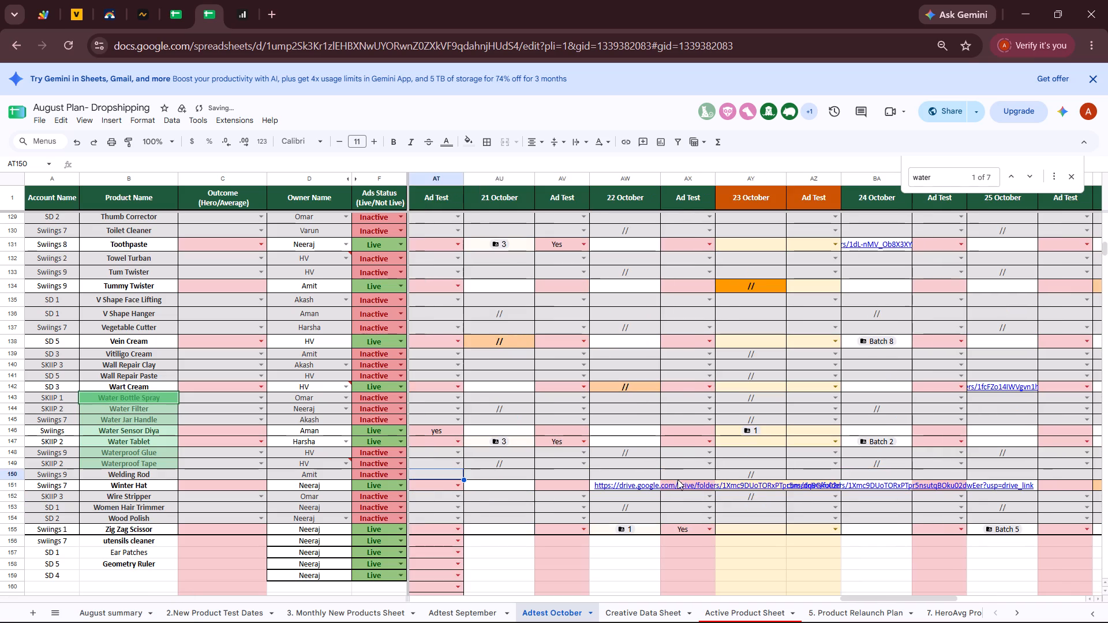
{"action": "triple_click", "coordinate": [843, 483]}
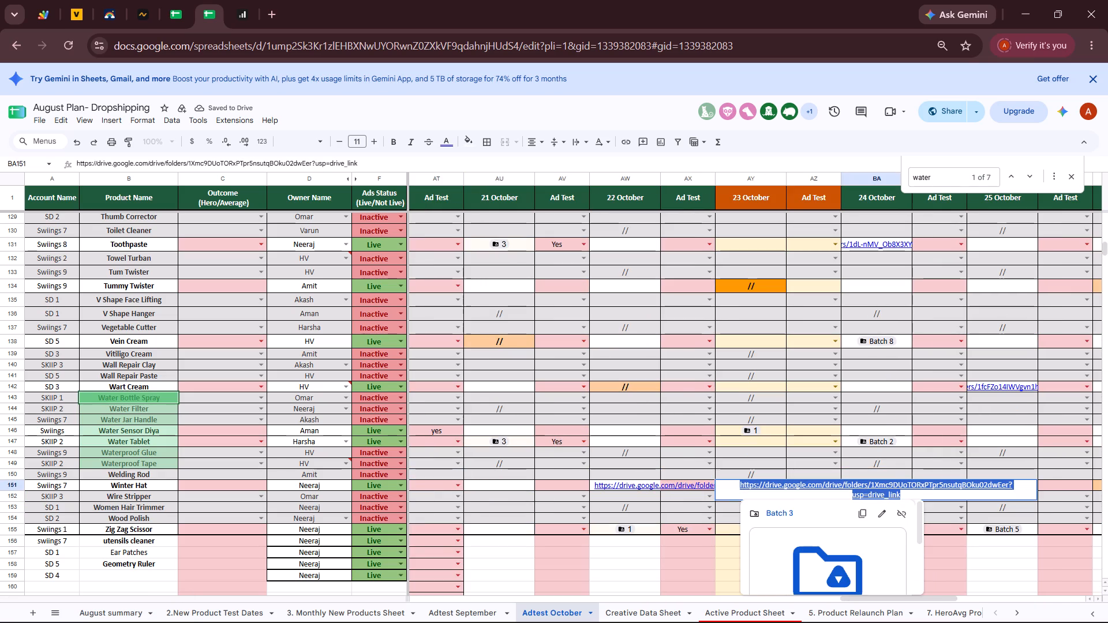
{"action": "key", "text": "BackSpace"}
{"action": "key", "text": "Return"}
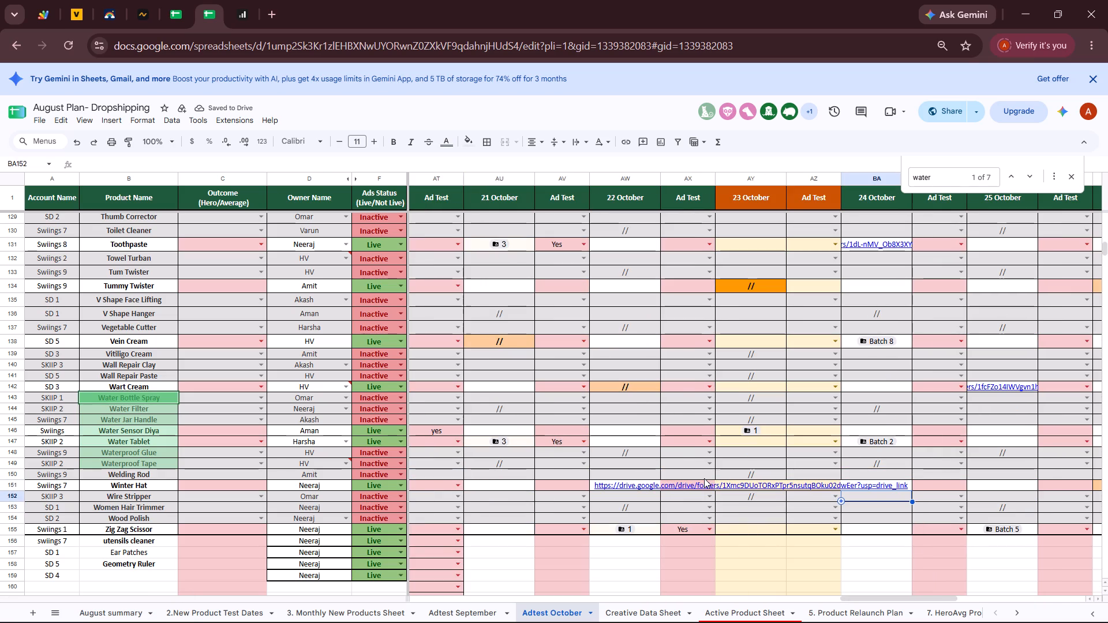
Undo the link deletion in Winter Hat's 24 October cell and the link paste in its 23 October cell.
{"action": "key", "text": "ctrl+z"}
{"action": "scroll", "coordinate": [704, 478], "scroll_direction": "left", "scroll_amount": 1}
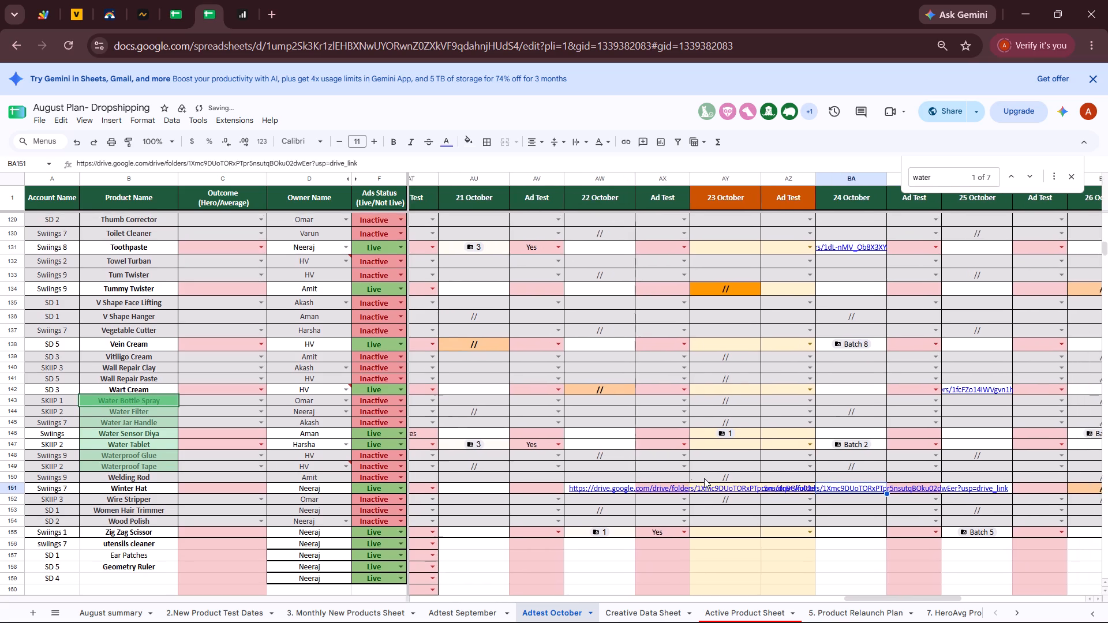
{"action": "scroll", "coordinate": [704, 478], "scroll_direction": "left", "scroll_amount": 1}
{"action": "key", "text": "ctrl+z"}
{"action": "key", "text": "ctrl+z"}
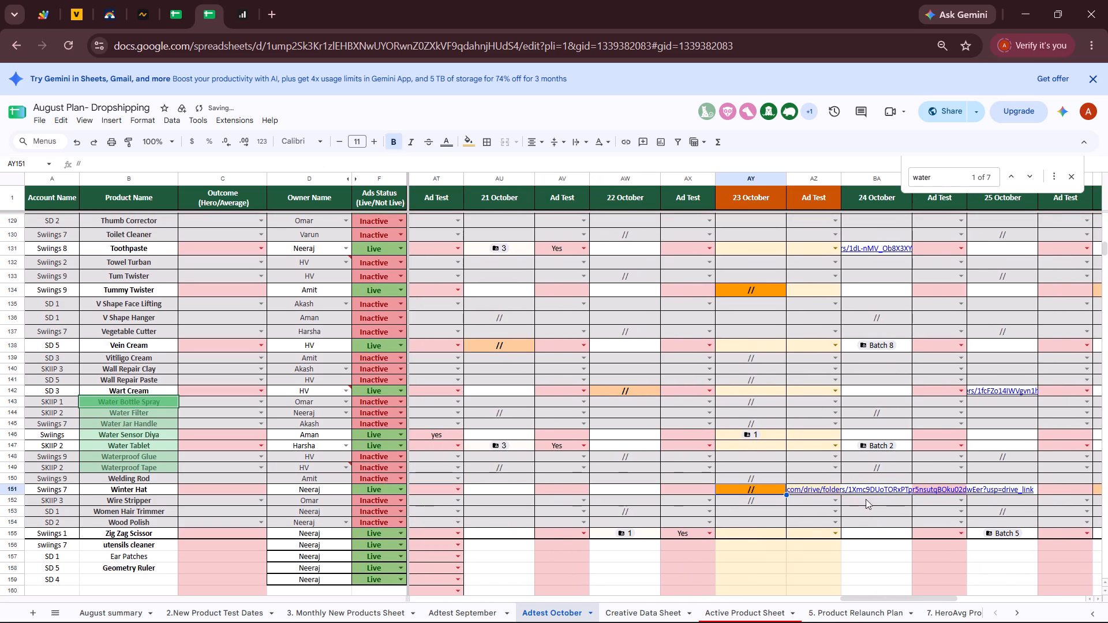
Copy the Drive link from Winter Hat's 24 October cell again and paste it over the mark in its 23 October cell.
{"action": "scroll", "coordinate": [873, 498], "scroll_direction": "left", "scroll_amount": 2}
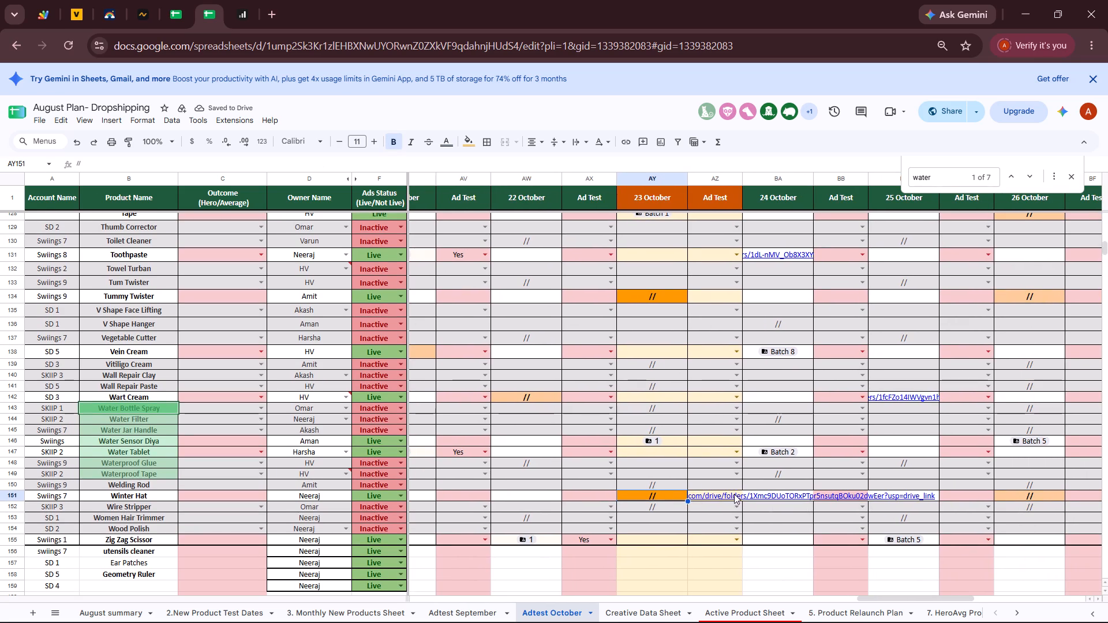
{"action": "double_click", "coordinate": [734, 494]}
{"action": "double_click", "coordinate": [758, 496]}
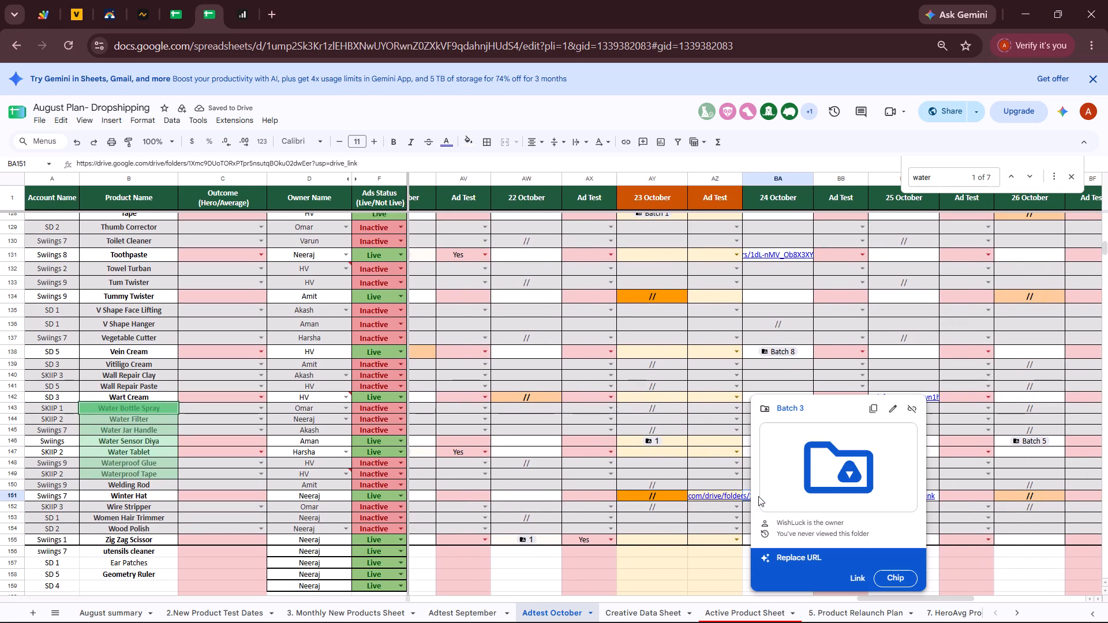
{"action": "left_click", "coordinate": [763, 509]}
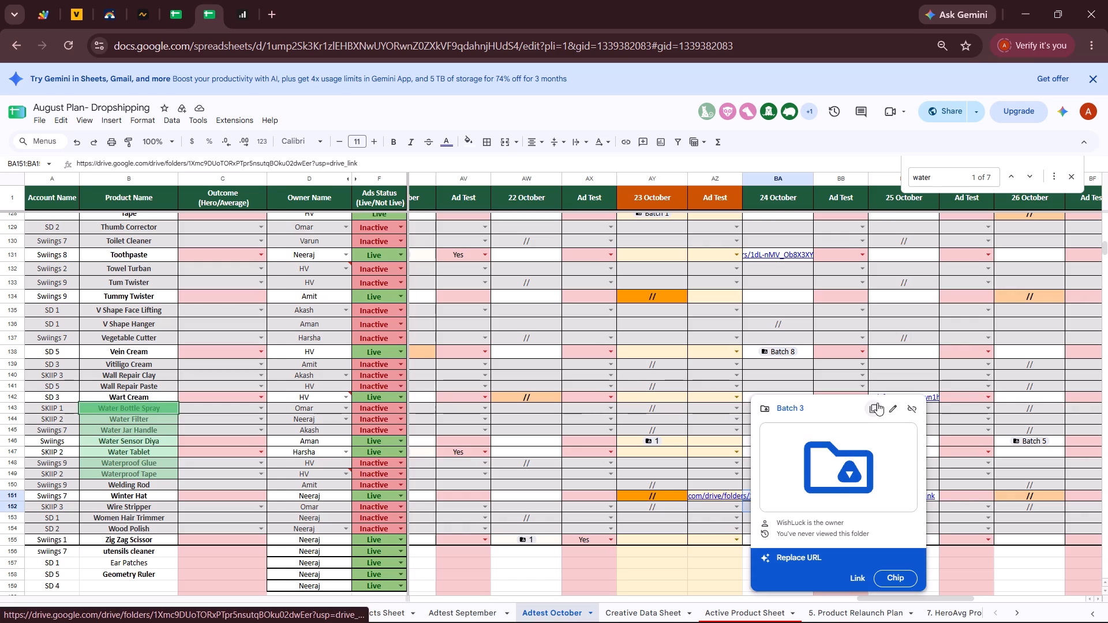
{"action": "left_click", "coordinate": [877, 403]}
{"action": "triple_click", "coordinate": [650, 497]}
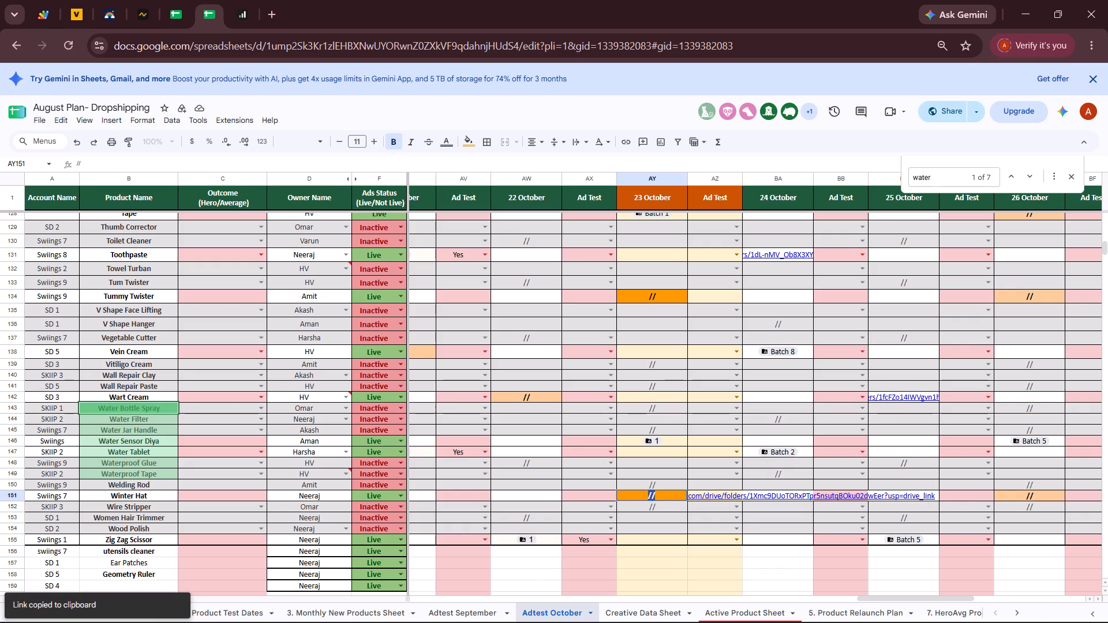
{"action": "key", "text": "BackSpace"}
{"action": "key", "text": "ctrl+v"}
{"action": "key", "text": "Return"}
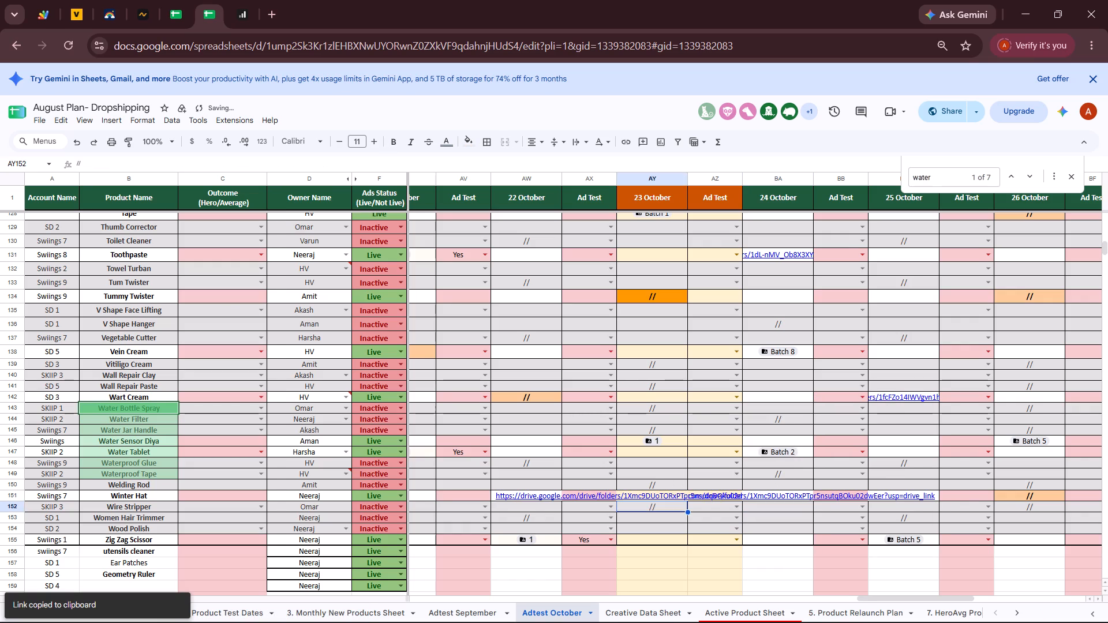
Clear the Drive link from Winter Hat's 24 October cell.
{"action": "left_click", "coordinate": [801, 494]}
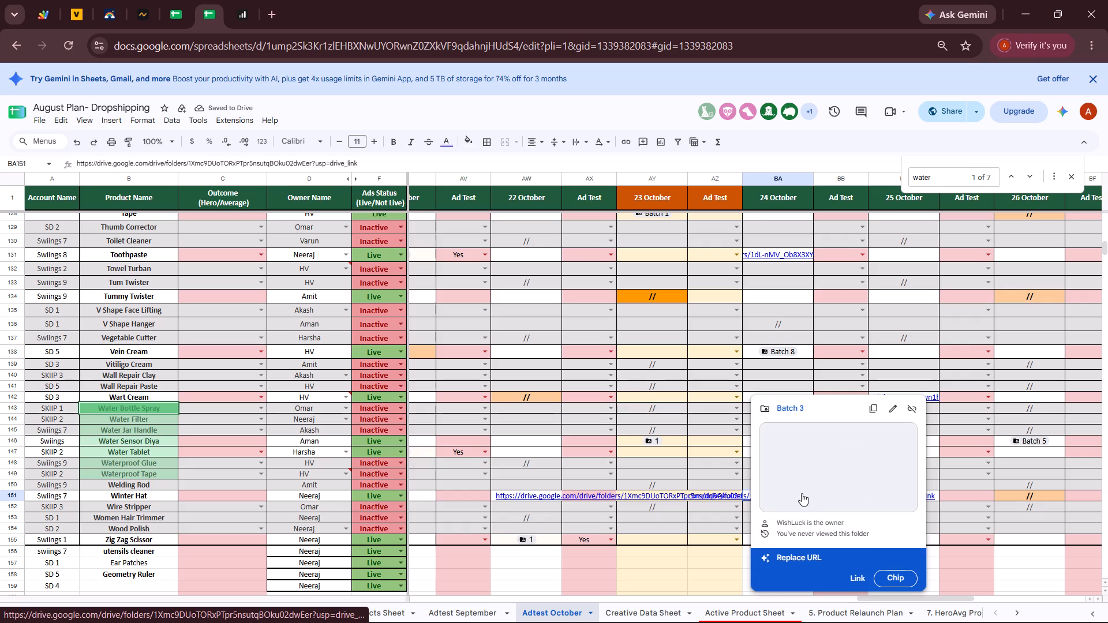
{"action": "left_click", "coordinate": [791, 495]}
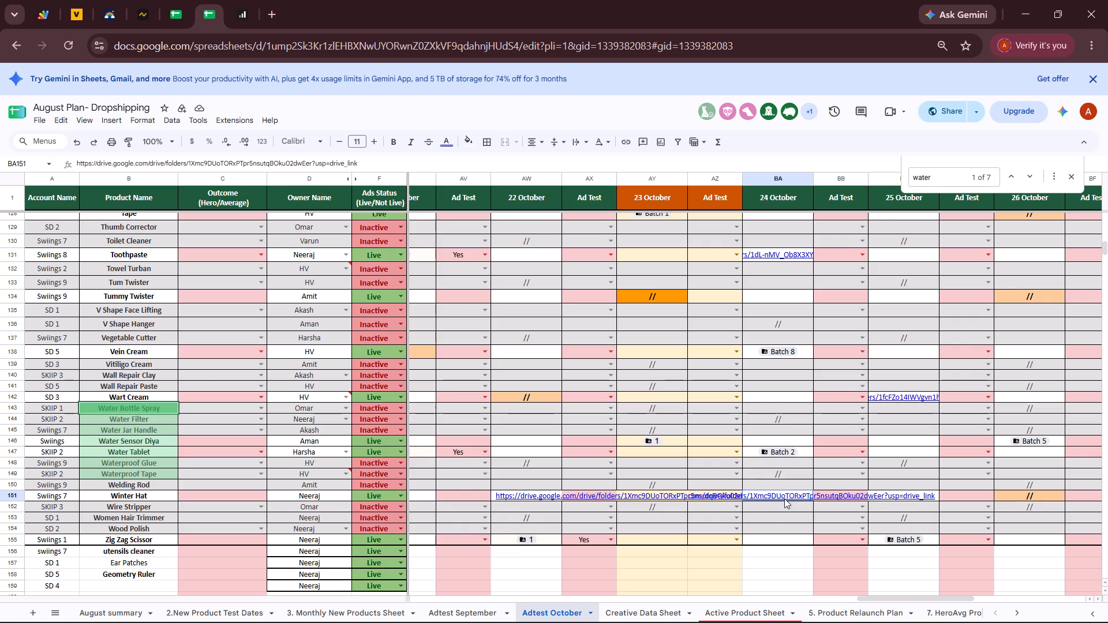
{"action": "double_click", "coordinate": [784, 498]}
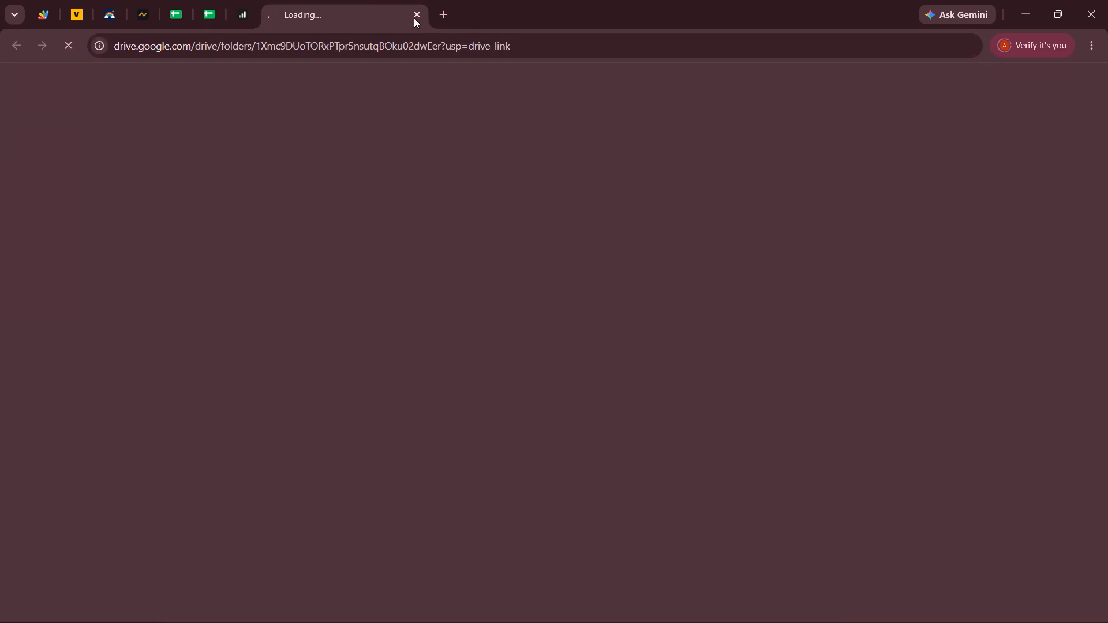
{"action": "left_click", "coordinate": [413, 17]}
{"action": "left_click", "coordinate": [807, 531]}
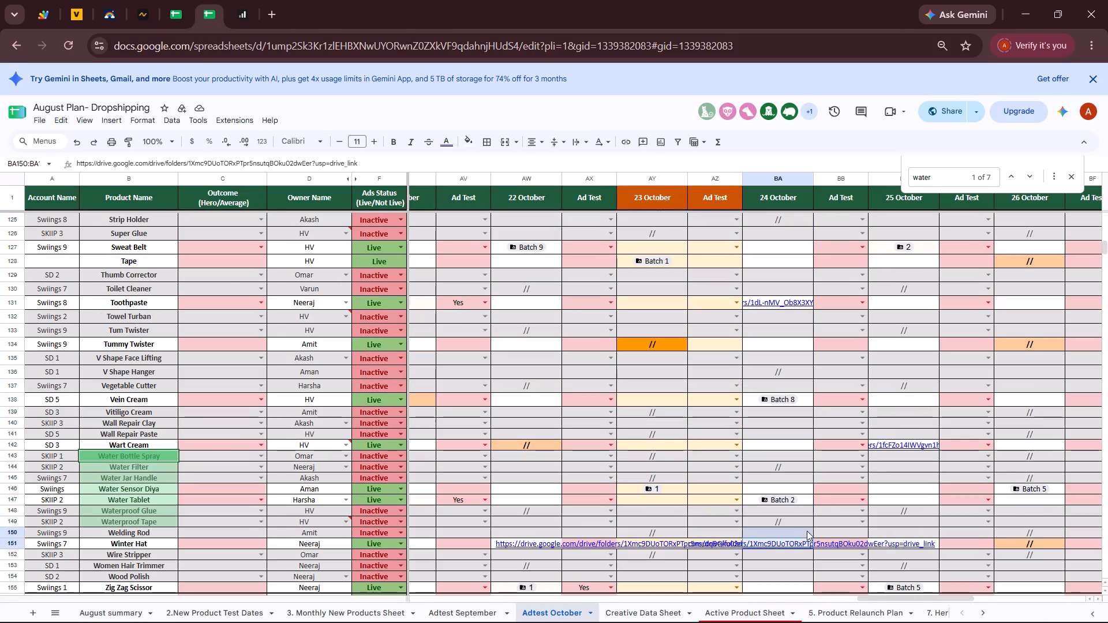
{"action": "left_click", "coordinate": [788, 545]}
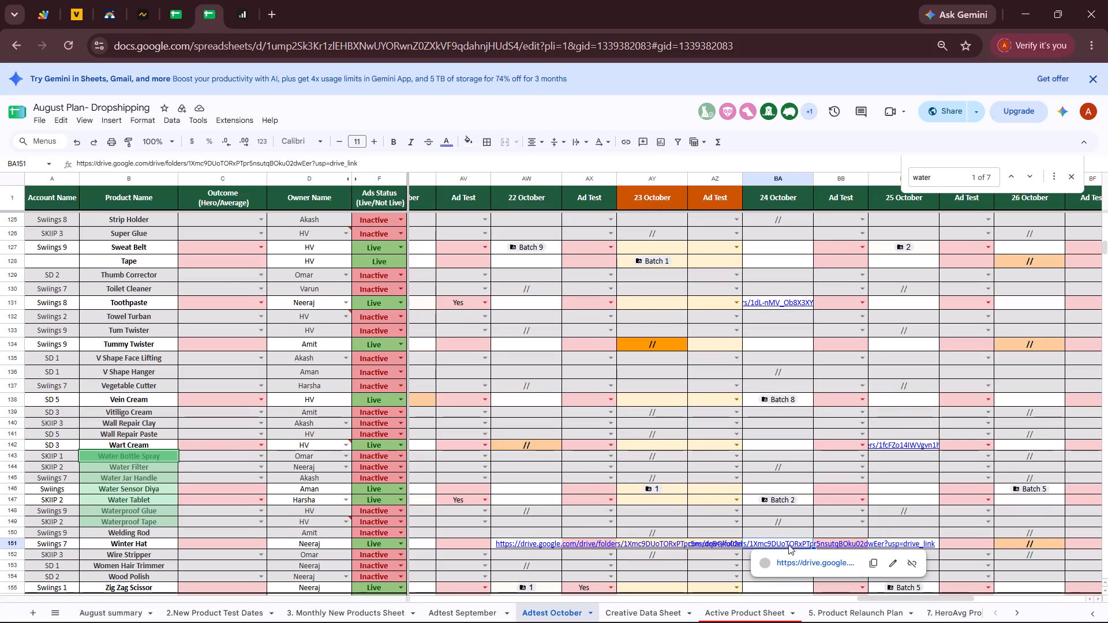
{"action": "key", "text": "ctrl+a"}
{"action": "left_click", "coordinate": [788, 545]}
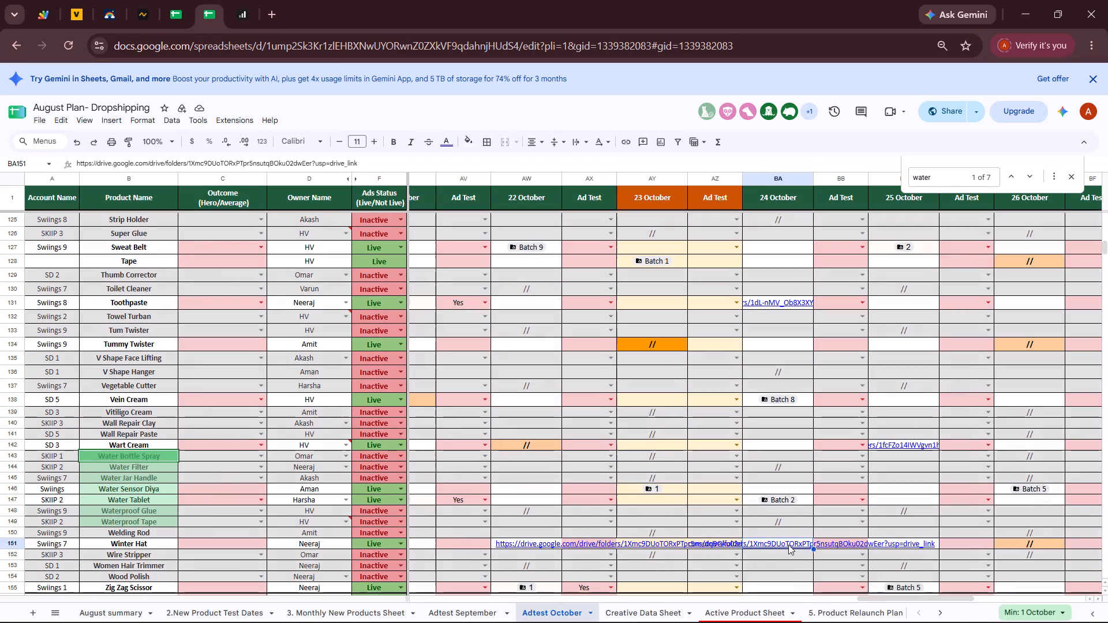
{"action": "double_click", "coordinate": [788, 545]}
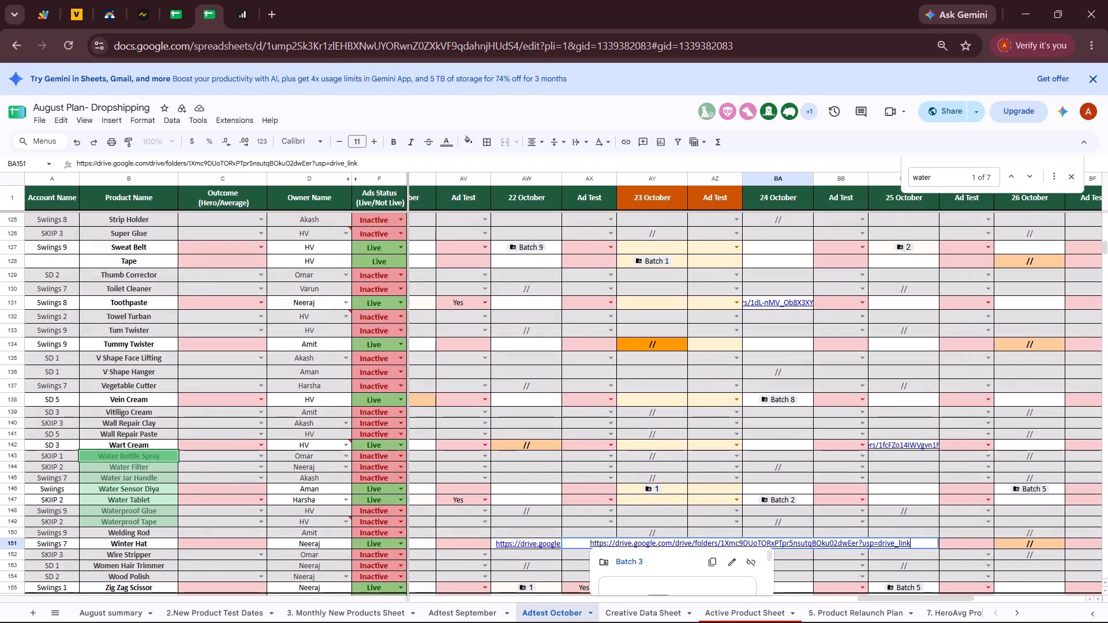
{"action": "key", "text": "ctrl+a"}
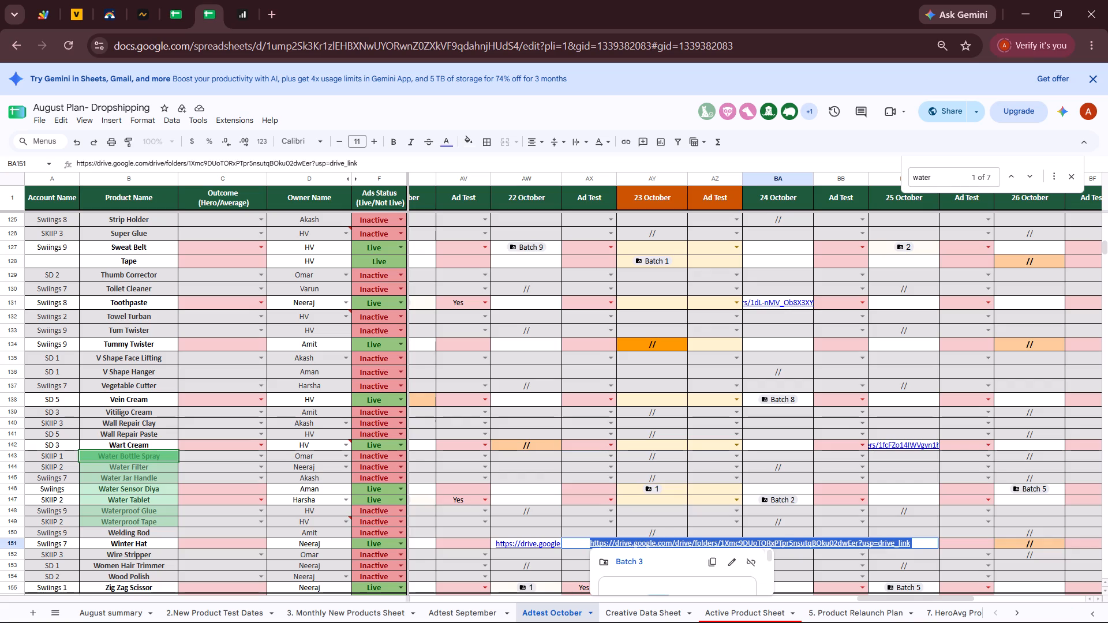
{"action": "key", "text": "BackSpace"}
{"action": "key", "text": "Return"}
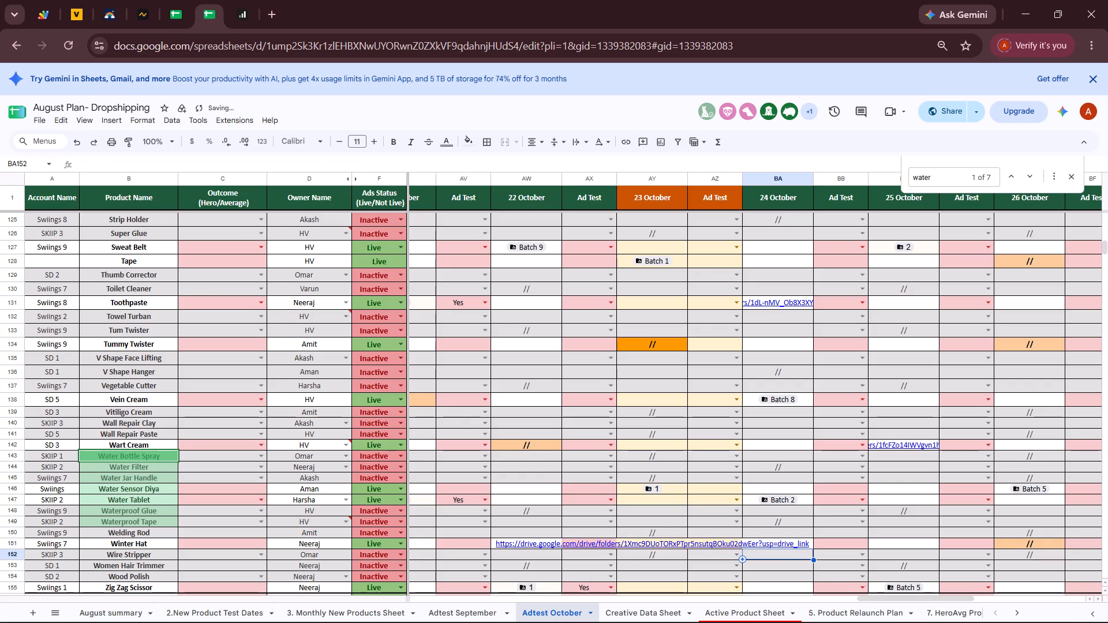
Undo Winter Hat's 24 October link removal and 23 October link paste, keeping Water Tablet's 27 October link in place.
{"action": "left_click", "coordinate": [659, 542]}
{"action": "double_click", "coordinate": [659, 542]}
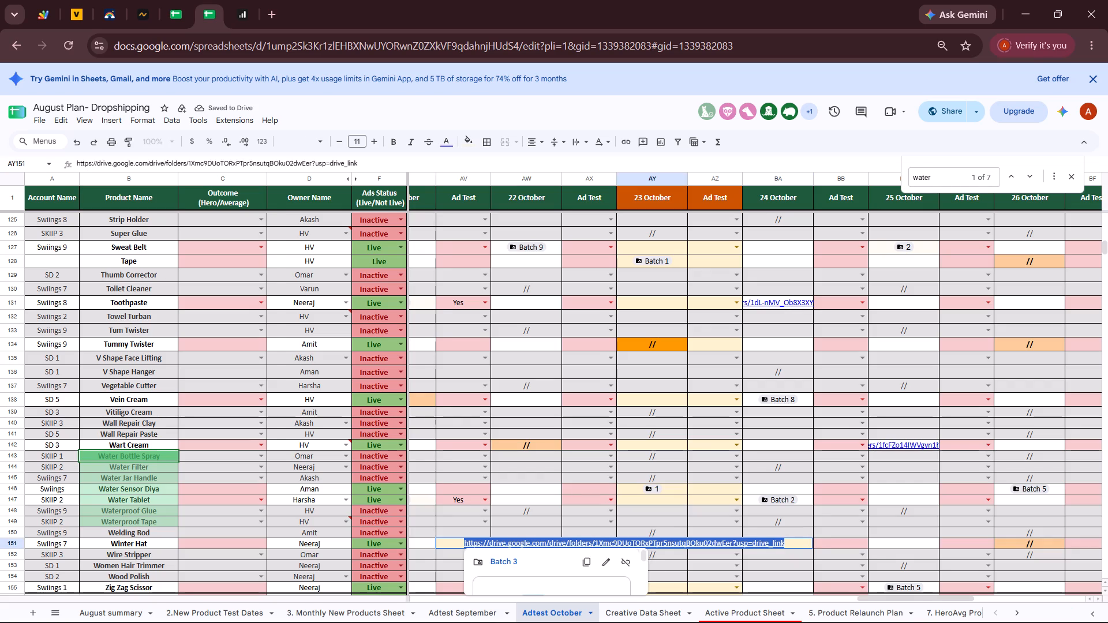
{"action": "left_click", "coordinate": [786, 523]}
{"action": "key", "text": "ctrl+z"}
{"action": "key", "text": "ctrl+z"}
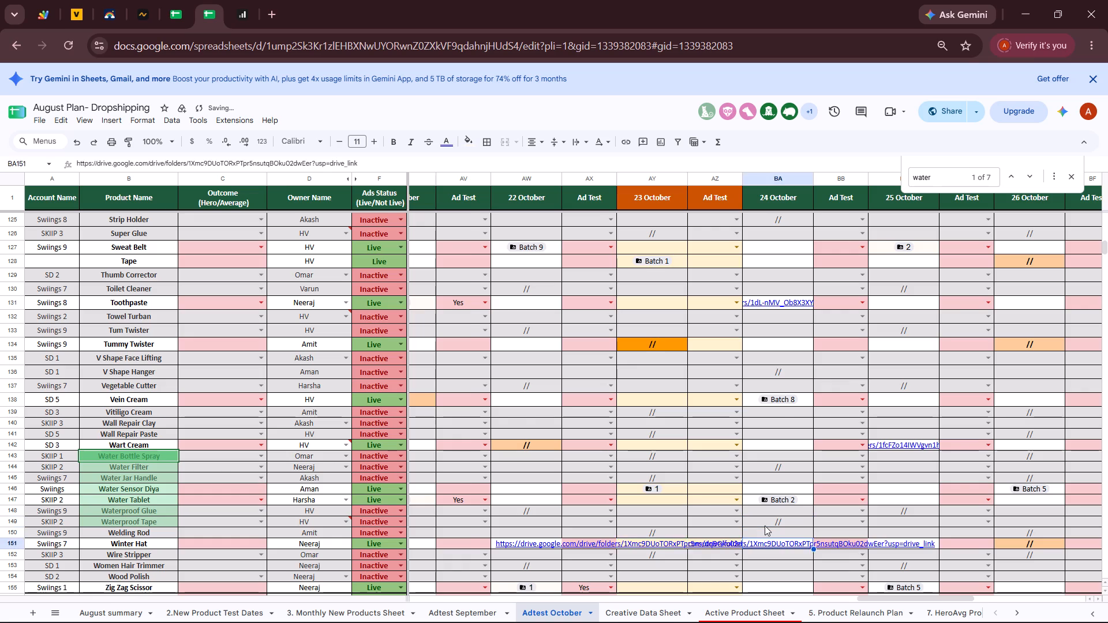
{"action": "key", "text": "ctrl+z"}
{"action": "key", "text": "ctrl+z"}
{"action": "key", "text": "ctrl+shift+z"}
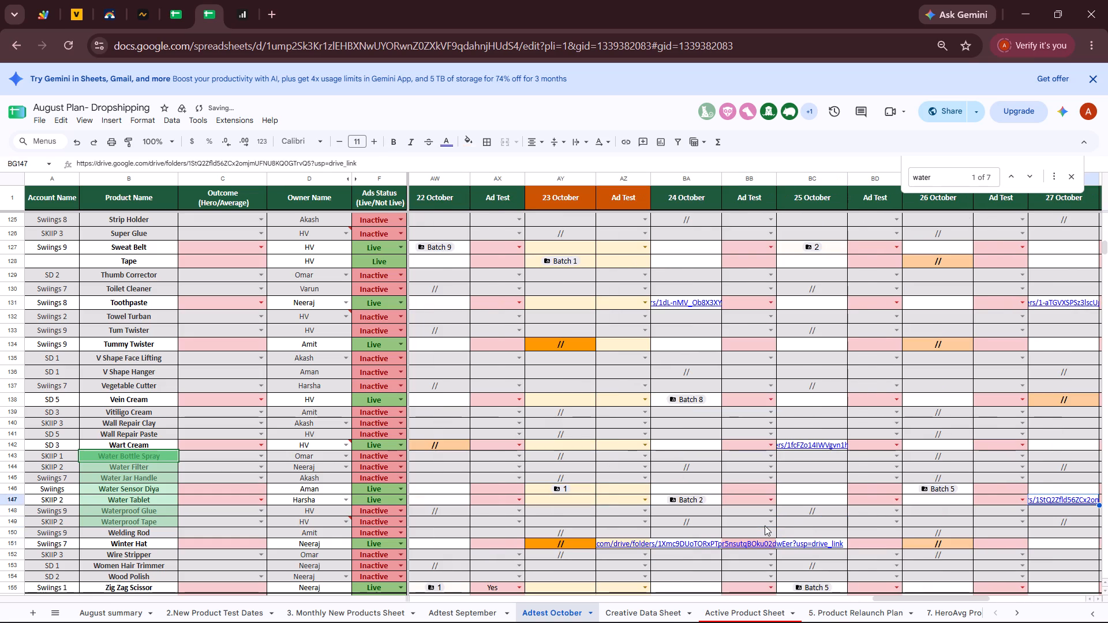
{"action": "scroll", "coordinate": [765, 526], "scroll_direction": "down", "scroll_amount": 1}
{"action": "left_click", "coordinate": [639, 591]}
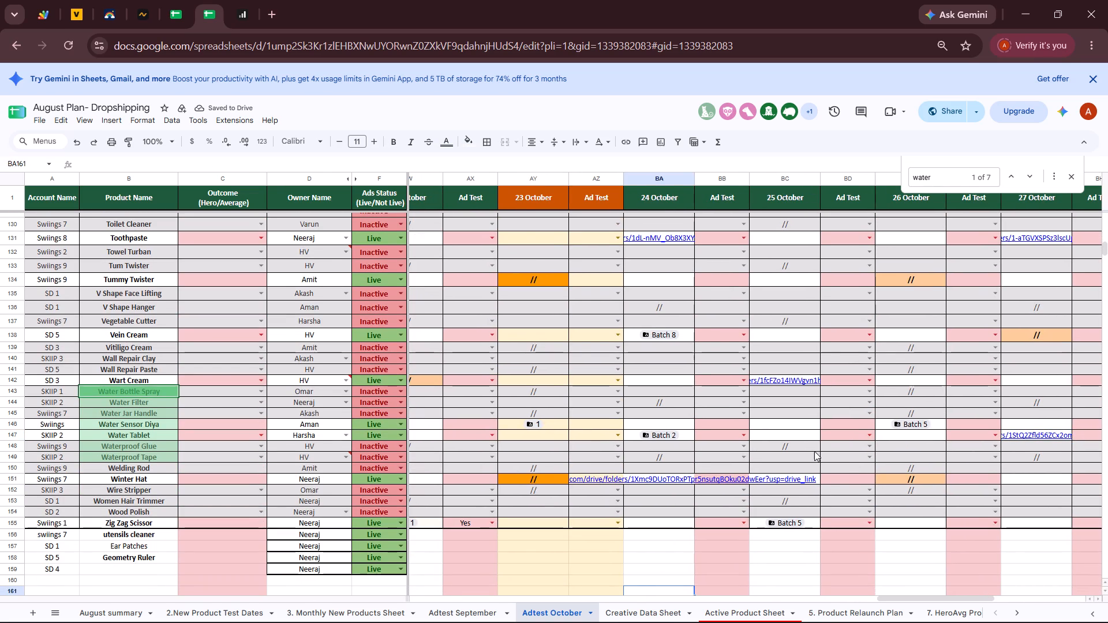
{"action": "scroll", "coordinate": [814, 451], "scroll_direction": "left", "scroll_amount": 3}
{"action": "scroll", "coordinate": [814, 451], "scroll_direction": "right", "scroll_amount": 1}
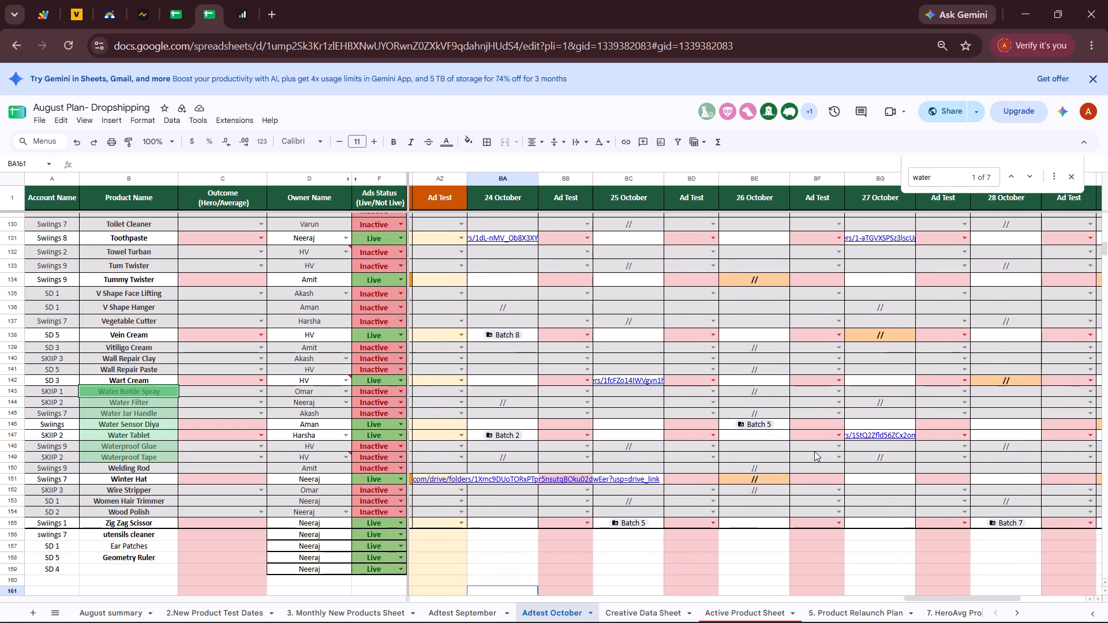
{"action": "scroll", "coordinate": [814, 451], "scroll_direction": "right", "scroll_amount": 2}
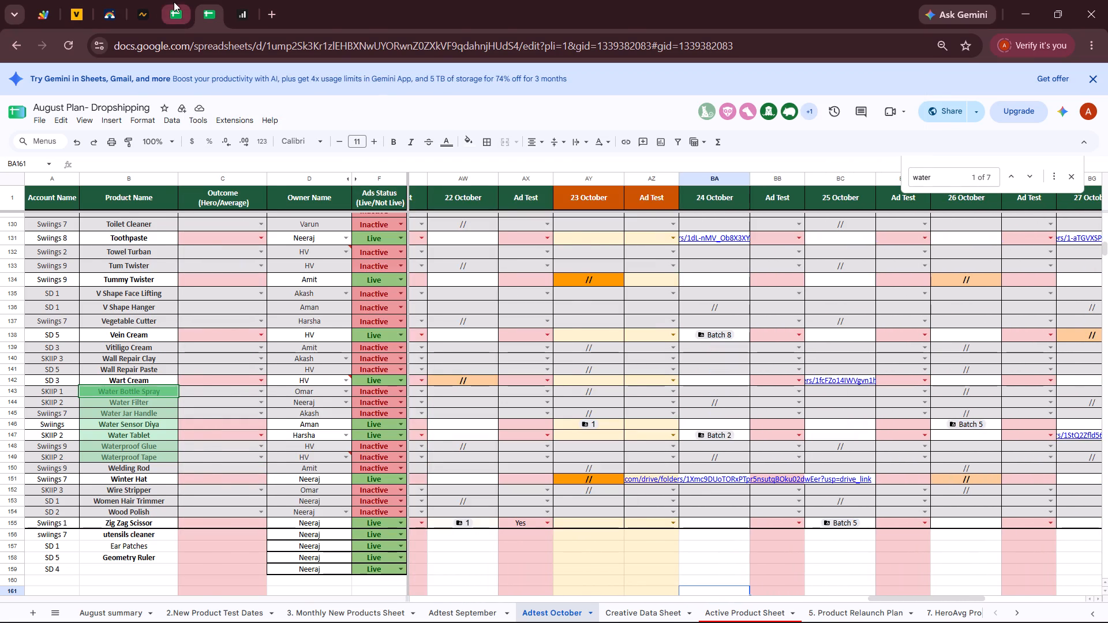
Check Water Tablet's planned date in Adtest October and set its live date in Creative Data row 823 to 10/27/2026.
{"action": "left_click", "coordinate": [174, 2]}
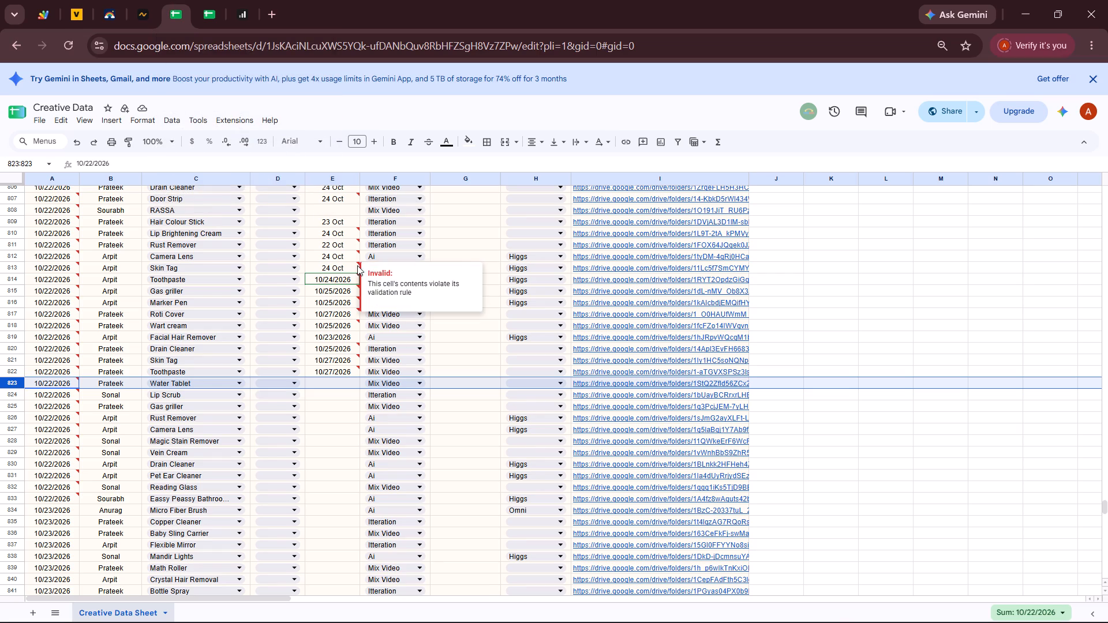
{"action": "left_click", "coordinate": [209, 6]}
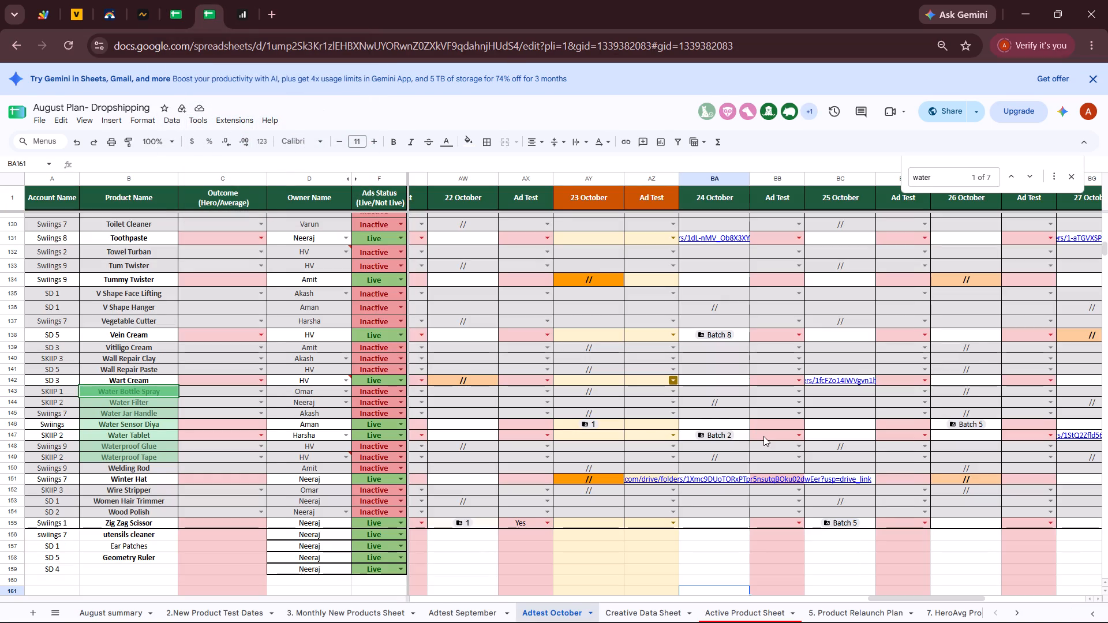
{"action": "left_click", "coordinate": [10, 435]}
{"action": "scroll", "coordinate": [738, 440], "scroll_direction": "left", "scroll_amount": 3}
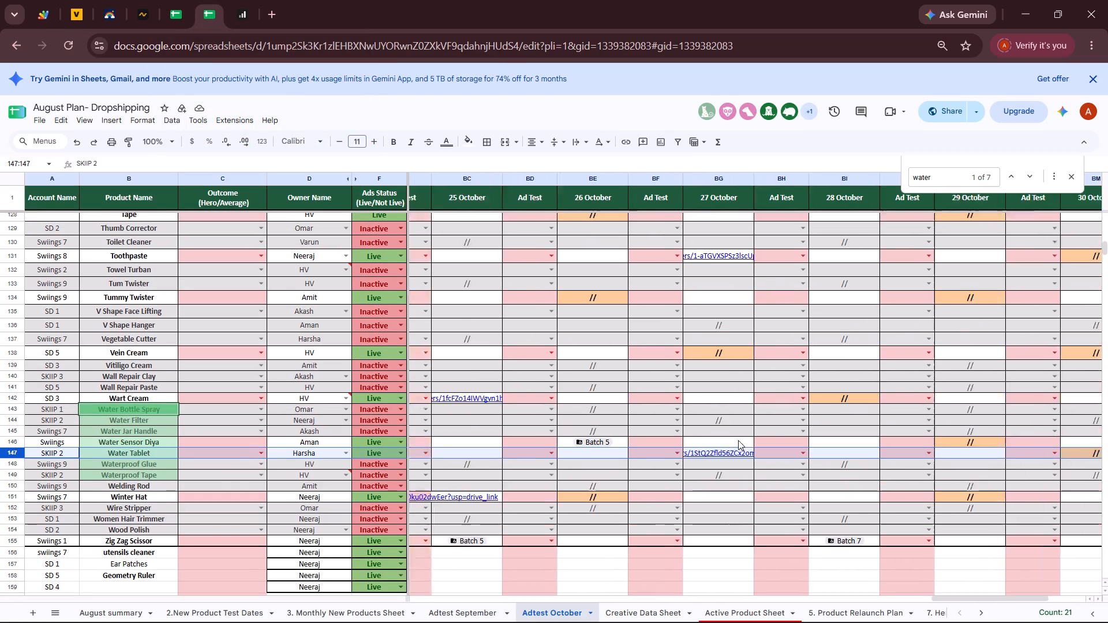
{"action": "scroll", "coordinate": [738, 440], "scroll_direction": "left", "scroll_amount": 3}
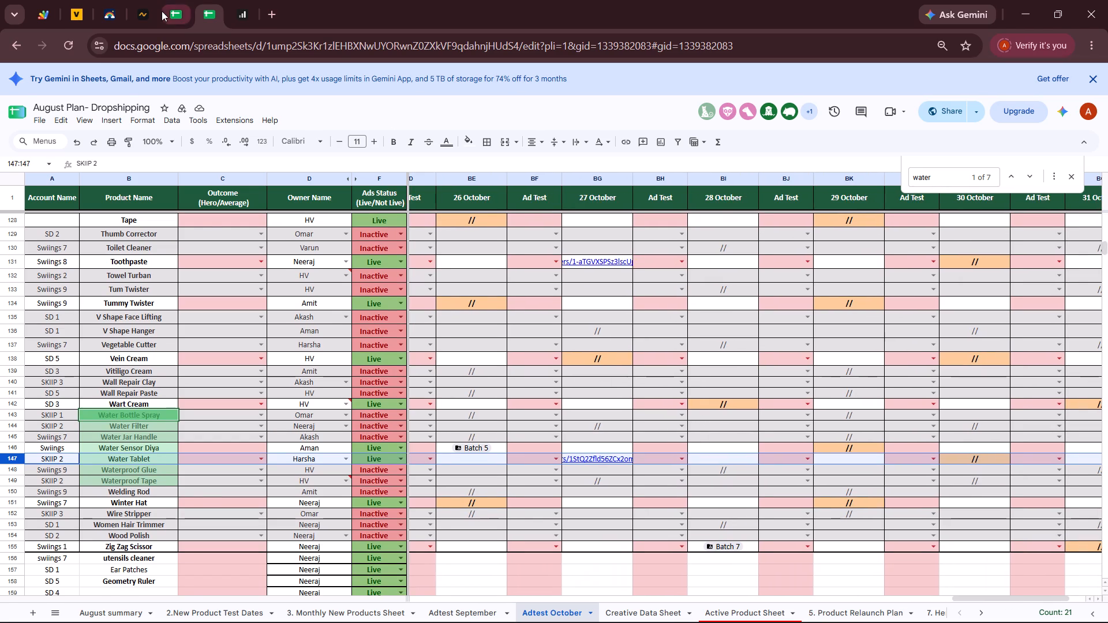
{"action": "left_click", "coordinate": [162, 11]}
{"action": "double_click", "coordinate": [339, 388]}
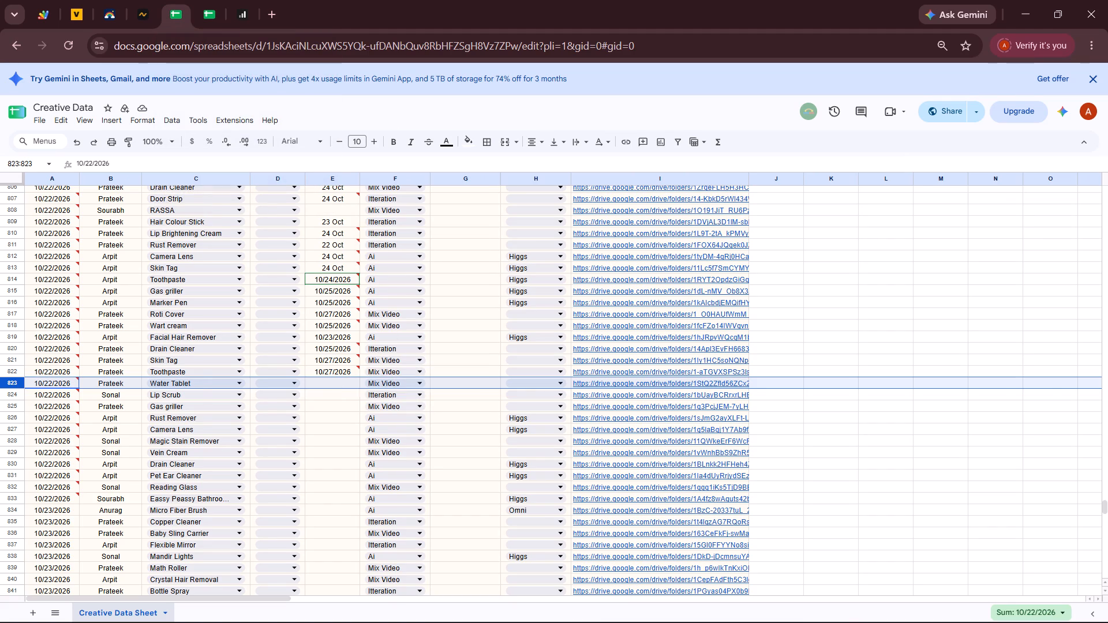
{"action": "double_click", "coordinate": [340, 384]}
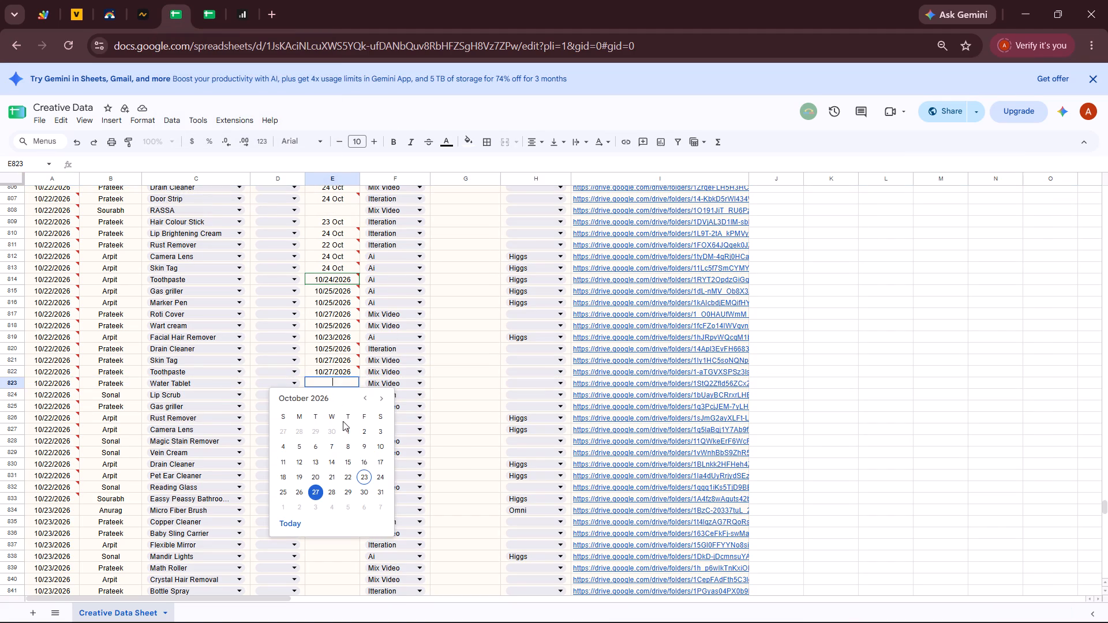
{"action": "left_click", "coordinate": [315, 490]}
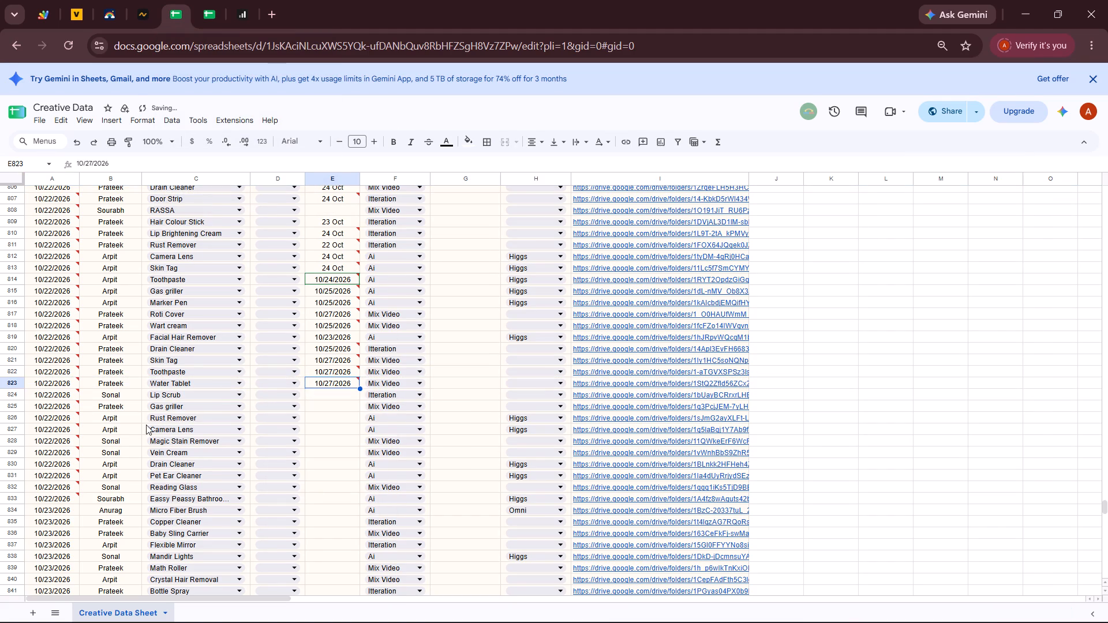
Copy the Drive folder link of the 10/22/2026 Lip Scrub entry in row 824.
{"action": "left_click", "coordinate": [6, 392]}
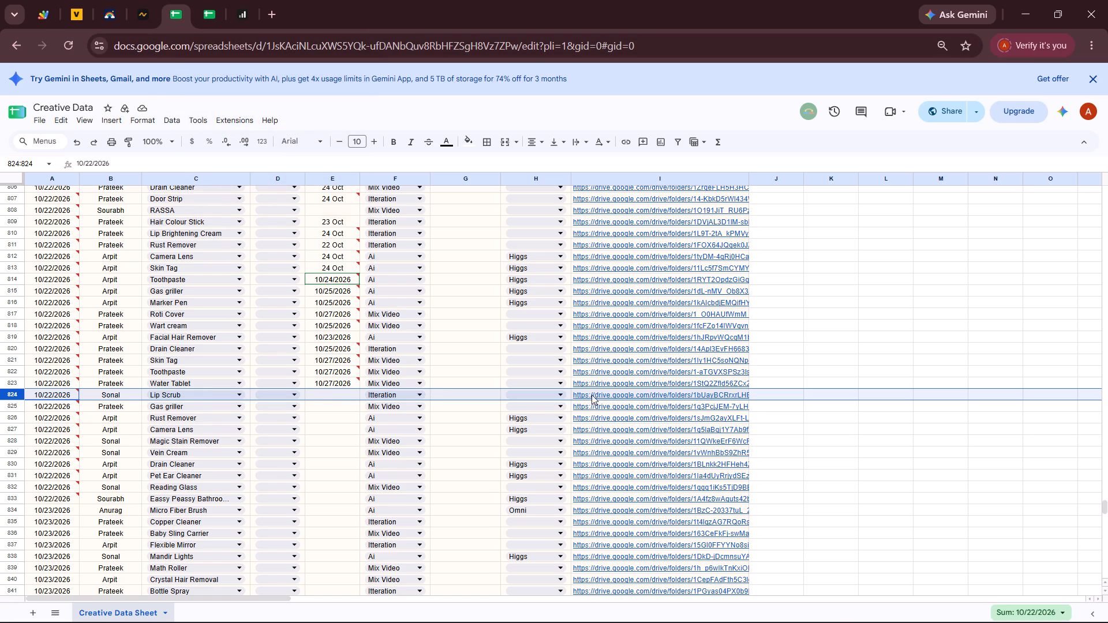
{"action": "left_click", "coordinate": [699, 410]}
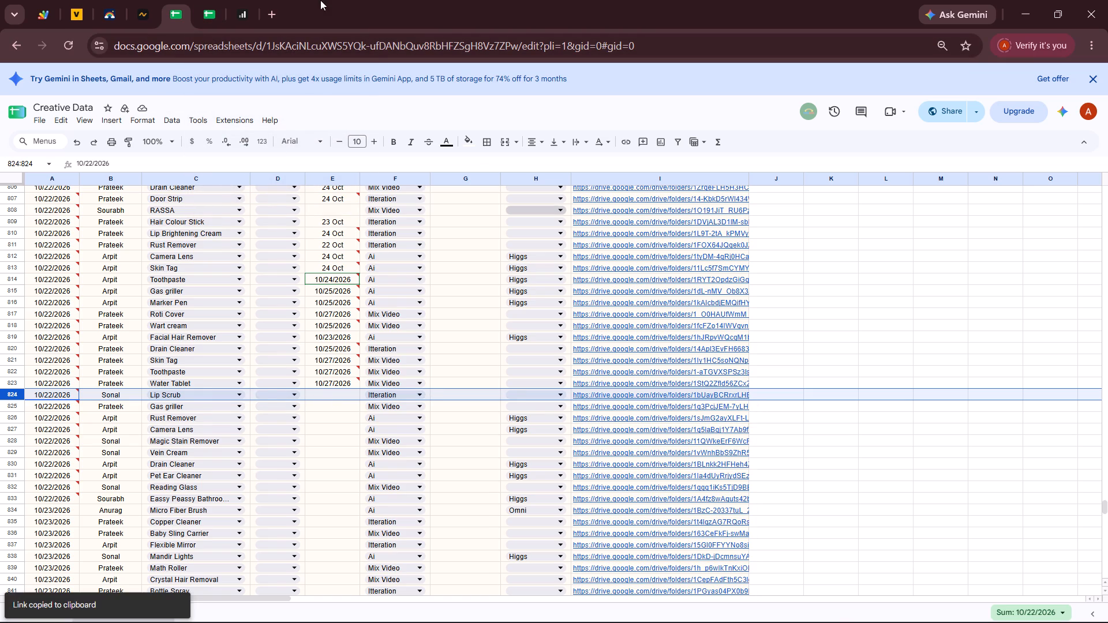
Search Adtest October for "lip" and check Lip Scrub's planned October dates.
{"action": "left_click", "coordinate": [200, 0]}
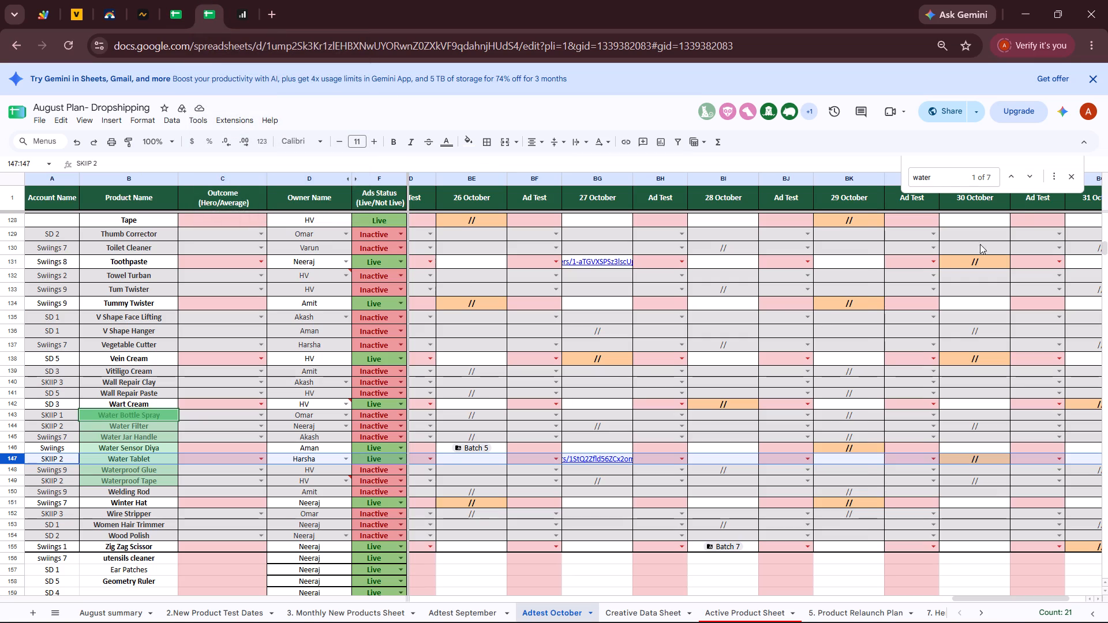
{"action": "left_click_drag", "start_coordinate": [942, 178], "coordinate": [867, 186]}
{"action": "key", "text": "BackSpace"}
{"action": "key", "text": "ctrl+v"}
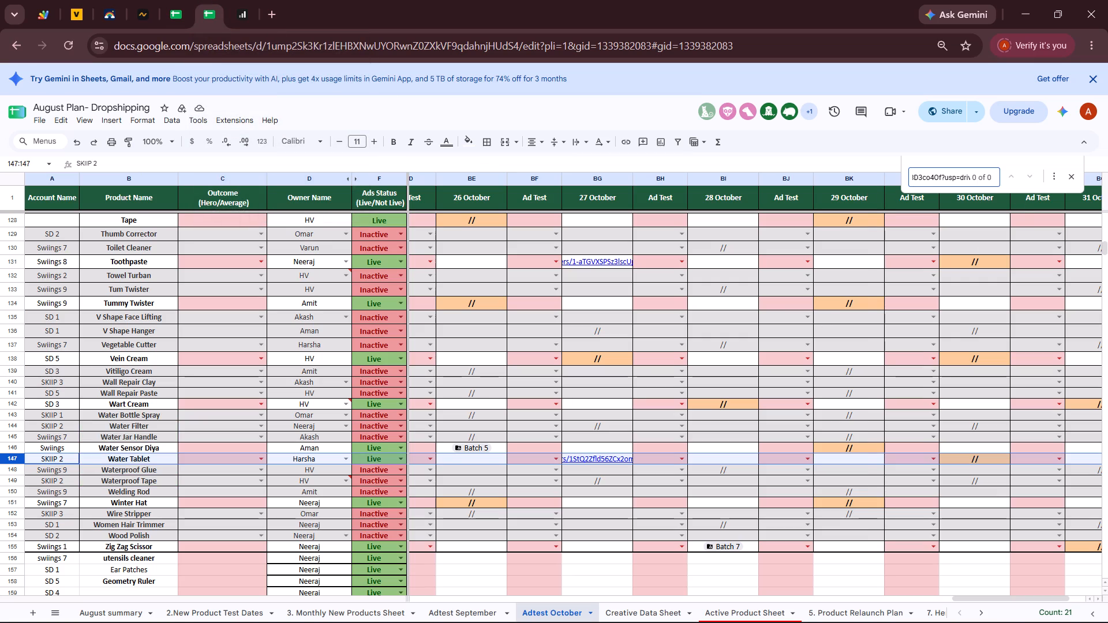
{"action": "key", "text": "ctrl+a"}
{"action": "key", "text": "BackSpace"}
{"action": "type", "text": "lip"}
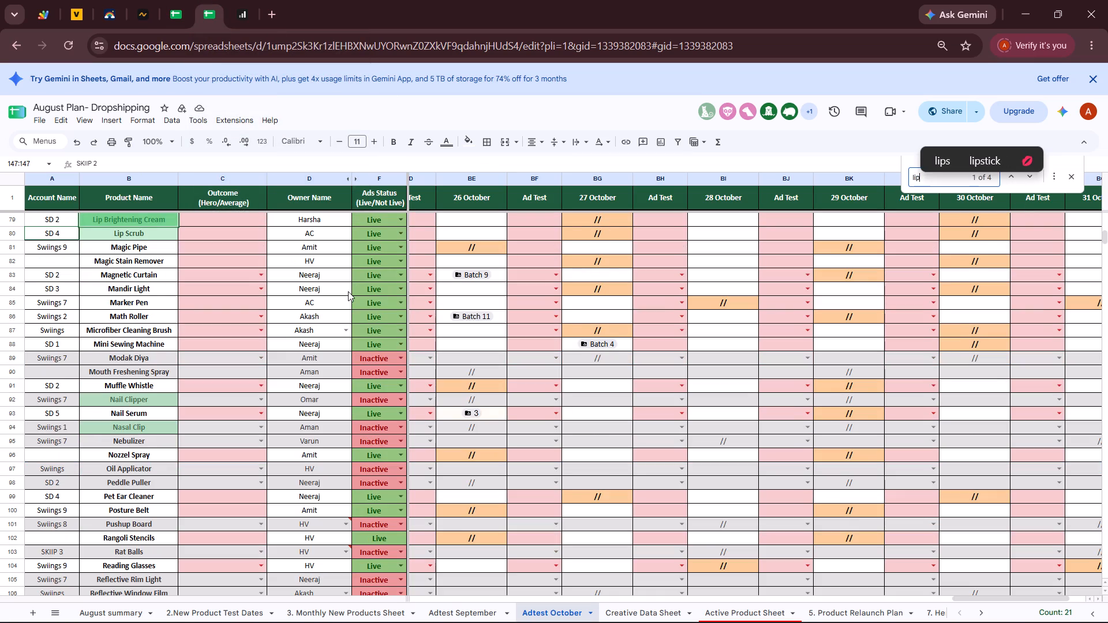
{"action": "scroll", "coordinate": [348, 291], "scroll_direction": "up", "scroll_amount": 1}
{"action": "scroll", "coordinate": [242, 404], "scroll_direction": "up", "scroll_amount": 2}
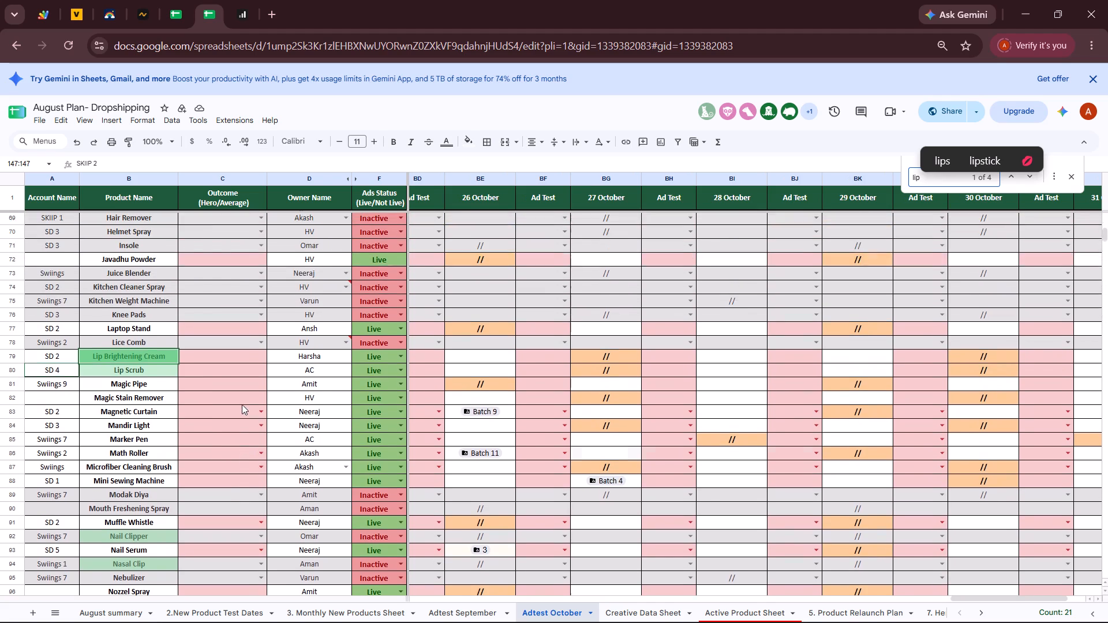
{"action": "scroll", "coordinate": [242, 404], "scroll_direction": "up", "scroll_amount": 1}
{"action": "left_click", "coordinate": [12, 485]}
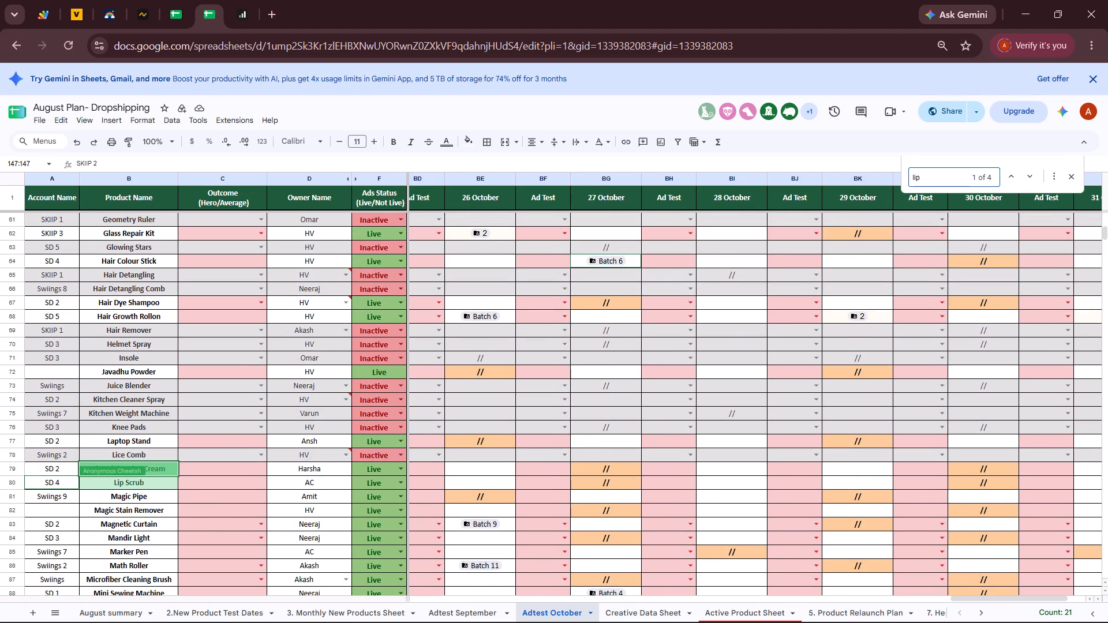
{"action": "scroll", "coordinate": [611, 493], "scroll_direction": "right", "scroll_amount": 2}
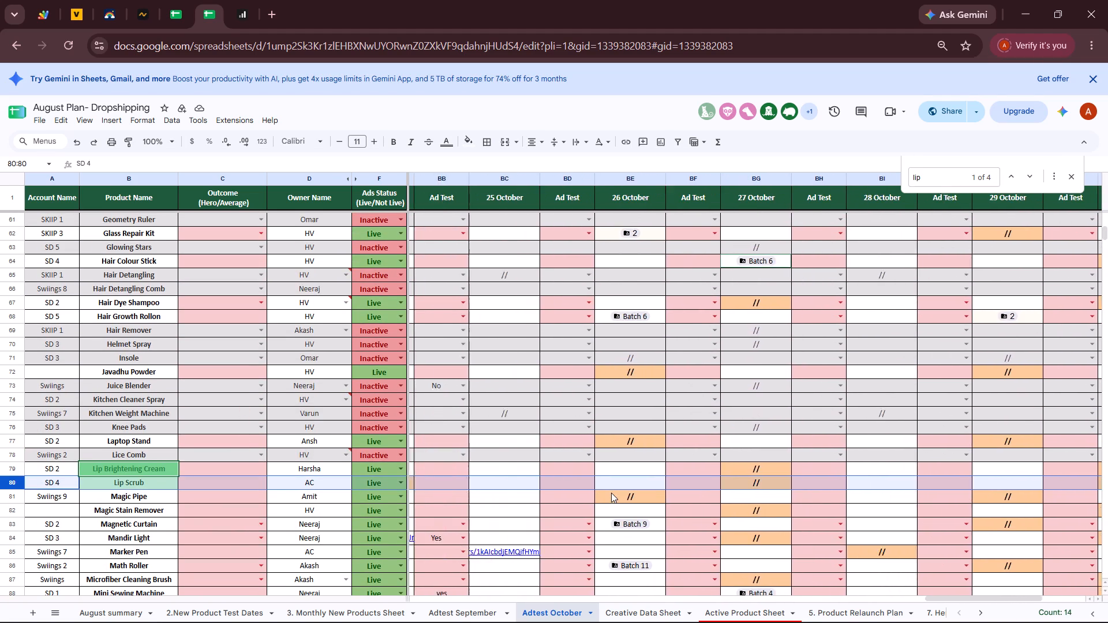
{"action": "scroll", "coordinate": [611, 493], "scroll_direction": "right", "scroll_amount": 3}
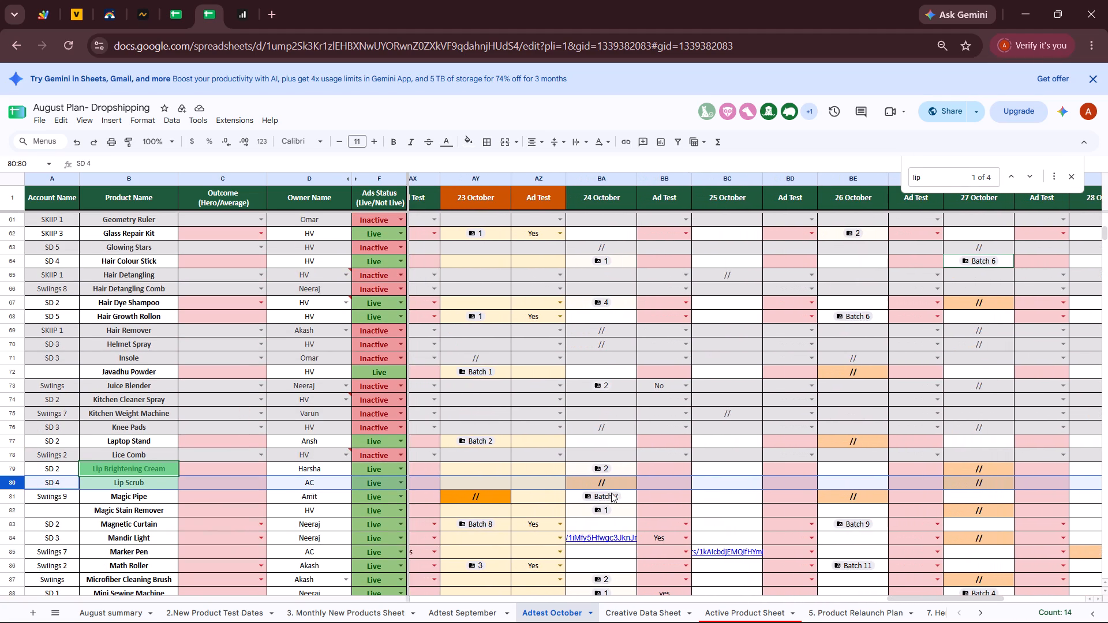
{"action": "scroll", "coordinate": [611, 493], "scroll_direction": "right", "scroll_amount": 1}
{"action": "scroll", "coordinate": [611, 493], "scroll_direction": "down", "scroll_amount": 1}
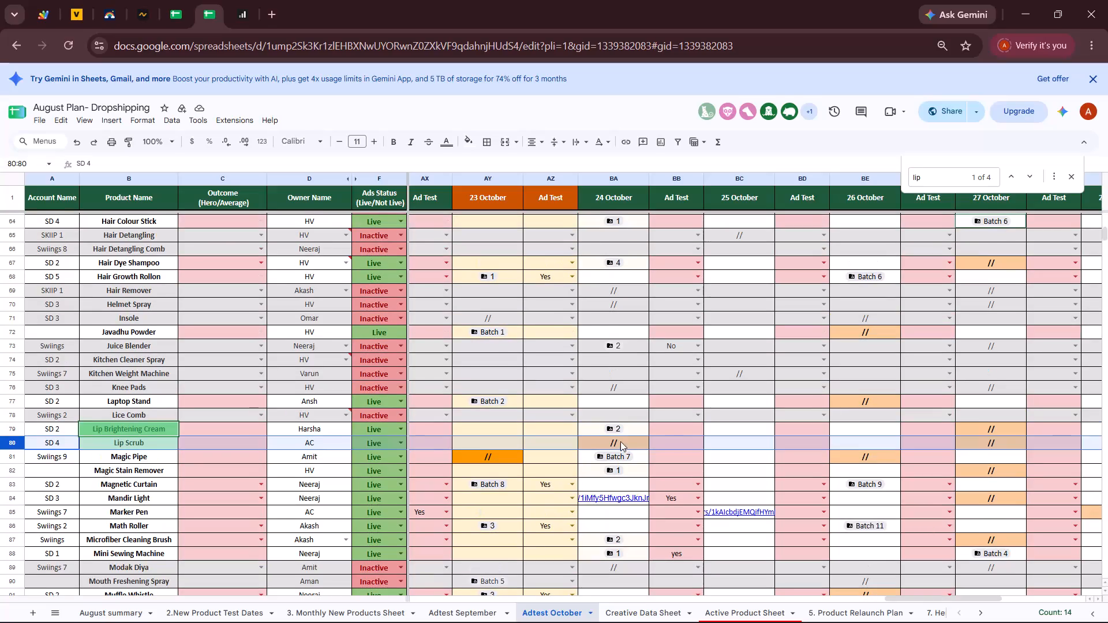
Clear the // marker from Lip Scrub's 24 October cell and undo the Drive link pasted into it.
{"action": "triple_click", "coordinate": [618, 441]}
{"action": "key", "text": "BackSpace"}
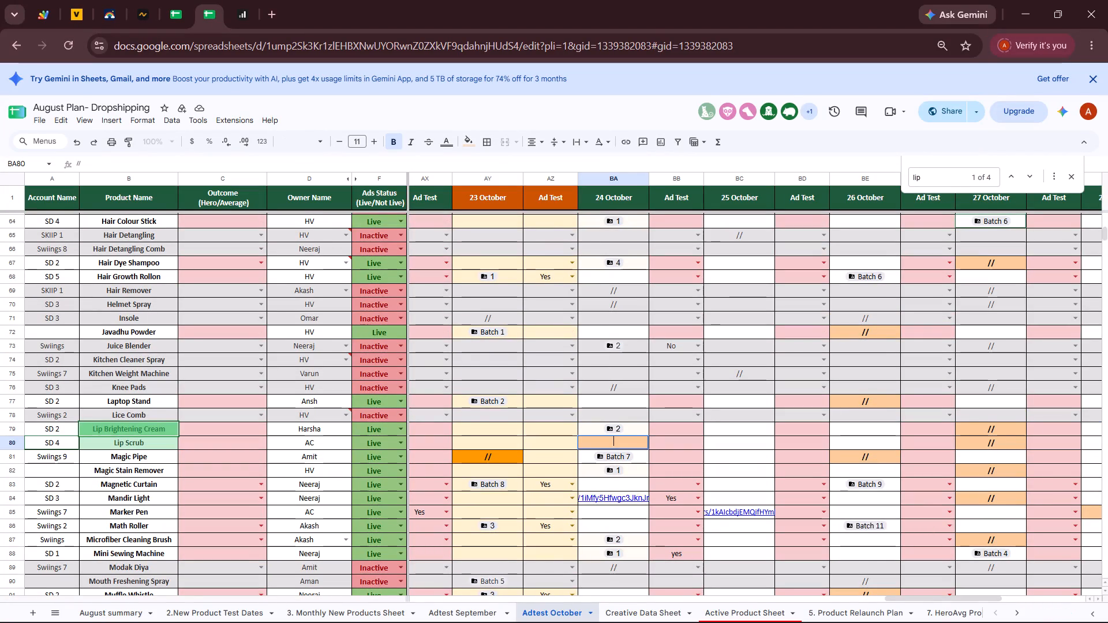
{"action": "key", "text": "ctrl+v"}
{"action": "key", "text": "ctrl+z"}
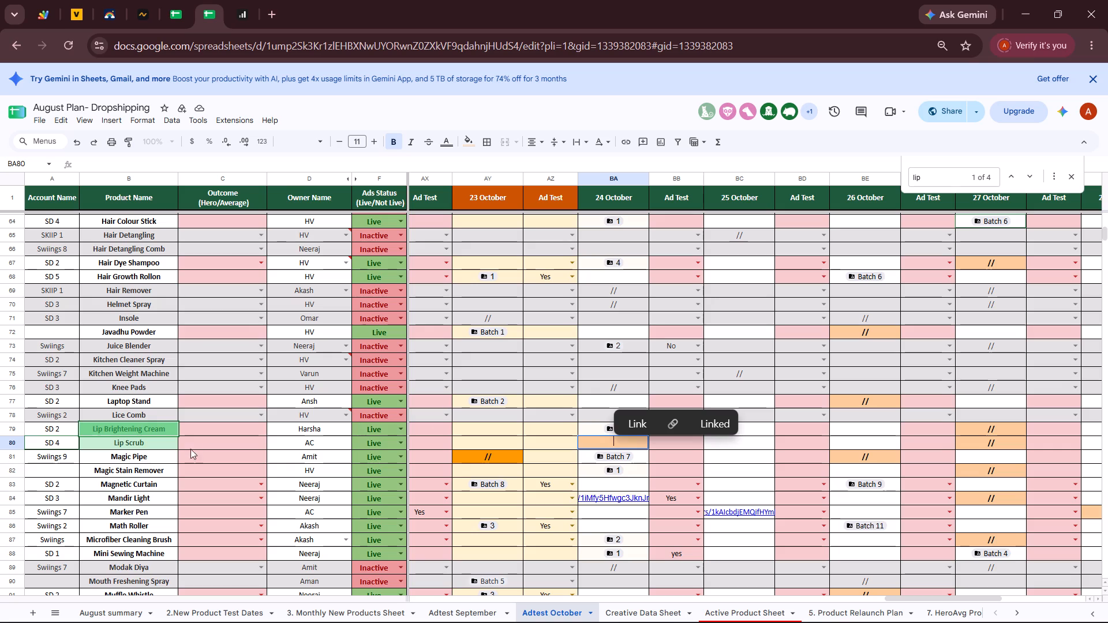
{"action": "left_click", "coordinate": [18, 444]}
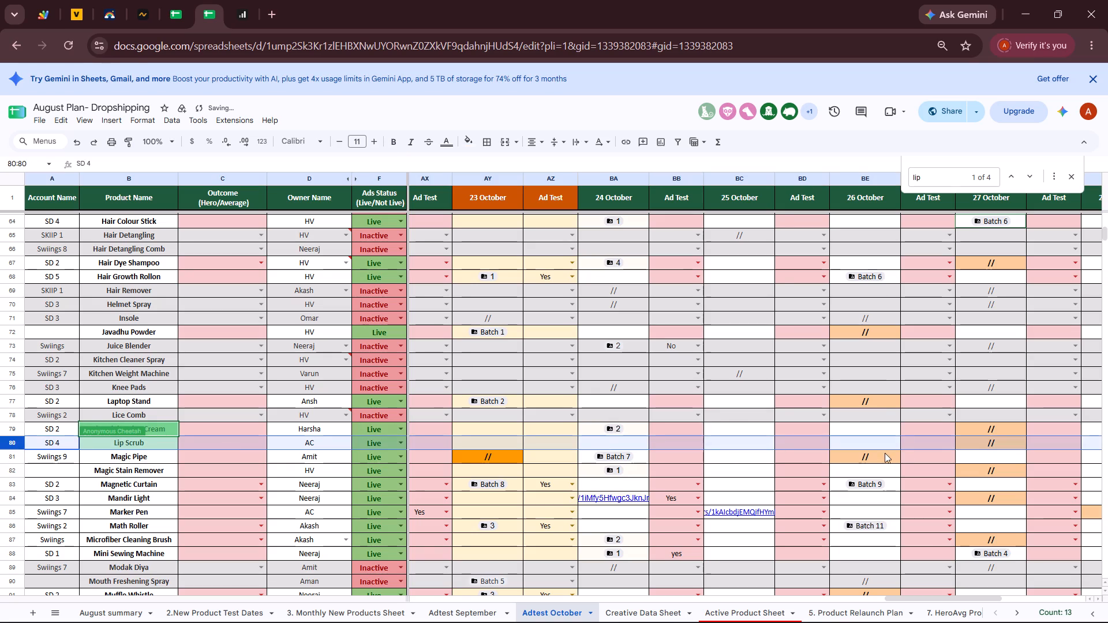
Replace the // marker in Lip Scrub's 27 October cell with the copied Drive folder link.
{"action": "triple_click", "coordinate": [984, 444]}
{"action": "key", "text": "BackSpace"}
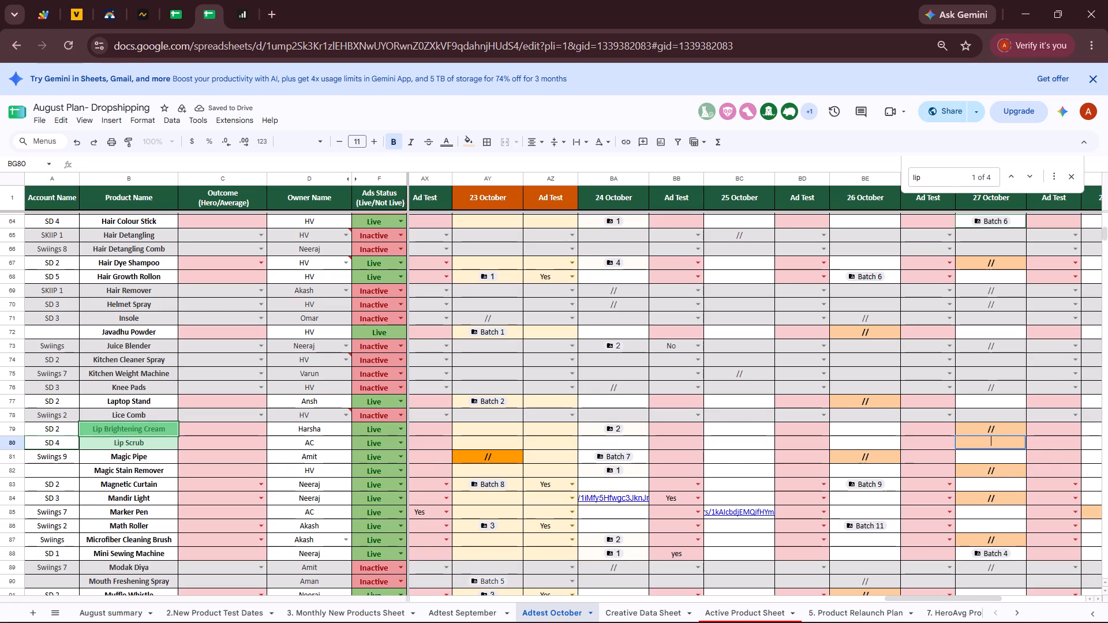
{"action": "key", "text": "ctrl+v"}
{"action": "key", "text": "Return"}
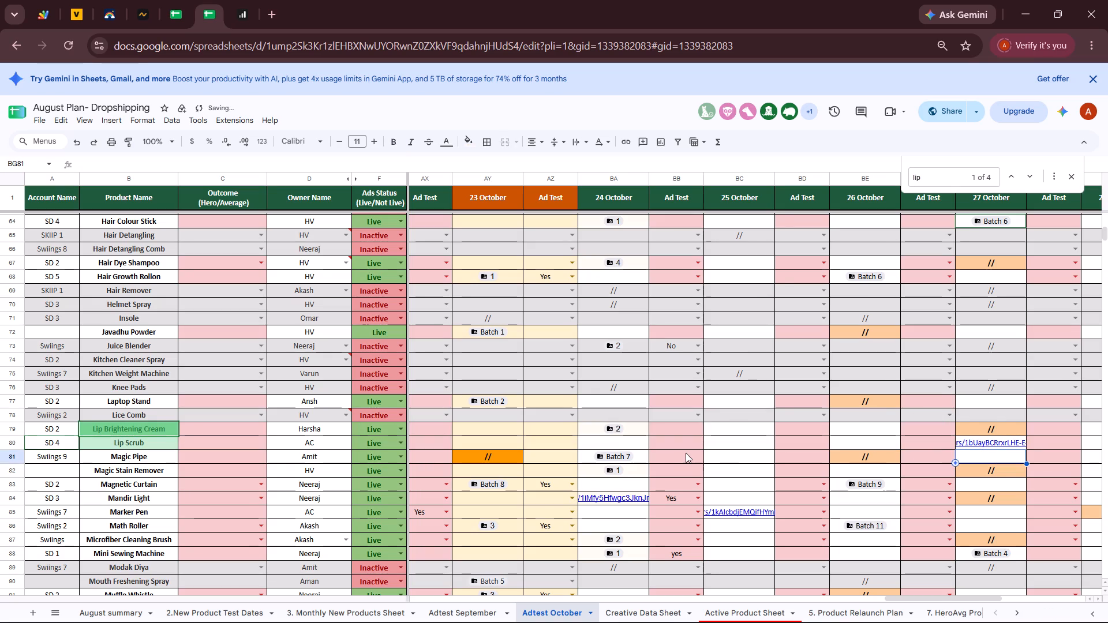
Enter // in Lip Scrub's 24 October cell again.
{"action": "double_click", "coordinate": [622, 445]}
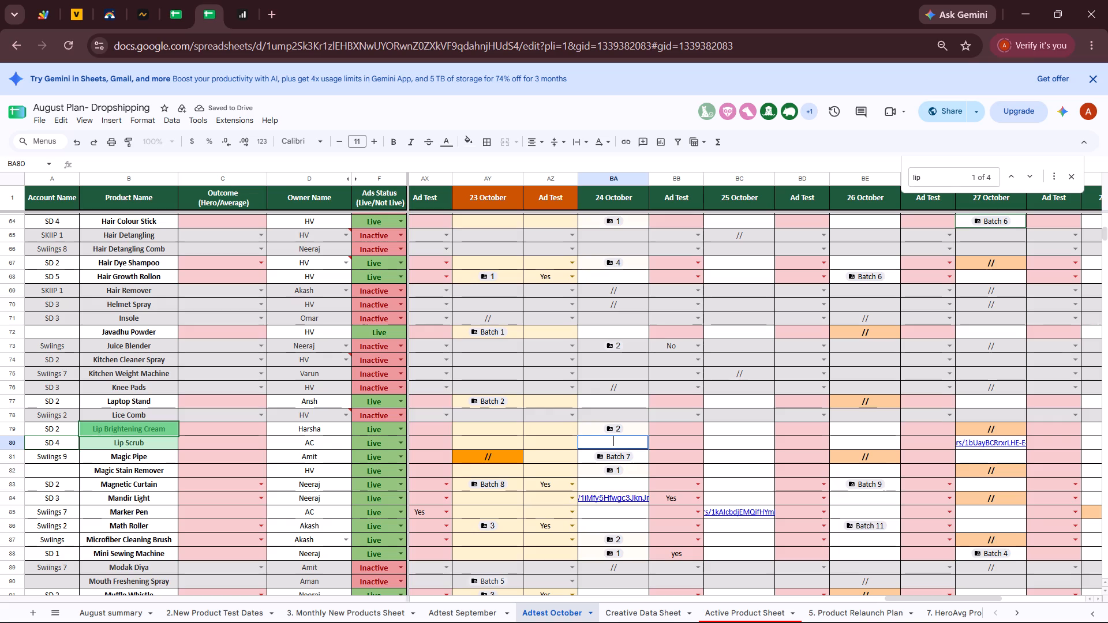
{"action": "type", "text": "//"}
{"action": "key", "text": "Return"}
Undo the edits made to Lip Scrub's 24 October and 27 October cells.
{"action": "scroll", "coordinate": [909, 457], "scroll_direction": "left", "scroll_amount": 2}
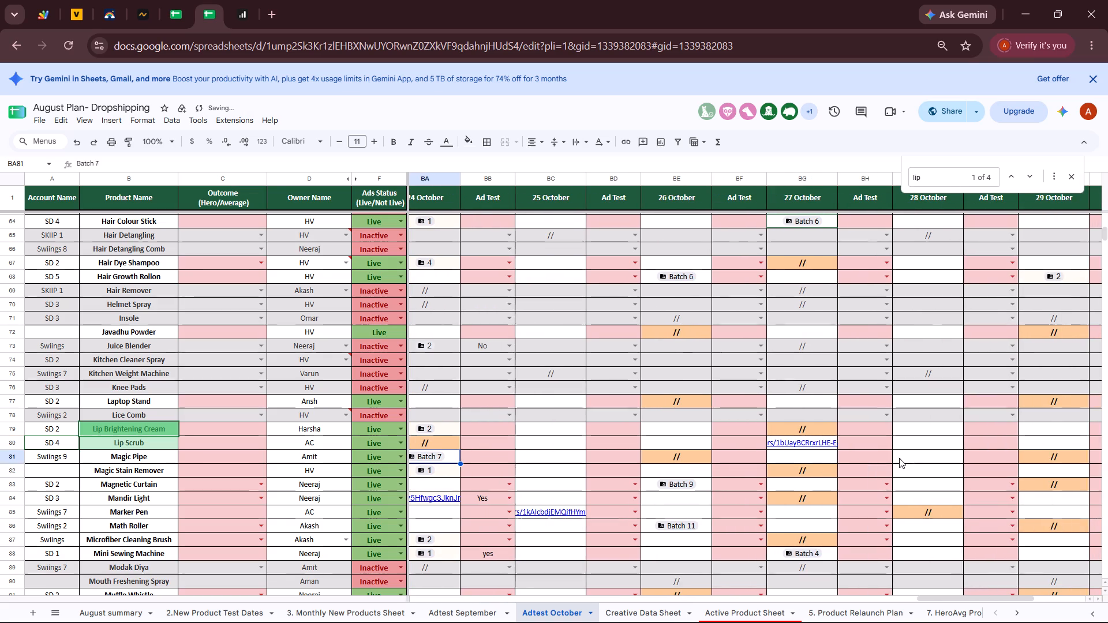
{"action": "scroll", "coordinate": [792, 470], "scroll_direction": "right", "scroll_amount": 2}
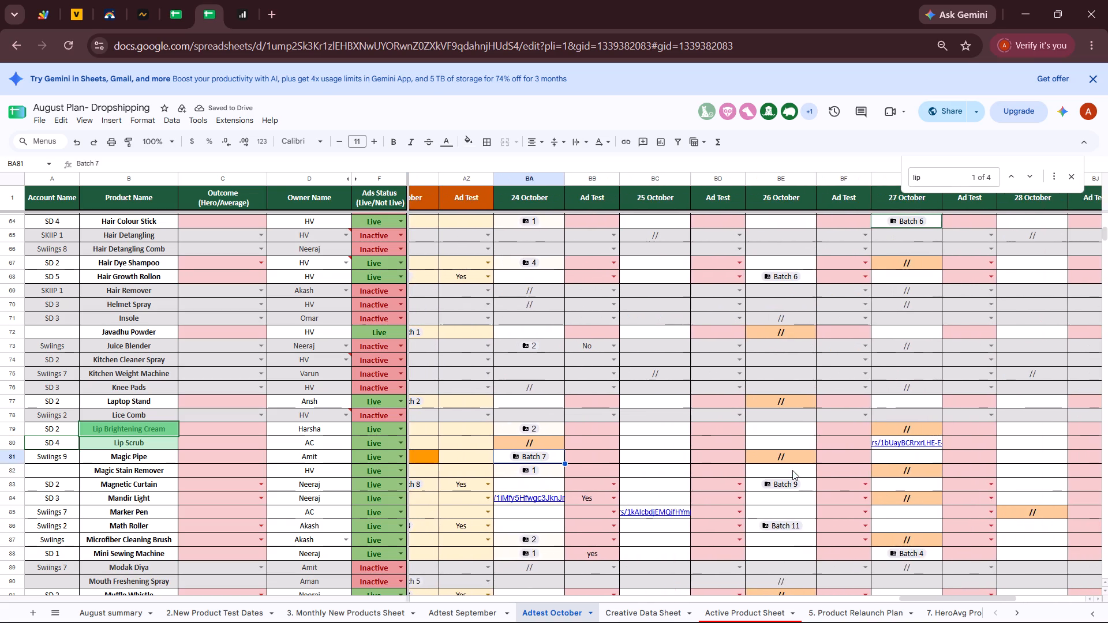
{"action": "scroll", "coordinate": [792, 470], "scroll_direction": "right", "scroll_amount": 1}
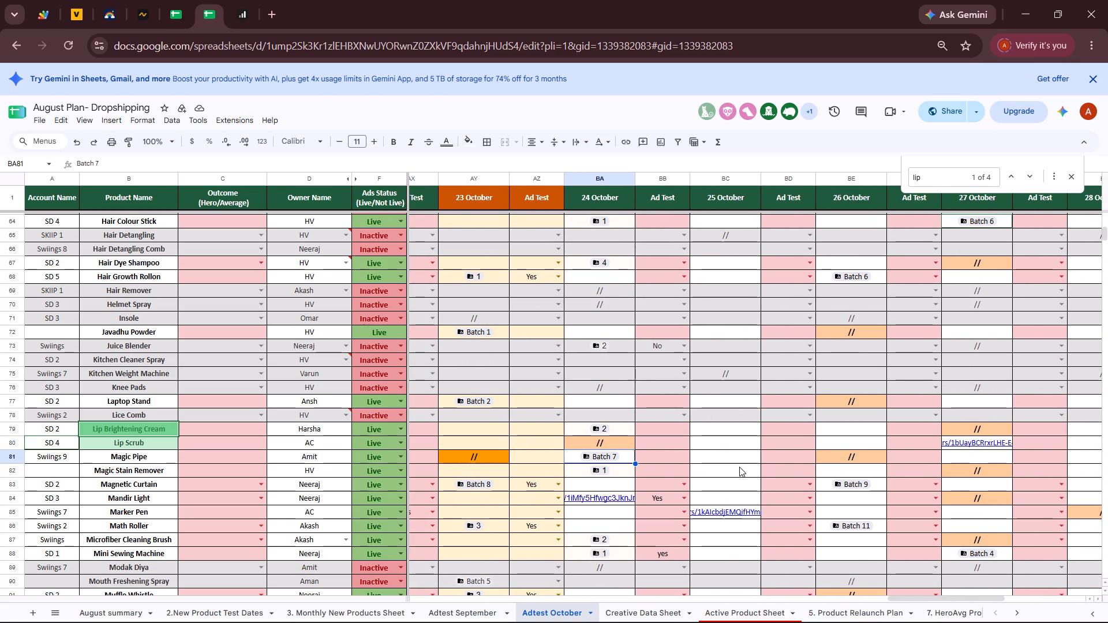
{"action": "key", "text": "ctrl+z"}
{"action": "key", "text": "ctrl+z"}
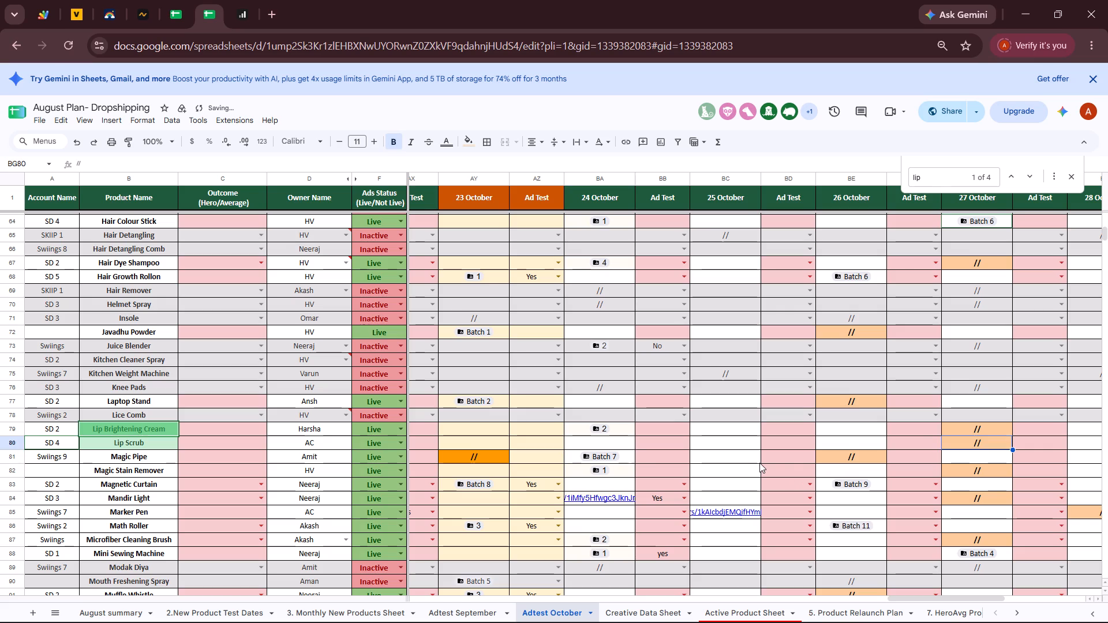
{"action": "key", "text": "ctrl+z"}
Undo the Drive link paste in Water Tablet's 27 October cell.
{"action": "key", "text": "ctrl+z"}
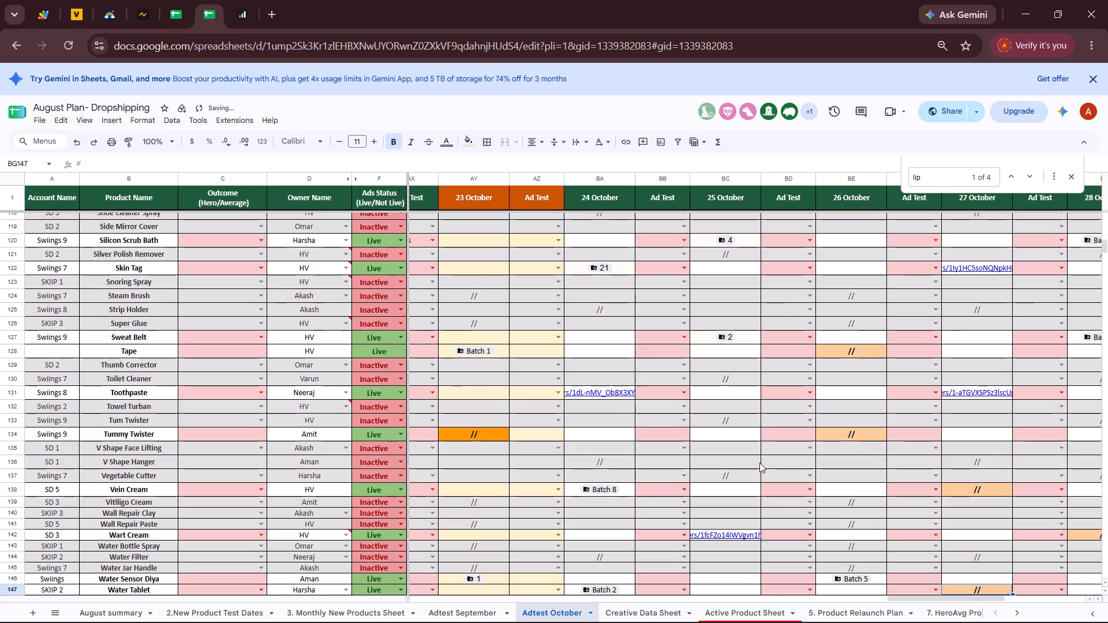
Replace the // marker in Lip Scrub's 24 October cell with its copied Drive folder link.
{"action": "scroll", "coordinate": [847, 268], "scroll_direction": "down", "scroll_amount": 3}
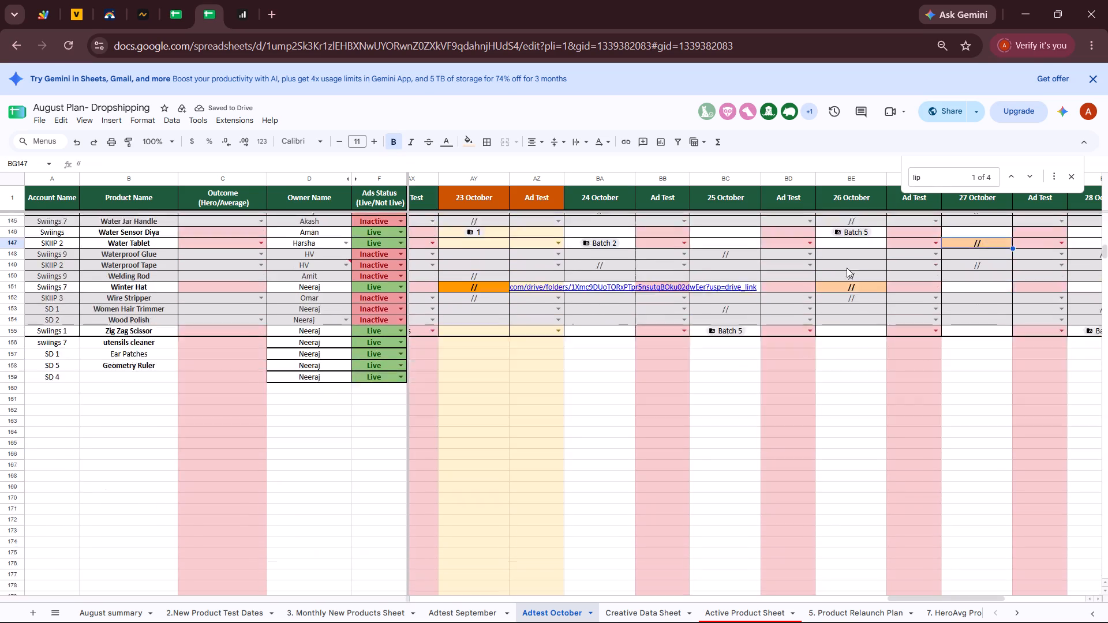
{"action": "scroll", "coordinate": [847, 268], "scroll_direction": "down", "scroll_amount": 1}
{"action": "scroll", "coordinate": [847, 268], "scroll_direction": "up", "scroll_amount": 9}
{"action": "scroll", "coordinate": [847, 268], "scroll_direction": "down", "scroll_amount": 1}
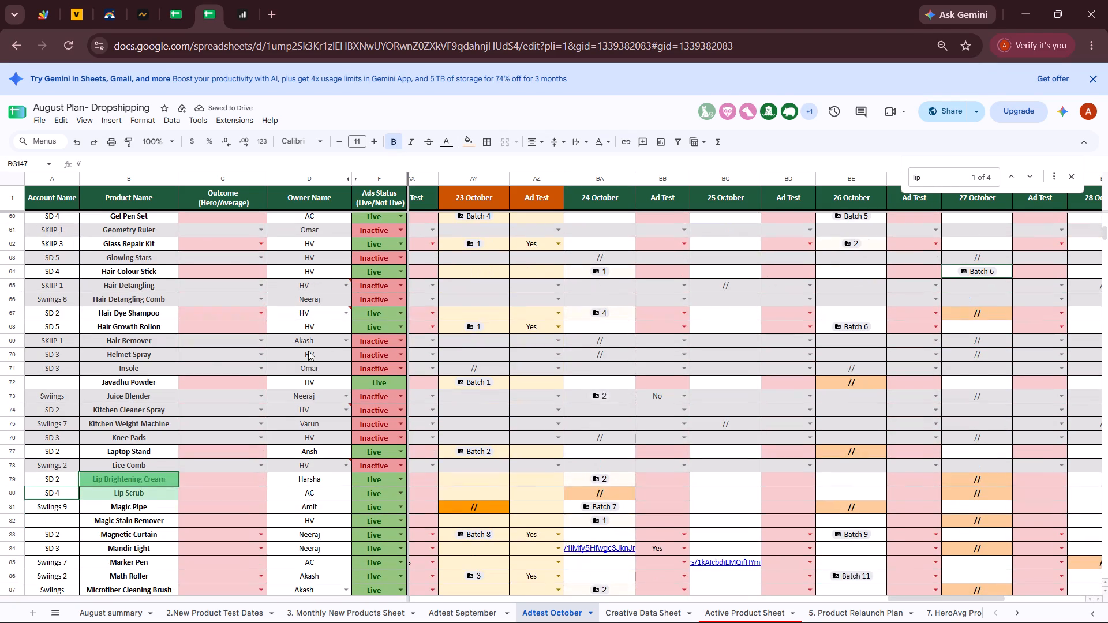
{"action": "left_click", "coordinate": [20, 493]}
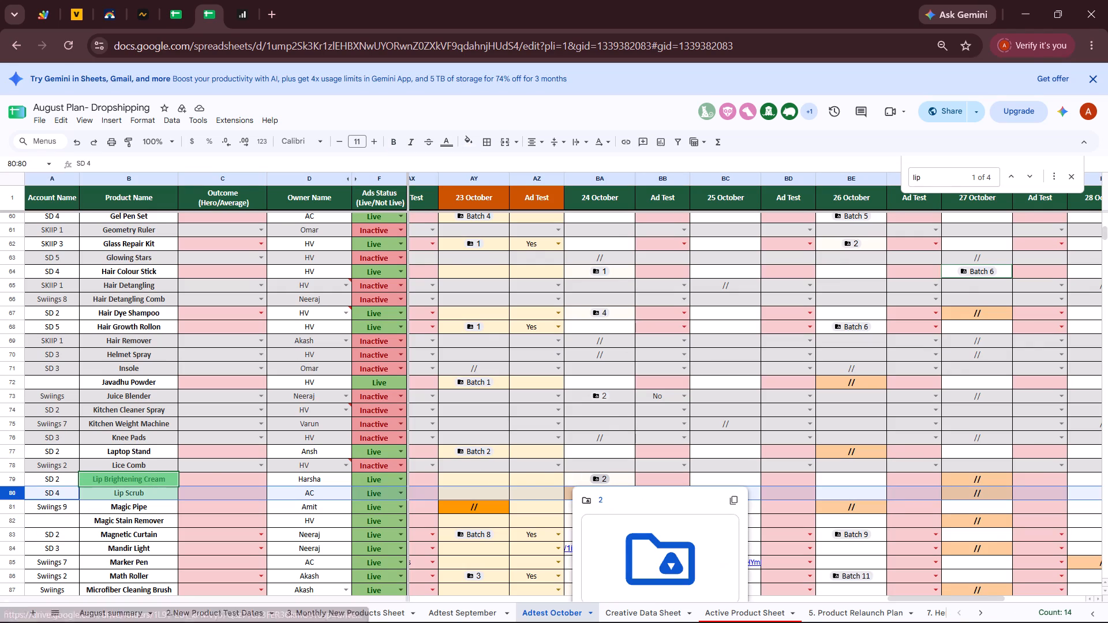
{"action": "left_click", "coordinate": [540, 499]}
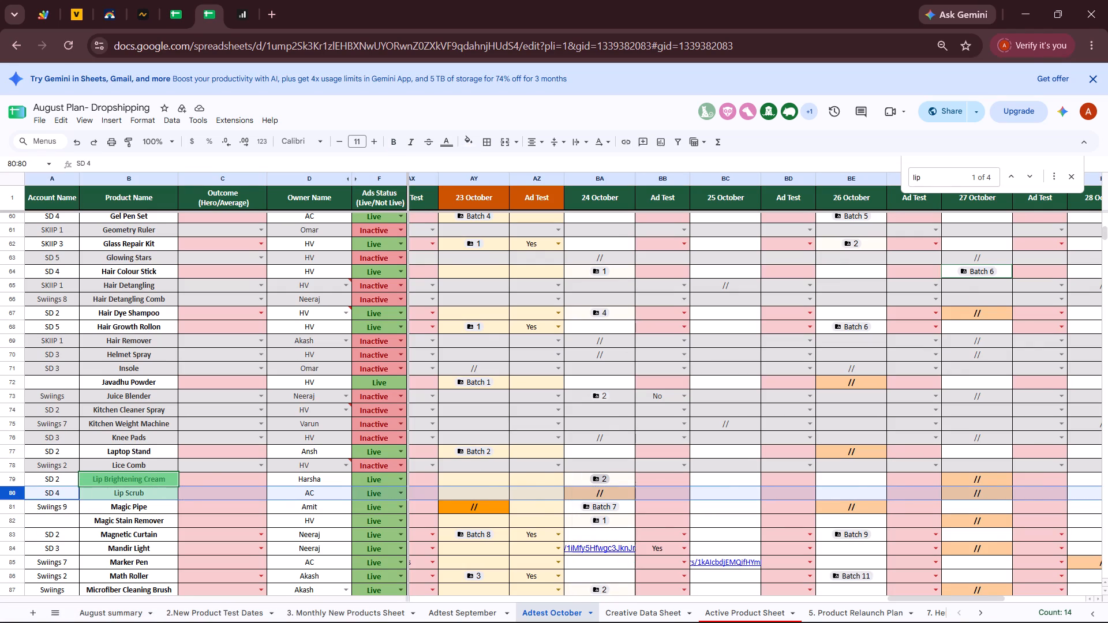
{"action": "double_click", "coordinate": [602, 489]}
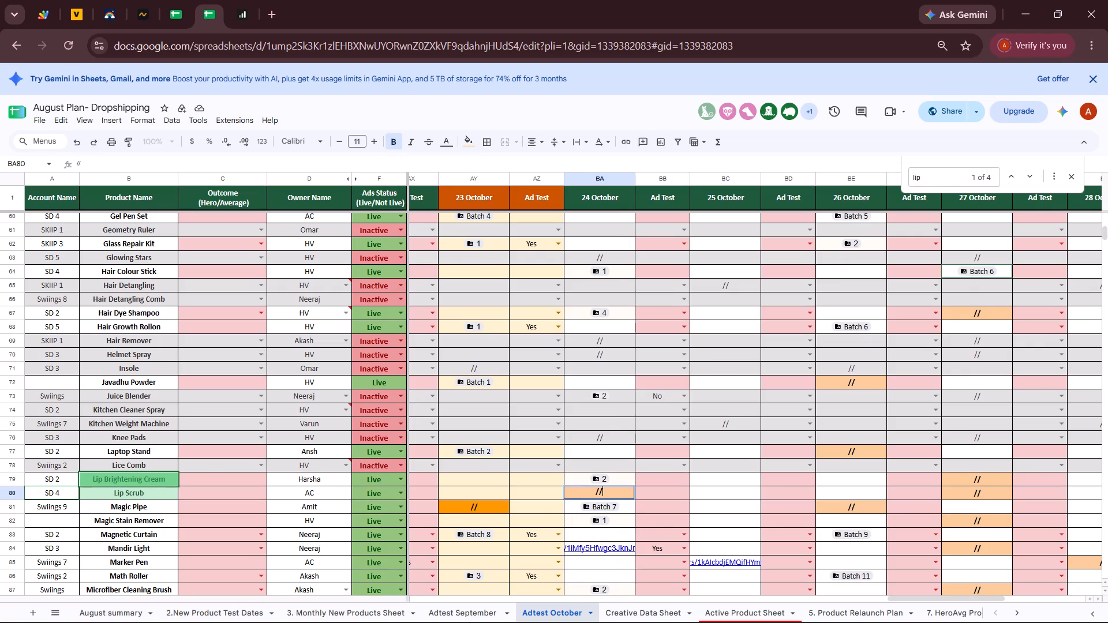
{"action": "key", "text": "BackSpace"}
{"action": "key", "text": "BackSpace"}
{"action": "key", "text": "BackSpace"}
{"action": "key", "text": "ctrl+v"}
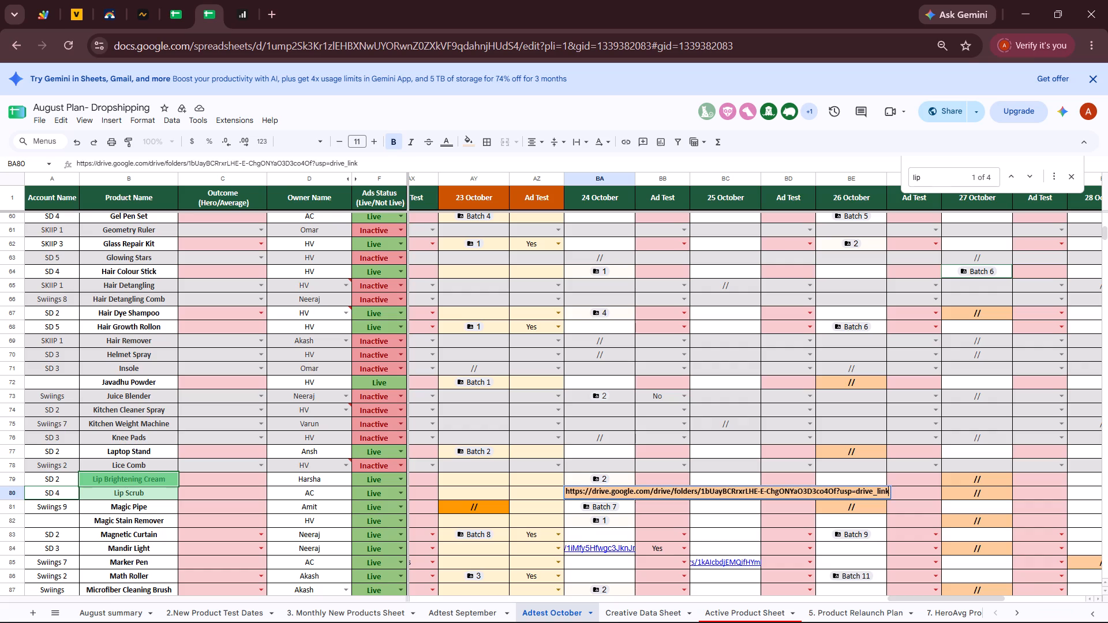
{"action": "key", "text": "Return"}
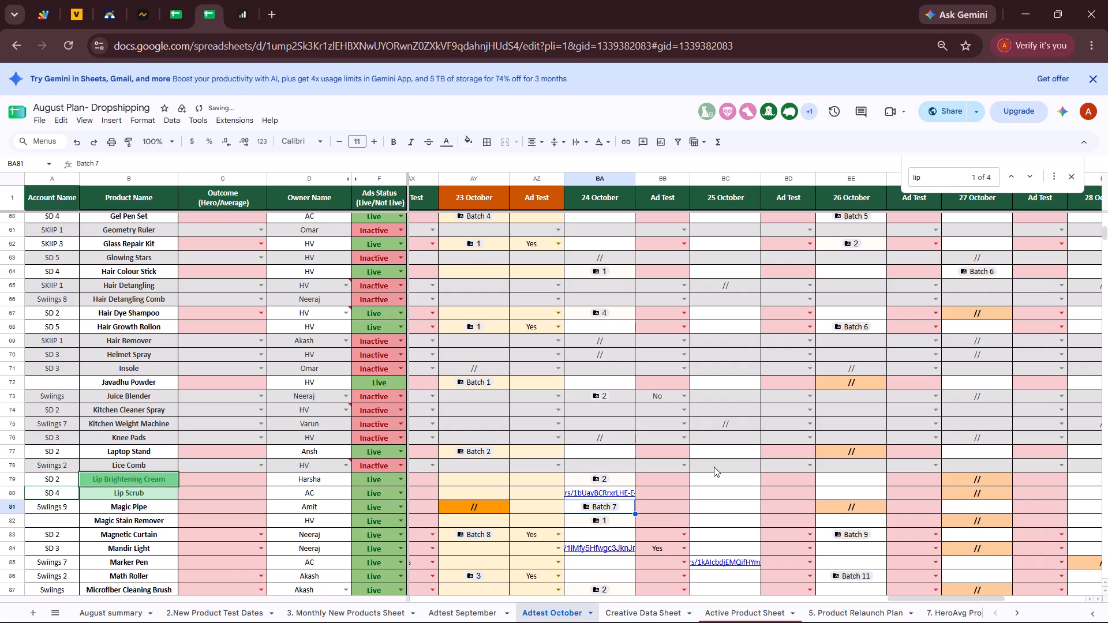
Copy the Drive folder link of the 10/22/2026 Gas griller entry in Creative Data row 825.
{"action": "scroll", "coordinate": [714, 467], "scroll_direction": "down", "scroll_amount": 1}
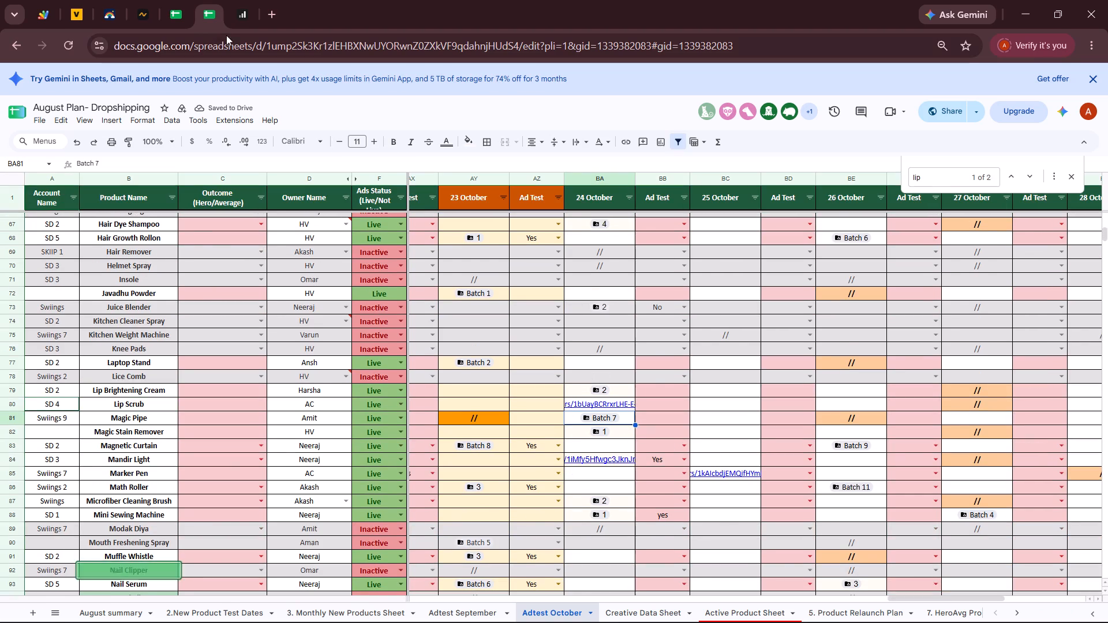
{"action": "left_click", "coordinate": [184, 12]}
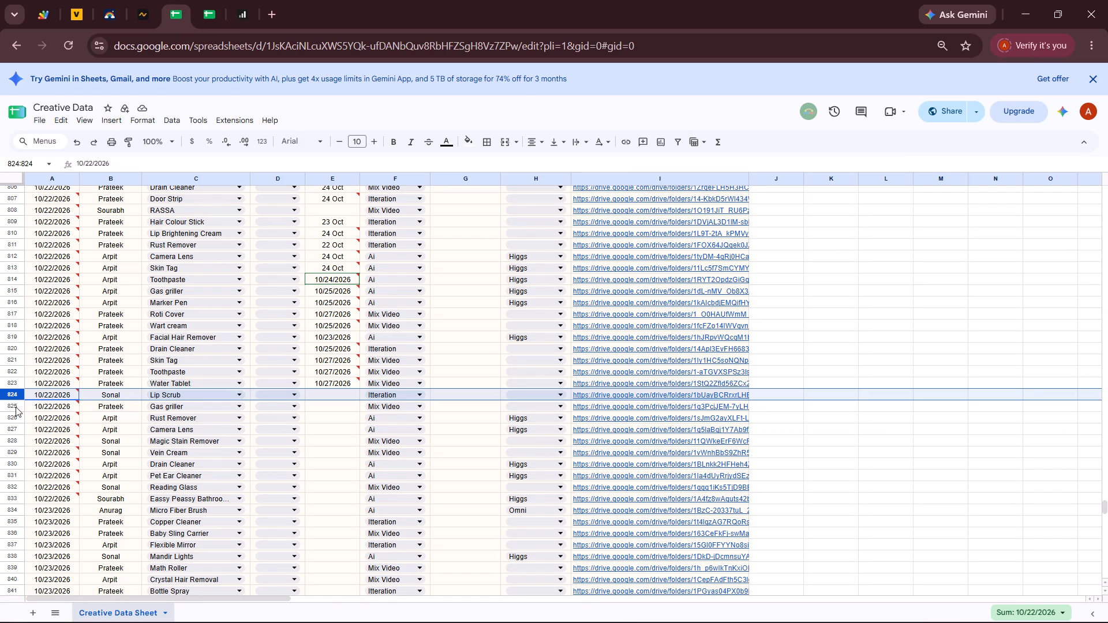
{"action": "left_click", "coordinate": [14, 406]}
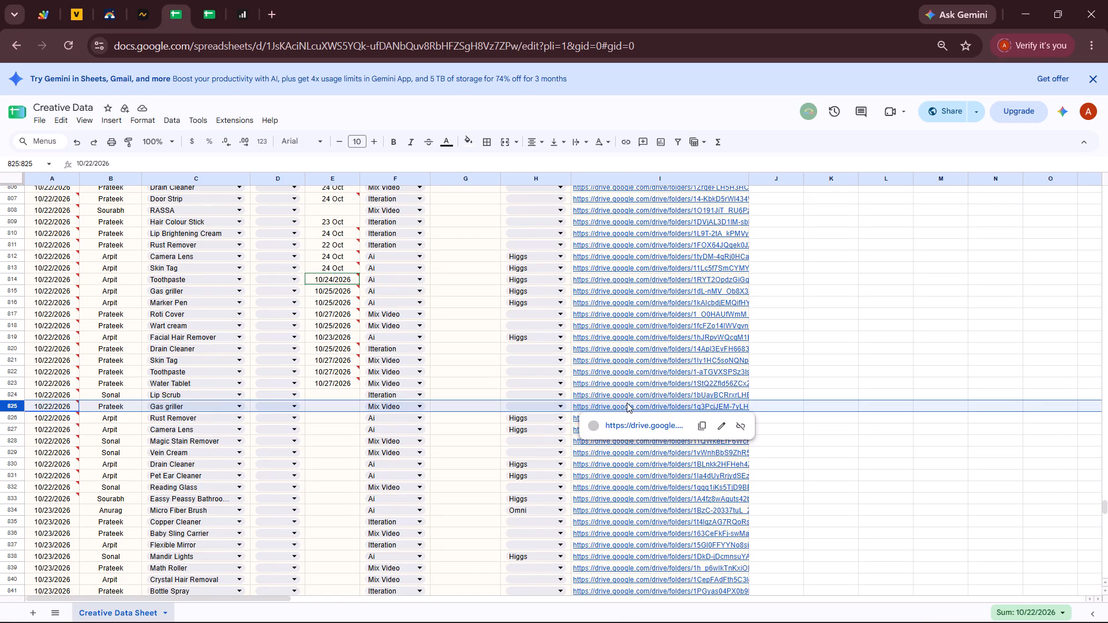
{"action": "left_click", "coordinate": [698, 426]}
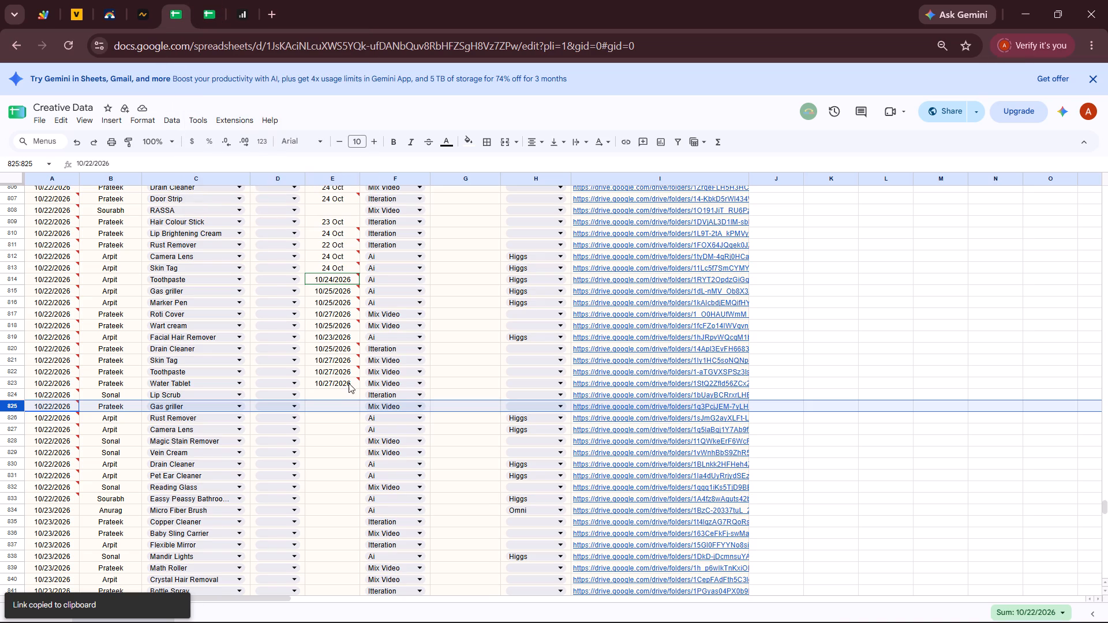
Set Lip Scrub's live date in Creative Data row 824 to 10/24/2026.
{"action": "double_click", "coordinate": [335, 396]}
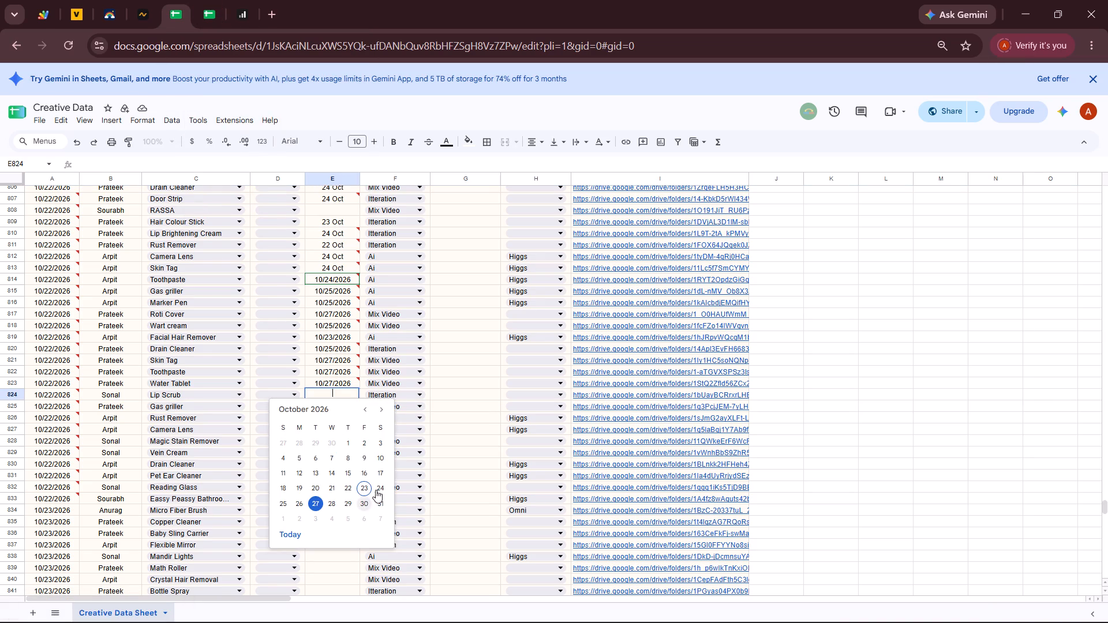
{"action": "left_click", "coordinate": [379, 487]}
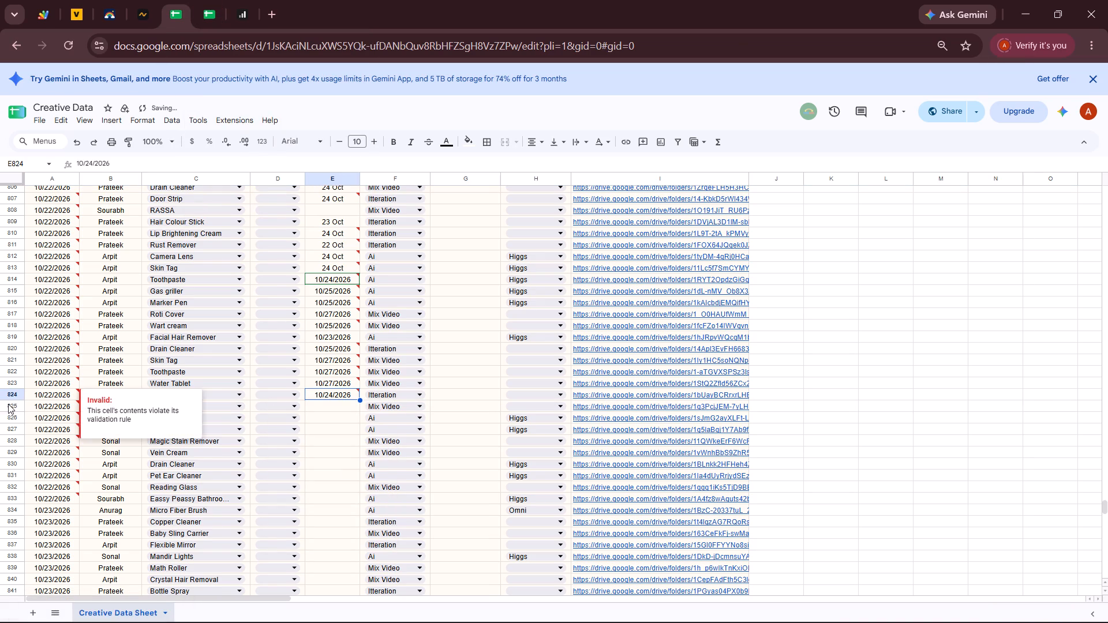
{"action": "left_click", "coordinate": [9, 404]}
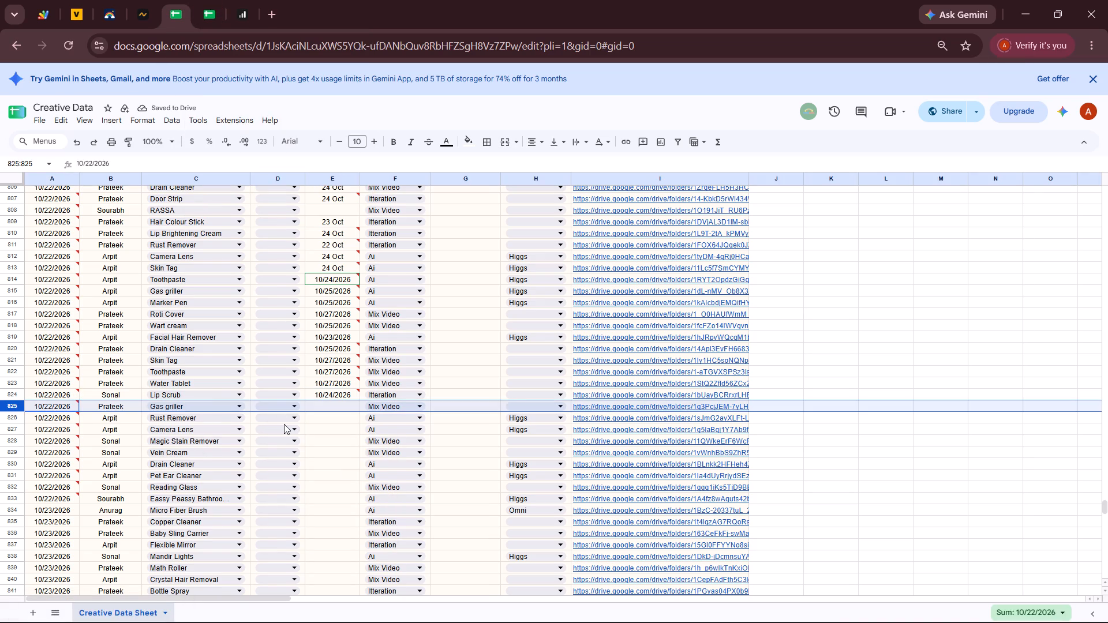
Remove the filter from the Adtest October sheet in August Plan- Dropshipping.
{"action": "left_click", "coordinate": [224, 9]}
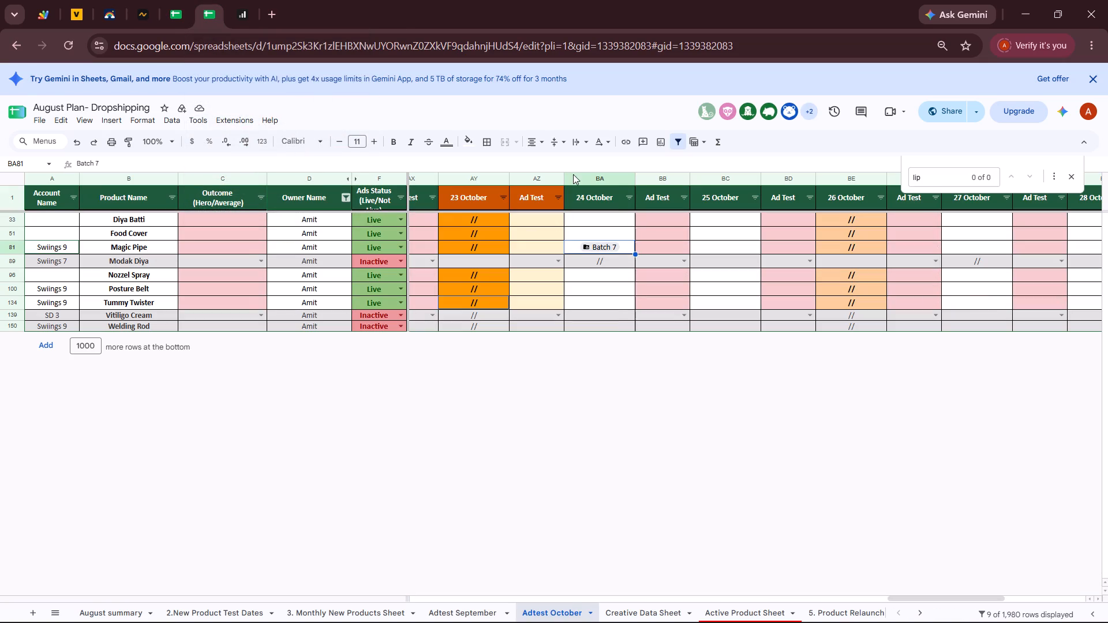
{"action": "scroll", "coordinate": [394, 70], "scroll_direction": "up", "scroll_amount": 3}
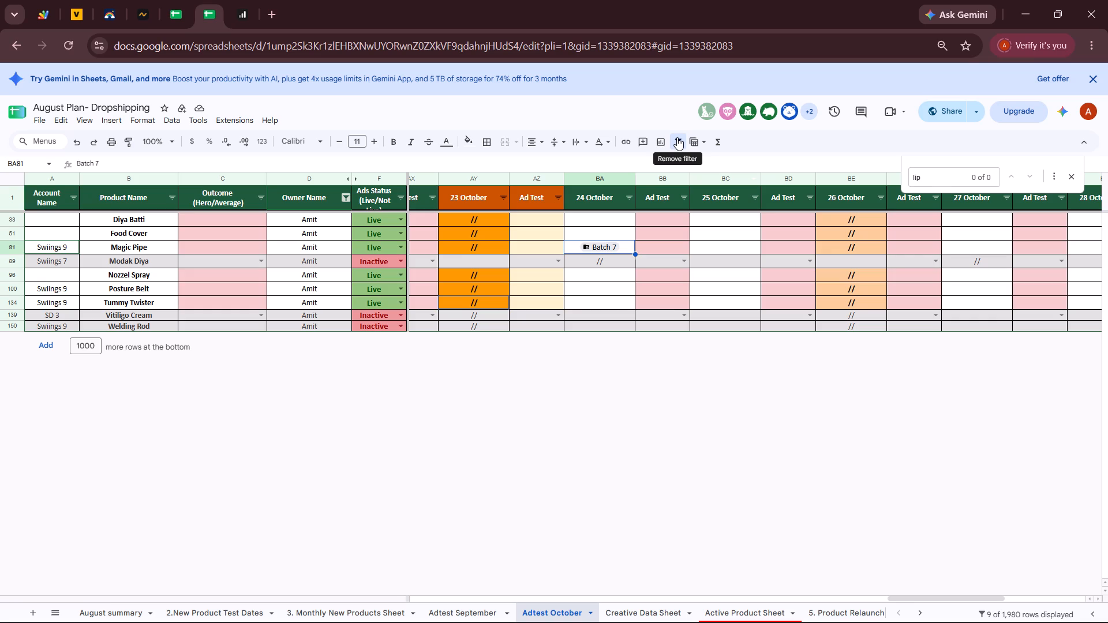
{"action": "left_click", "coordinate": [677, 137]}
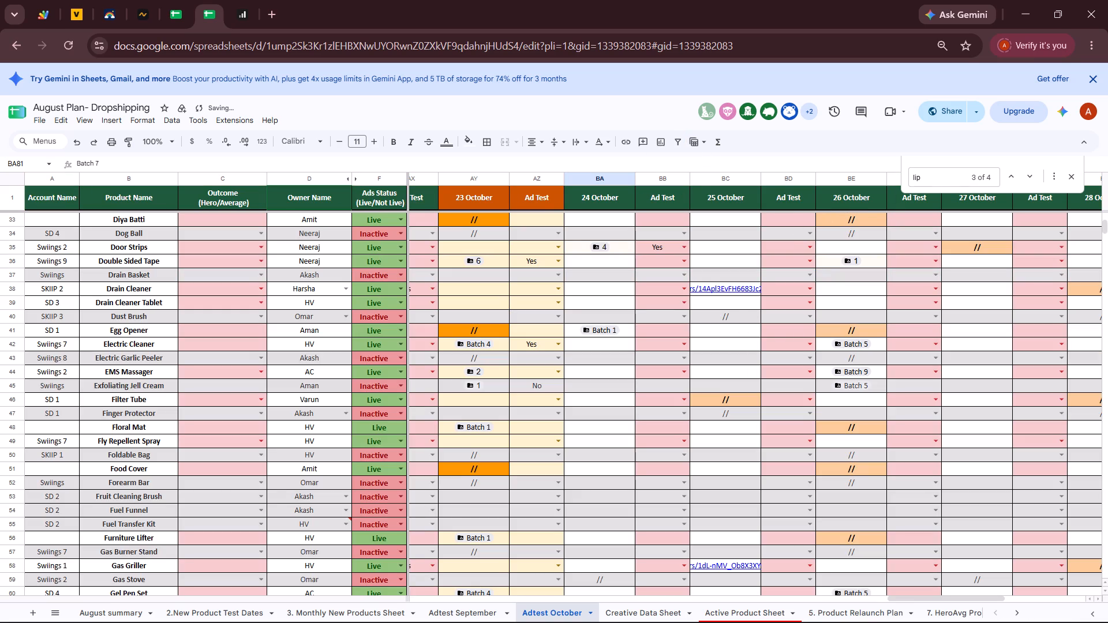
Search Adtest October for "gas", select the Gas Griller row and look for its next free planned date.
{"action": "left_click", "coordinate": [923, 177]}
{"action": "key", "text": "BackSpace"}
{"action": "key", "text": "BackSpace"}
{"action": "key", "text": "BackSpace"}
{"action": "key", "text": "BackSpace"}
{"action": "type", "text": "gas"}
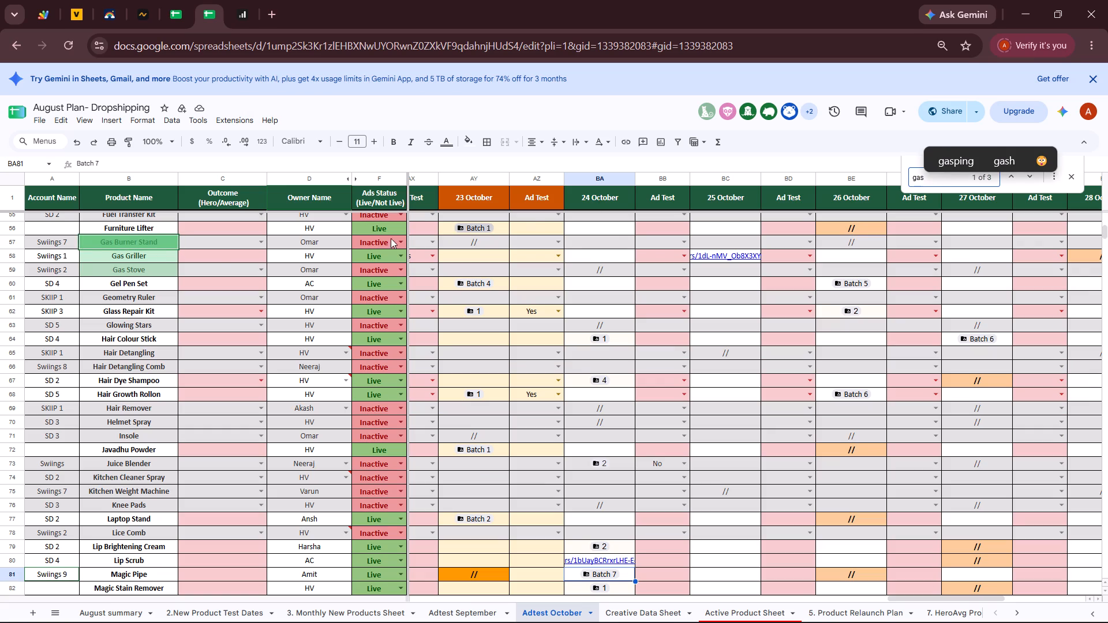
{"action": "left_click", "coordinate": [17, 258]}
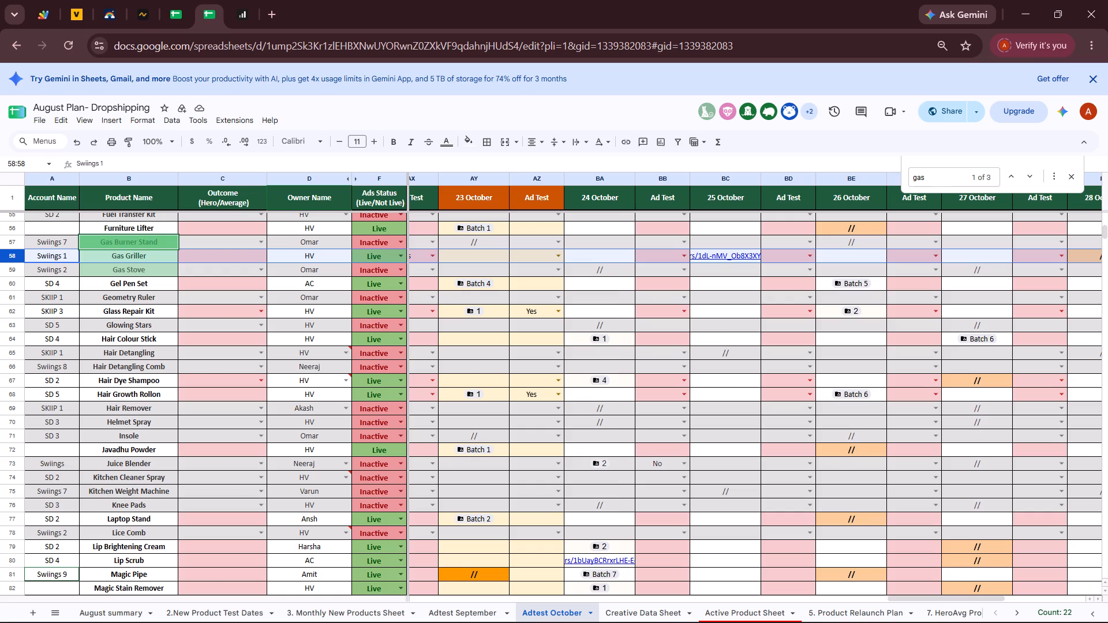
{"action": "scroll", "coordinate": [575, 263], "scroll_direction": "left", "scroll_amount": 2}
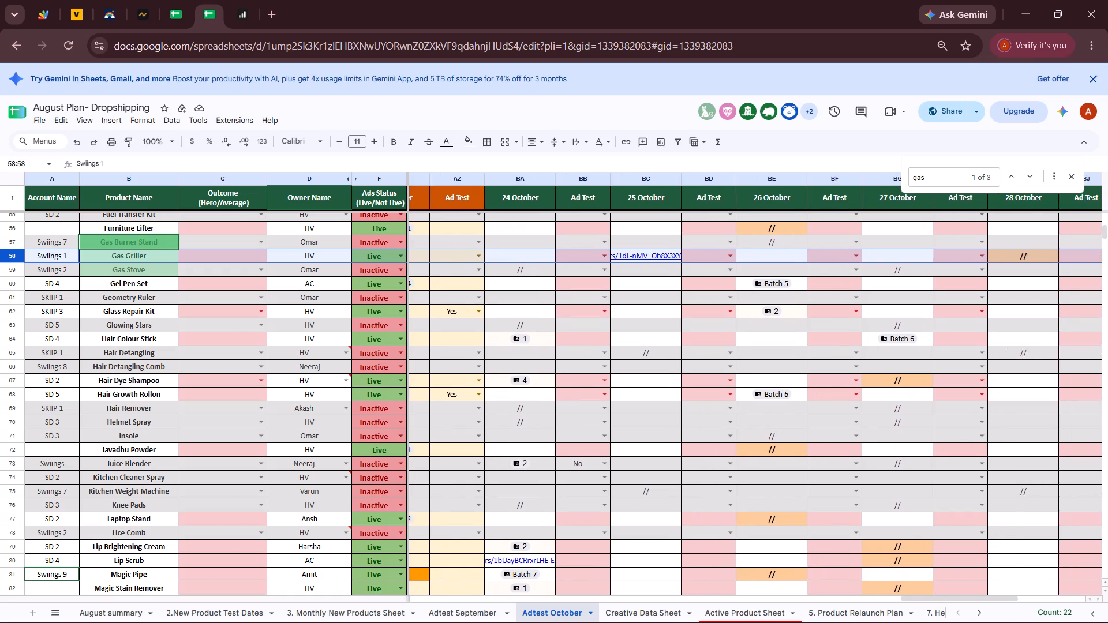
{"action": "scroll", "coordinate": [575, 263], "scroll_direction": "left", "scroll_amount": 4}
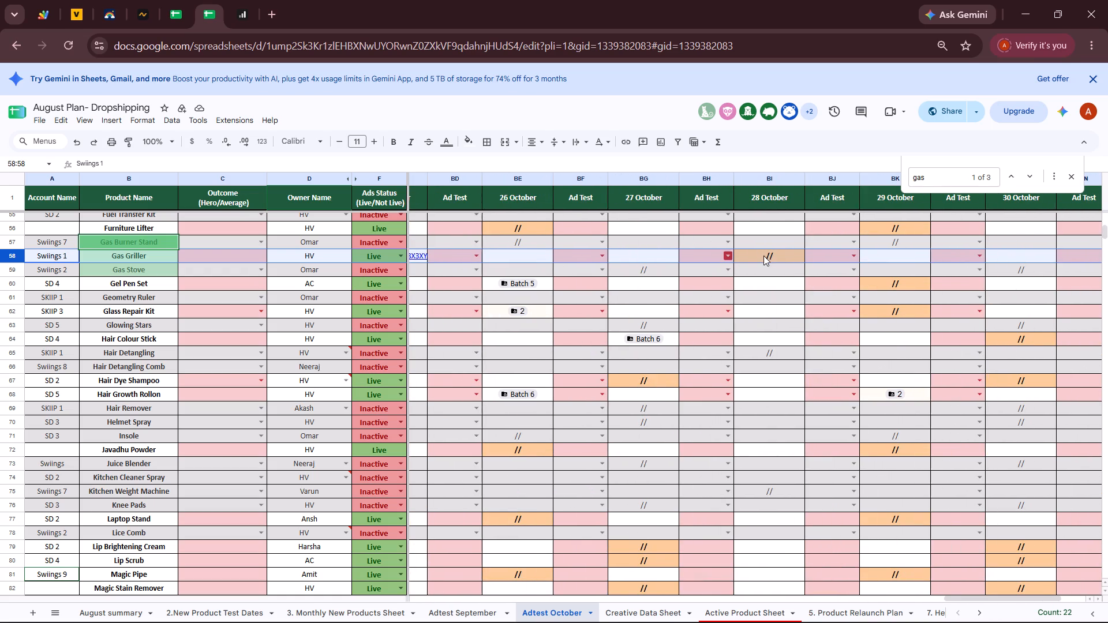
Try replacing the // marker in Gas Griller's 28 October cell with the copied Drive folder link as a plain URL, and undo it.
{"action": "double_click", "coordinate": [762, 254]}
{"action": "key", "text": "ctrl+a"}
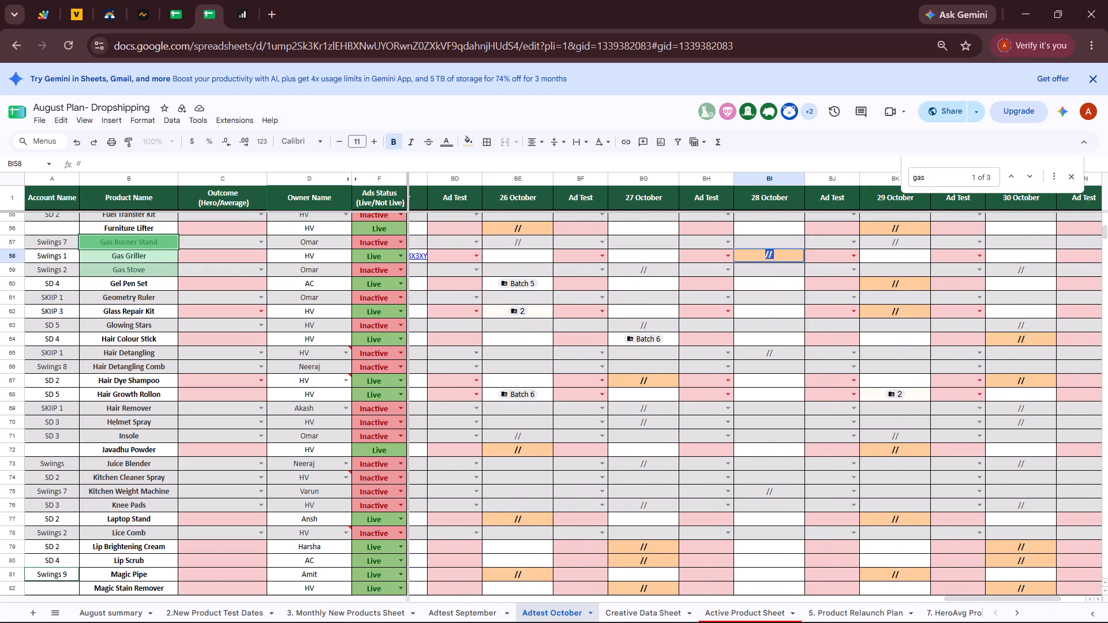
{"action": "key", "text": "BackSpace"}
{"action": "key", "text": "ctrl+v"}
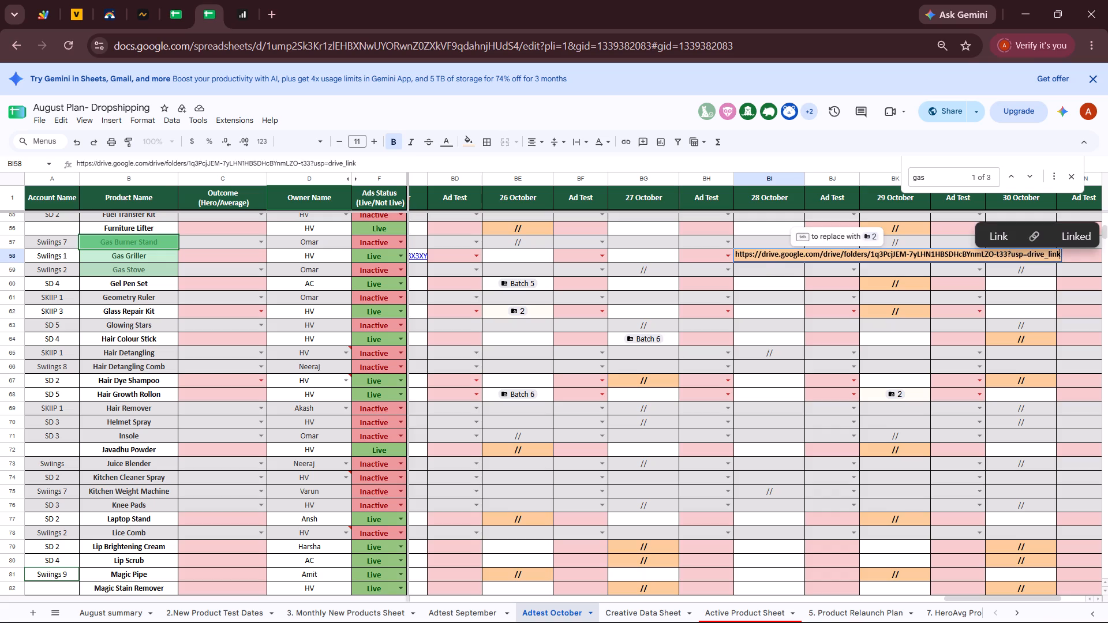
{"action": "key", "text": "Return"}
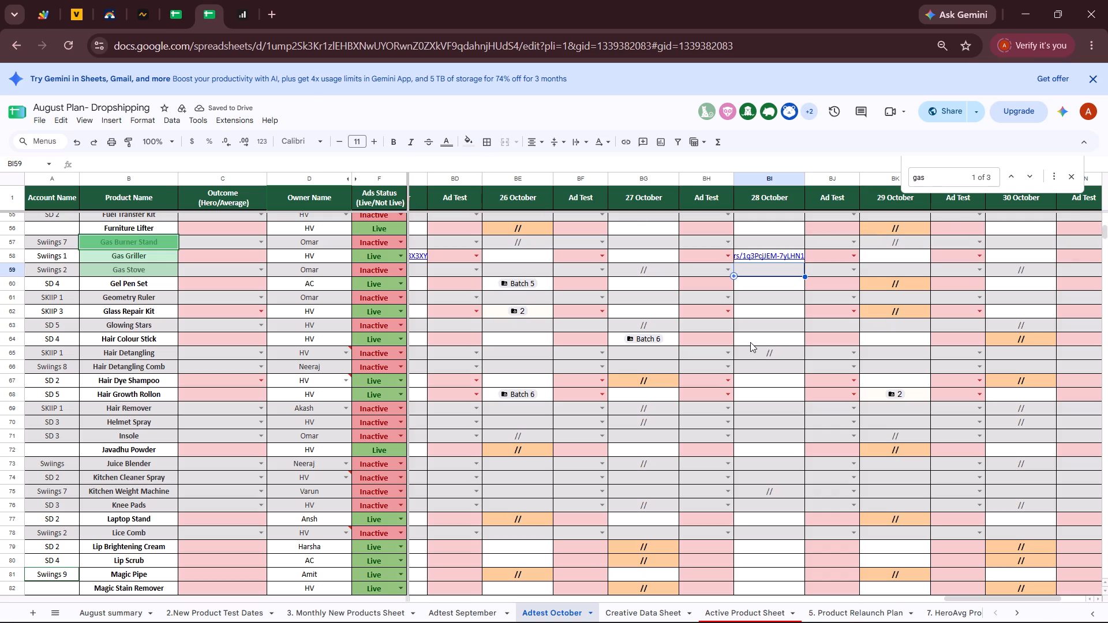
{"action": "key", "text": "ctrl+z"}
Replace the // marker in Gas Griller's 28 October cell with the copied Drive folder link converted to a file chip.
{"action": "triple_click", "coordinate": [771, 255]}
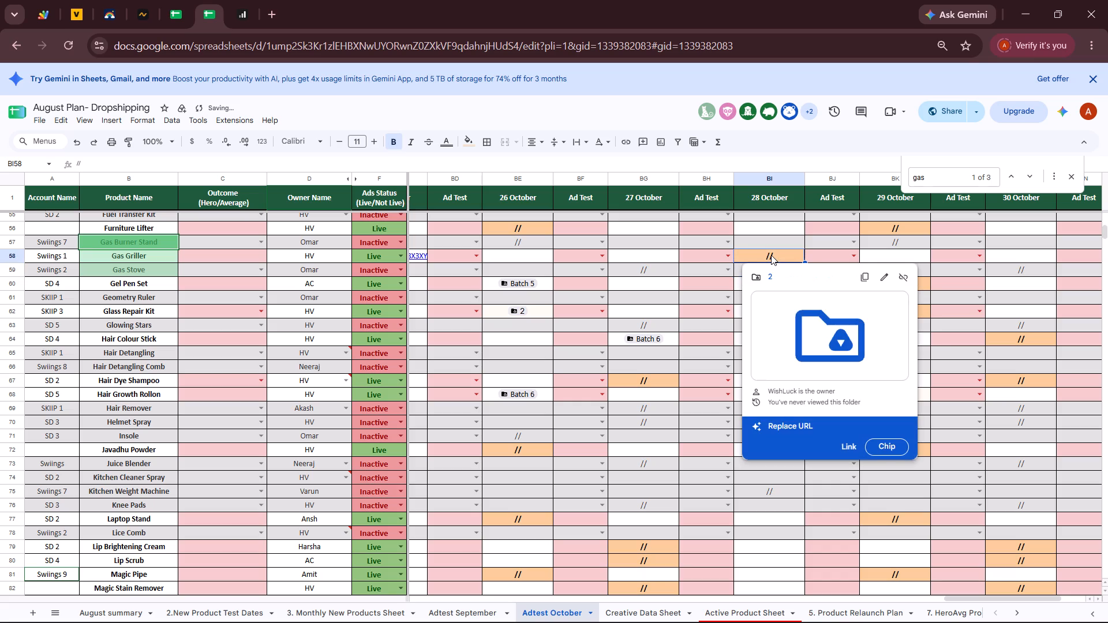
{"action": "key", "text": "BackSpace"}
{"action": "key", "text": "ctrl+v"}
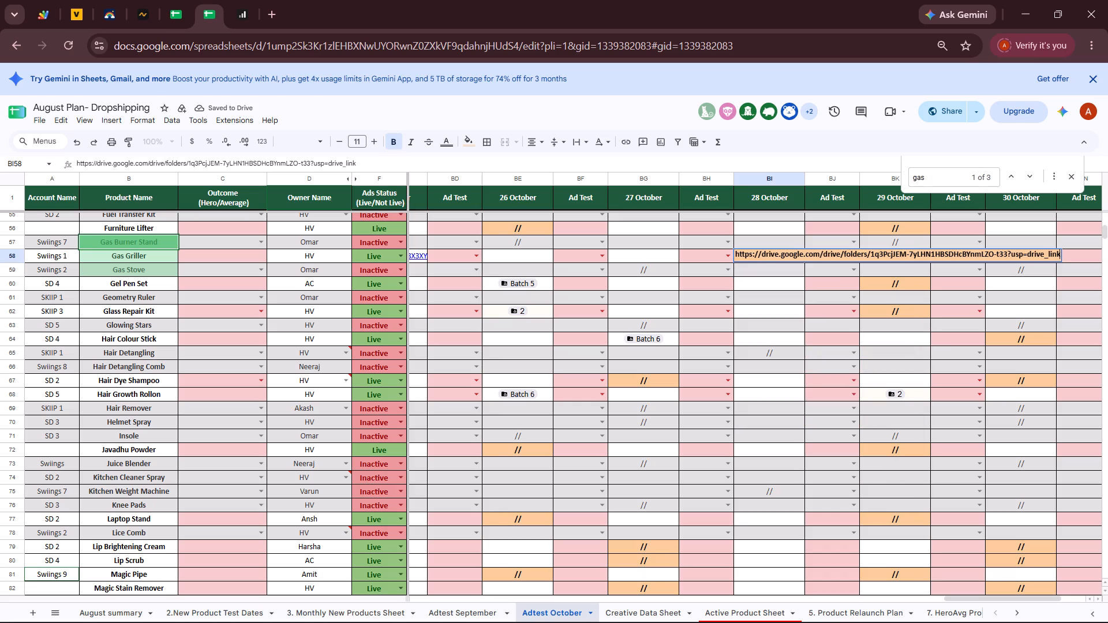
{"action": "key", "text": "Tab"}
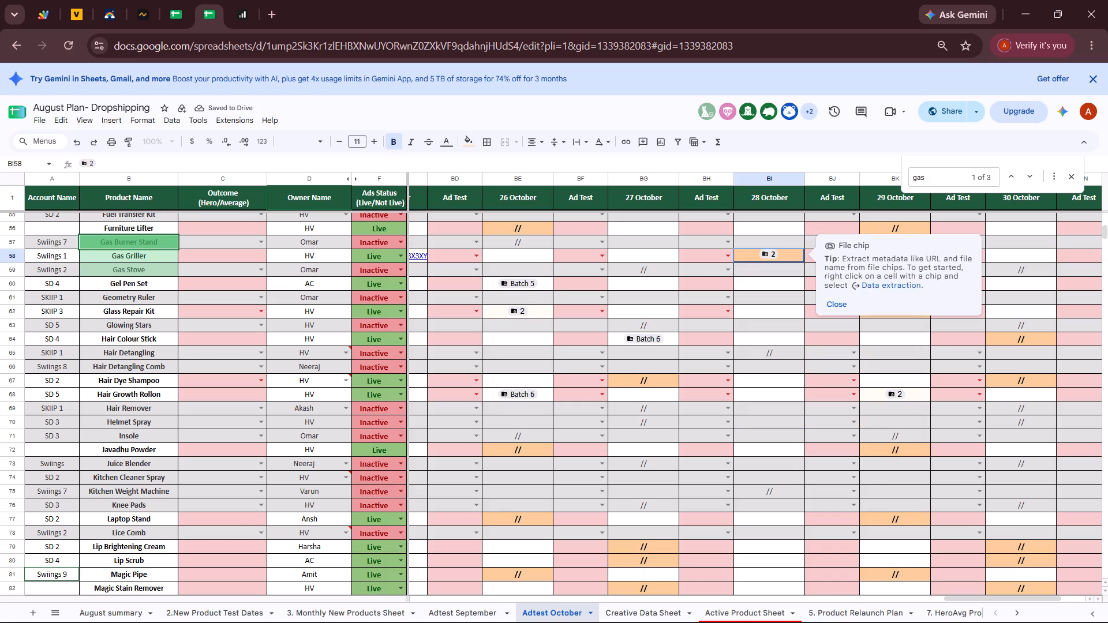
{"action": "left_click", "coordinate": [840, 299]}
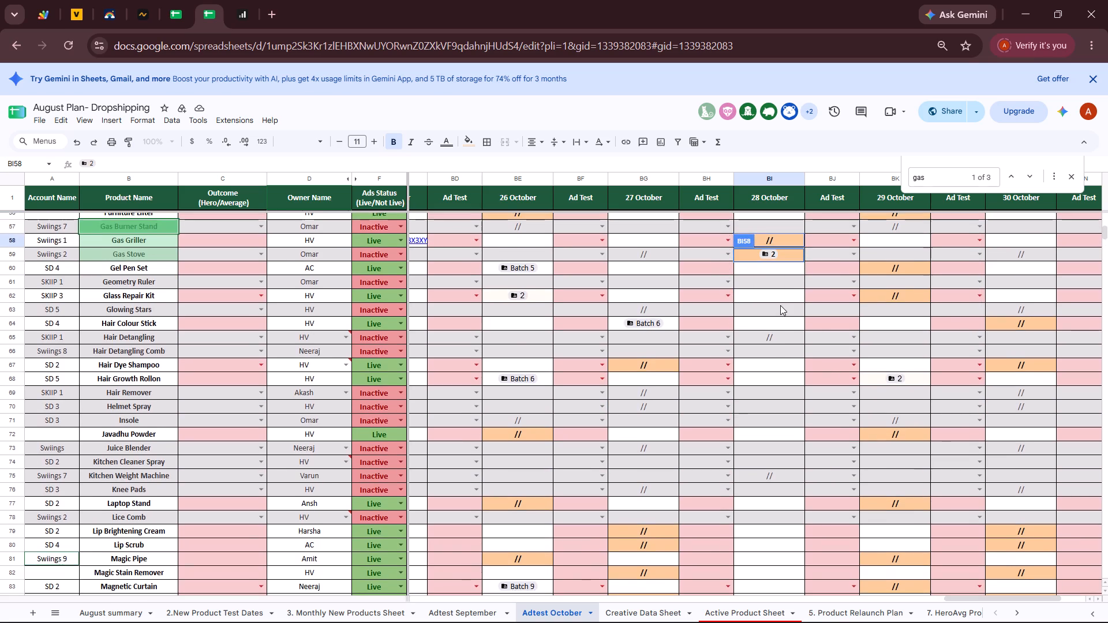
{"action": "left_click", "coordinate": [780, 305]}
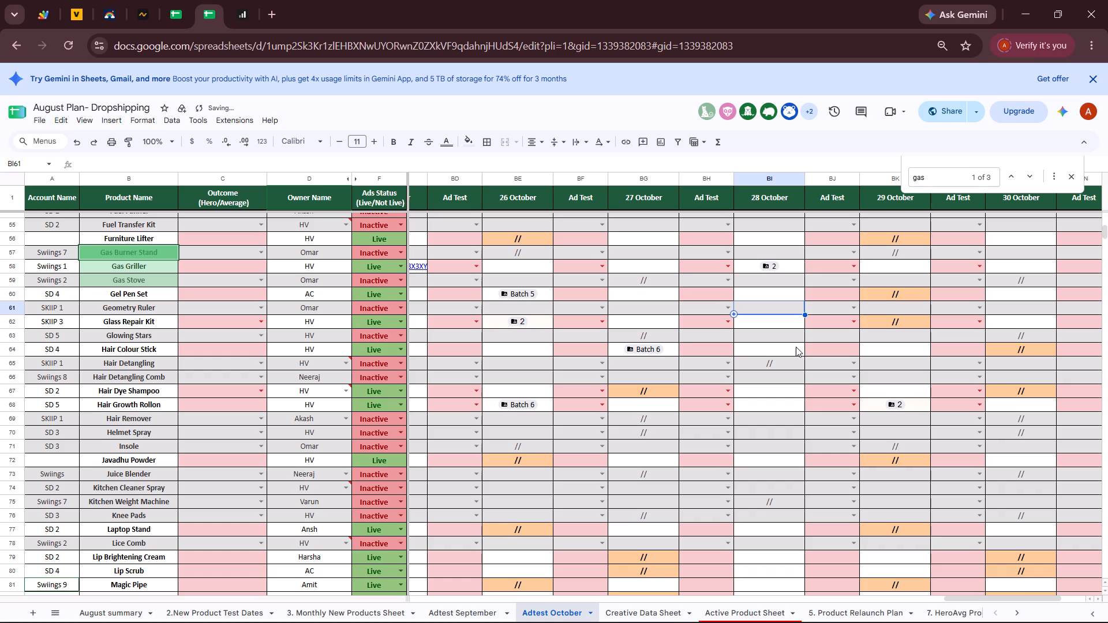
Recheck Gas Griller's planned date in Adtest October and set its live date in Creative Data row 825 to 10/28/2026.
{"action": "scroll", "coordinate": [796, 347], "scroll_direction": "down", "scroll_amount": 1}
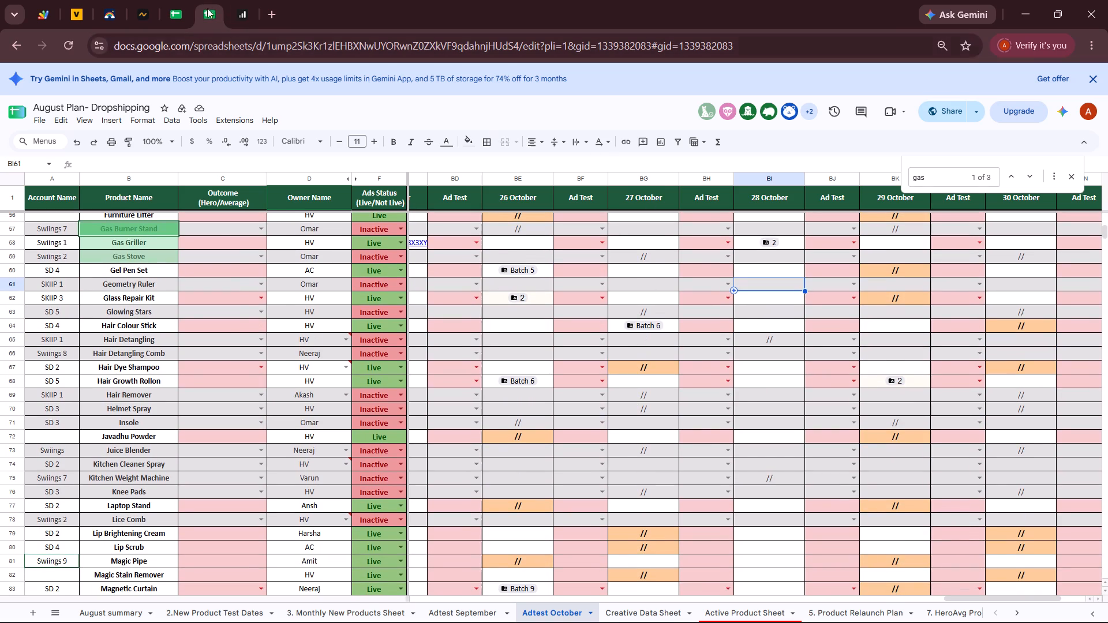
{"action": "scroll", "coordinate": [525, 322], "scroll_direction": "down", "scroll_amount": 7}
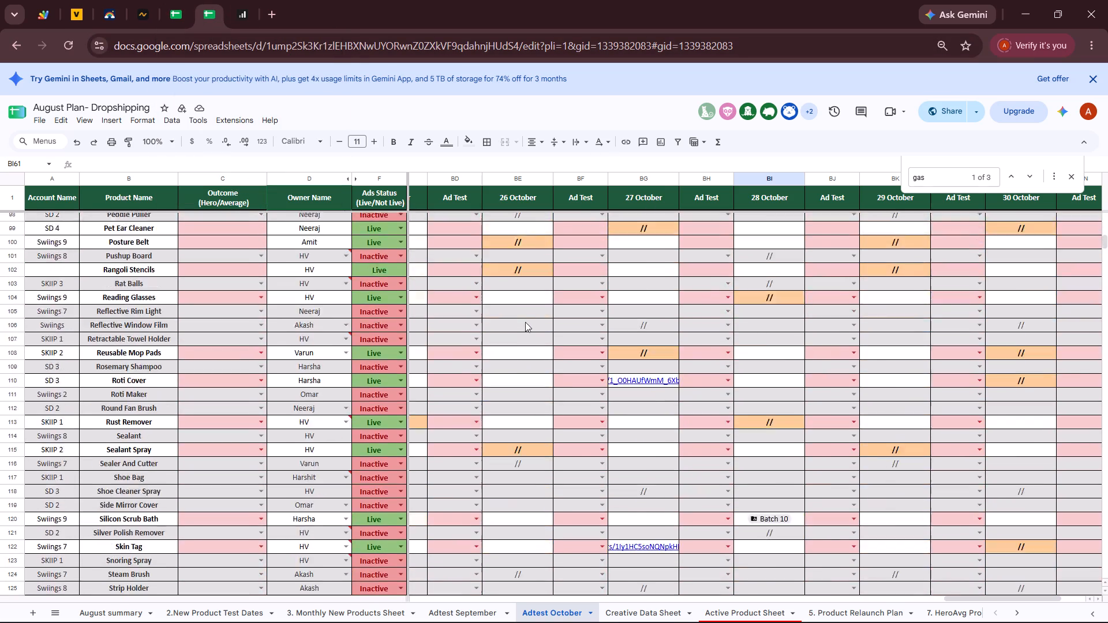
{"action": "scroll", "coordinate": [525, 322], "scroll_direction": "up", "scroll_amount": 5}
{"action": "left_click", "coordinate": [185, 12]}
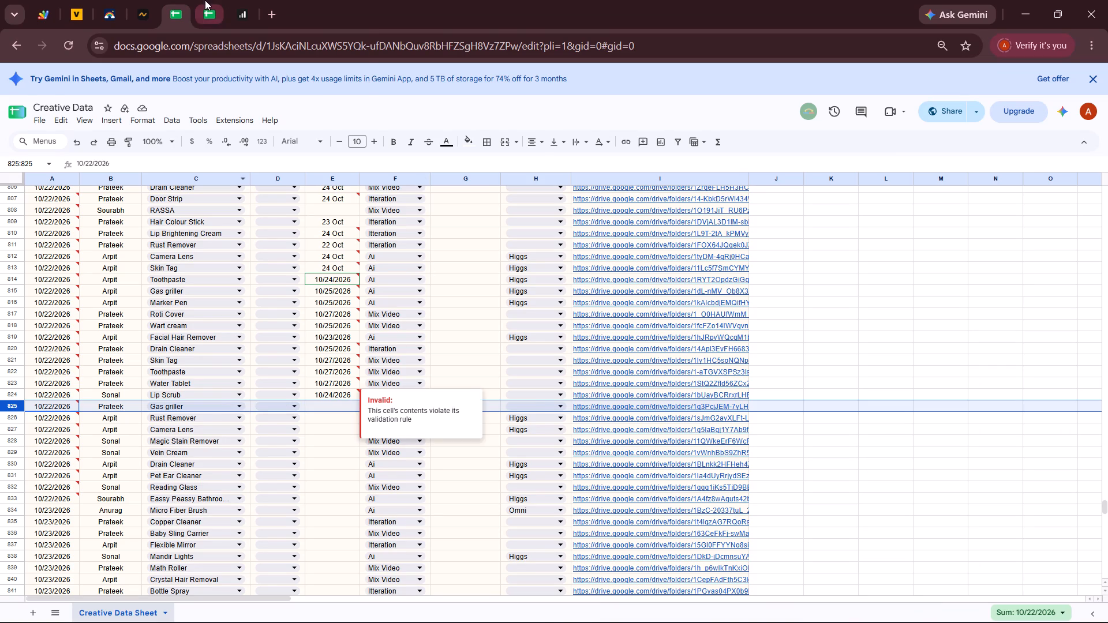
{"action": "left_click", "coordinate": [205, 0]}
{"action": "scroll", "coordinate": [821, 388], "scroll_direction": "up", "scroll_amount": 5}
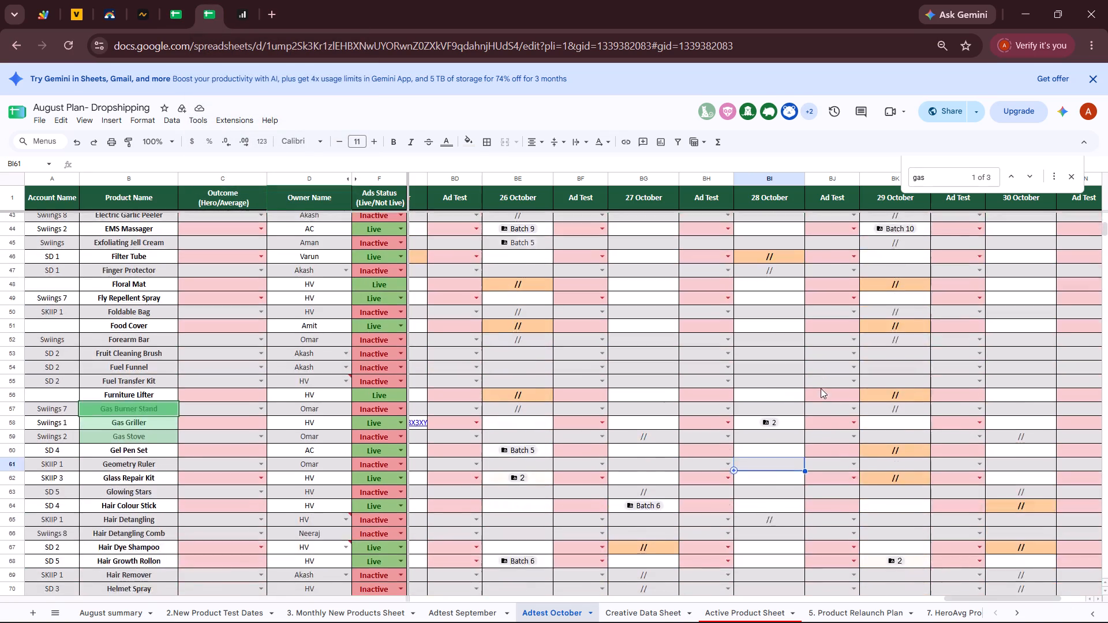
{"action": "scroll", "coordinate": [821, 388], "scroll_direction": "down", "scroll_amount": 1}
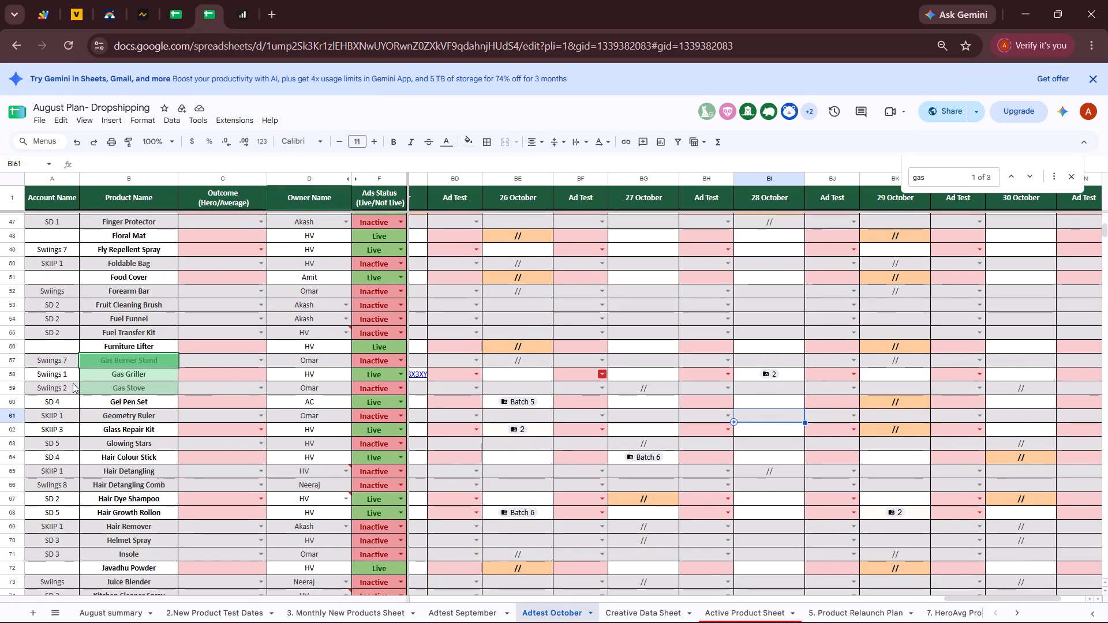
{"action": "left_click", "coordinate": [13, 373]}
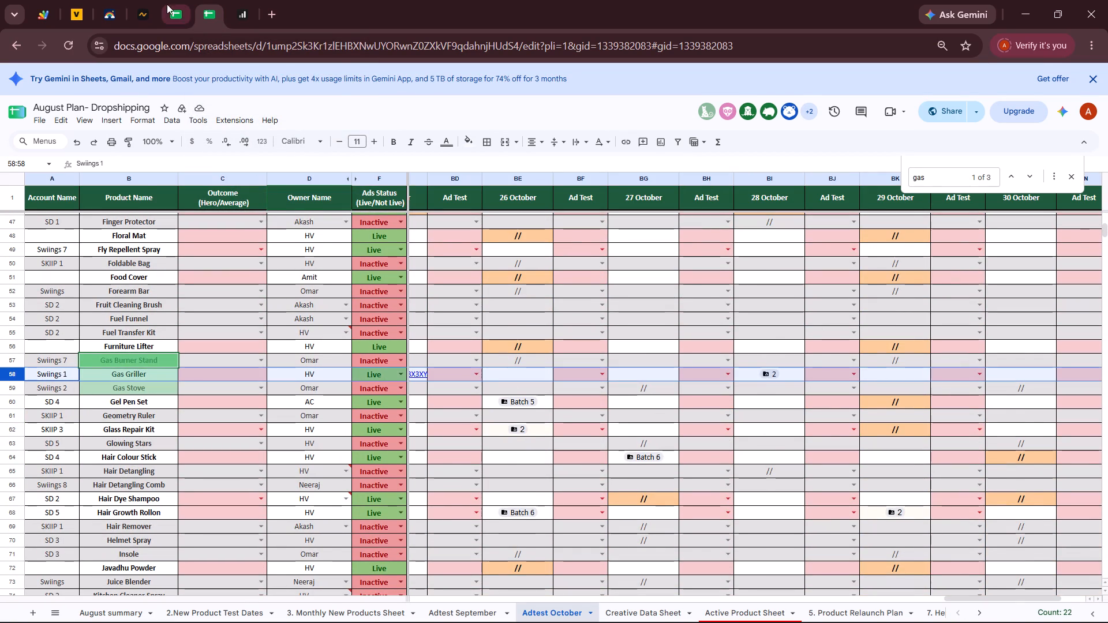
{"action": "left_click", "coordinate": [171, 1]}
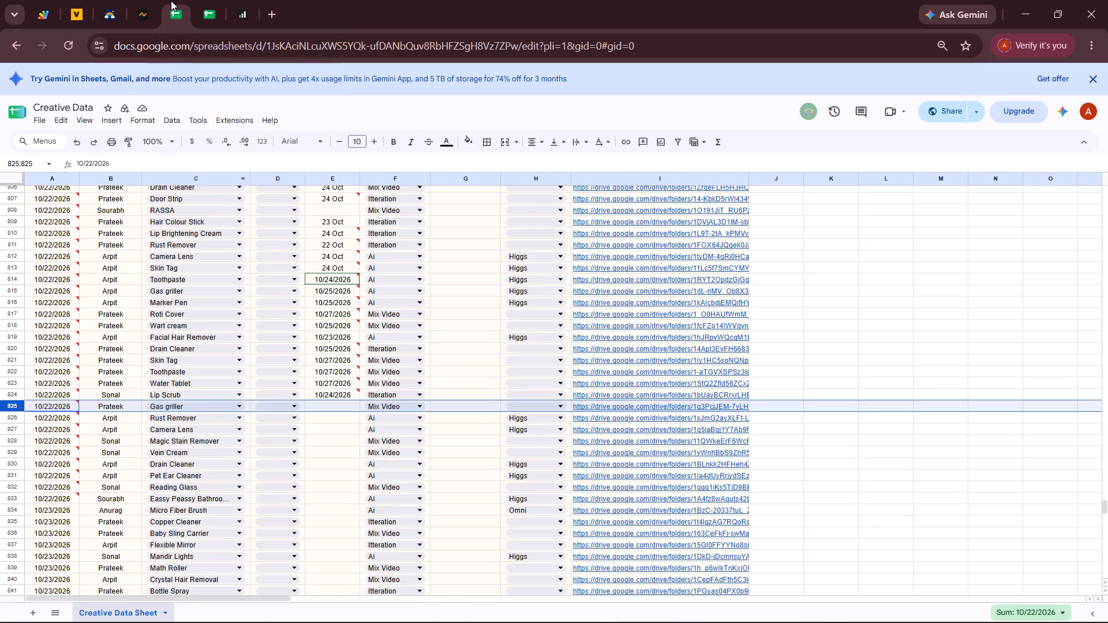
{"action": "left_click", "coordinate": [332, 407]}
{"action": "double_click", "coordinate": [332, 407]}
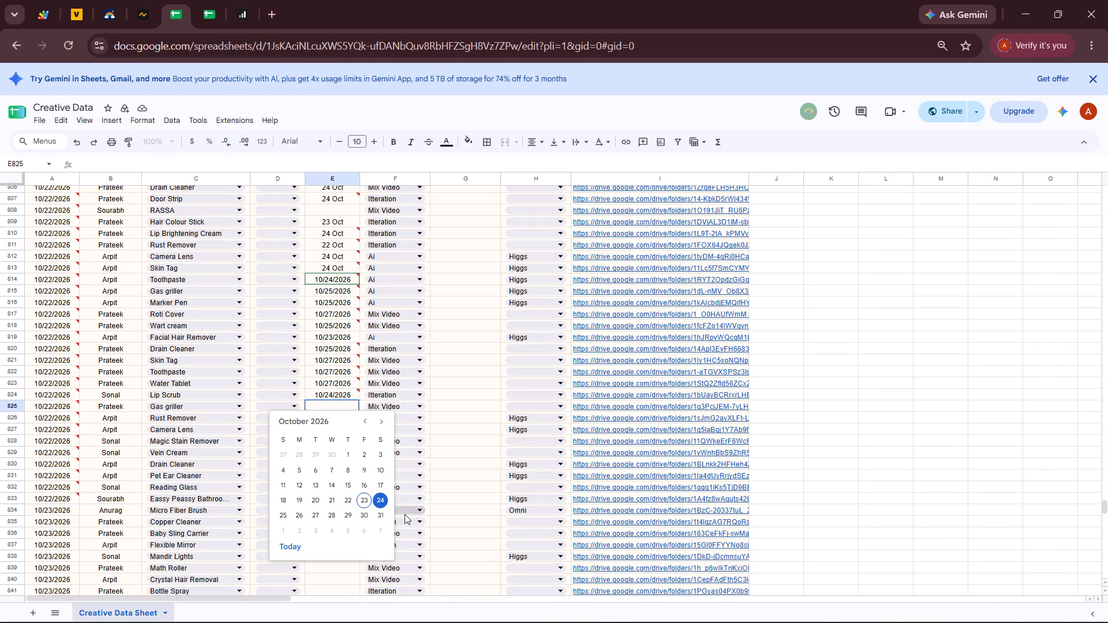
{"action": "left_click", "coordinate": [325, 519]}
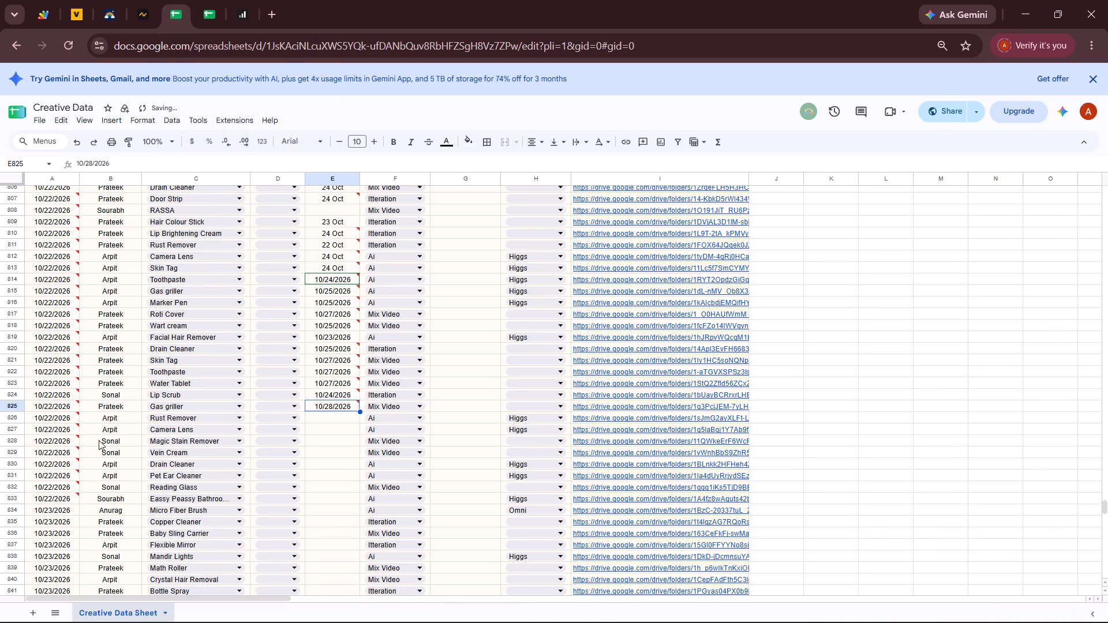
Copy the Drive folder link of the 10/22/2026 Rust Remover entry in Creative Data row 826.
{"action": "left_click", "coordinate": [10, 418]}
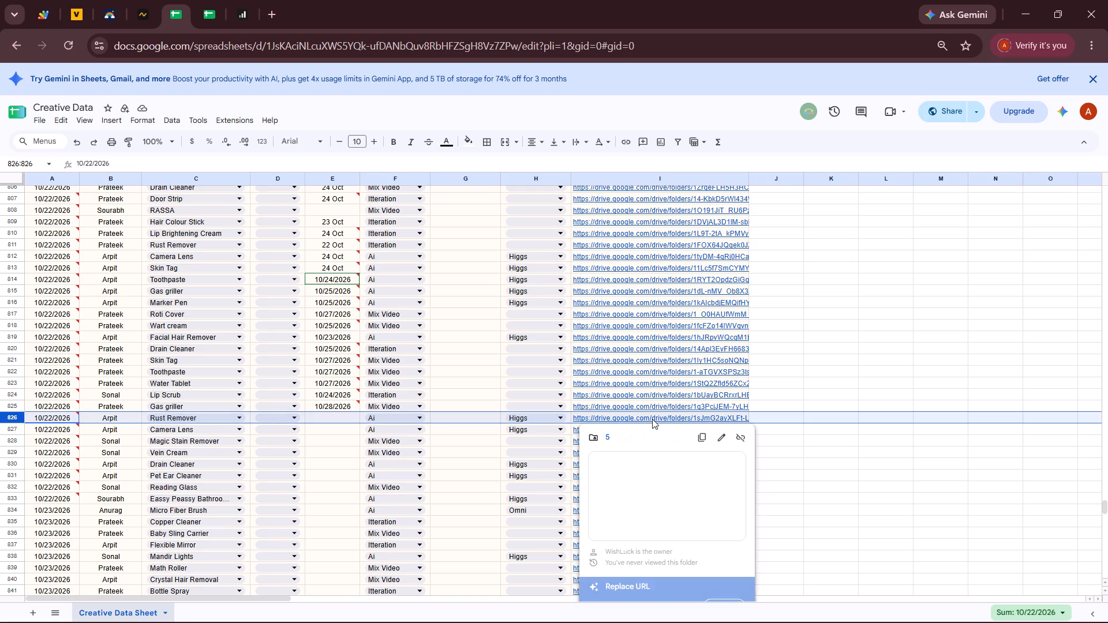
{"action": "left_click", "coordinate": [701, 439]}
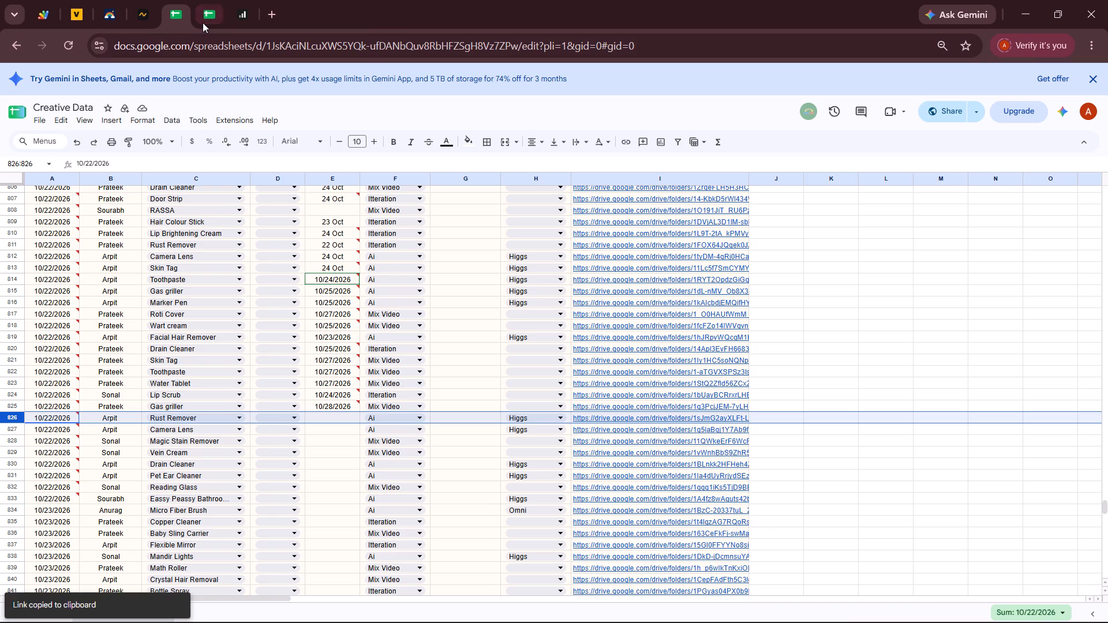
Find "Rust" in Adtest October and replace the // marker in Rust Remover's 25 October cell with the copied Drive folder link.
{"action": "left_click", "coordinate": [203, 22]}
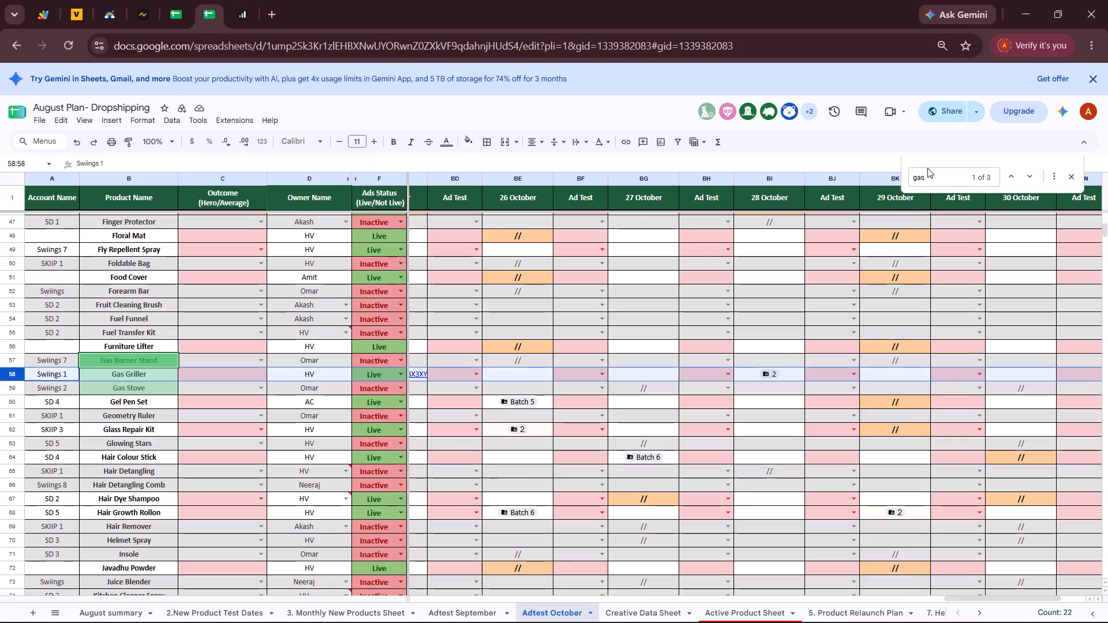
{"action": "left_click", "coordinate": [924, 177]}
{"action": "key", "text": "BackSpace"}
{"action": "key", "text": "BackSpace"}
{"action": "key", "text": "BackSpace"}
{"action": "key", "text": "BackSpace"}
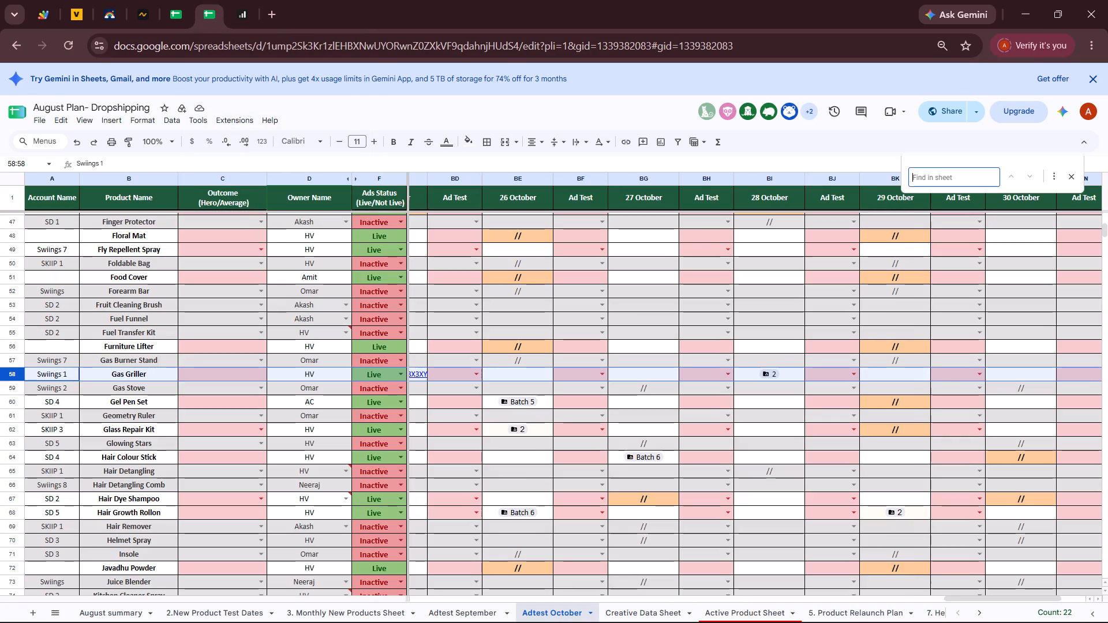
{"action": "type", "text": "Rust"}
{"action": "scroll", "coordinate": [716, 254], "scroll_direction": "down", "scroll_amount": 1}
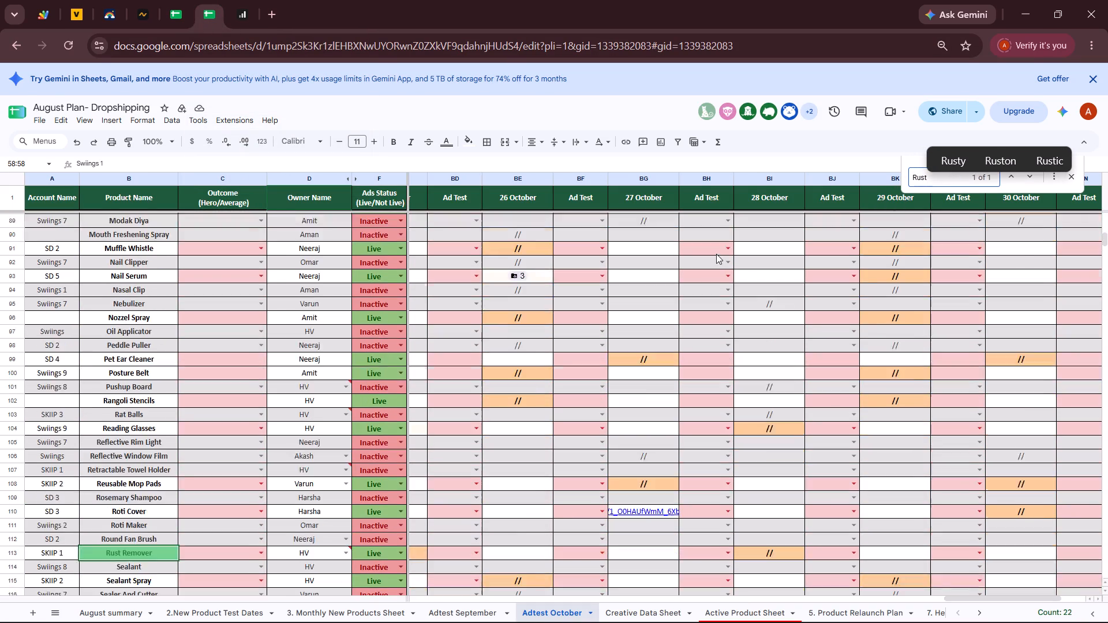
{"action": "scroll", "coordinate": [716, 254], "scroll_direction": "down", "scroll_amount": 1}
{"action": "left_click", "coordinate": [14, 440]}
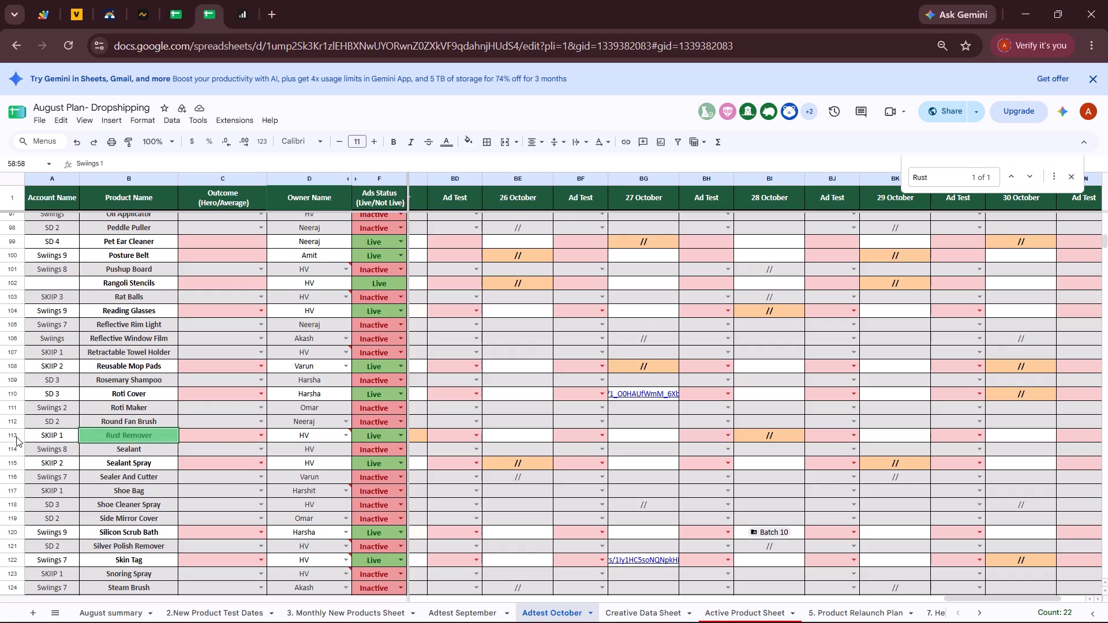
{"action": "left_click", "coordinate": [16, 437]}
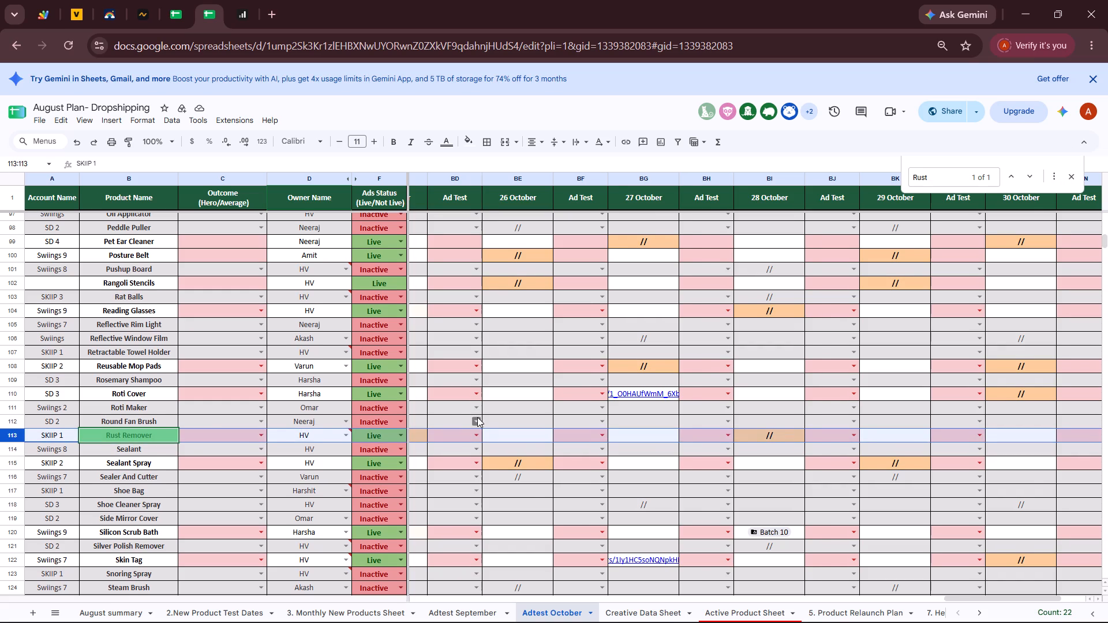
{"action": "scroll", "coordinate": [477, 417], "scroll_direction": "right", "scroll_amount": 1}
{"action": "scroll", "coordinate": [566, 426], "scroll_direction": "right", "scroll_amount": 1}
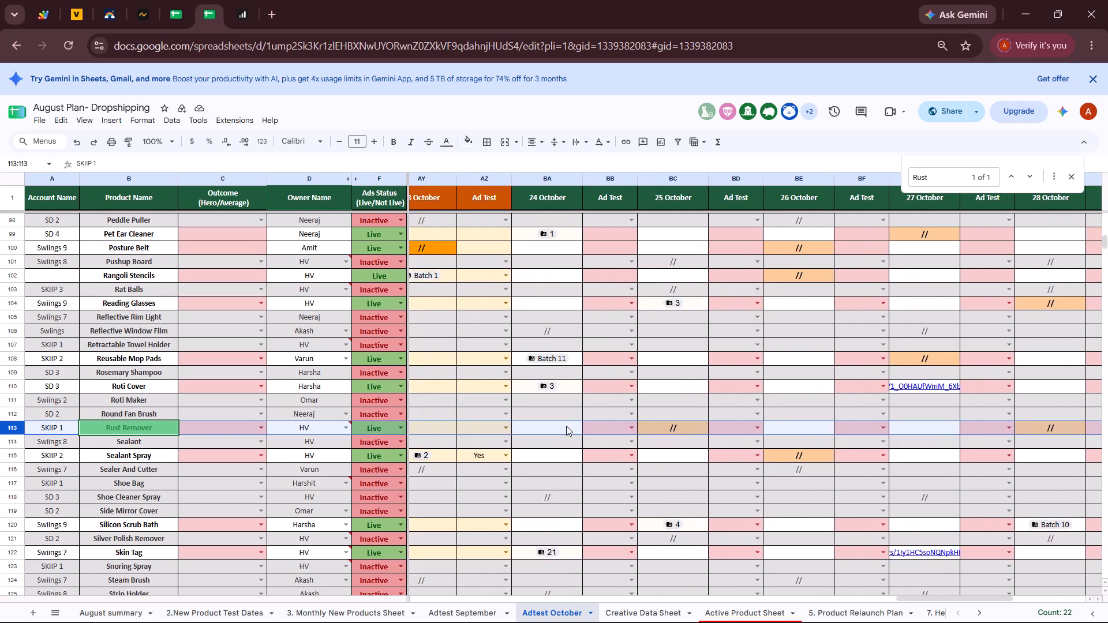
{"action": "scroll", "coordinate": [566, 426], "scroll_direction": "right", "scroll_amount": 2}
{"action": "double_click", "coordinate": [766, 426]}
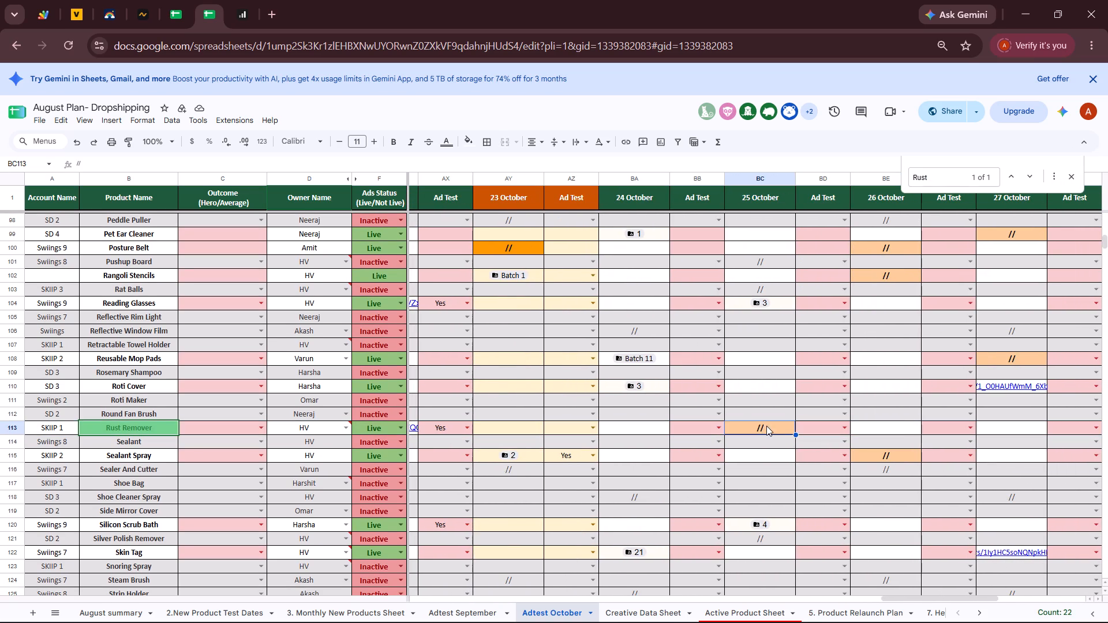
{"action": "key", "text": "BackSpace"}
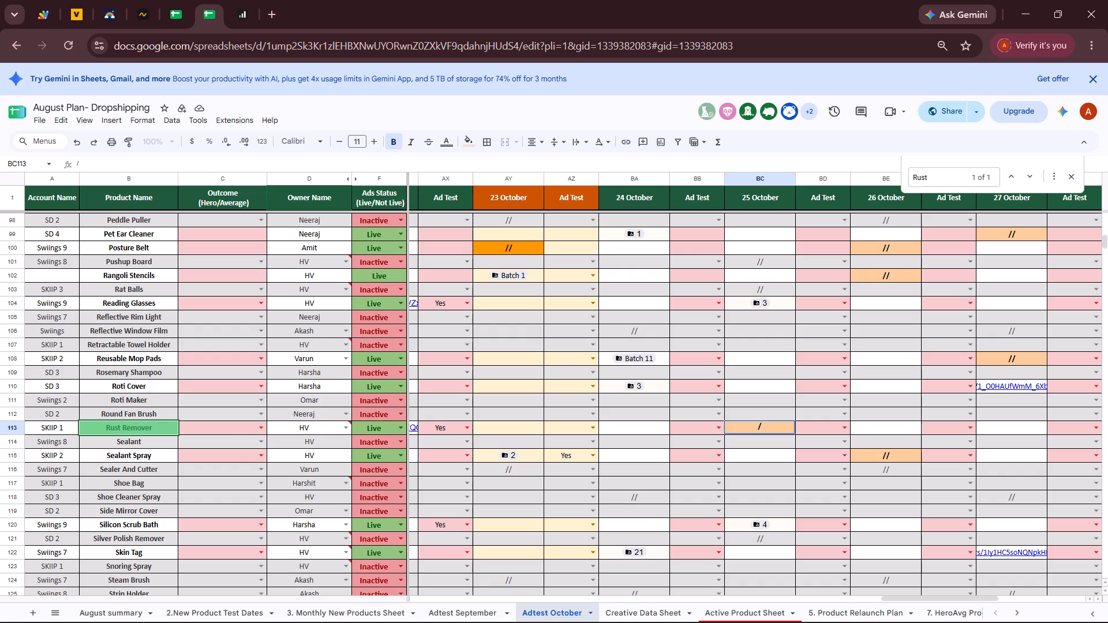
{"action": "key", "text": "BackSpace"}
{"action": "key", "text": "BackSpace"}
{"action": "key", "text": "ctrl+v"}
{"action": "key", "text": "Tab"}
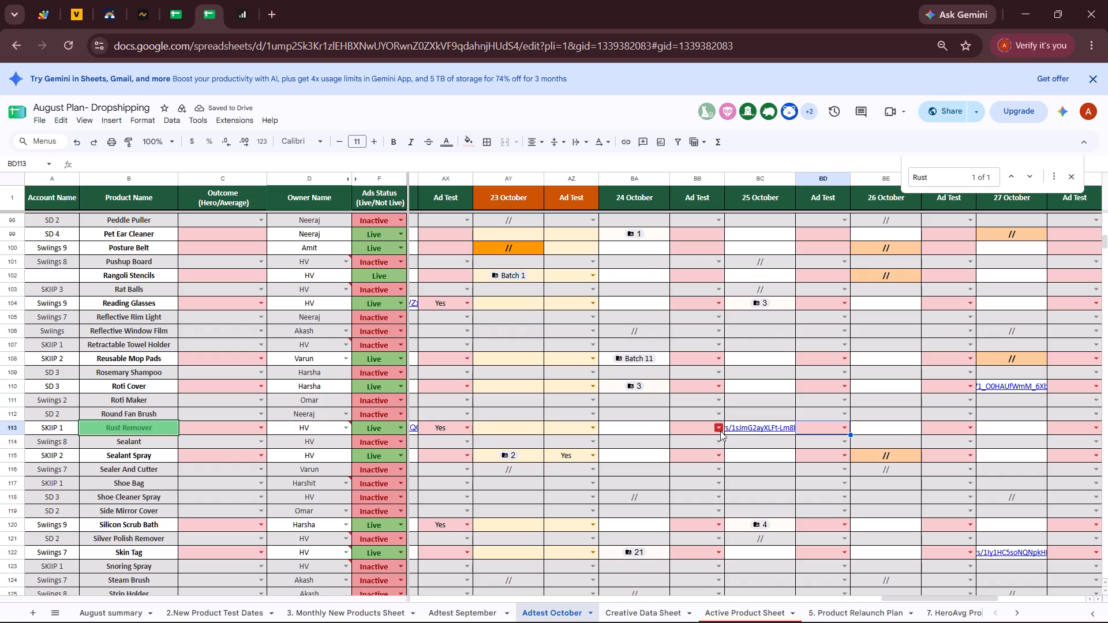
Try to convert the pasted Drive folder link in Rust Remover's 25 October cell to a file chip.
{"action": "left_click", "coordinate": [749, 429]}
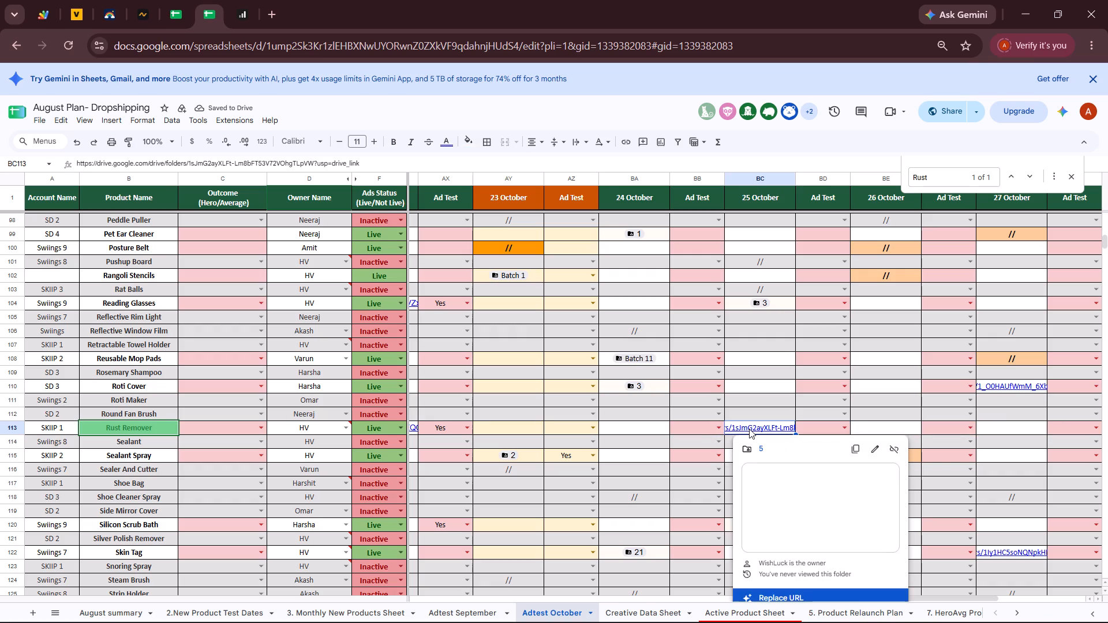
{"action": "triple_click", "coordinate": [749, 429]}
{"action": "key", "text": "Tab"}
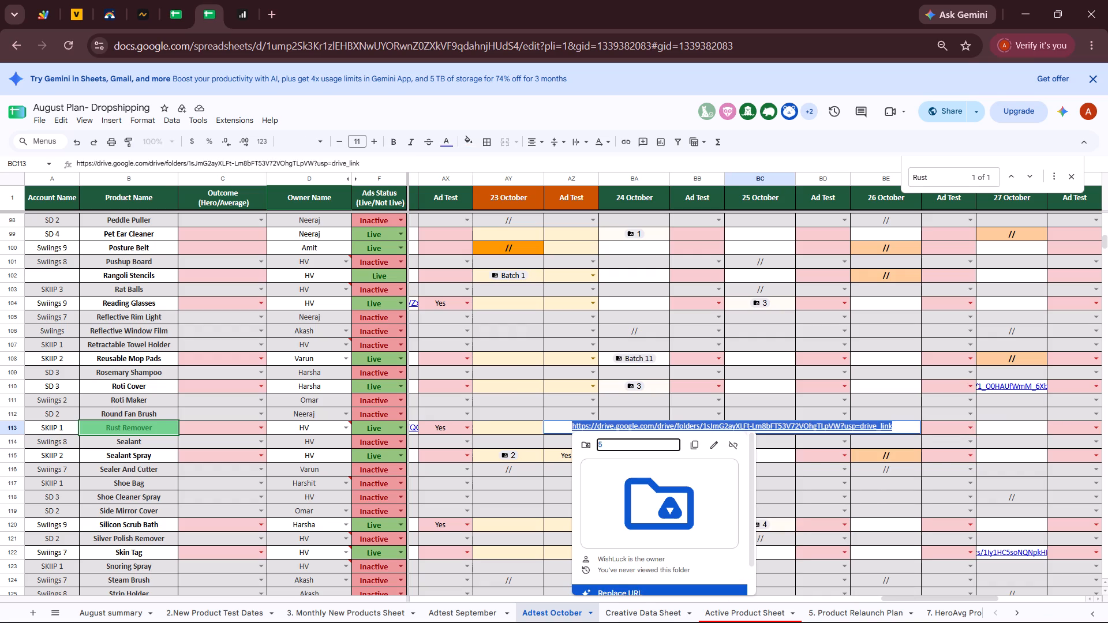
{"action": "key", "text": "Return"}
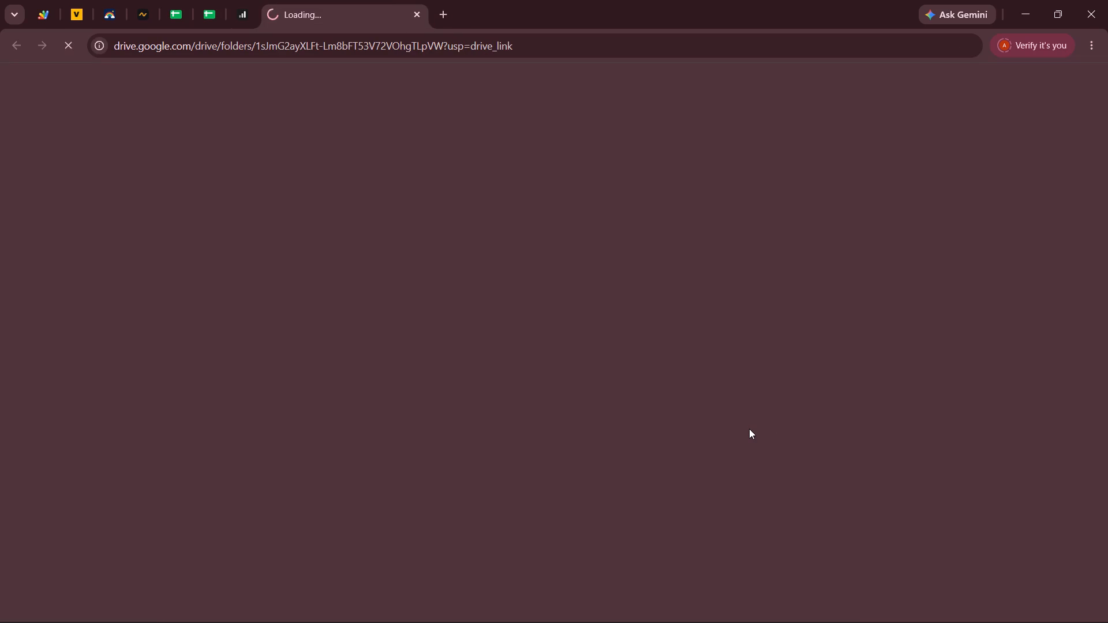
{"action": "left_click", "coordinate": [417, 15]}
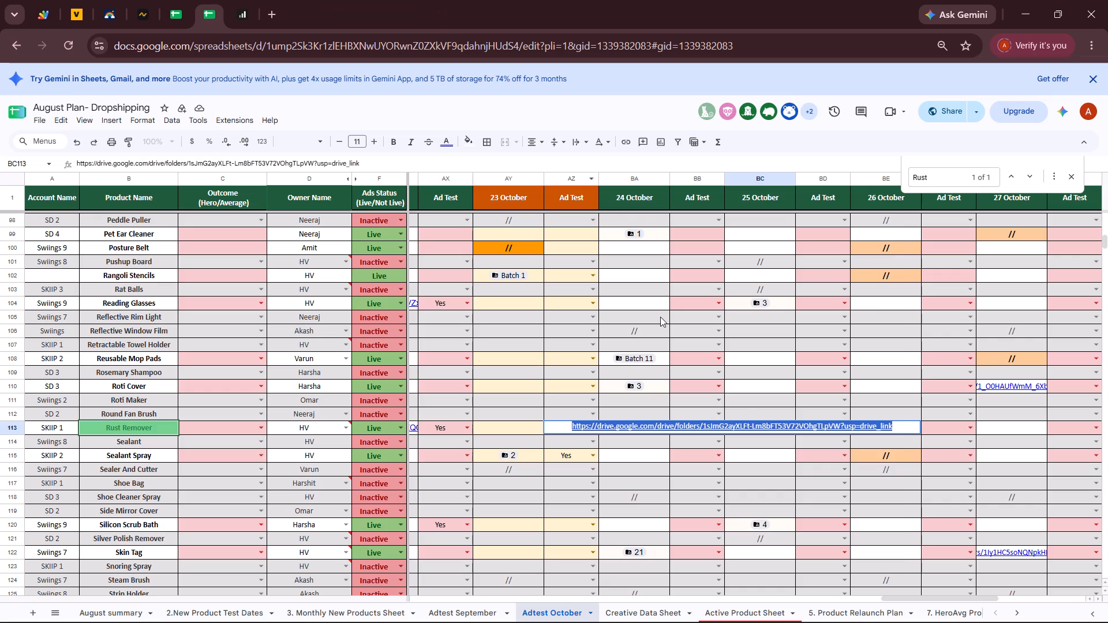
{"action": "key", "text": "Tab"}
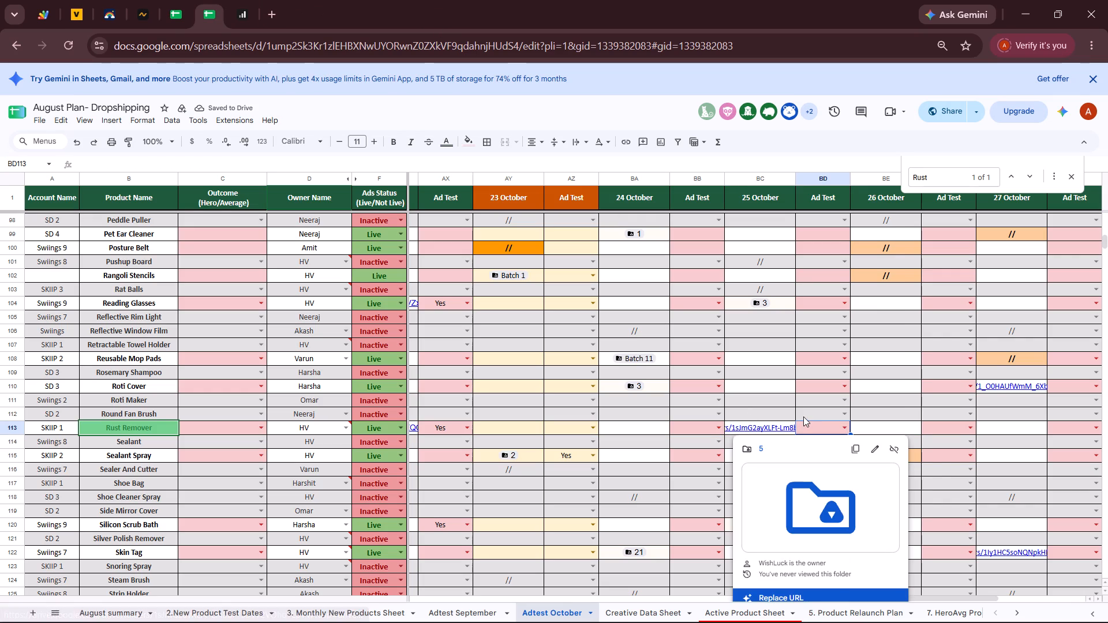
Undo the plain link paste and replace the // marker in Rust Remover's 25 October cell with the copied link as a file chip.
{"action": "key", "text": "ctrl+z"}
{"action": "key", "text": "ctrl+z"}
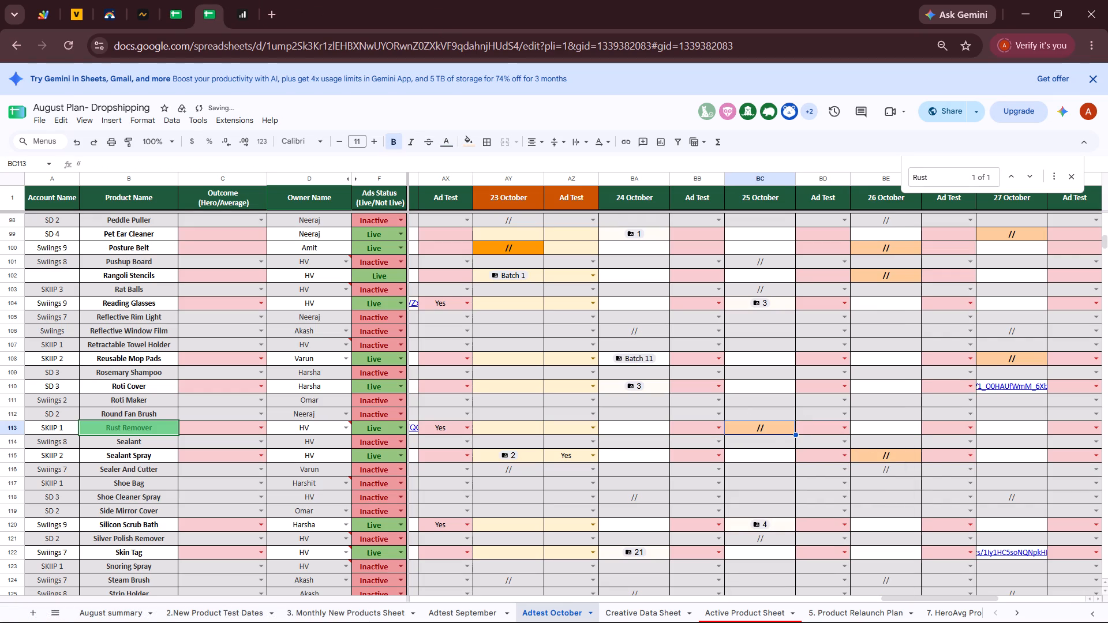
{"action": "triple_click", "coordinate": [775, 430]}
{"action": "key", "text": "BackSpace"}
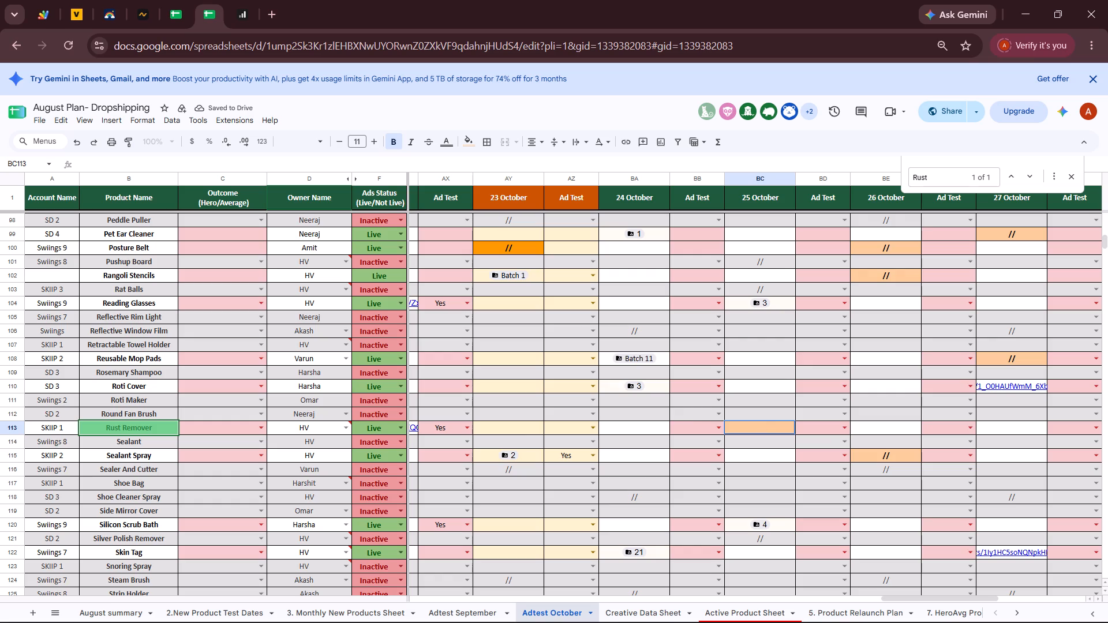
{"action": "key", "text": "ctrl+v"}
{"action": "key", "text": "Tab"}
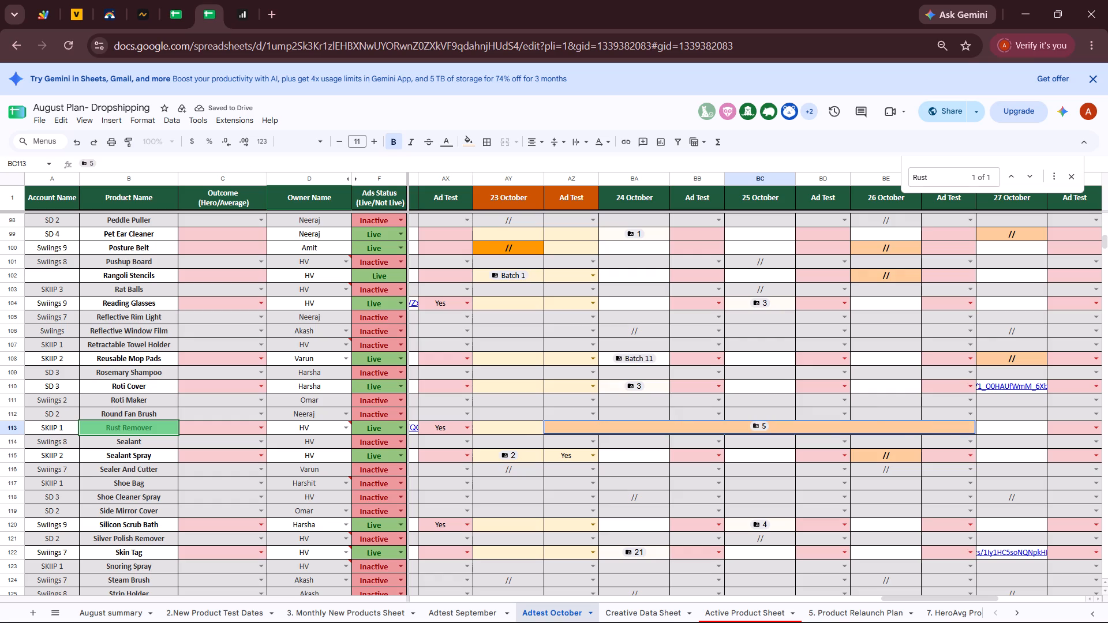
{"action": "key", "text": "Return"}
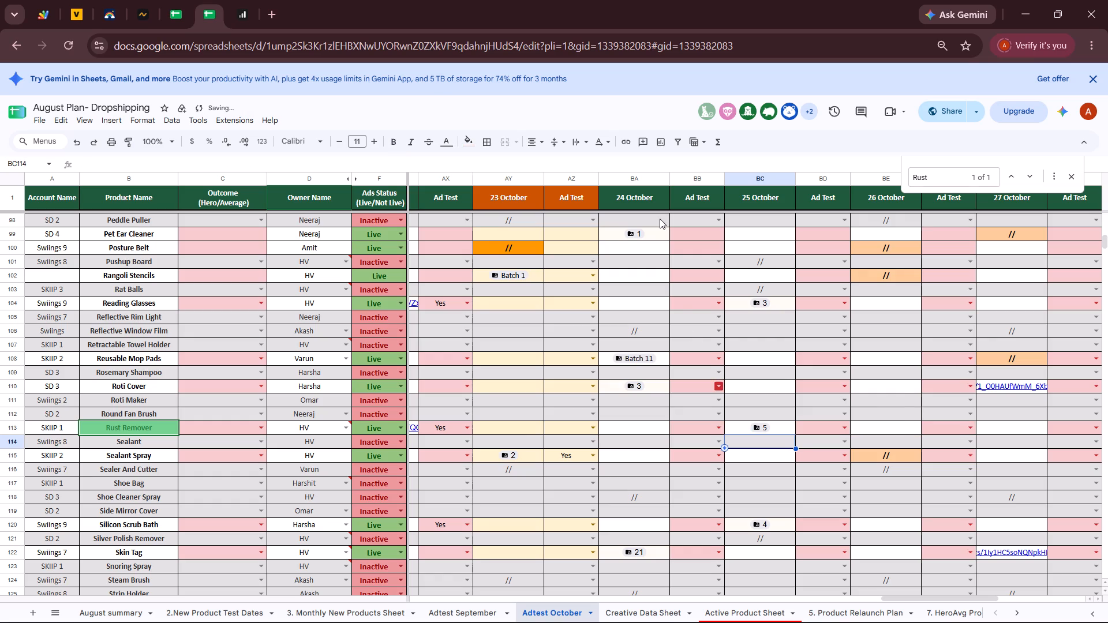
Recheck Rust Remover's planned date in Adtest October and set its live date in Creative Data row 826 to 10/25/2026.
{"action": "left_click", "coordinate": [175, 13]}
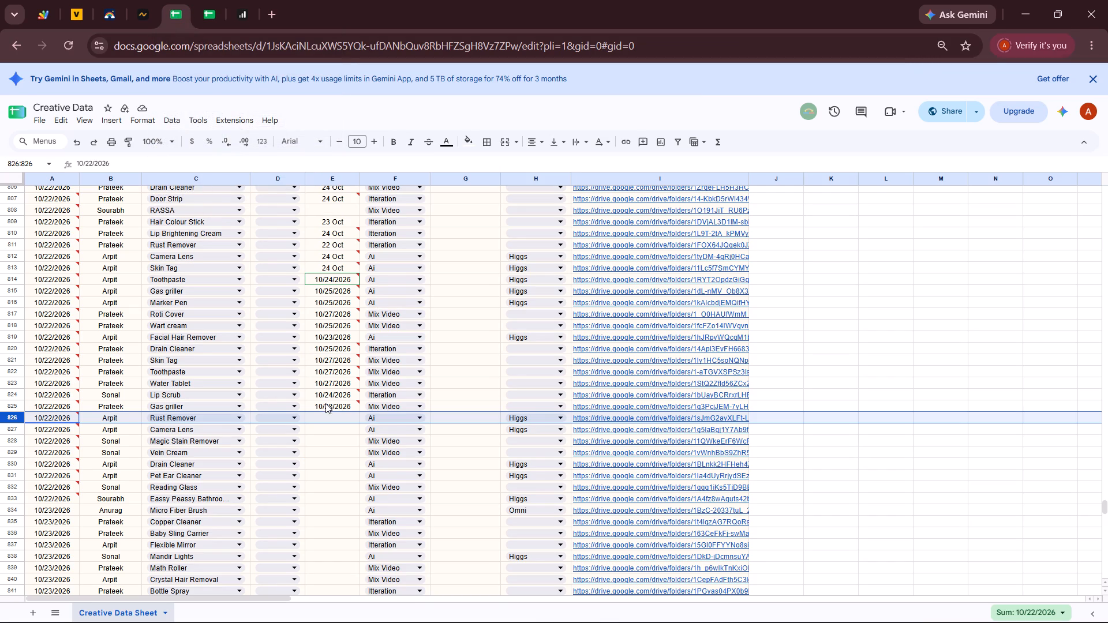
{"action": "left_click", "coordinate": [199, 11]}
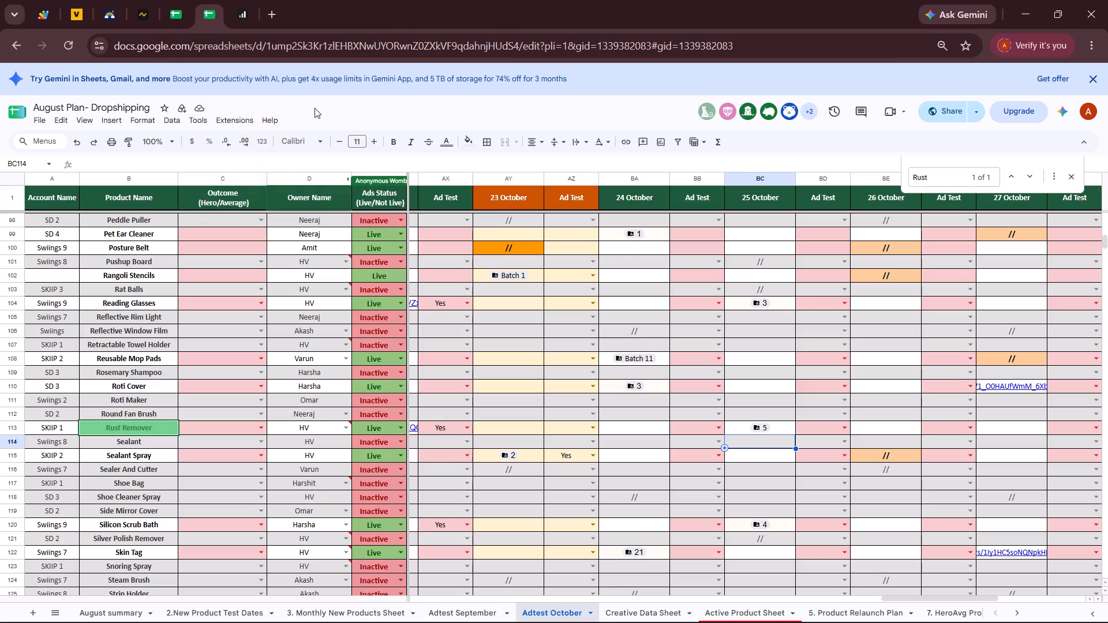
{"action": "left_click", "coordinate": [182, 0]}
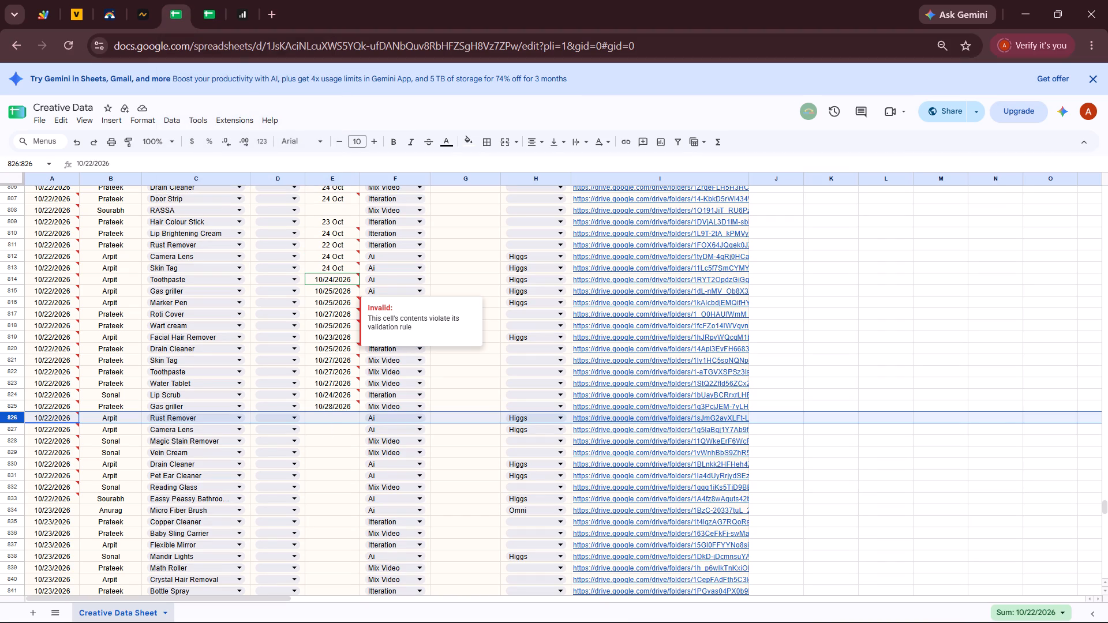
{"action": "double_click", "coordinate": [328, 421]}
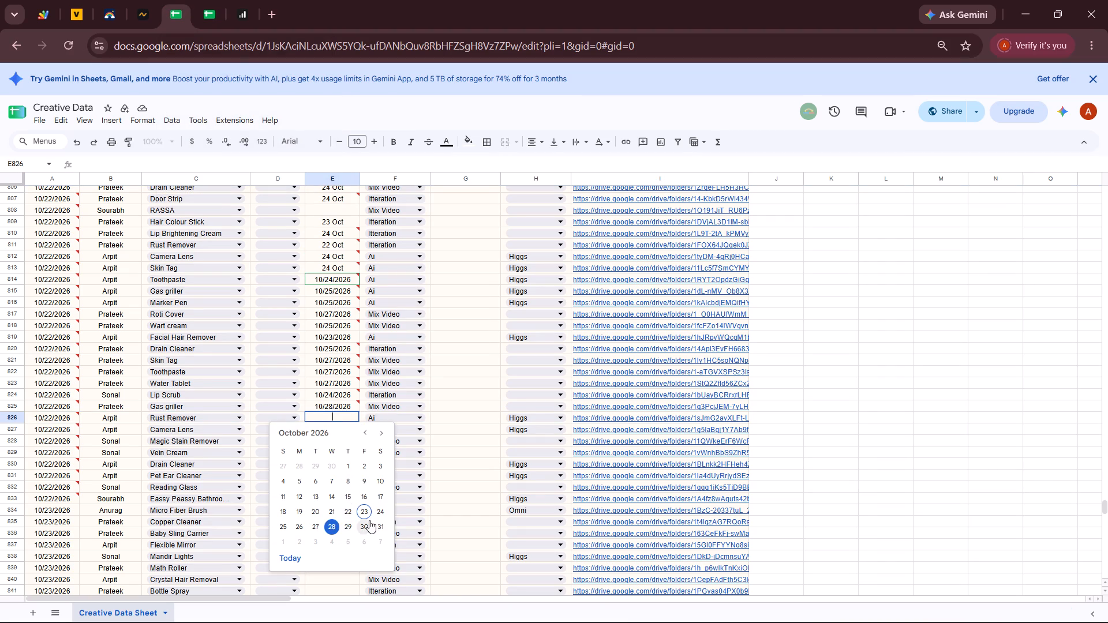
{"action": "left_click", "coordinate": [285, 530]}
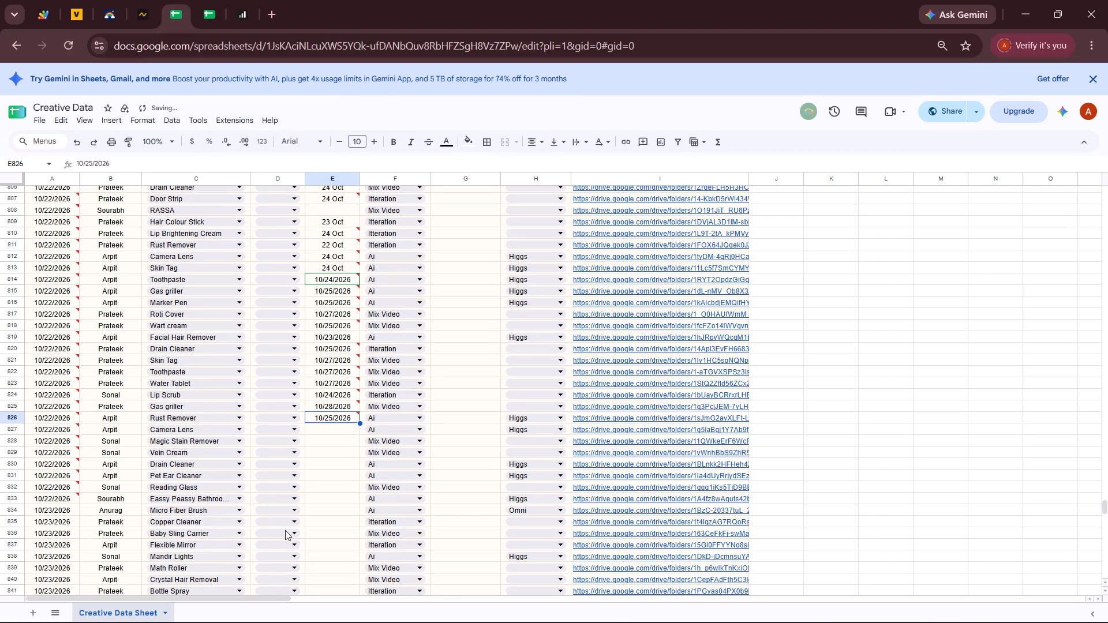
Copy the Drive folder link of the 10/22/2026 Camera Lens entry in Creative Data row 827.
{"action": "left_click", "coordinate": [9, 430]}
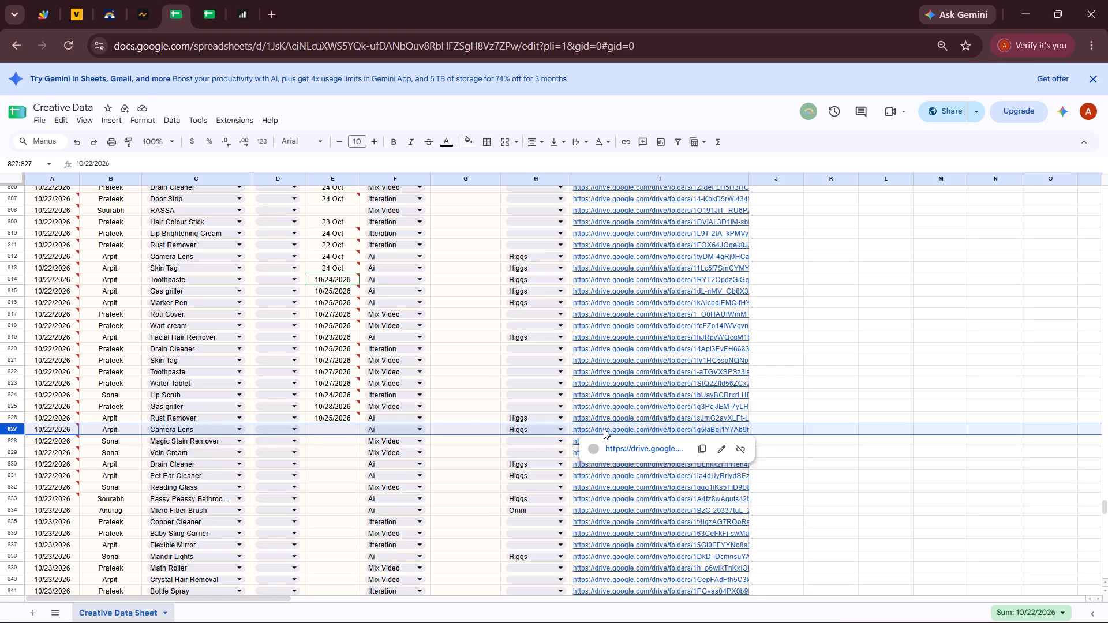
{"action": "left_click", "coordinate": [701, 446]}
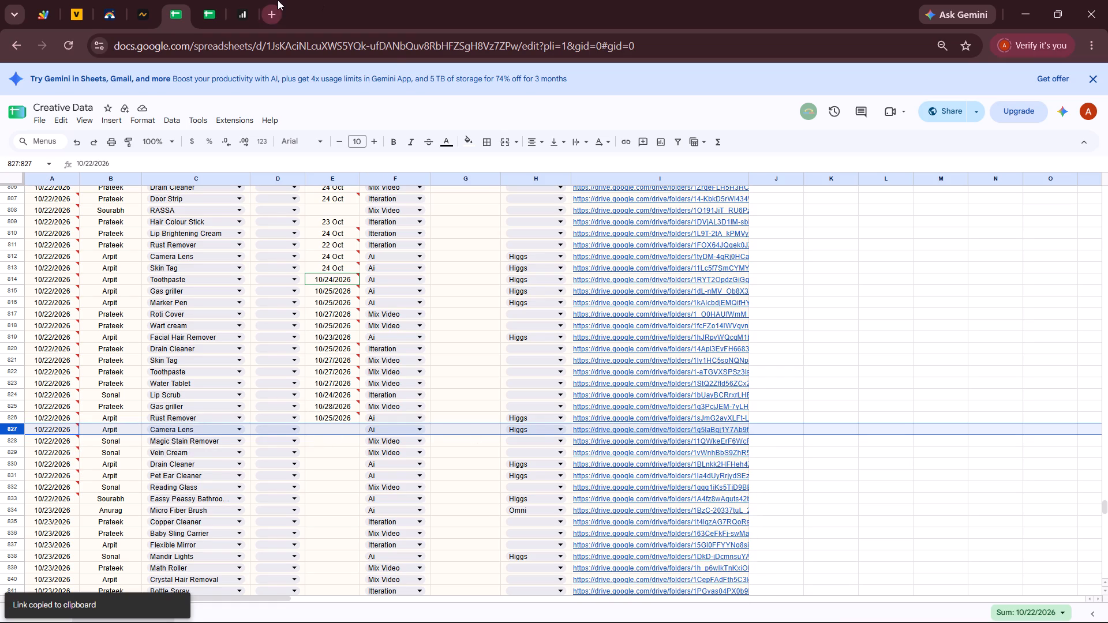
Find "camer" in Adtest October and replace the // marker in Camera Lens's 27 October cell with the copied link as a file chip.
{"action": "double_click", "coordinate": [205, 1]}
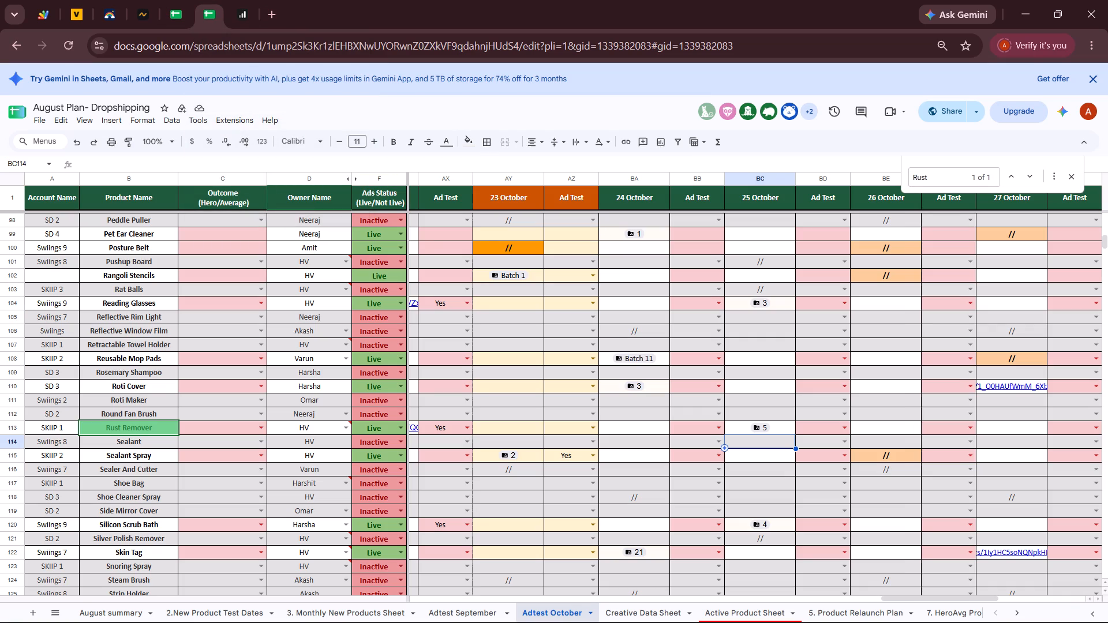
{"action": "left_click_drag", "start_coordinate": [941, 173], "coordinate": [903, 172]}
{"action": "key", "text": "BackSpace"}
{"action": "type", "text": "camer"}
{"action": "scroll", "coordinate": [587, 329], "scroll_direction": "up", "scroll_amount": 3}
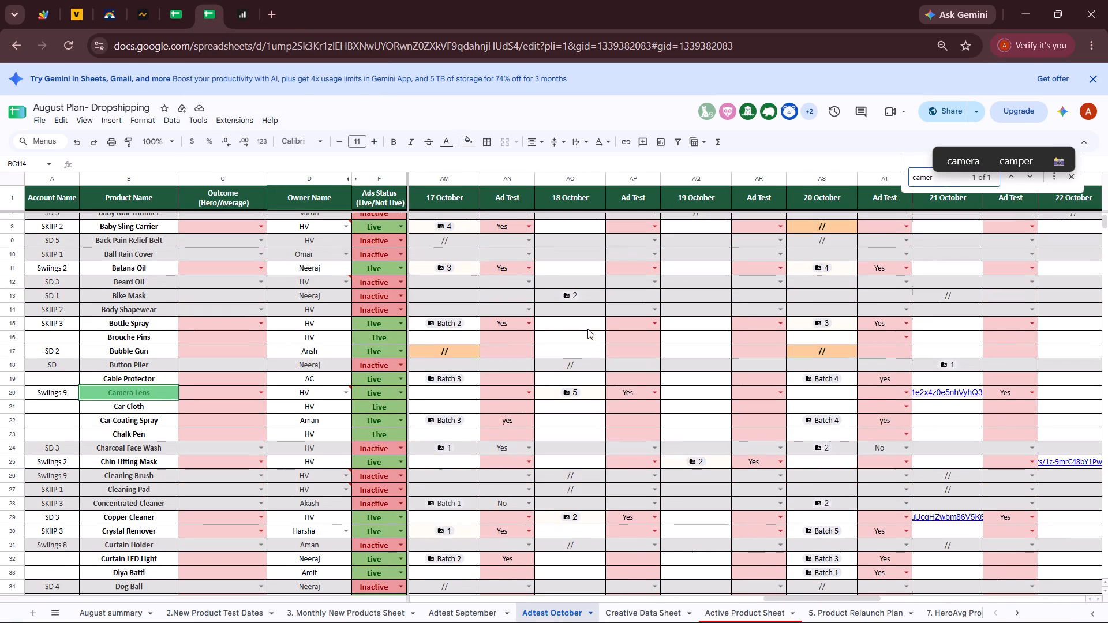
{"action": "left_click", "coordinate": [17, 394]}
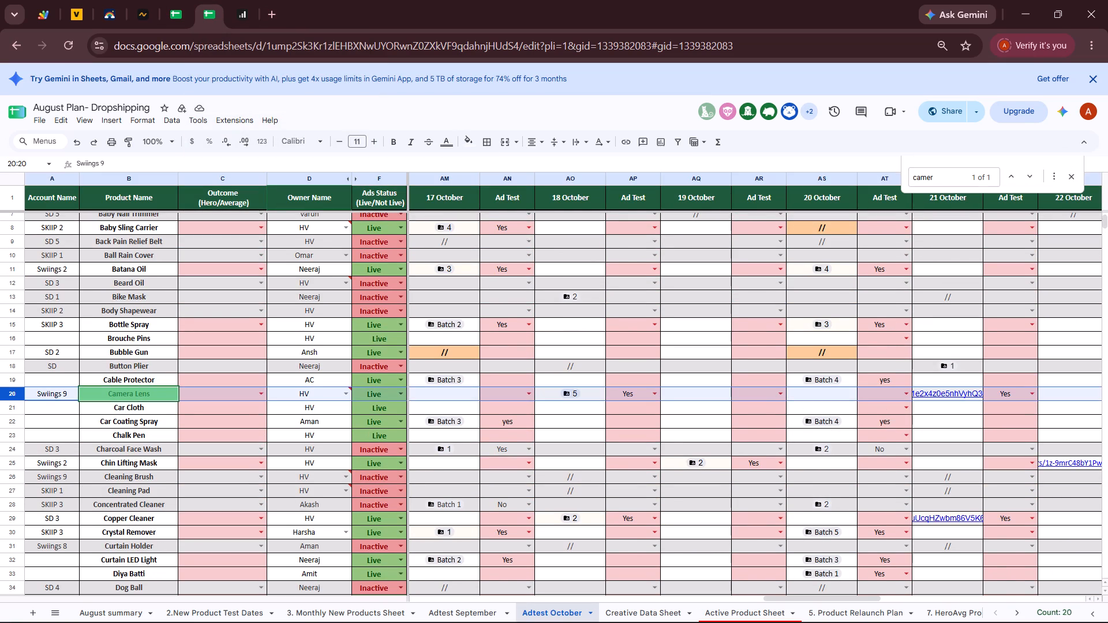
{"action": "scroll", "coordinate": [773, 399], "scroll_direction": "left", "scroll_amount": 6}
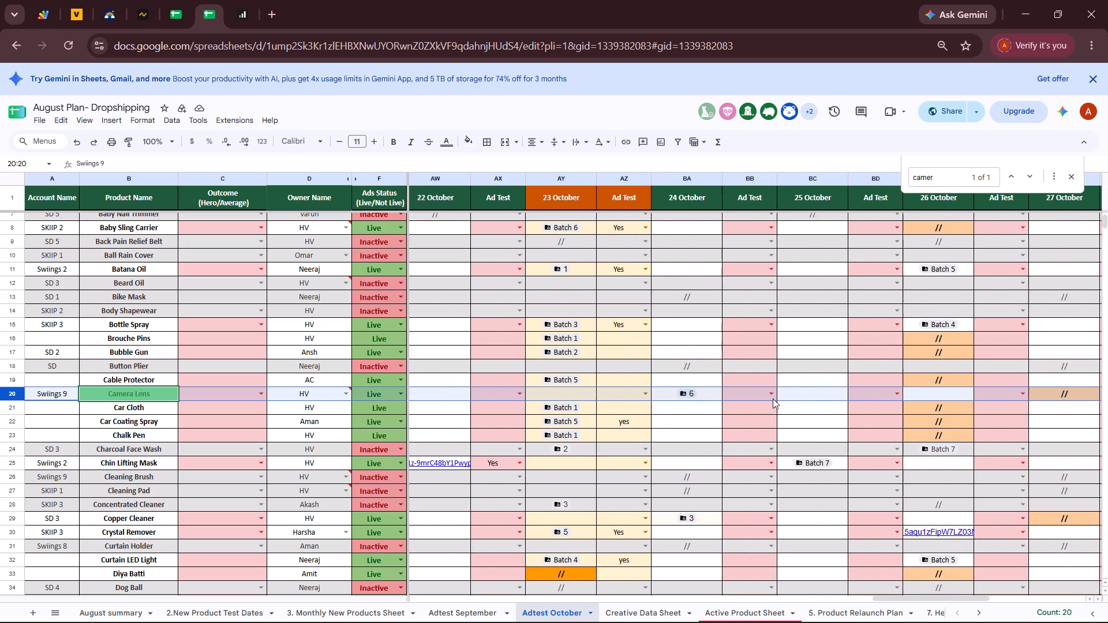
{"action": "scroll", "coordinate": [773, 399], "scroll_direction": "left", "scroll_amount": 4}
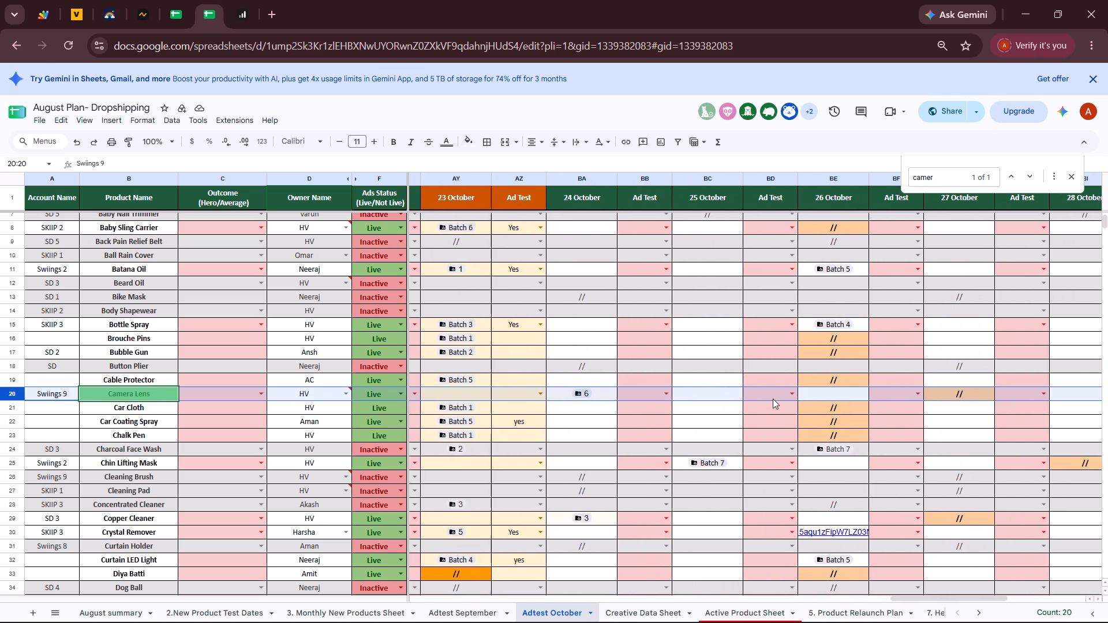
{"action": "scroll", "coordinate": [773, 399], "scroll_direction": "left", "scroll_amount": 1}
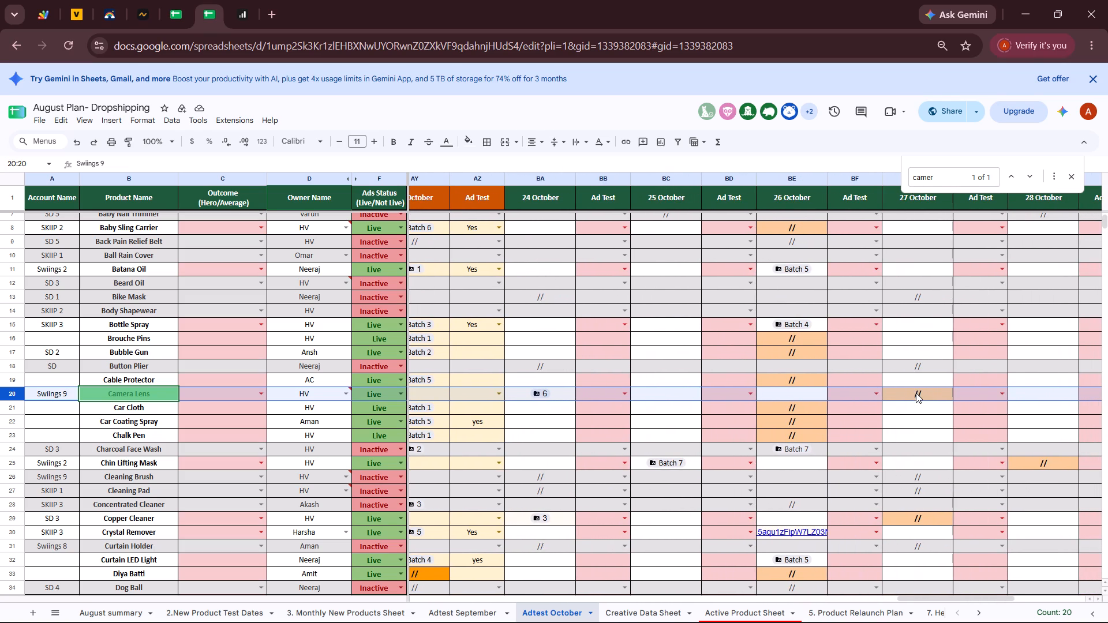
{"action": "double_click", "coordinate": [916, 393]}
{"action": "key", "text": "BackSpace"}
{"action": "key", "text": "BackSpace"}
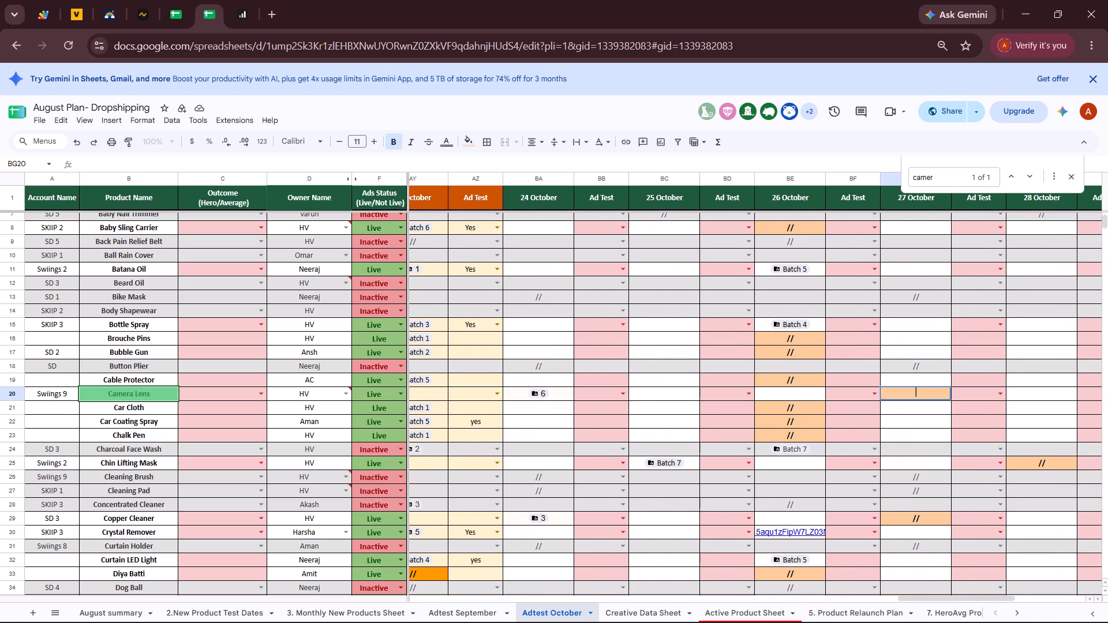
{"action": "key", "text": "ctrl+v"}
{"action": "key", "text": "Tab"}
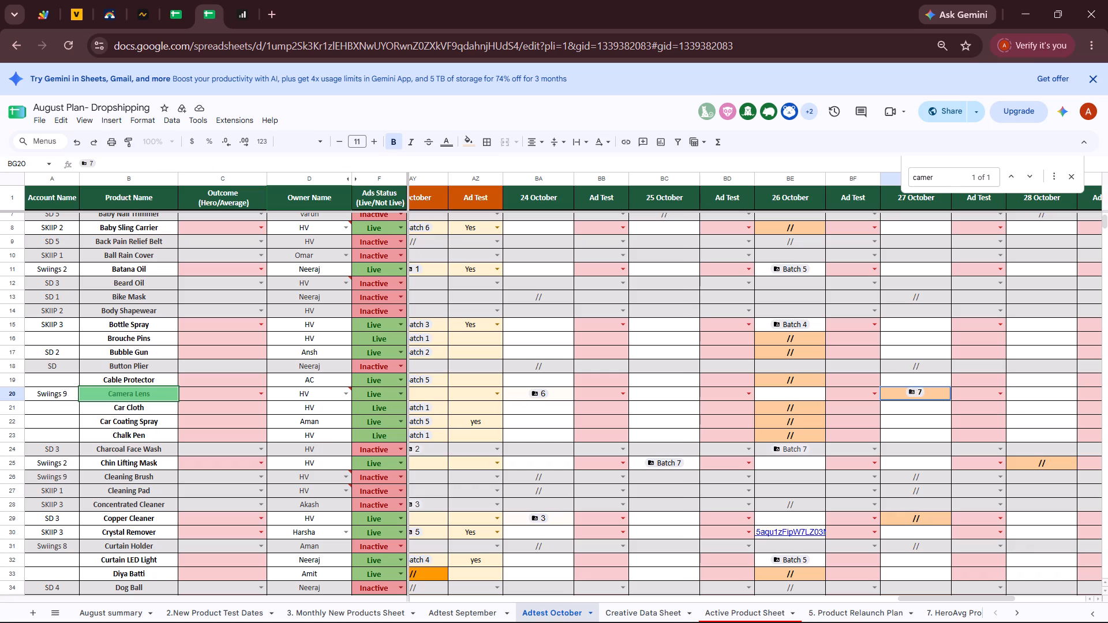
Recheck Camera Lens's planned date in Adtest October and set its live date in Creative Data row 827 to 10/27/2026.
{"action": "left_click", "coordinate": [181, 9]}
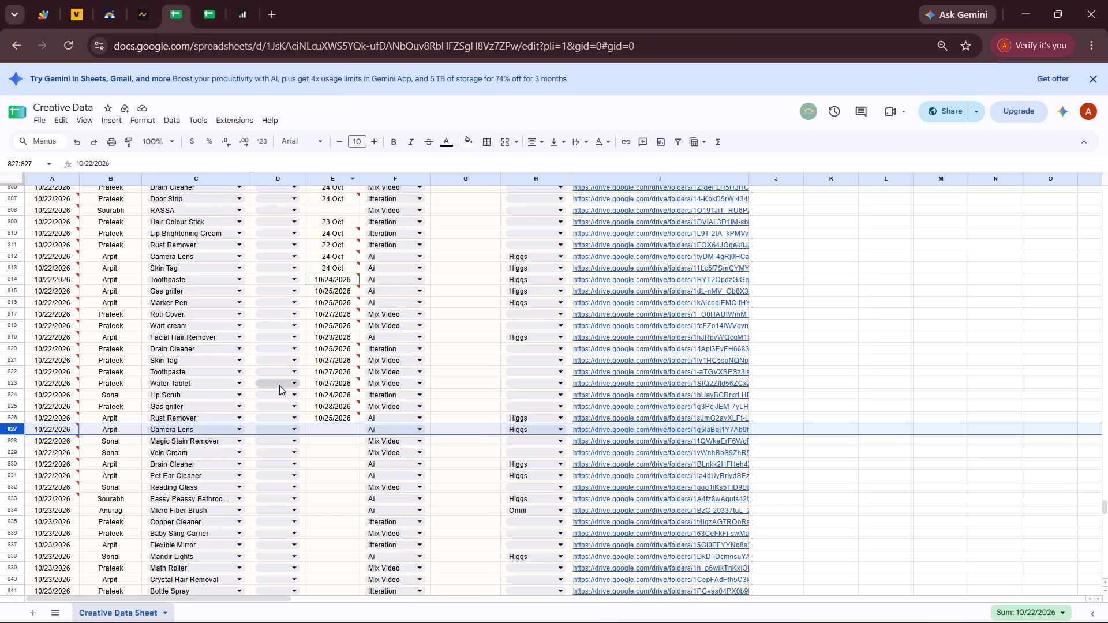
{"action": "left_click", "coordinate": [209, 0]}
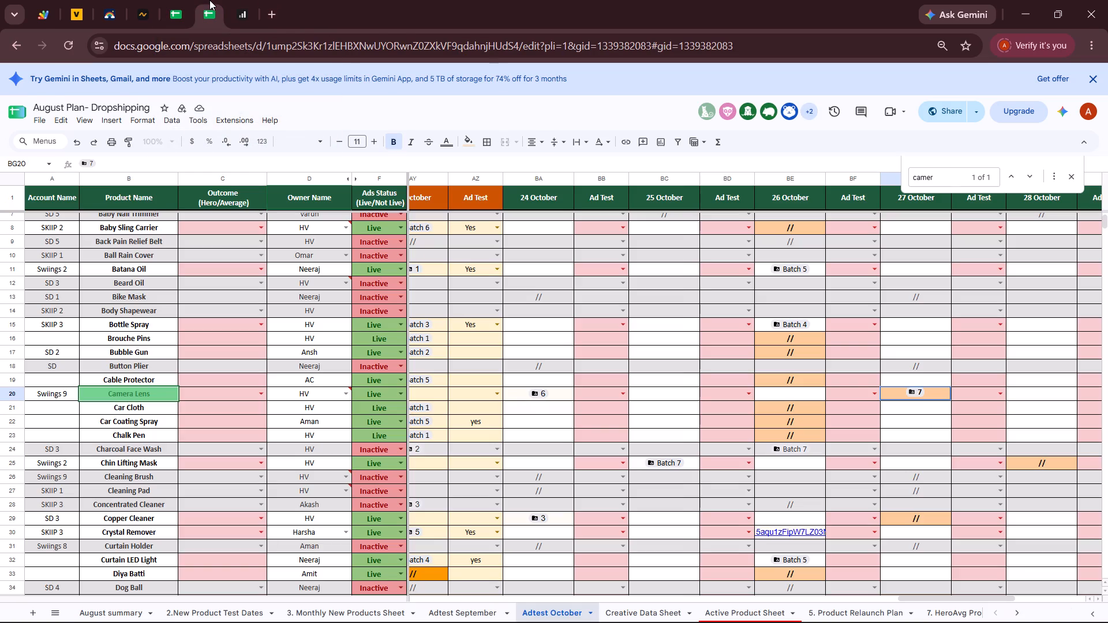
{"action": "left_click", "coordinate": [191, 2]}
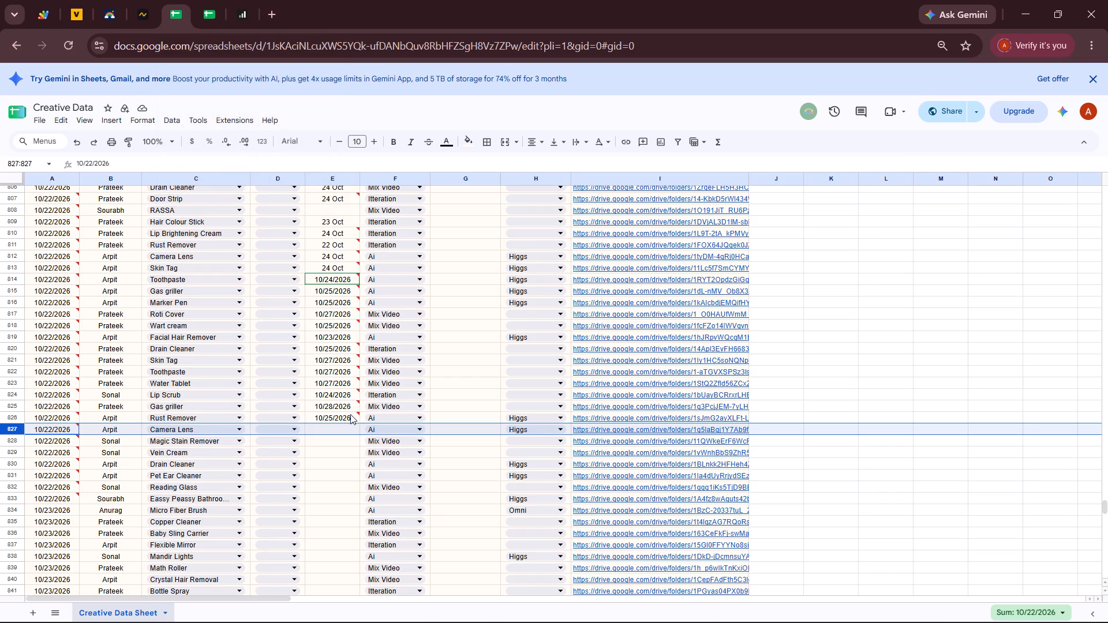
{"action": "double_click", "coordinate": [334, 428]}
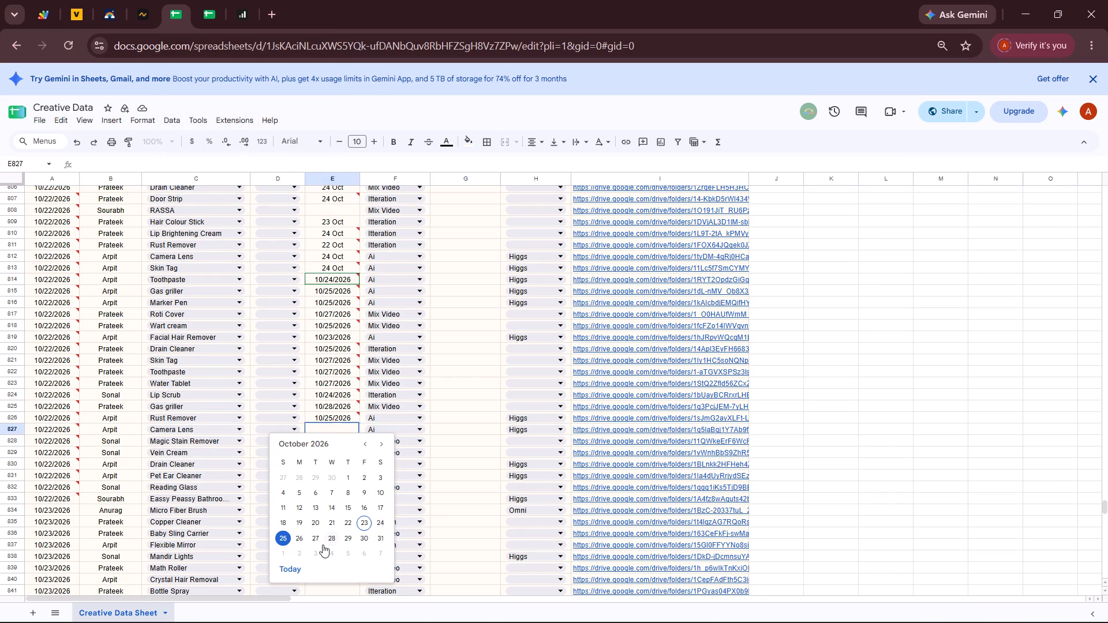
{"action": "left_click", "coordinate": [319, 542]}
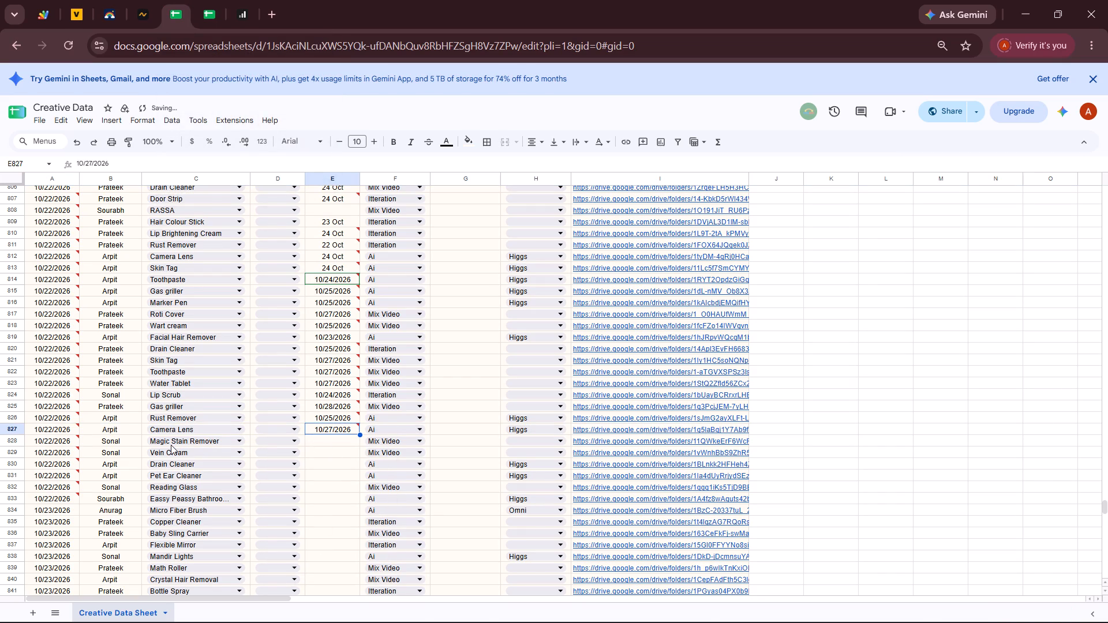
Copy the Drive folder link of the 10/22/2026 Magic Stain Remover entry in Creative Data row 828.
{"action": "left_click", "coordinate": [15, 441]}
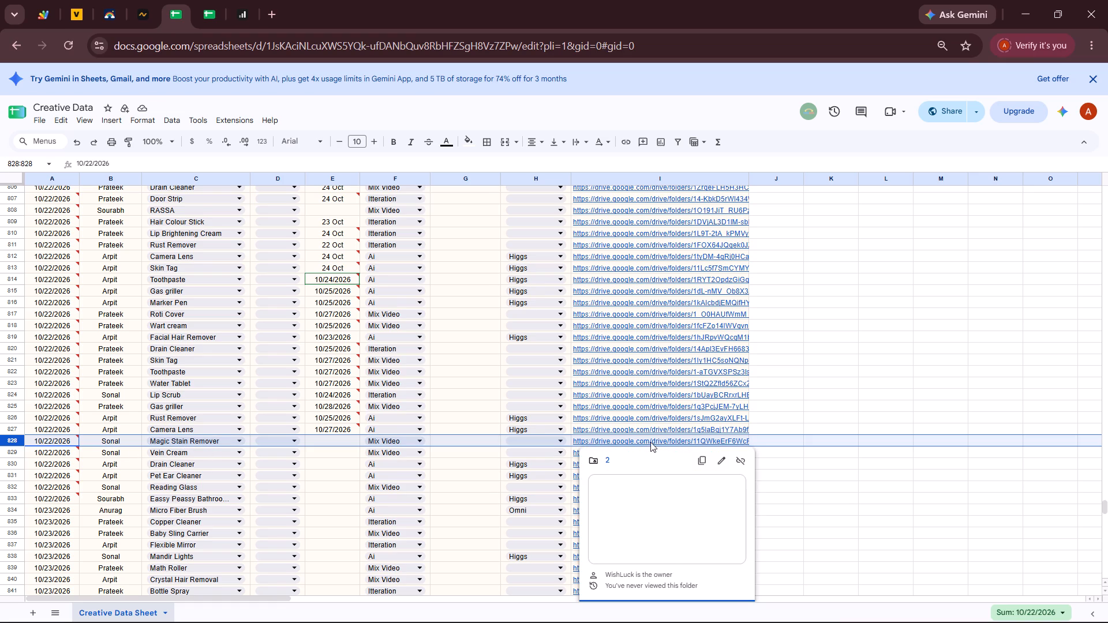
{"action": "left_click", "coordinate": [698, 456]}
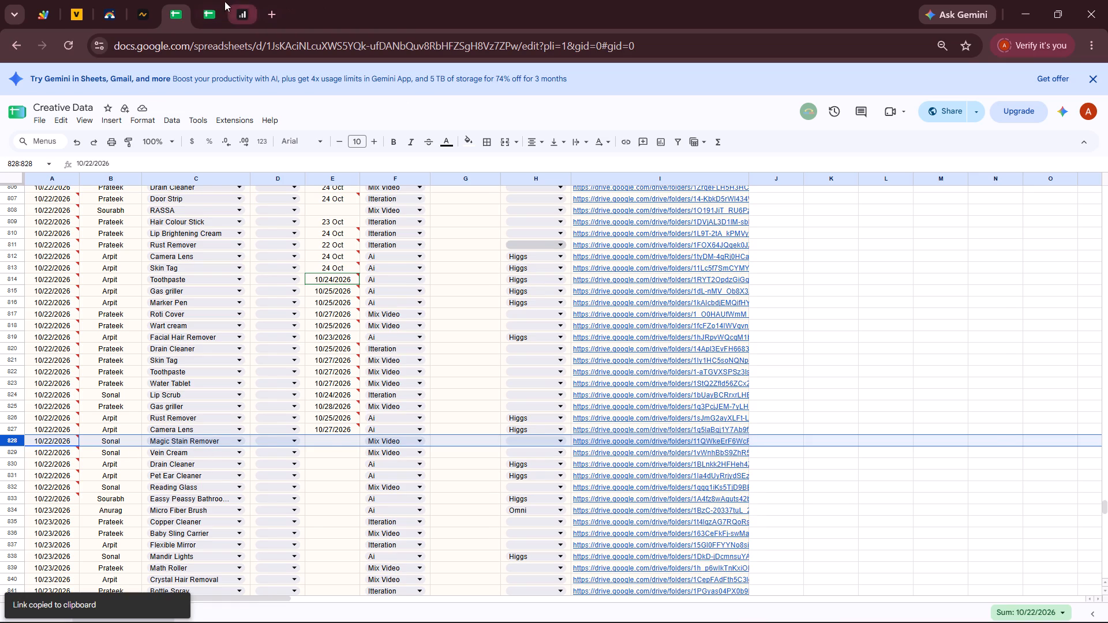
Find "magi" in Adtest October and replace the // marker in Magic Pipe's 26 October cell with the copied link as a file chip.
{"action": "left_click", "coordinate": [218, 2]}
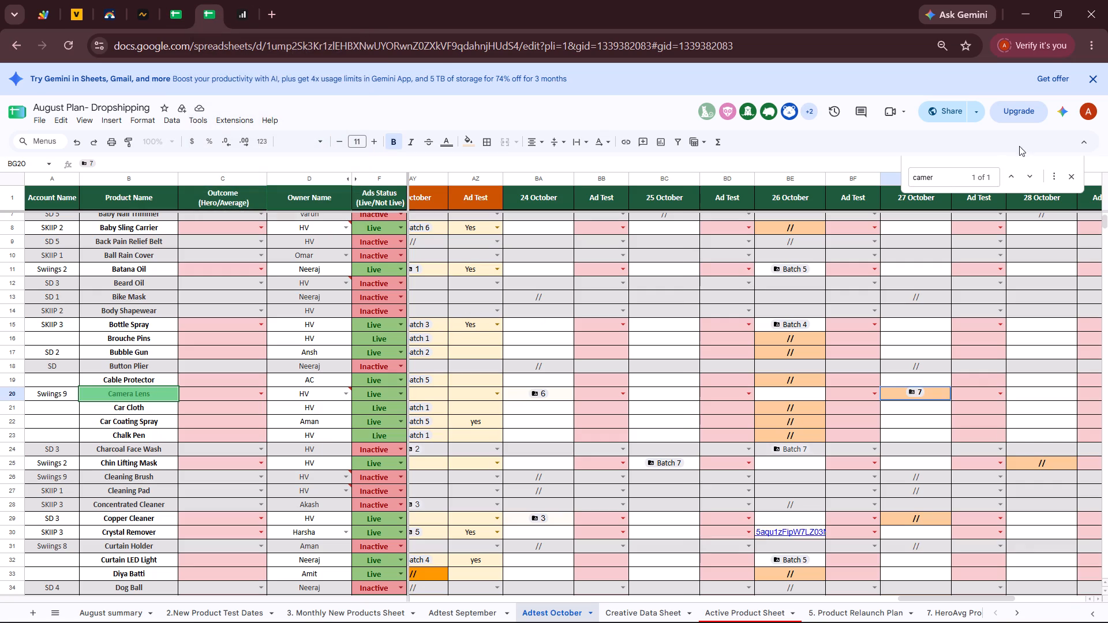
{"action": "left_click_drag", "start_coordinate": [934, 177], "coordinate": [844, 161]}
{"action": "key", "text": "BackSpace"}
{"action": "type", "text": "magi"}
{"action": "scroll", "coordinate": [595, 364], "scroll_direction": "down", "scroll_amount": 1}
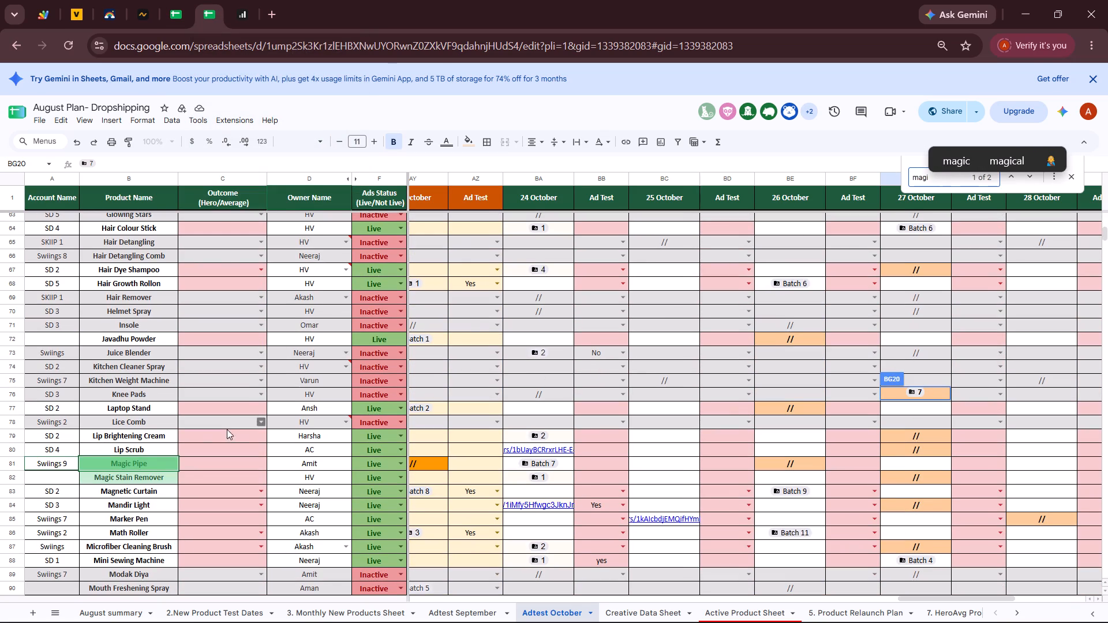
{"action": "left_click", "coordinate": [14, 463]}
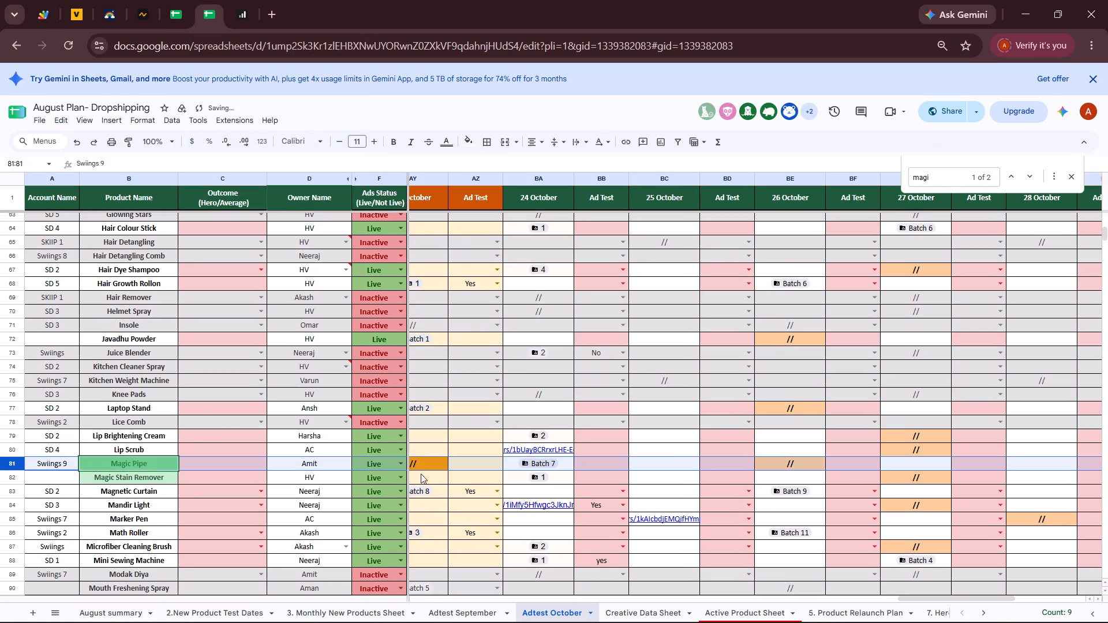
{"action": "left_click", "coordinate": [794, 465]}
{"action": "double_click", "coordinate": [794, 465]}
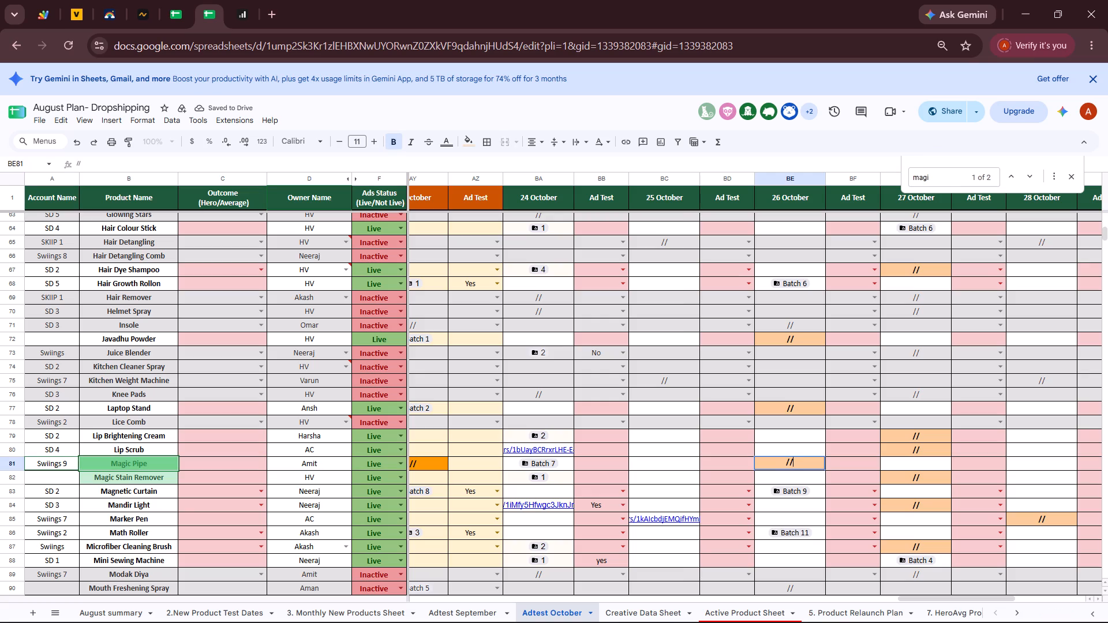
{"action": "key", "text": "BackSpace"}
{"action": "key", "text": "BackSpace"}
{"action": "key", "text": "ctrl+v"}
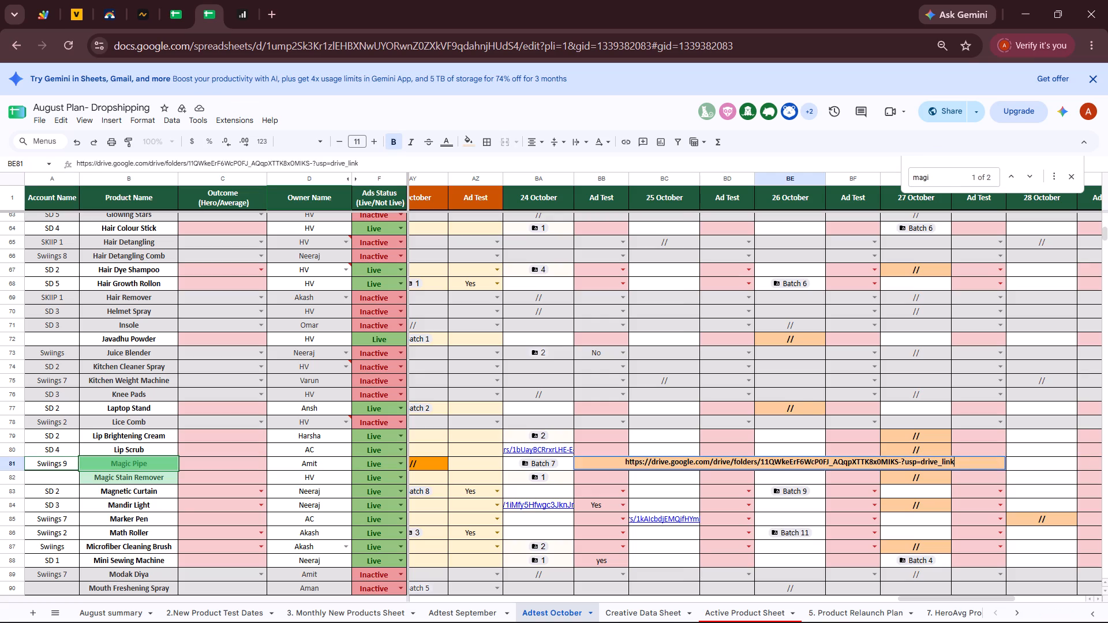
{"action": "key", "text": "Tab"}
{"action": "key", "text": "Return"}
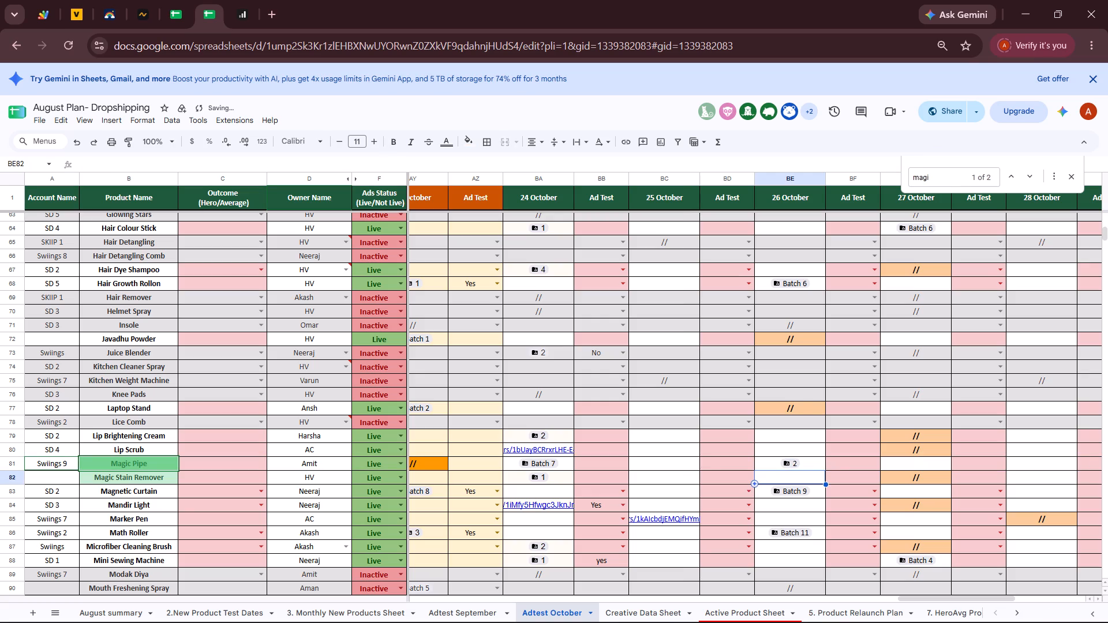
Recheck Magic Pipe's planned date in Adtest October and set Magic Stain Remover's live date in Creative Data row 828 to 10/26/2026.
{"action": "left_click", "coordinate": [176, 9]}
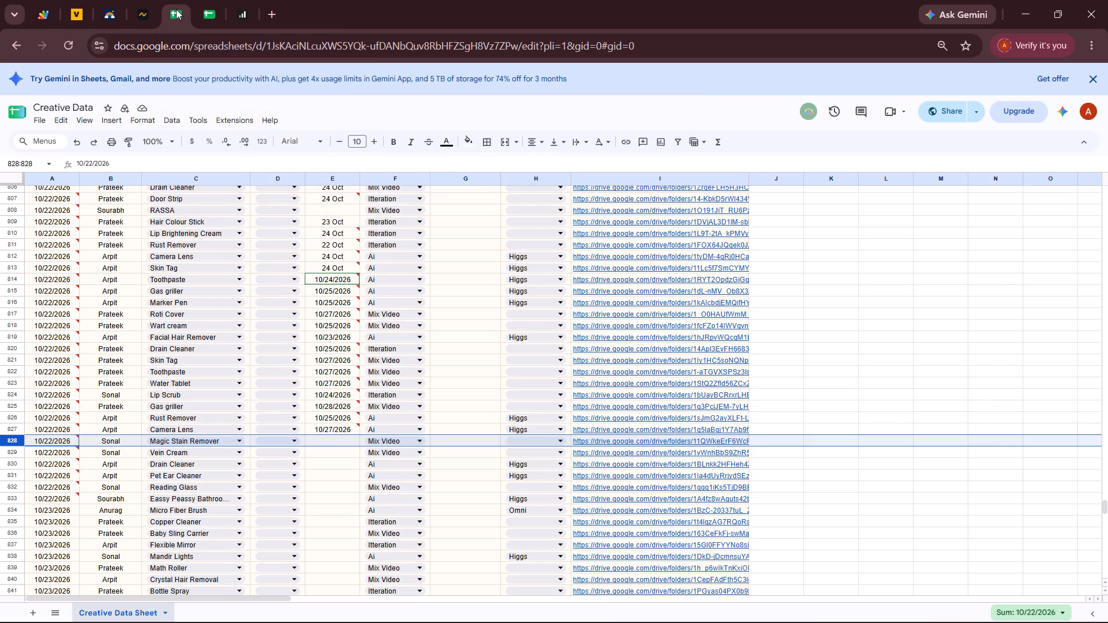
{"action": "left_click", "coordinate": [194, 9]}
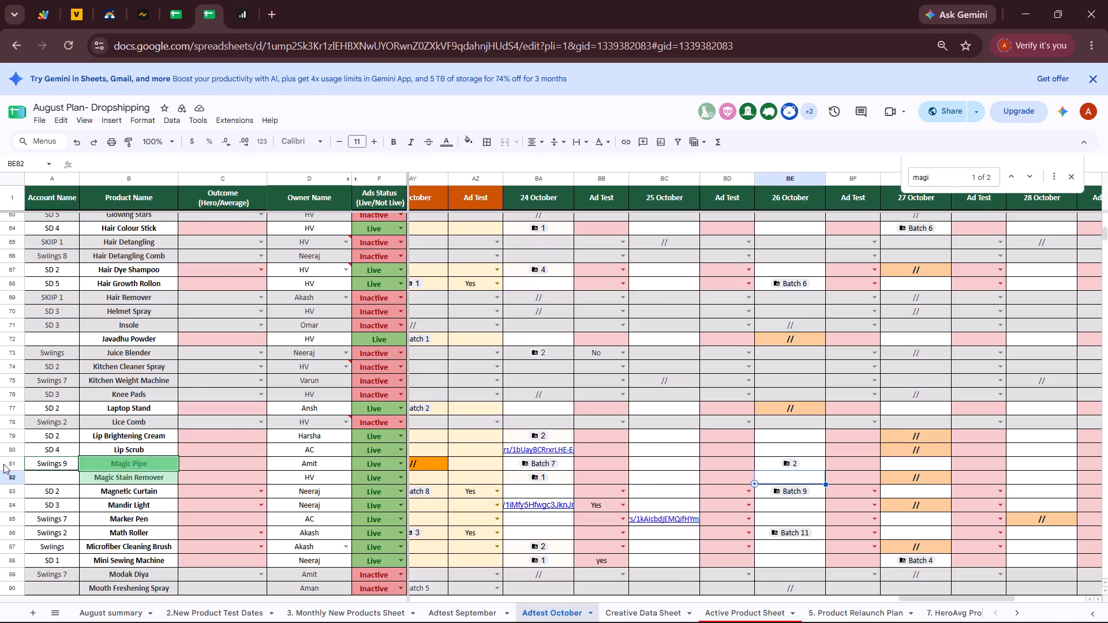
{"action": "left_click", "coordinate": [3, 465]}
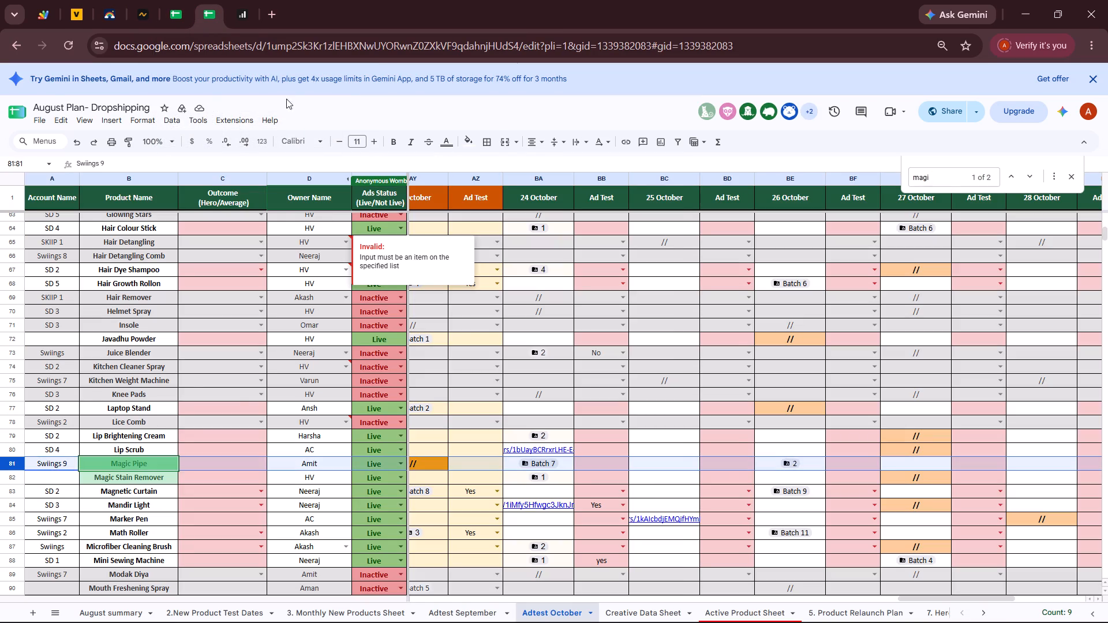
{"action": "left_click", "coordinate": [190, 16]}
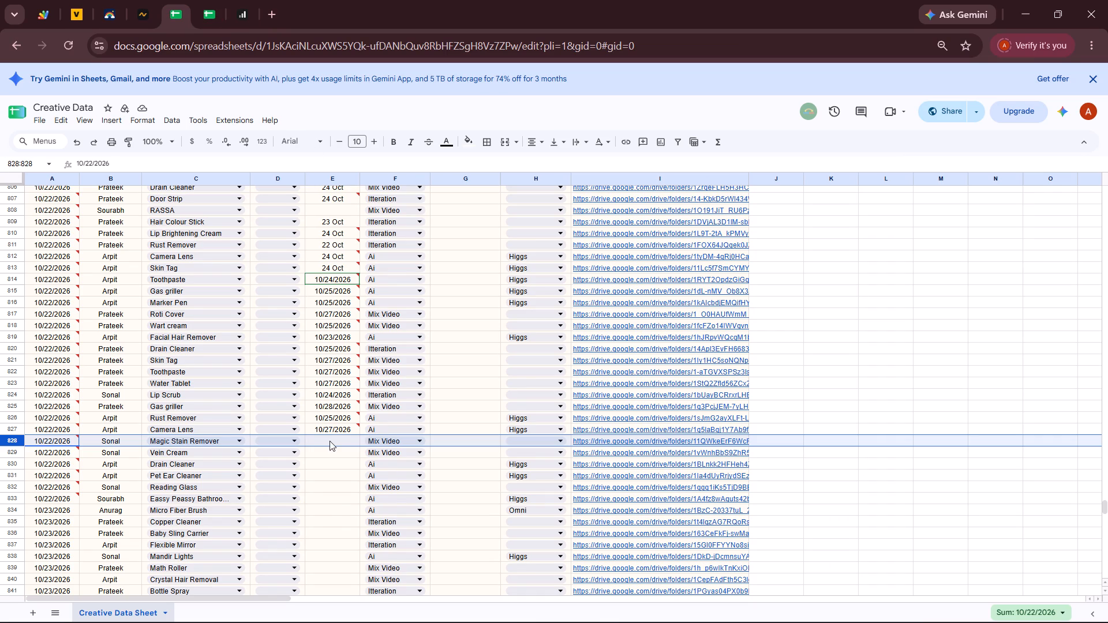
{"action": "double_click", "coordinate": [330, 441]}
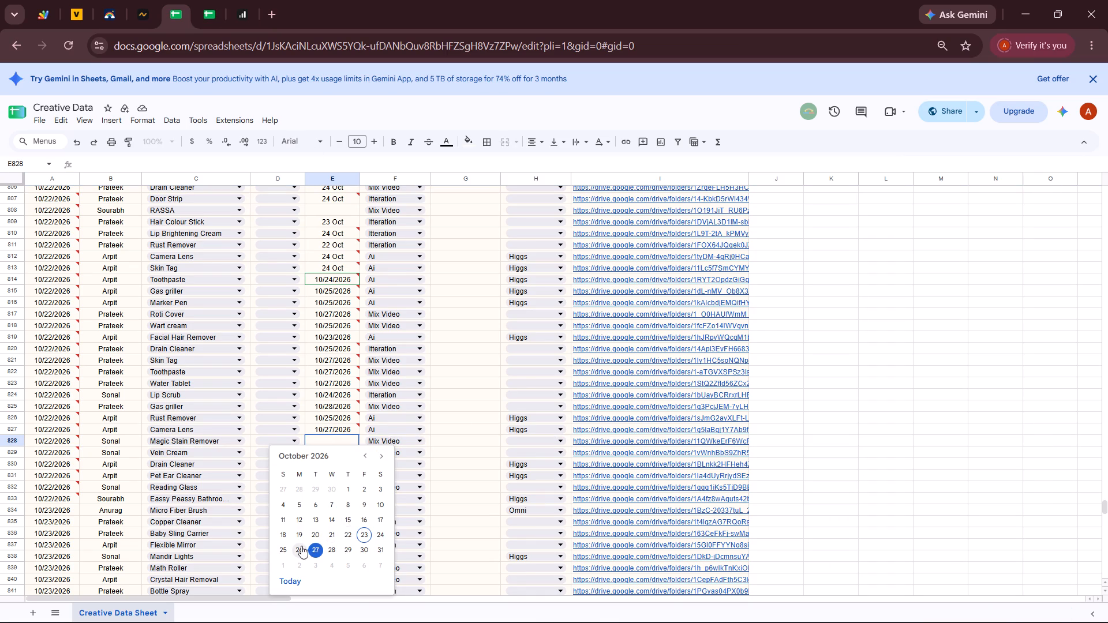
{"action": "left_click", "coordinate": [301, 546]}
Copy the Drive folder link of the 10/22/2026 Vein Cream entry in Creative Data row 829.
{"action": "left_click", "coordinate": [14, 451]}
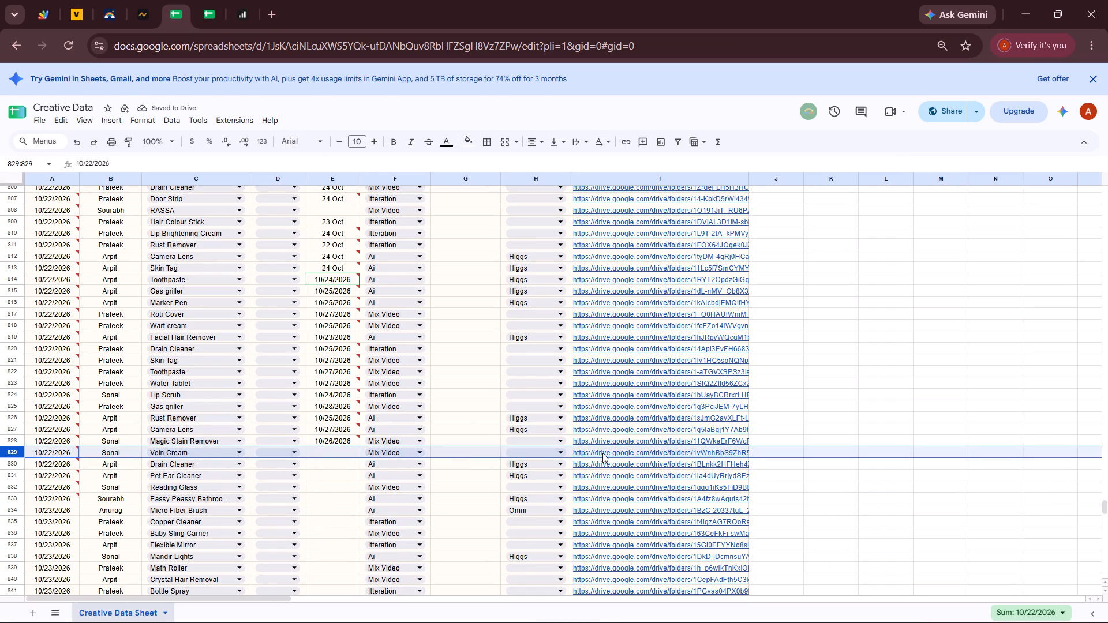
{"action": "left_click", "coordinate": [695, 477]}
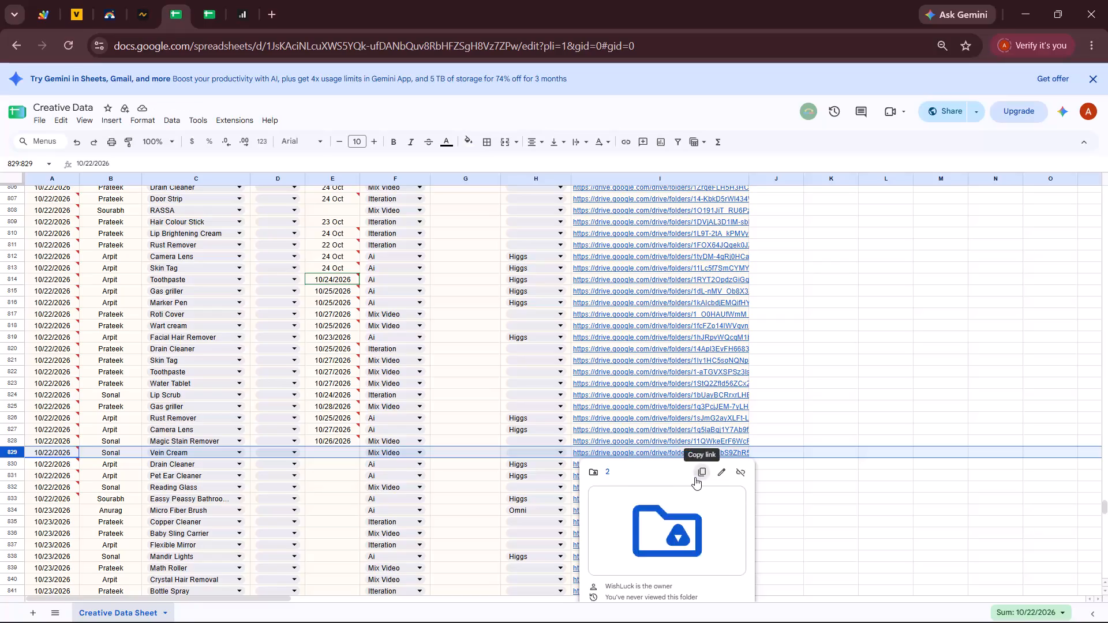
Find "vein" in Adtest October and replace the // marker in Vein Cream's 27 October cell with the copied link as plain link text.
{"action": "left_click", "coordinate": [219, 10]}
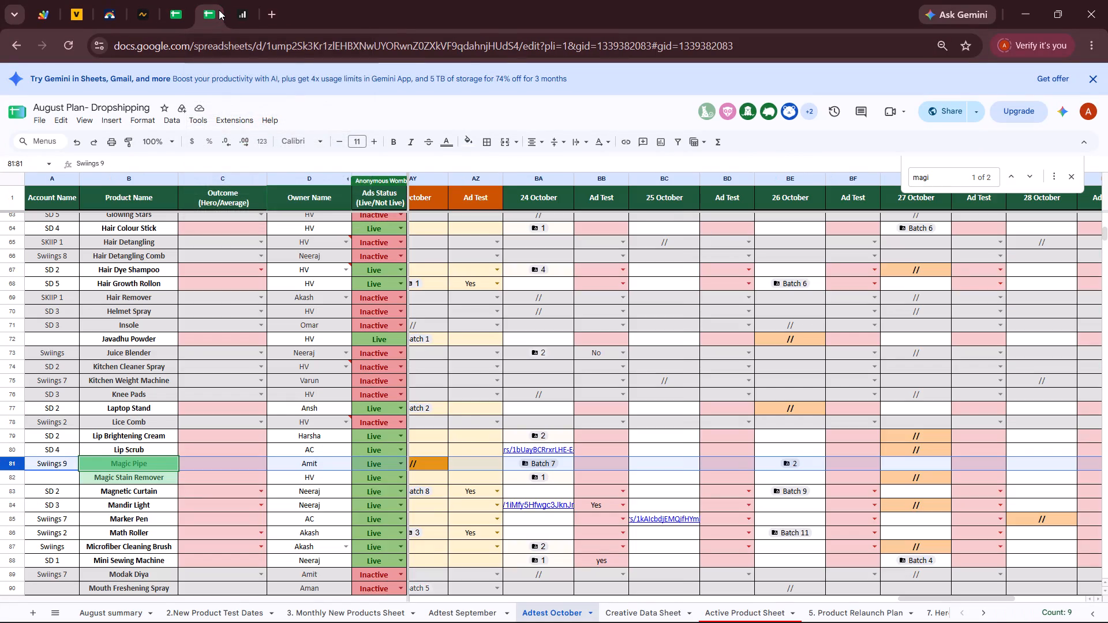
{"action": "left_click", "coordinate": [942, 184]}
{"action": "key", "text": "BackSpace"}
{"action": "key", "text": "BackSpace"}
{"action": "key", "text": "BackSpace"}
{"action": "key", "text": "BackSpace"}
{"action": "key", "text": "BackSpace"}
{"action": "key", "text": "BackSpace"}
{"action": "type", "text": "vein"}
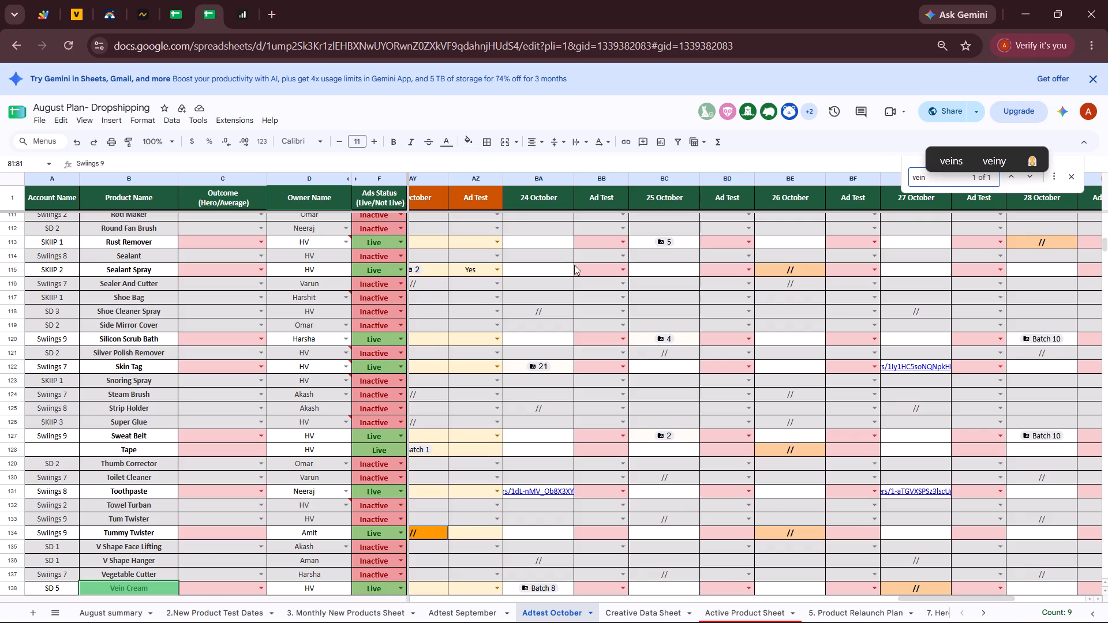
{"action": "scroll", "coordinate": [479, 301], "scroll_direction": "down", "scroll_amount": 1}
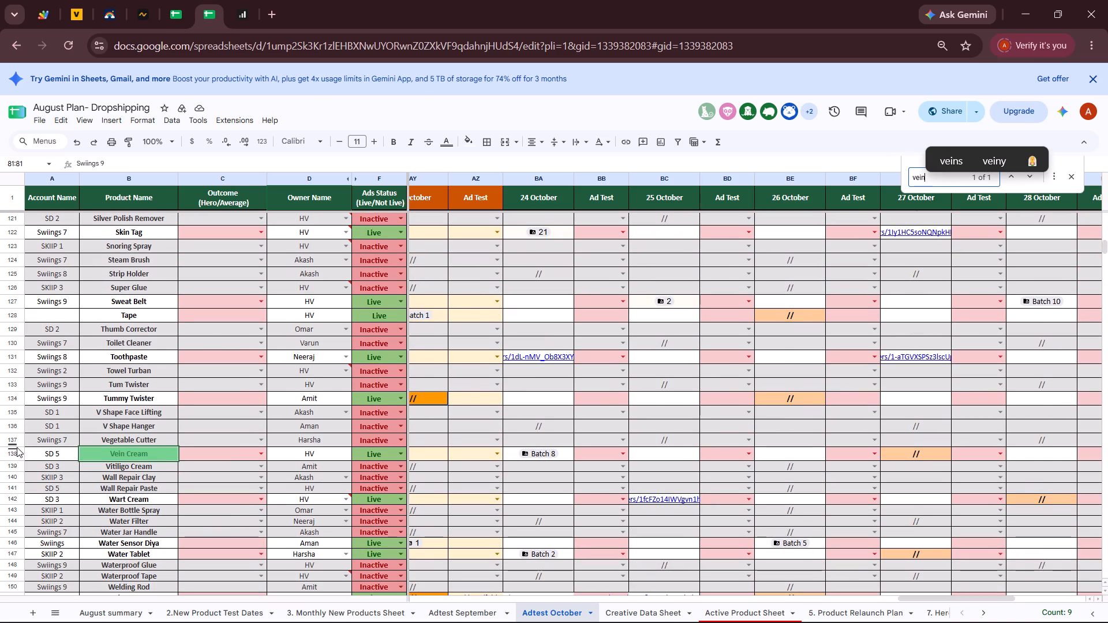
{"action": "left_click", "coordinate": [18, 452]}
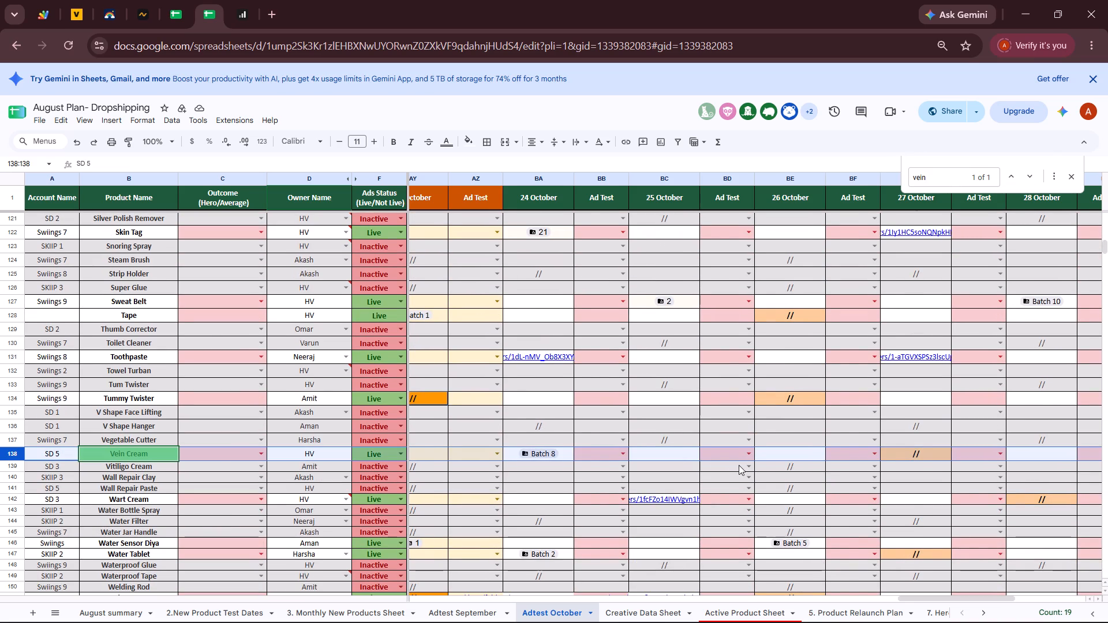
{"action": "scroll", "coordinate": [739, 465], "scroll_direction": "left", "scroll_amount": 1}
{"action": "double_click", "coordinate": [854, 456]}
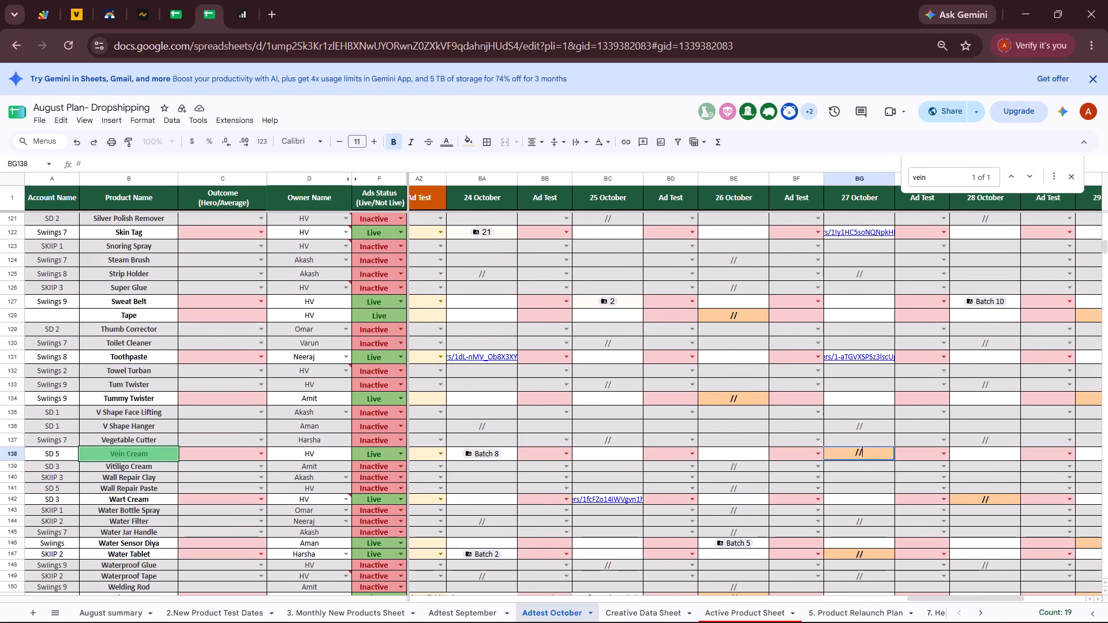
{"action": "key", "text": "BackSpace"}
{"action": "key", "text": "BackSpace"}
{"action": "key", "text": "ctrl+v"}
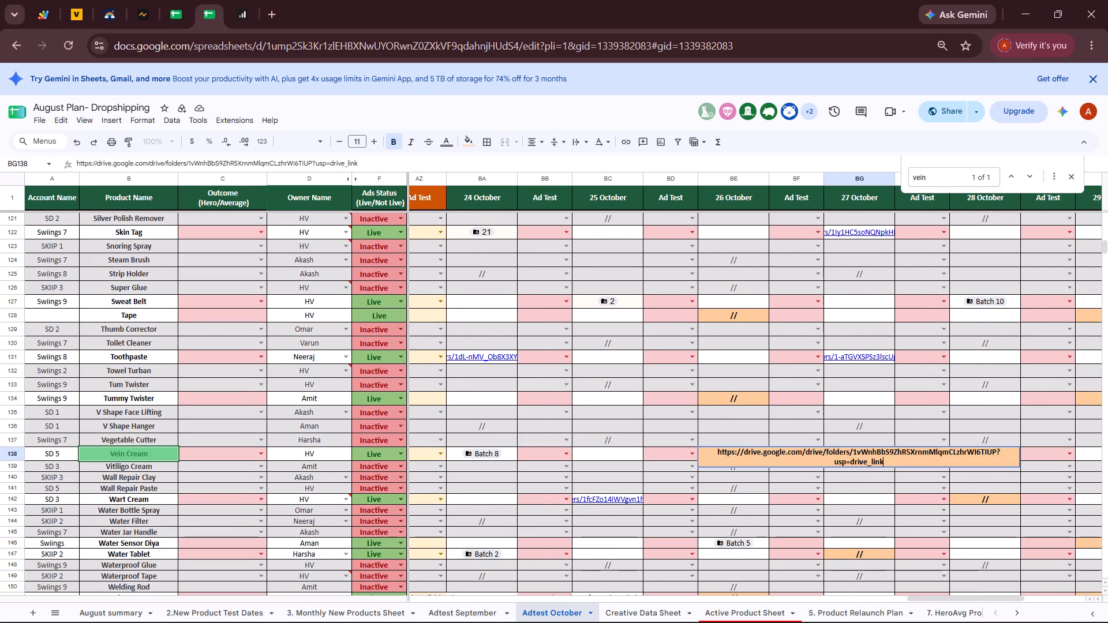
{"action": "key", "text": "Tab"}
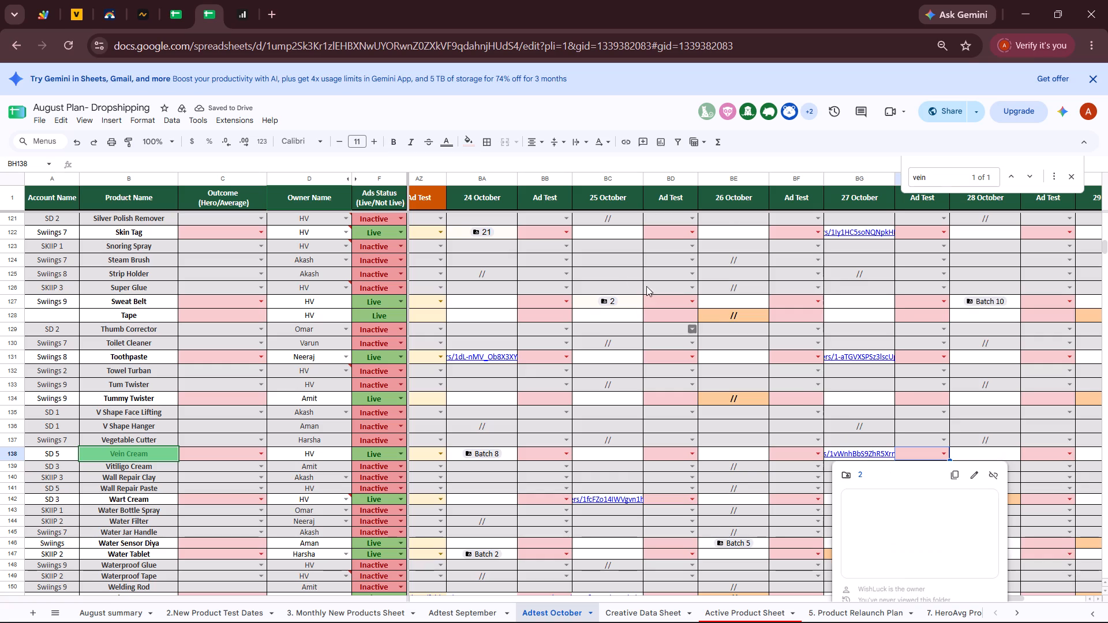
Set Vein Cream's live date in Creative Data row 829 to 10/27/2026.
{"action": "left_click", "coordinate": [166, 6]}
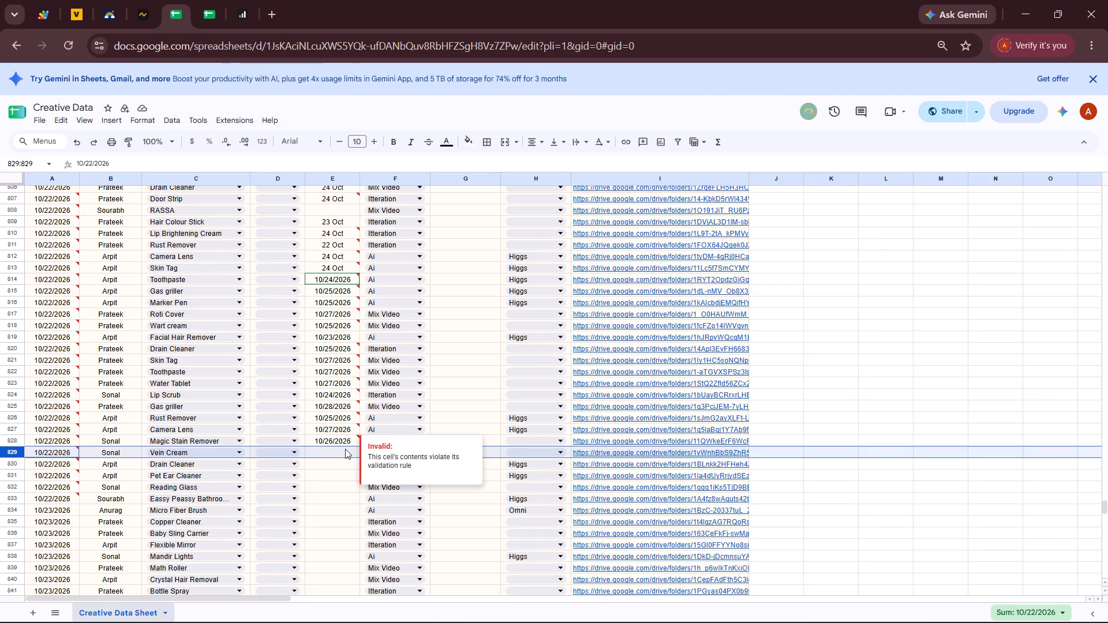
{"action": "double_click", "coordinate": [335, 456]}
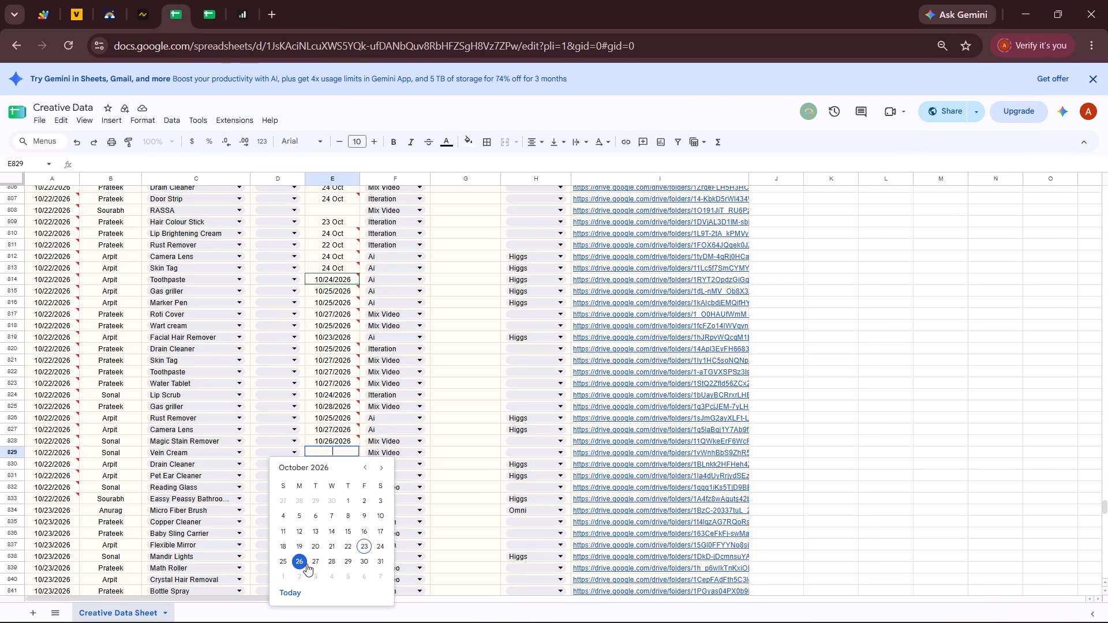
{"action": "left_click", "coordinate": [312, 562]}
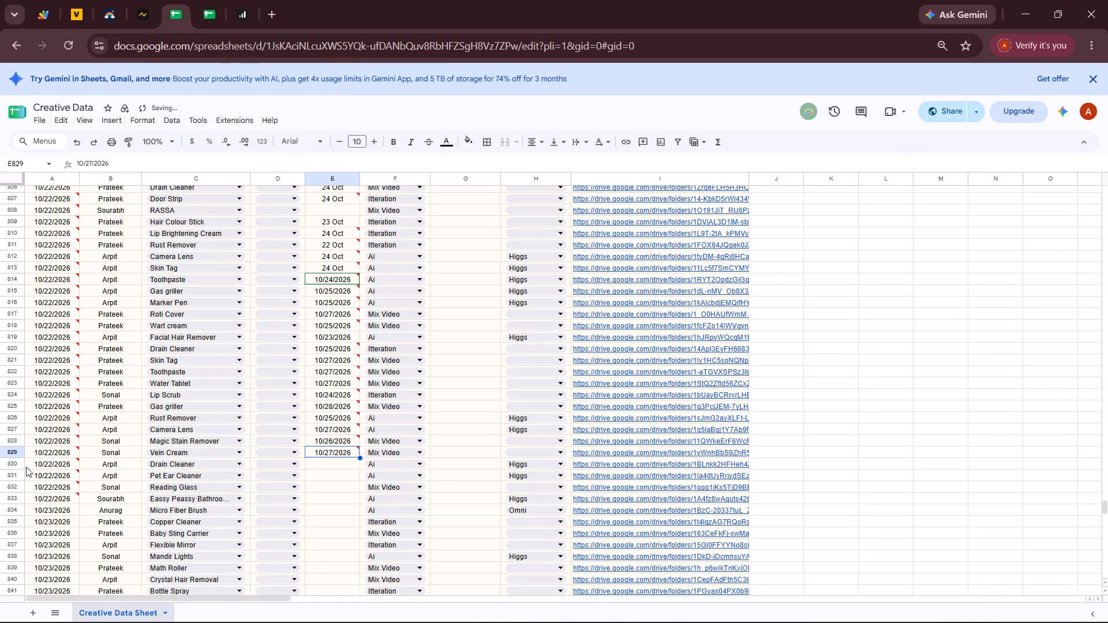
Select the Drain Cleaner entry in Creative Data row 830 and copy the Drive folder link from Pet Ear Cleaner's row 831.
{"action": "left_click", "coordinate": [12, 465]}
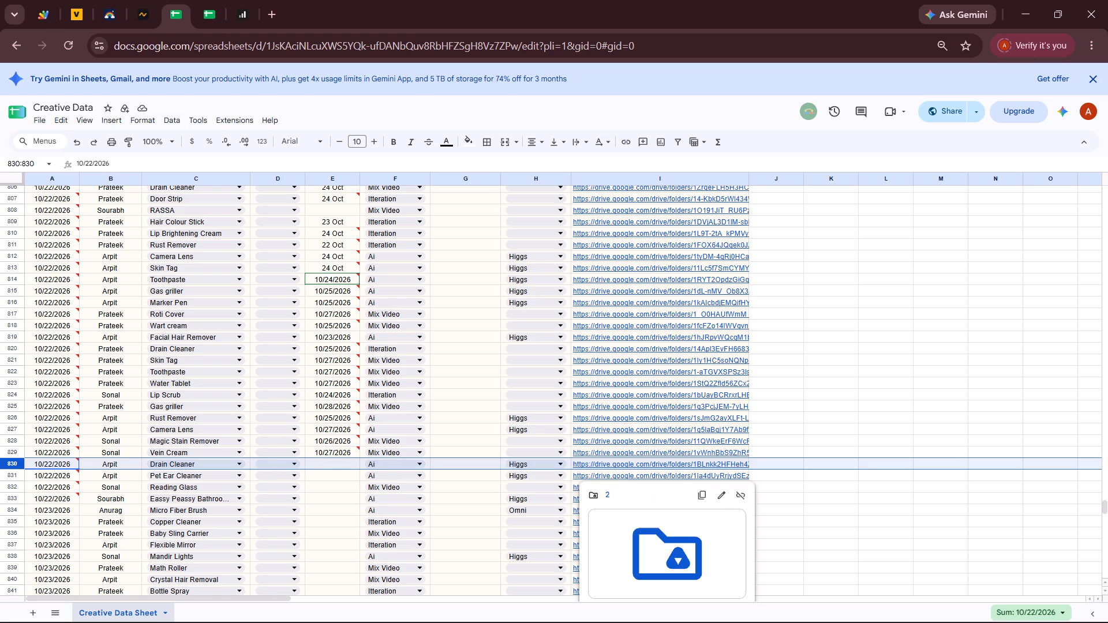
{"action": "left_click", "coordinate": [695, 493]}
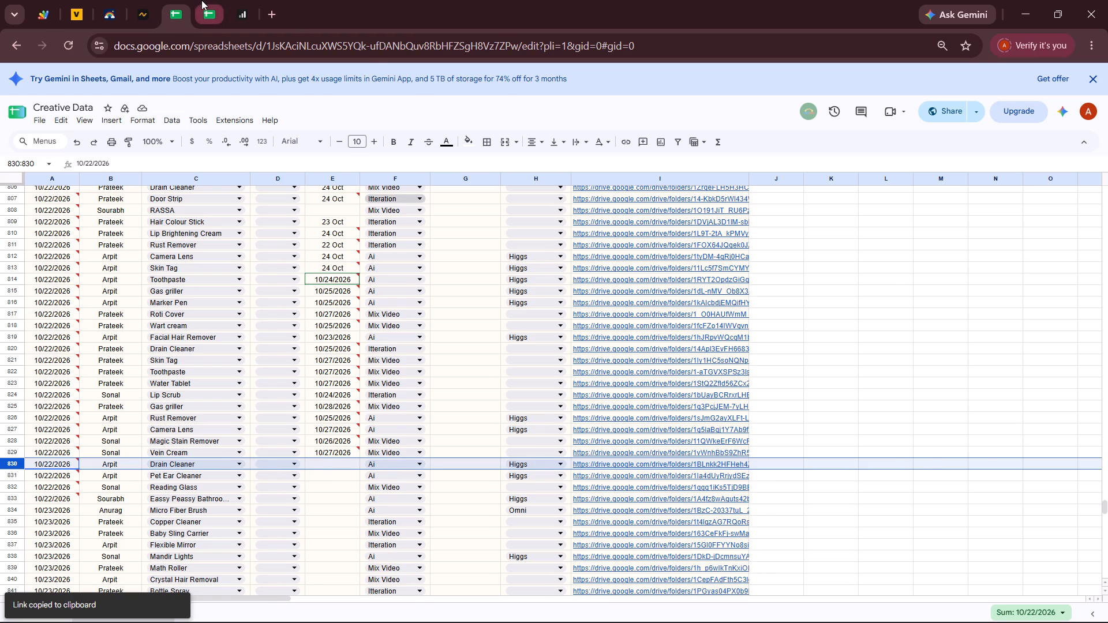
Find "Drain" in Adtest October and replace the // marker in Drain Cleaner's 28 October cell with the copied link as a file chip.
{"action": "left_click", "coordinate": [202, 0]}
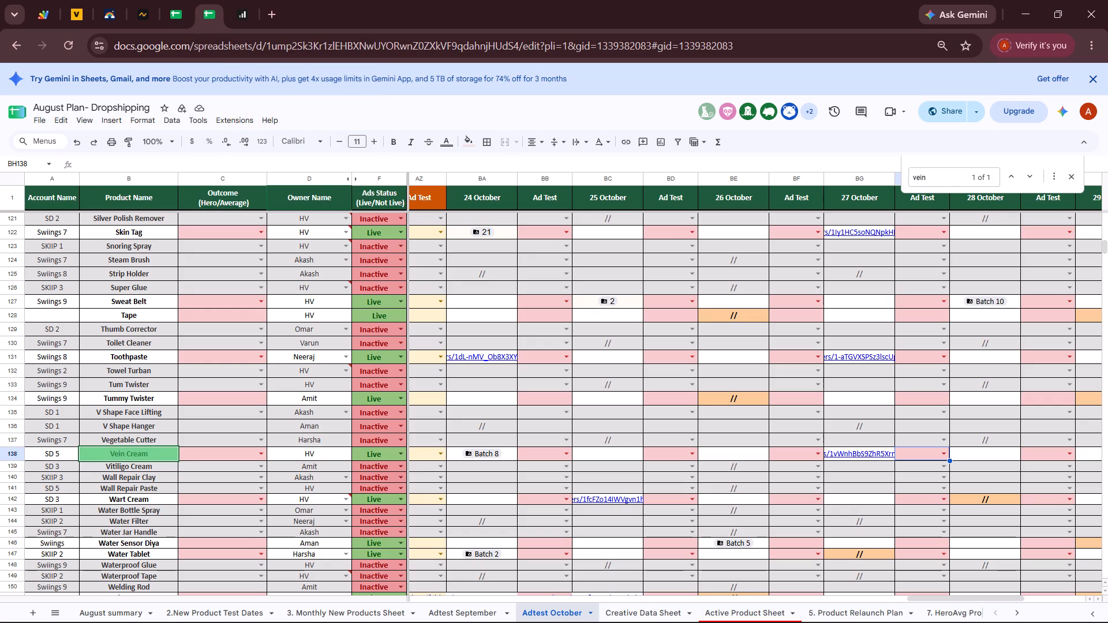
{"action": "left_click_drag", "start_coordinate": [934, 176], "coordinate": [892, 177]}
{"action": "key", "text": "BackSpace"}
{"action": "type", "text": "Drain"}
{"action": "scroll", "coordinate": [417, 313], "scroll_direction": "up", "scroll_amount": 1}
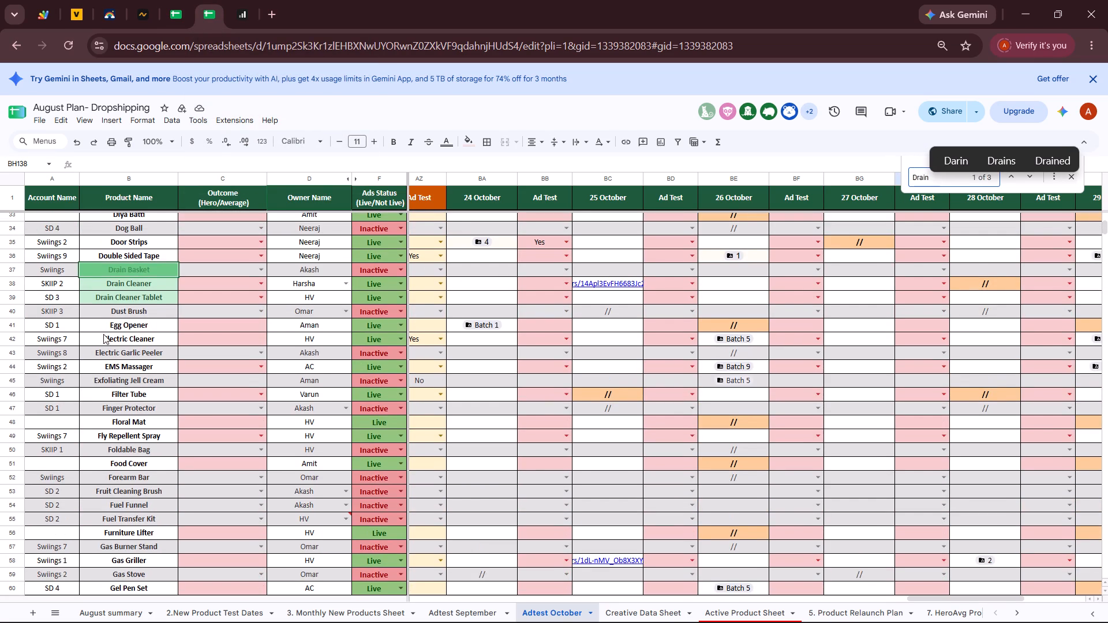
{"action": "left_click", "coordinate": [10, 280]}
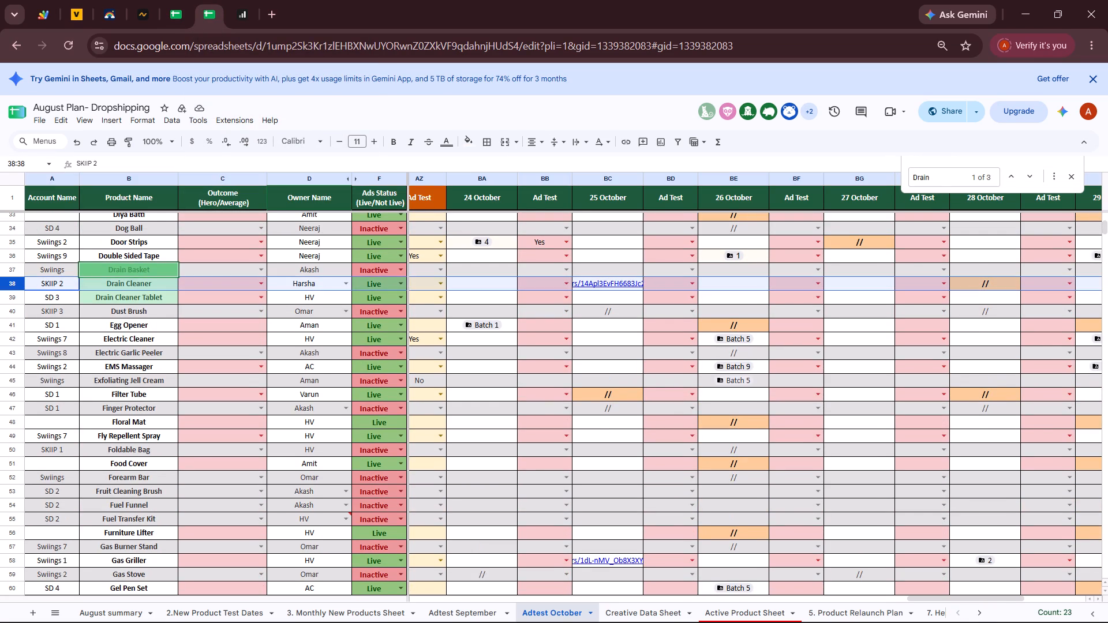
{"action": "scroll", "coordinate": [784, 284], "scroll_direction": "left", "scroll_amount": 2}
{"action": "left_click", "coordinate": [878, 277]}
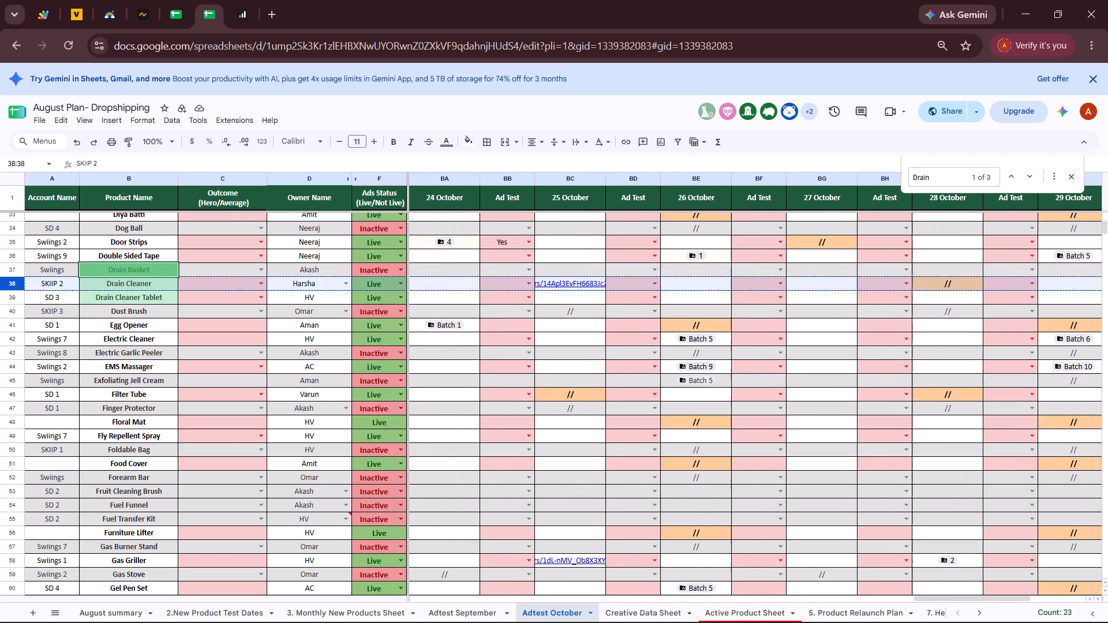
{"action": "triple_click", "coordinate": [945, 283]}
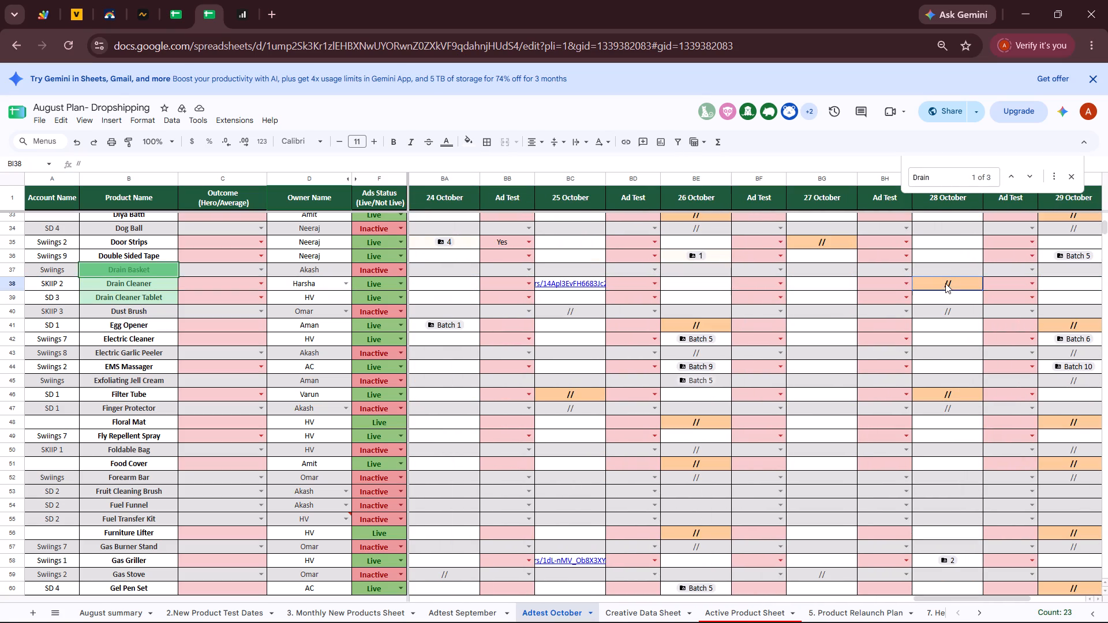
{"action": "key", "text": "BackSpace"}
{"action": "key", "text": "ctrl+v"}
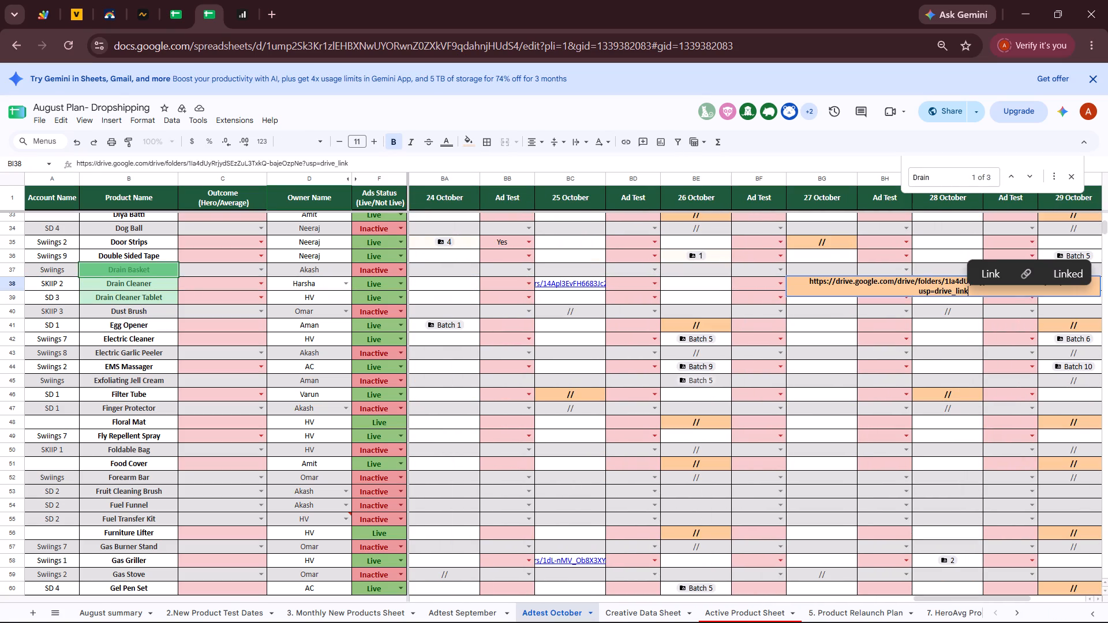
{"action": "key", "text": "Tab"}
{"action": "key", "text": "Return"}
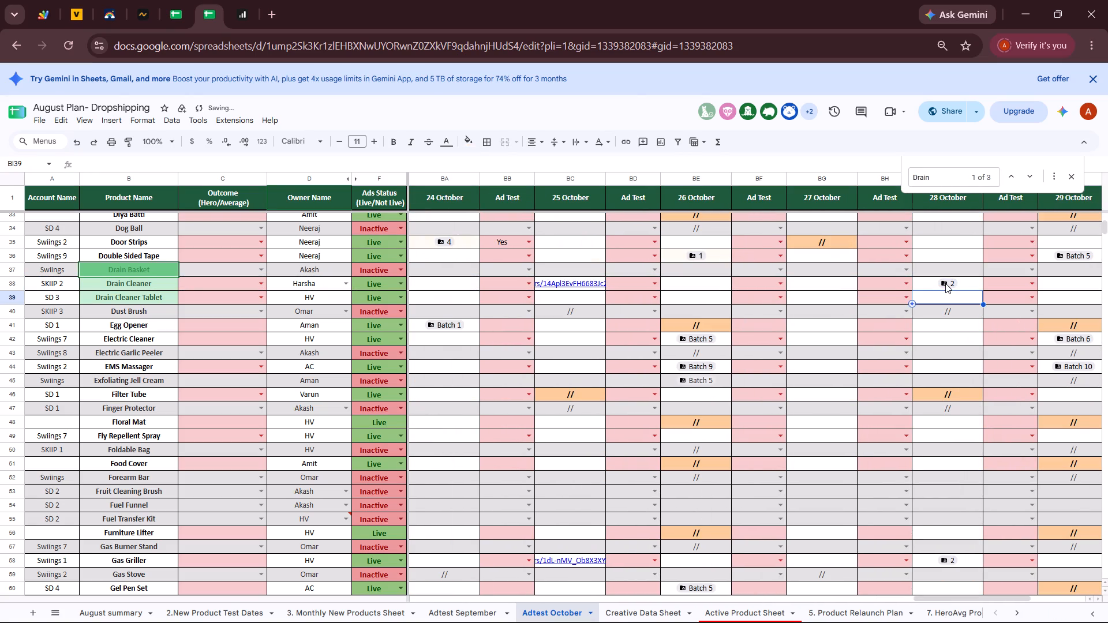
Set Drain Cleaner's live date in Creative Data row 830 to 10/28/2026.
{"action": "left_click", "coordinate": [176, 2]}
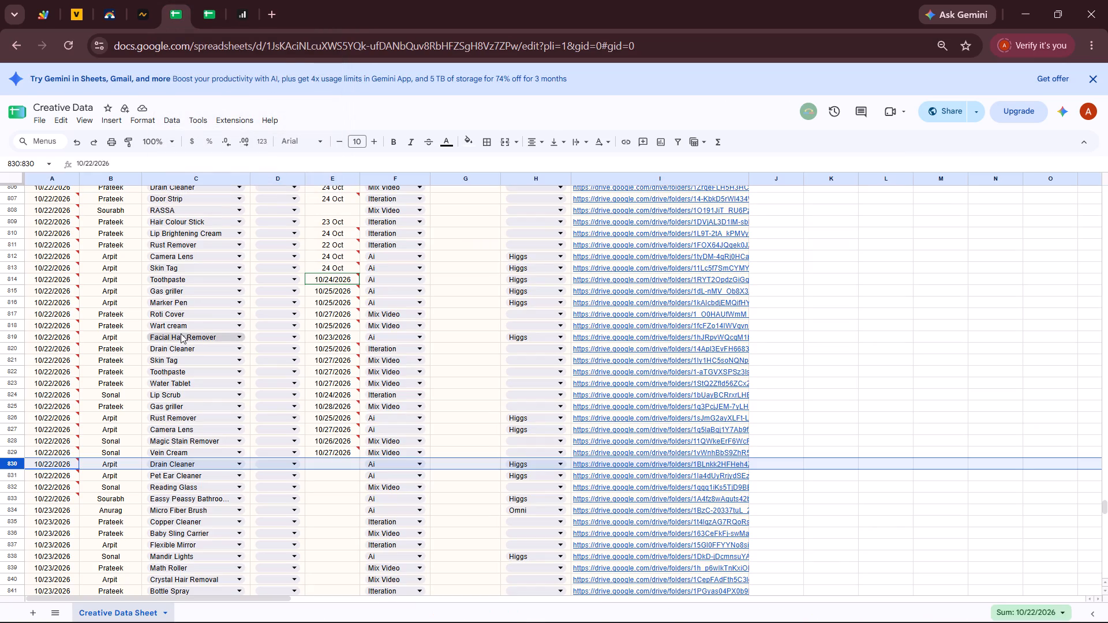
{"action": "double_click", "coordinate": [342, 466]}
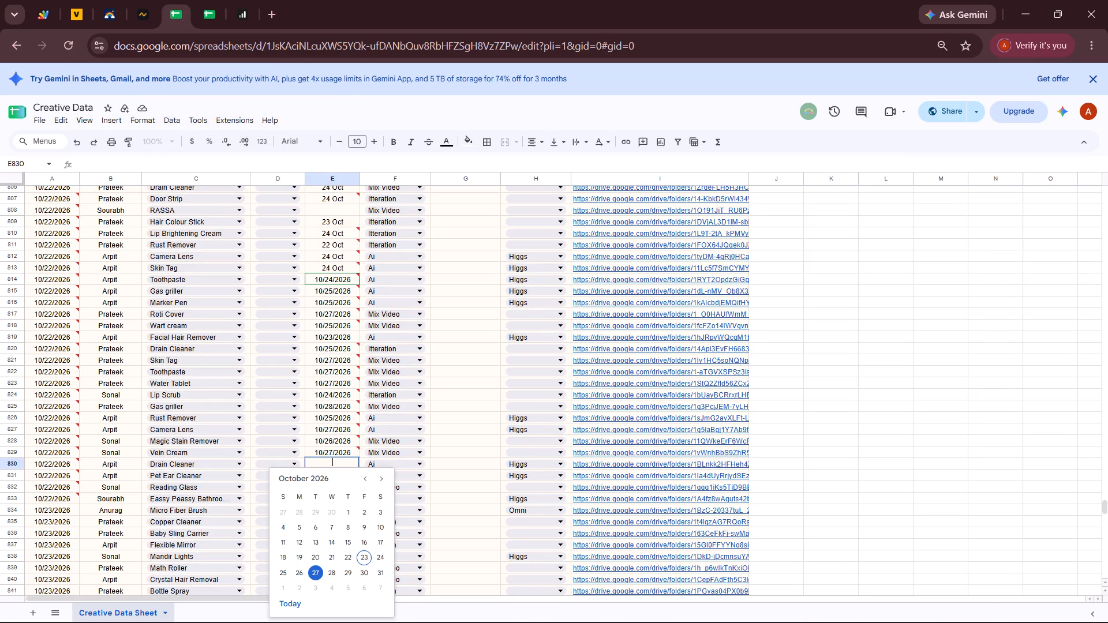
{"action": "left_click", "coordinate": [327, 575]}
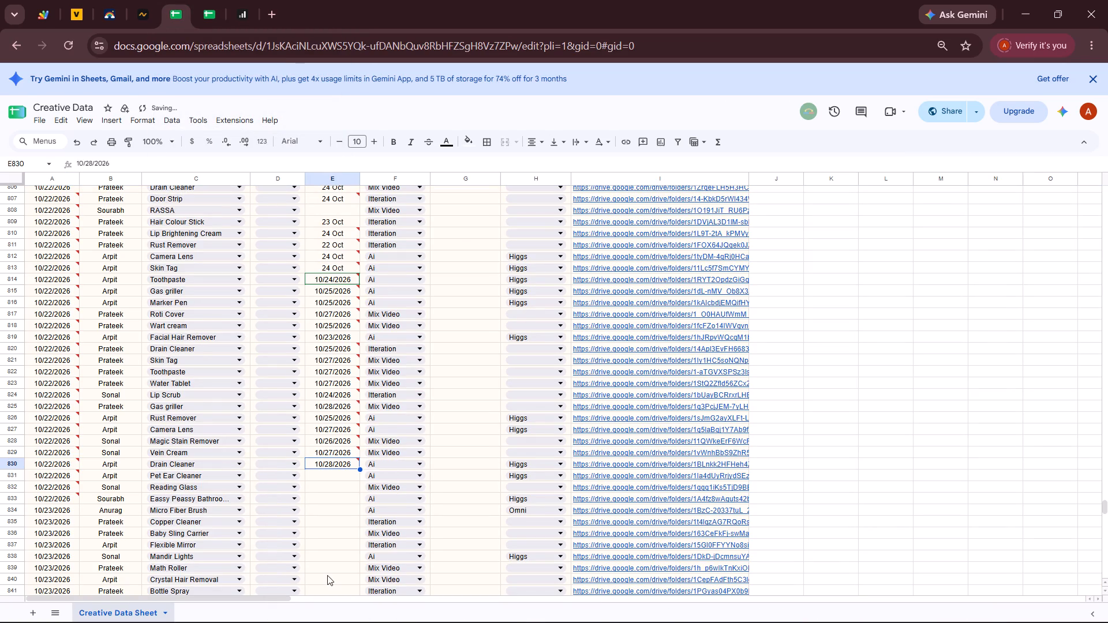
Select the Pet Ear Cleaner entry in Creative Data row 831 and copy the Drive folder link from Drain Cleaner's row 830.
{"action": "left_click", "coordinate": [17, 476]}
{"action": "scroll", "coordinate": [17, 476], "scroll_direction": "down", "scroll_amount": 2}
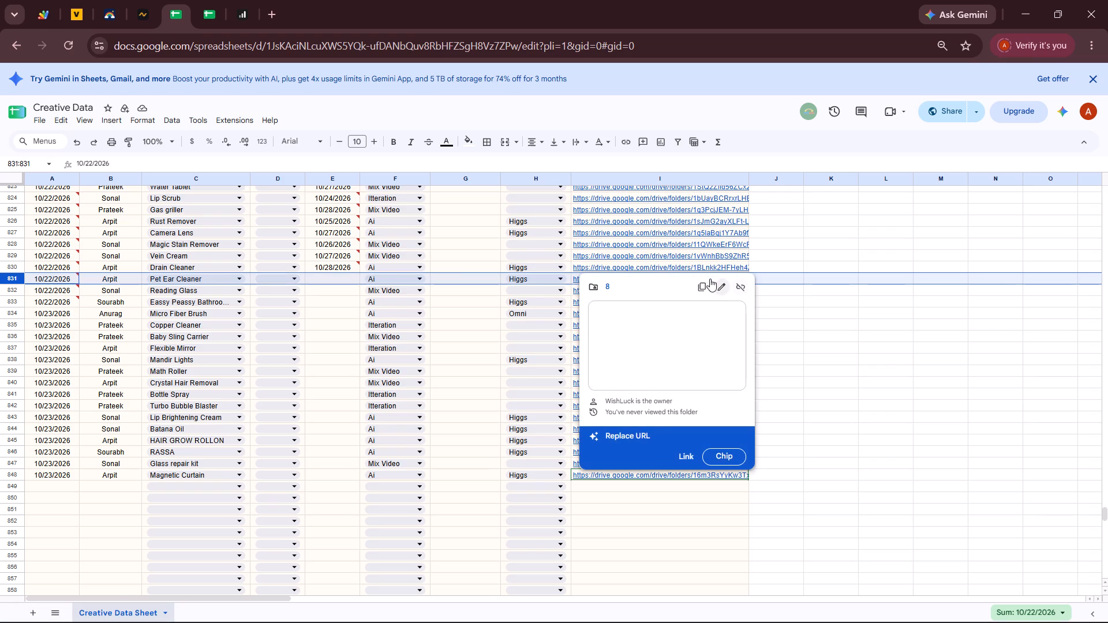
{"action": "left_click", "coordinate": [707, 280]}
Find "pet" in Adtest October and replace the // marker in Pet Ear Cleaner's 27 October cell with the copied link as a file chip.
{"action": "left_click", "coordinate": [217, 3]}
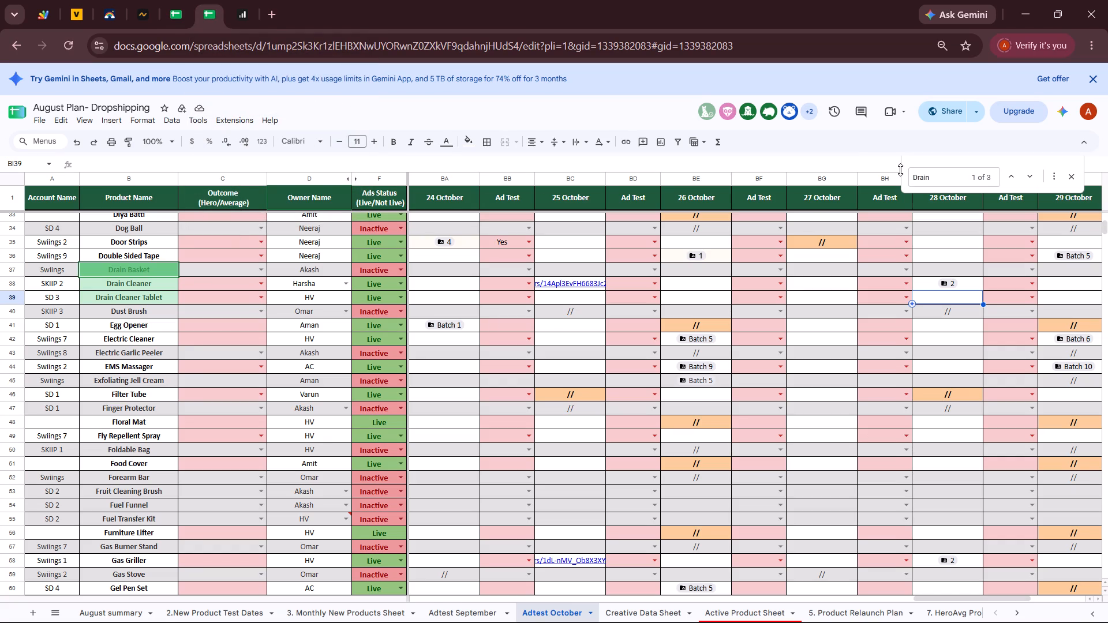
{"action": "left_click_drag", "start_coordinate": [939, 170], "coordinate": [896, 170]}
{"action": "key", "text": "BackSpace"}
{"action": "type", "text": "pet"}
{"action": "scroll", "coordinate": [646, 285], "scroll_direction": "down", "scroll_amount": 1}
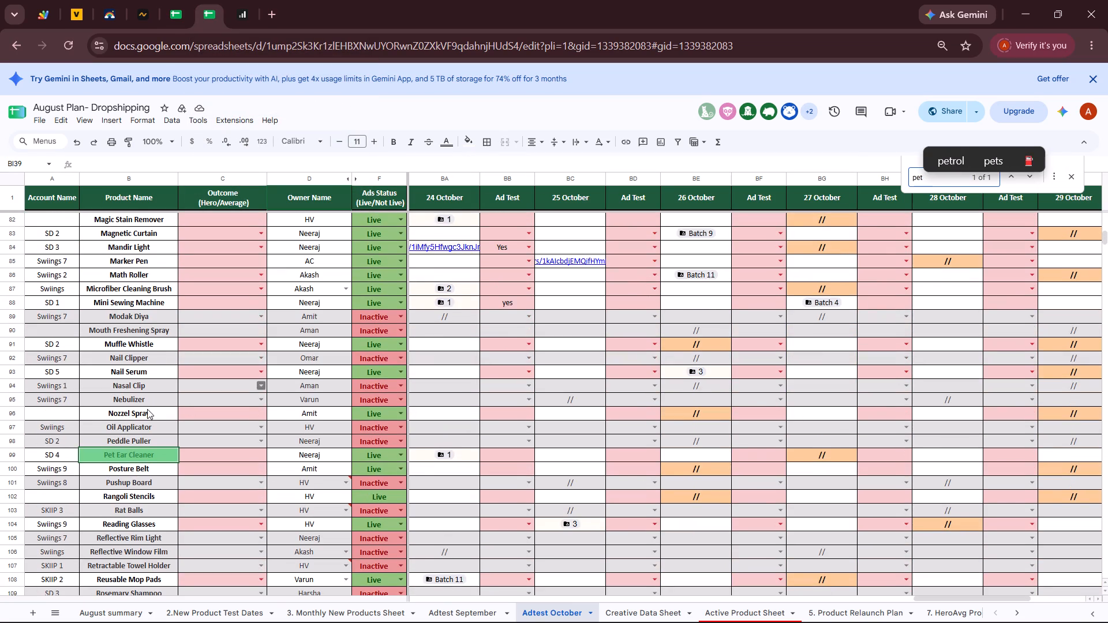
{"action": "left_click", "coordinate": [20, 457]}
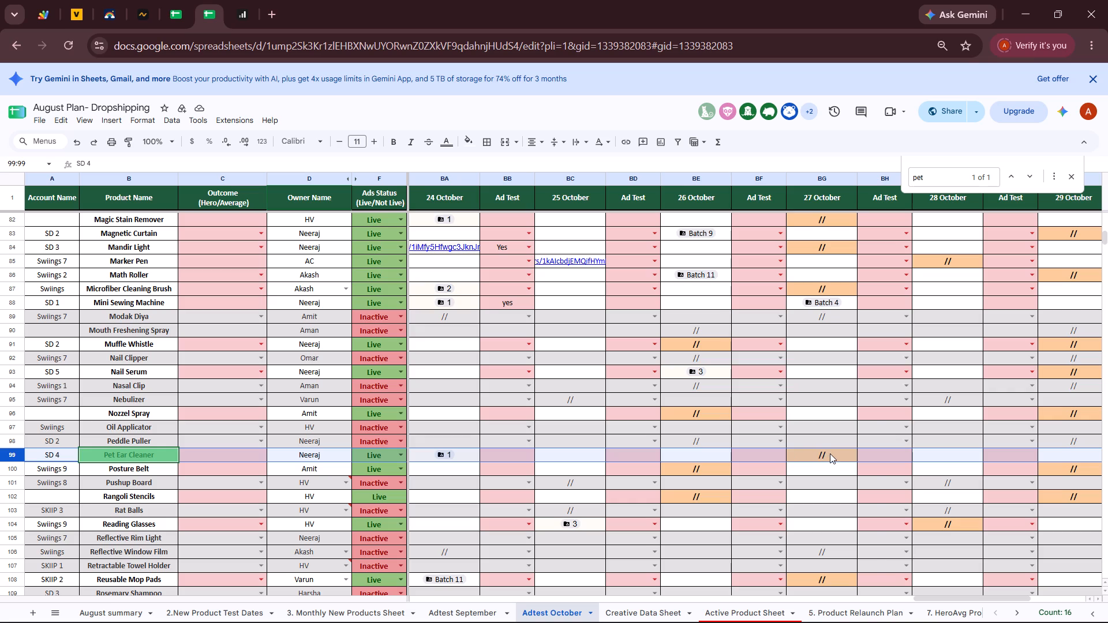
{"action": "scroll", "coordinate": [830, 453], "scroll_direction": "right", "scroll_amount": 2}
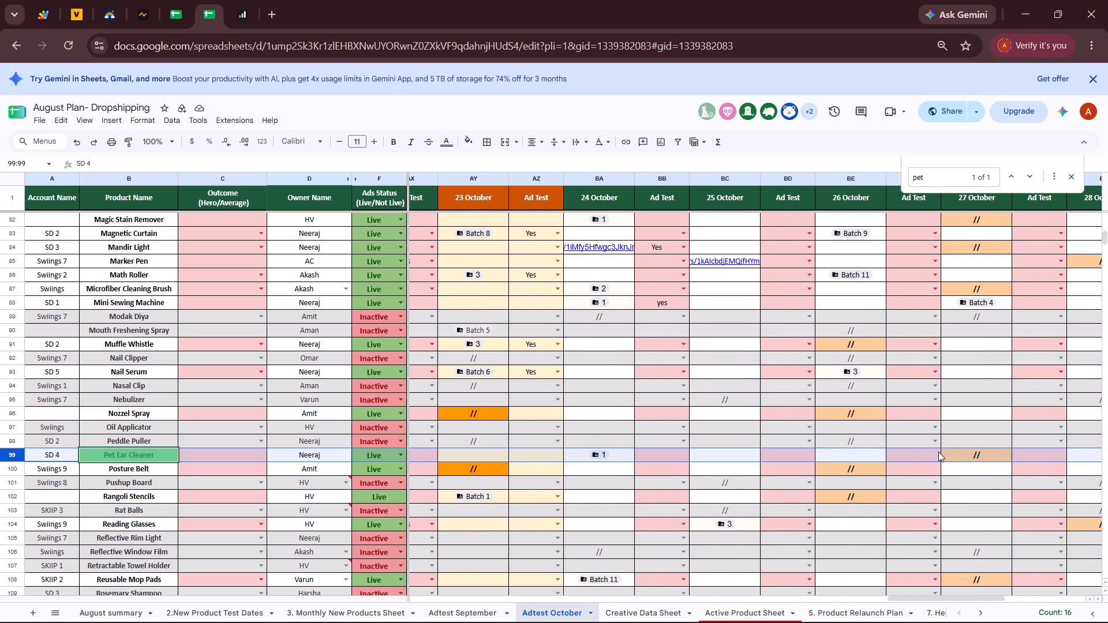
{"action": "triple_click", "coordinate": [987, 459]}
{"action": "left_click", "coordinate": [987, 459]}
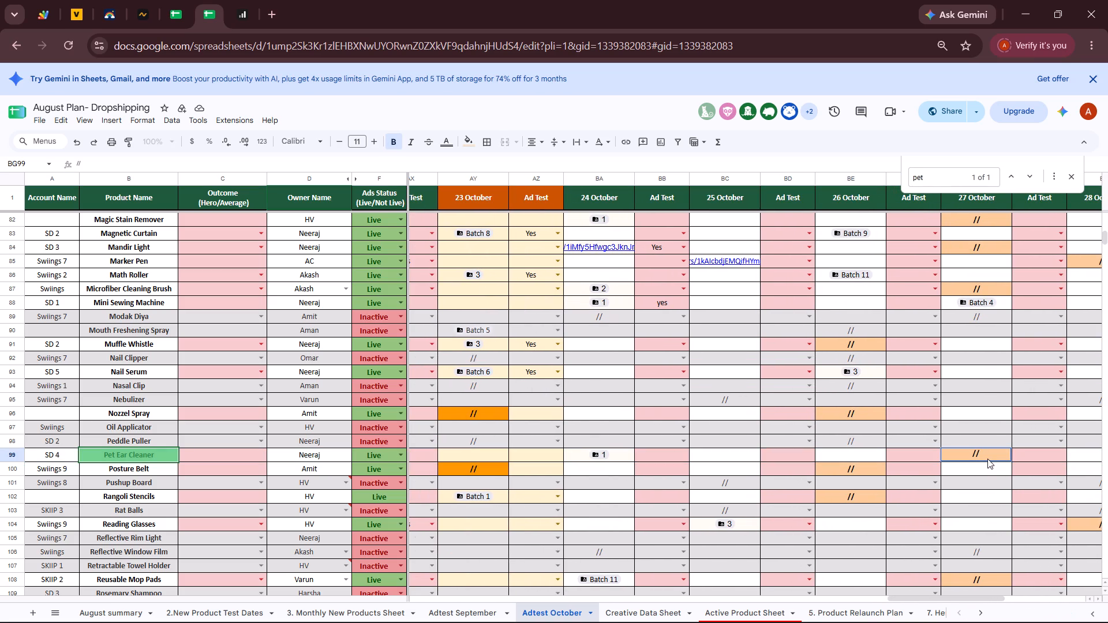
{"action": "double_click", "coordinate": [987, 456]}
{"action": "key", "text": "BackSpace"}
{"action": "key", "text": "BackSpace"}
{"action": "key", "text": "BackSpace"}
{"action": "key", "text": "ctrl+v"}
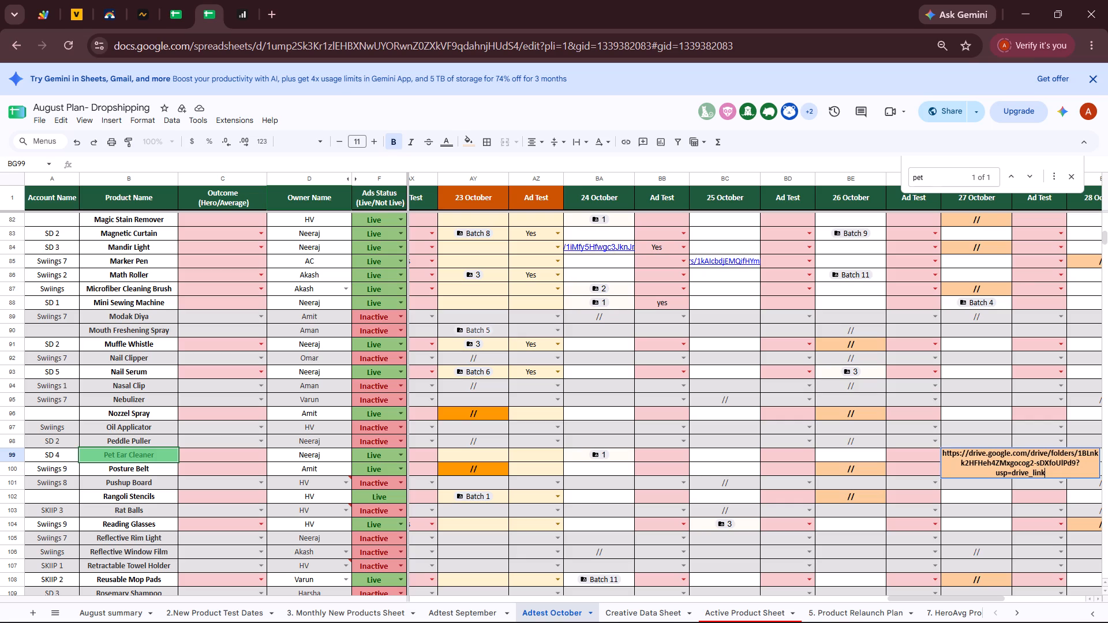
{"action": "key", "text": "Tab"}
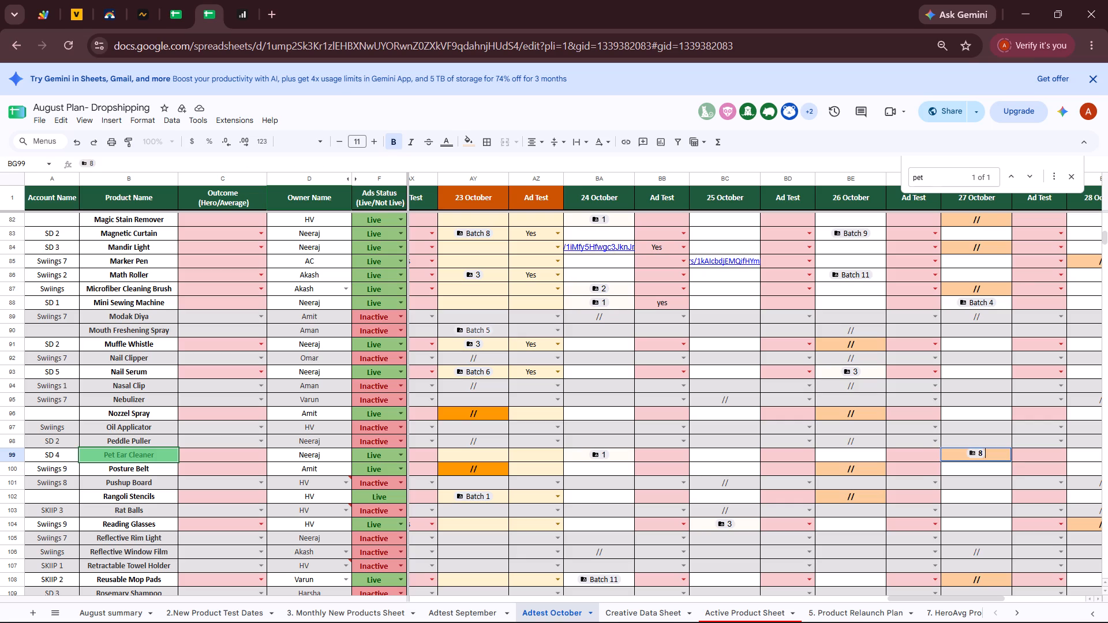
{"action": "key", "text": "Return"}
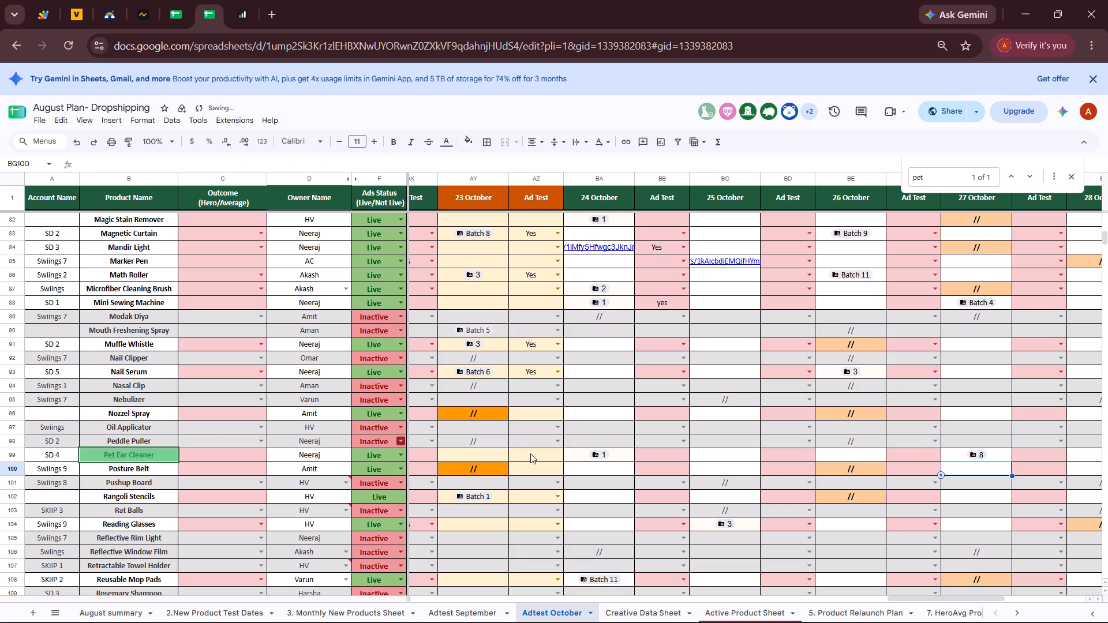
Recheck Pet Ear Cleaner's planned date in Adtest October and set its live date in Creative Data row 831 to 10/27/2026.
{"action": "left_click", "coordinate": [182, 3]}
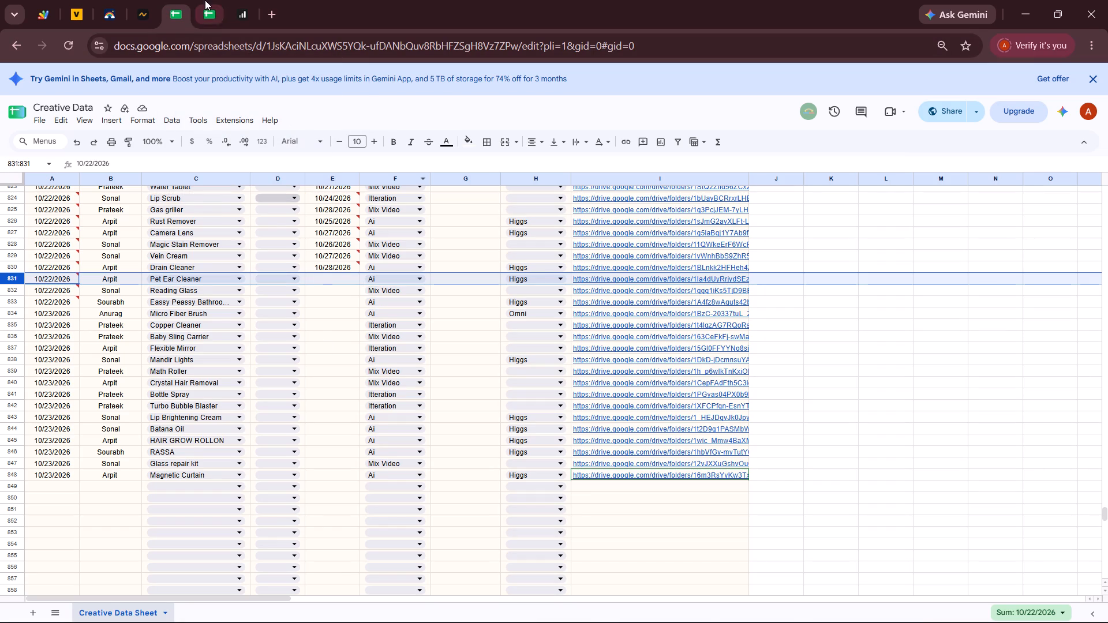
{"action": "left_click", "coordinate": [205, 0]}
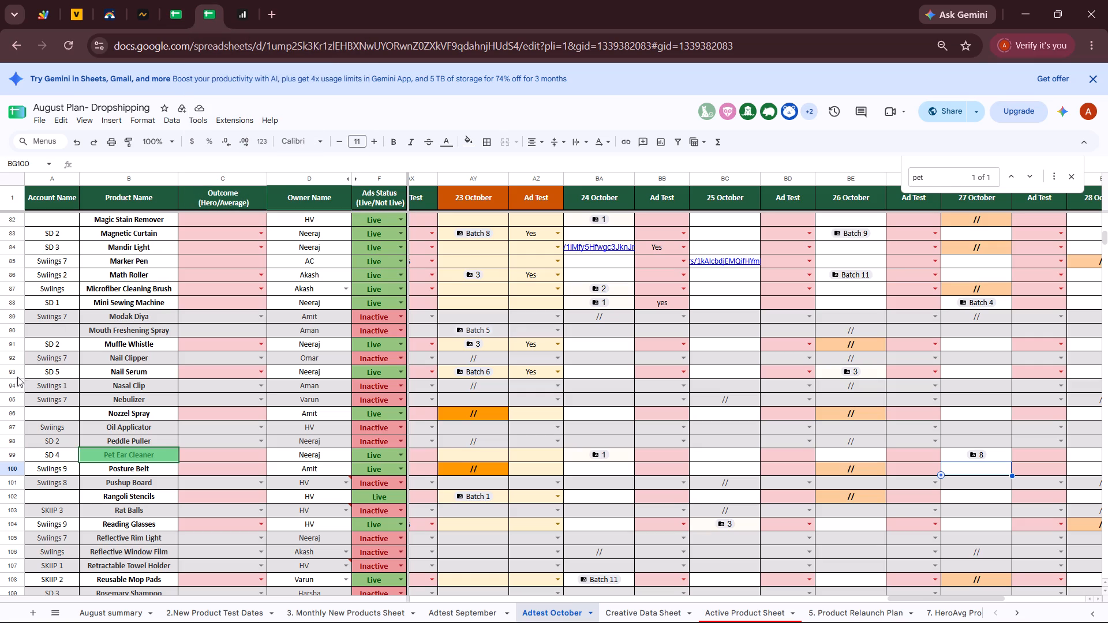
{"action": "left_click", "coordinate": [13, 452]}
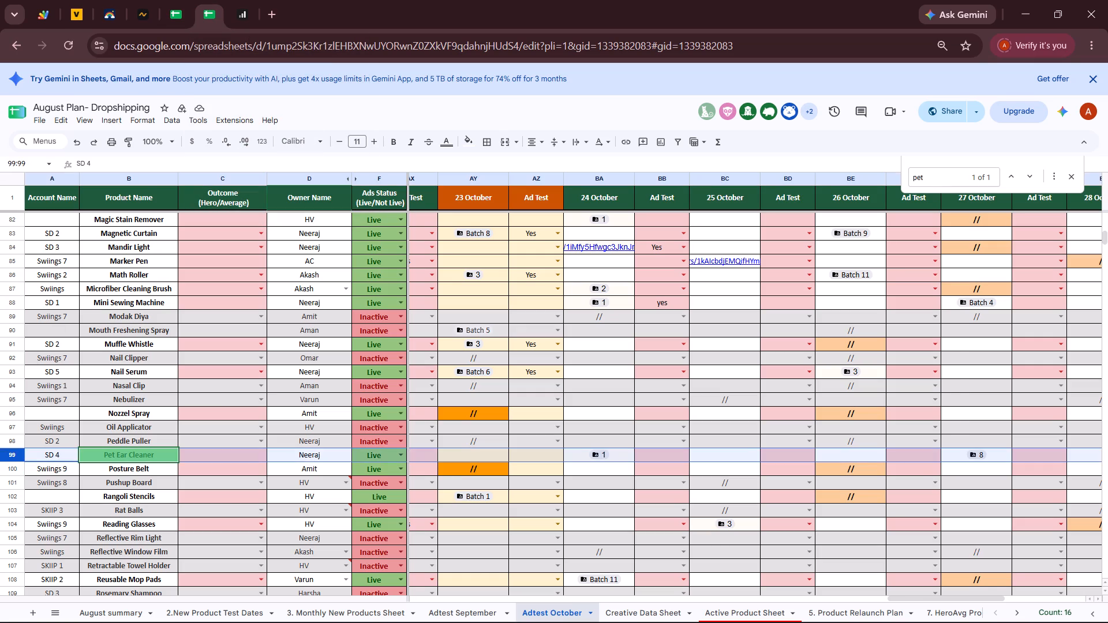
{"action": "left_click", "coordinate": [181, 10]}
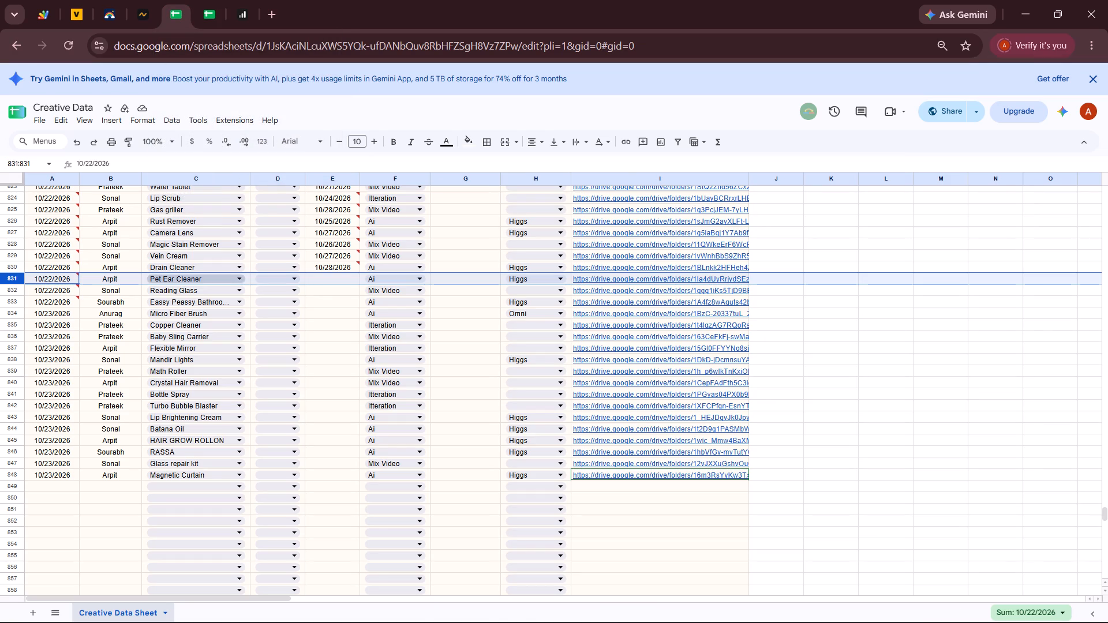
{"action": "double_click", "coordinate": [340, 277]}
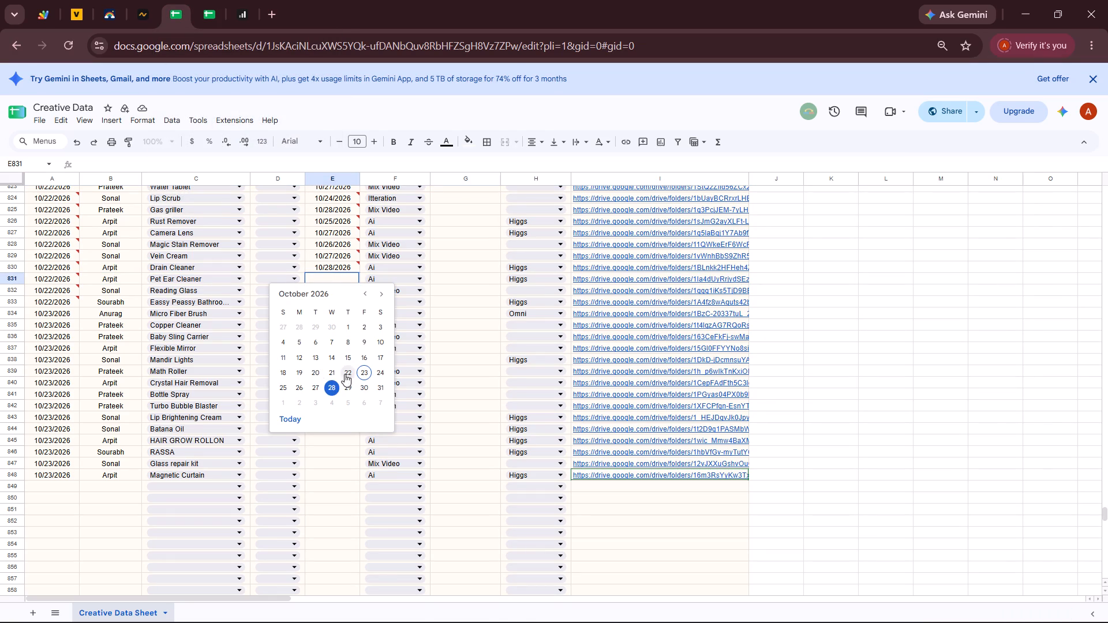
{"action": "left_click", "coordinate": [315, 387]}
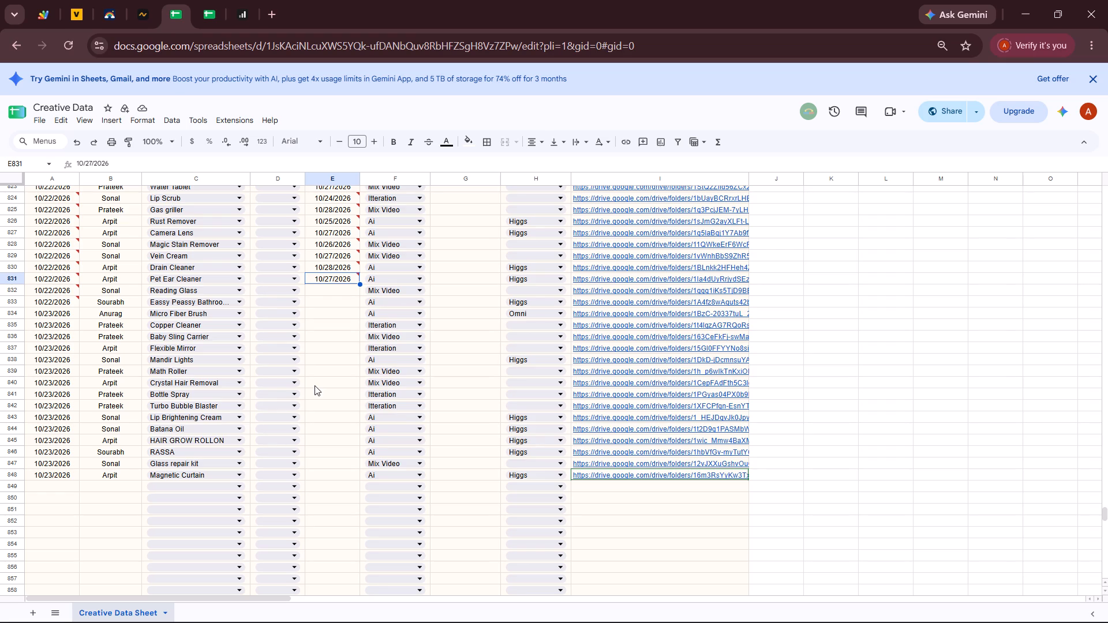
Select the Reading Glass entry in Creative Data row 832 and copy its Drive folder link.
{"action": "left_click", "coordinate": [17, 290]}
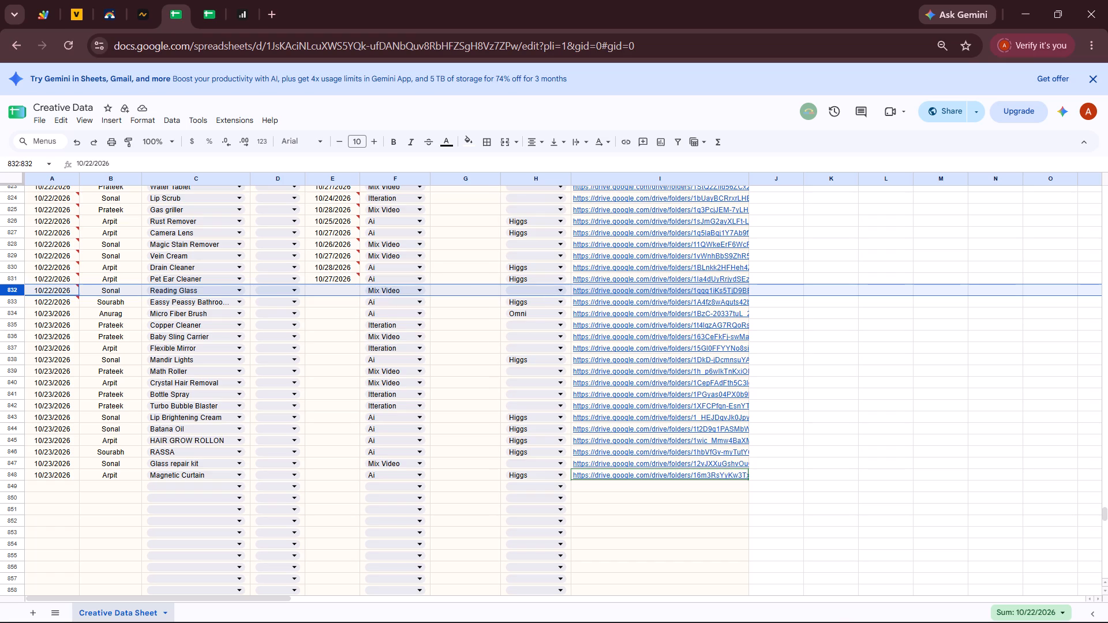
{"action": "left_click", "coordinate": [705, 311]}
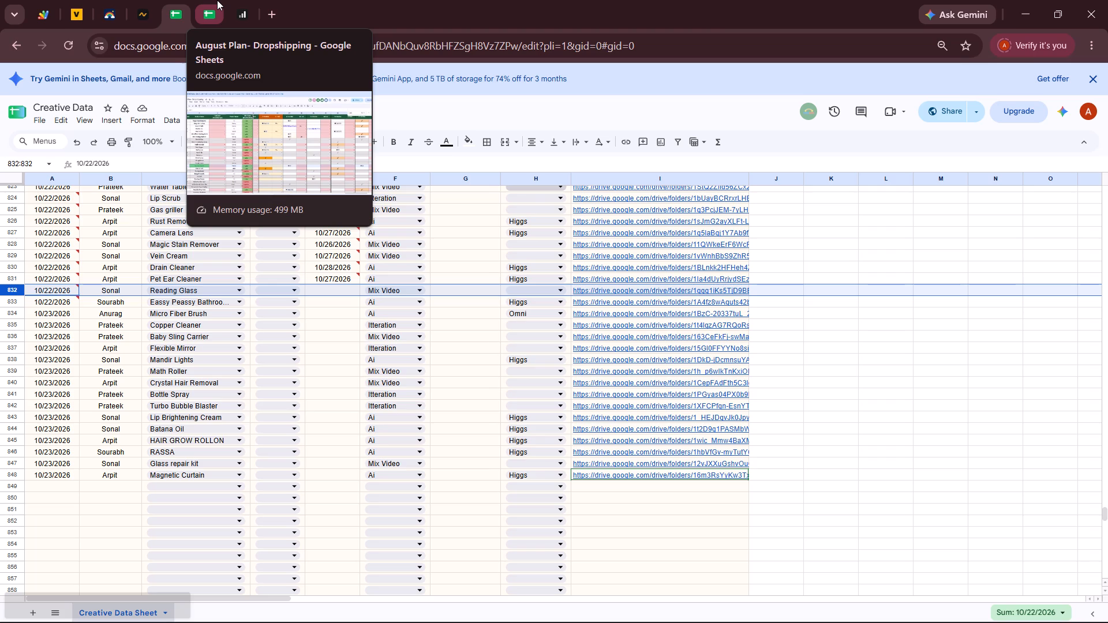
Find "reading" in Adtest October and replace the // marker in Reading Glasses' 28 October cell with the copied link as a file chip.
{"action": "left_click", "coordinate": [217, 0]}
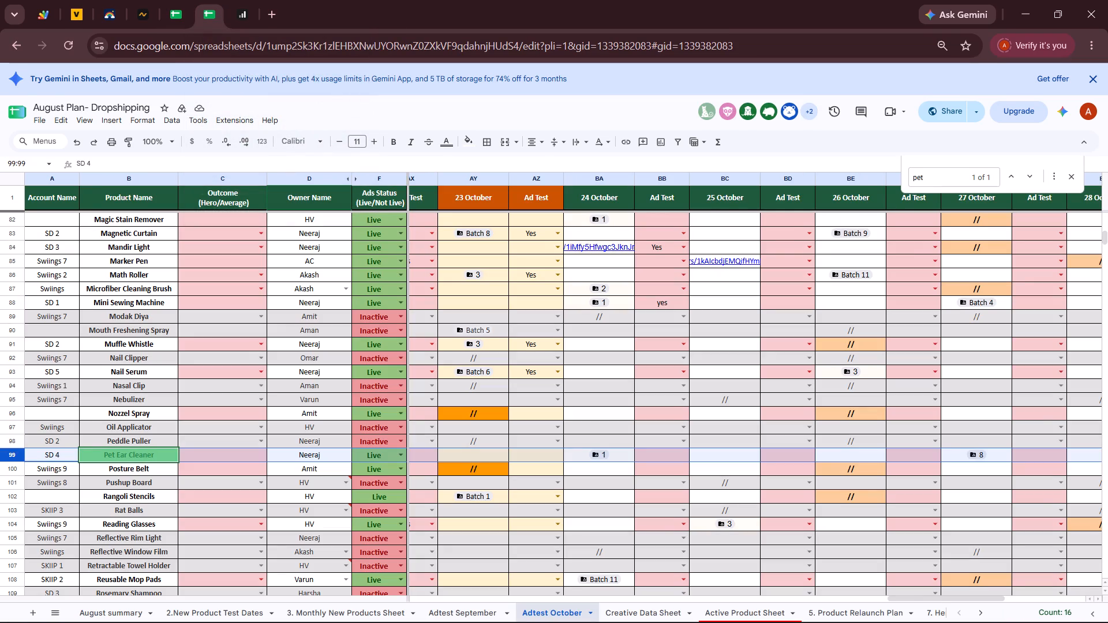
{"action": "left_click_drag", "start_coordinate": [935, 175], "coordinate": [866, 178]}
{"action": "key", "text": "BackSpace"}
{"action": "type", "text": "reading"}
{"action": "key", "text": "space"}
{"action": "scroll", "coordinate": [381, 451], "scroll_direction": "down", "scroll_amount": 1}
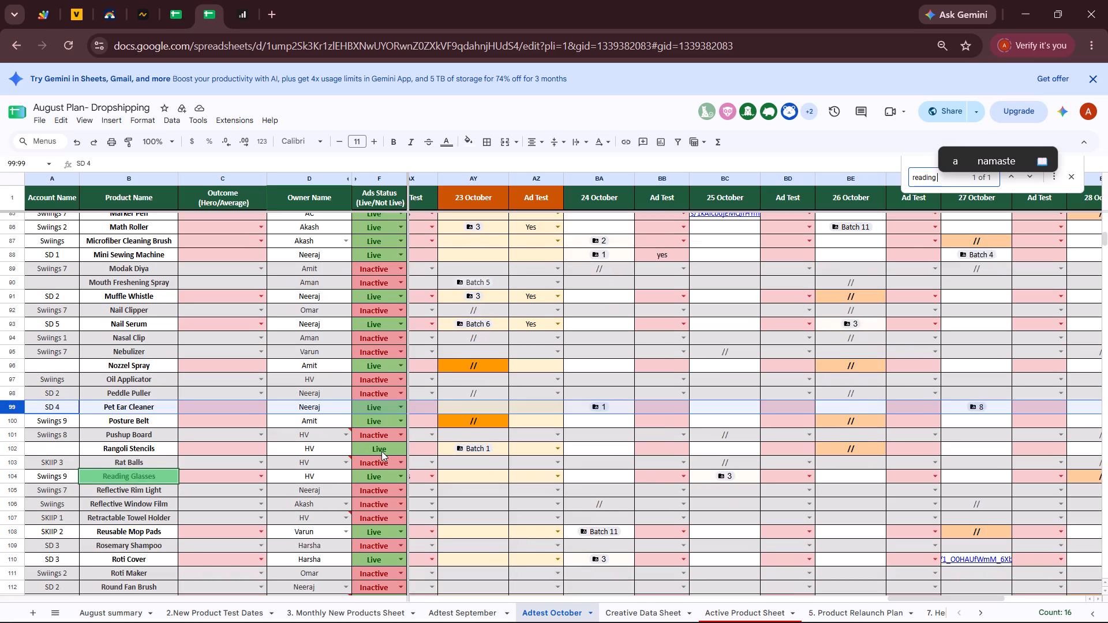
{"action": "left_click", "coordinate": [14, 477]}
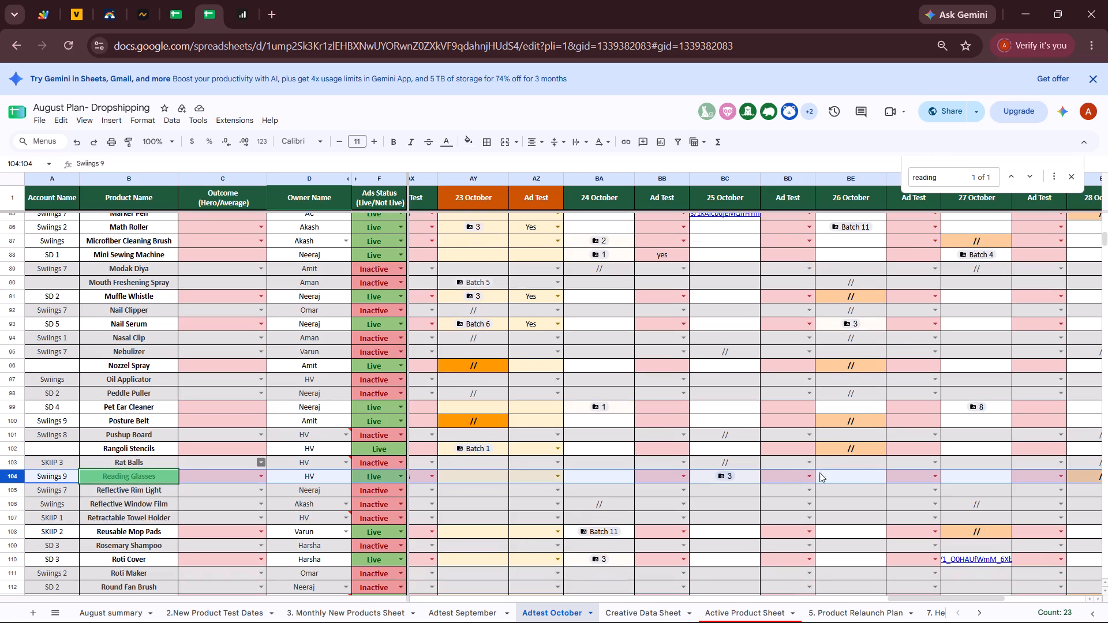
{"action": "scroll", "coordinate": [928, 477], "scroll_direction": "left", "scroll_amount": 2}
{"action": "triple_click", "coordinate": [963, 477]}
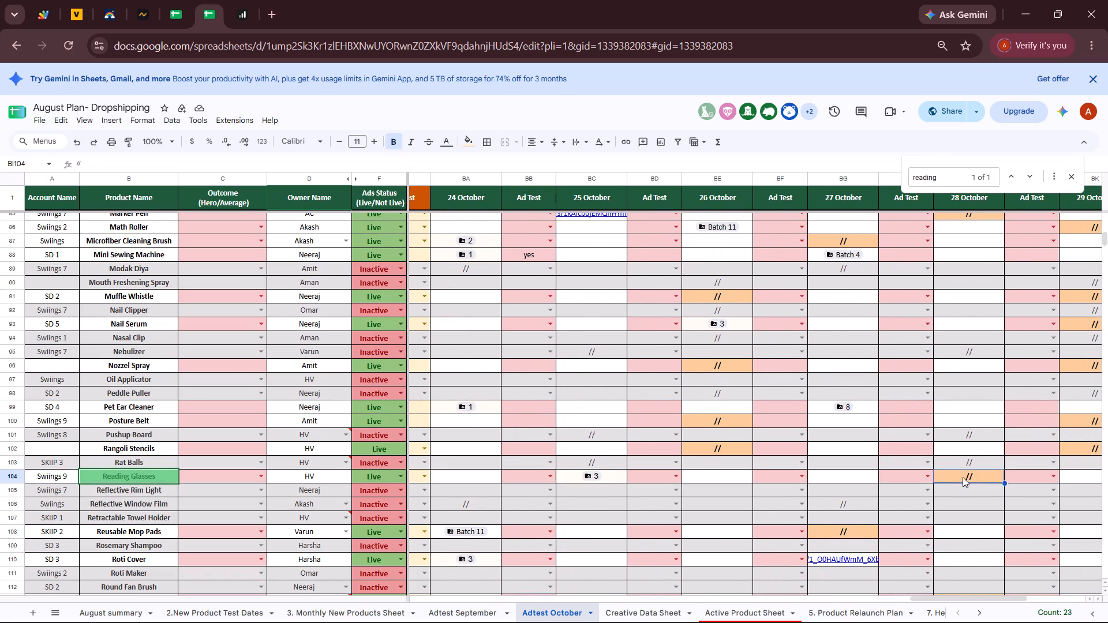
{"action": "key", "text": "BackSpace"}
{"action": "key", "text": "ctrl+v"}
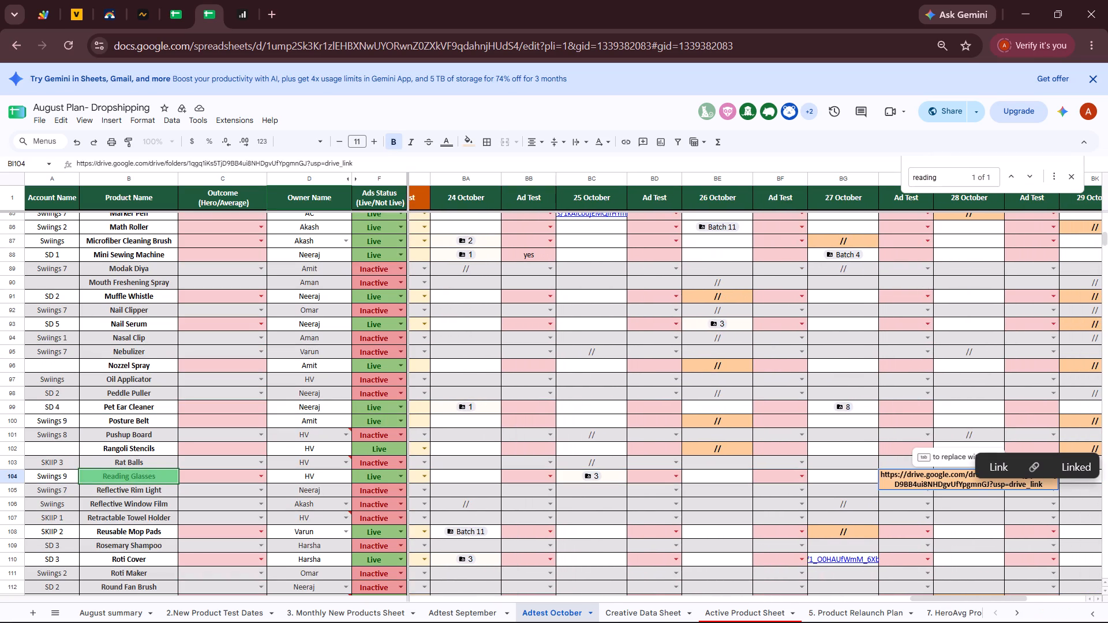
{"action": "key", "text": "Tab"}
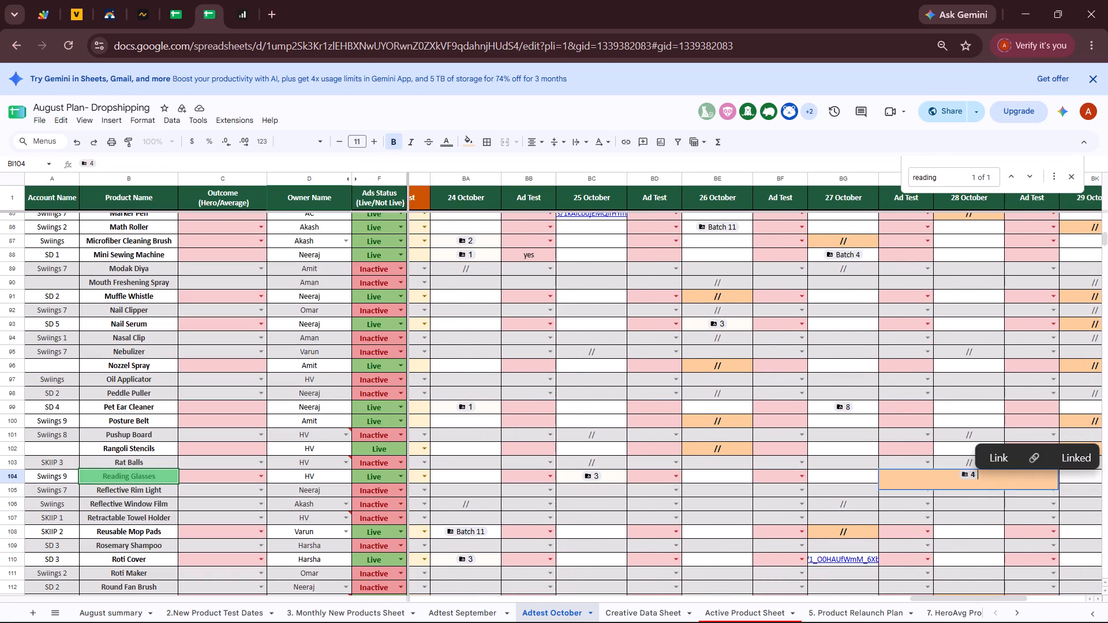
{"action": "key", "text": "Return"}
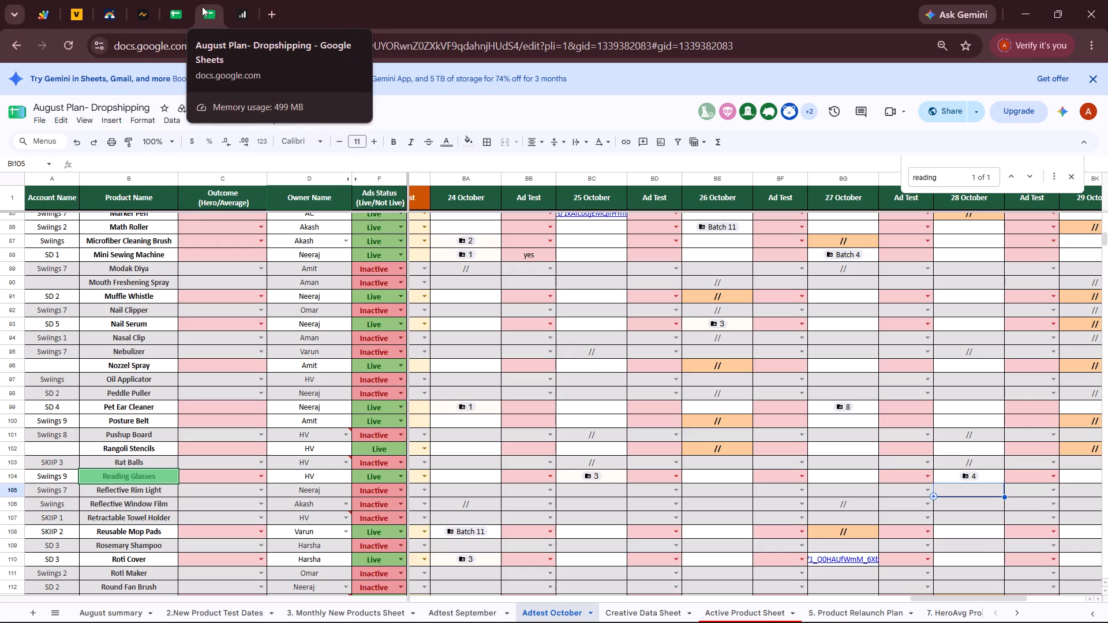
Set Reading Glass's live date in Creative Data row 832 to 10/28/2026.
{"action": "left_click", "coordinate": [185, 1]}
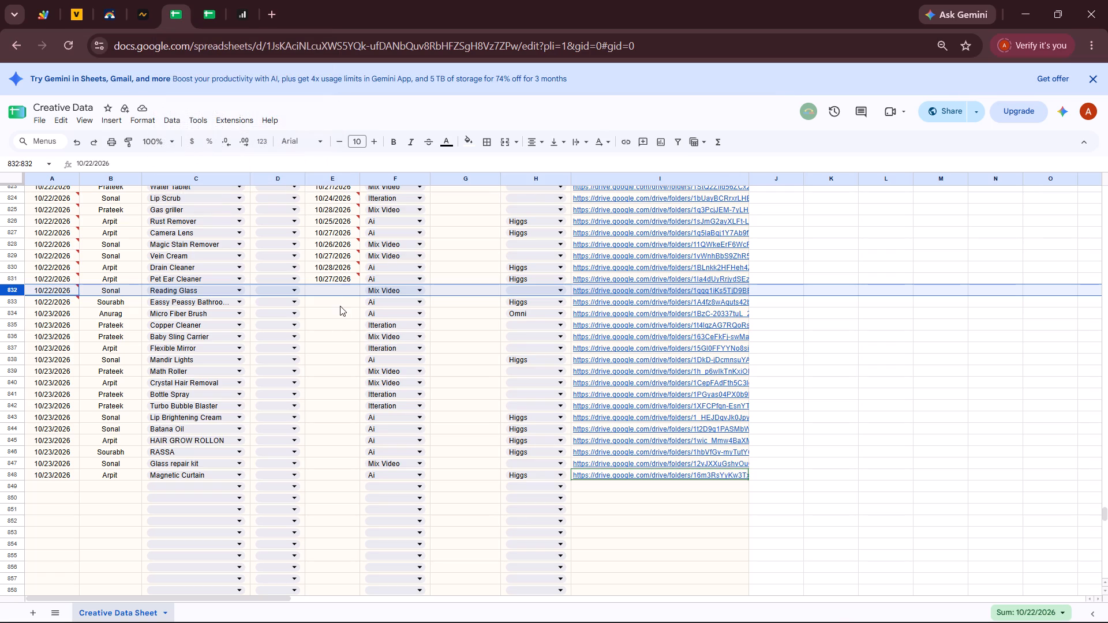
{"action": "double_click", "coordinate": [332, 291]}
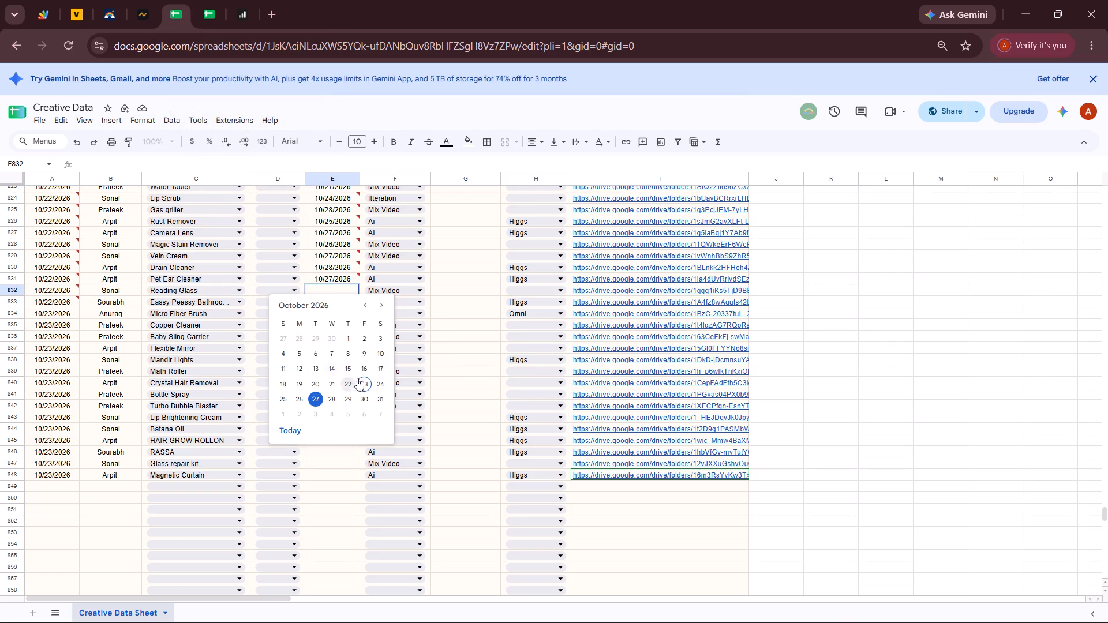
{"action": "left_click", "coordinate": [333, 397]}
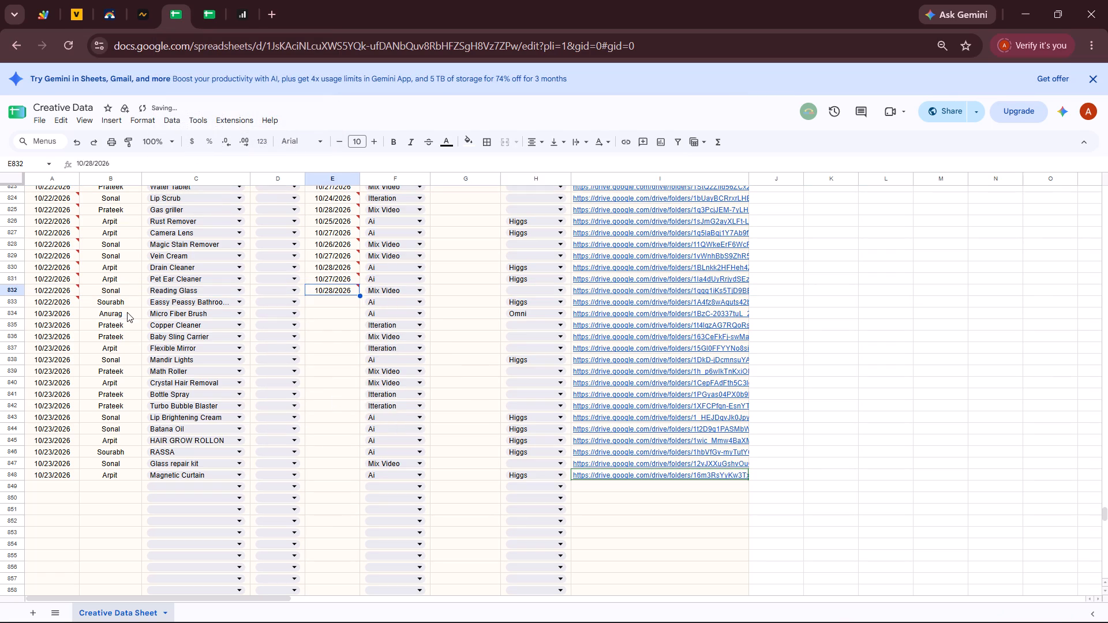
Skip row 833 in Creative Data, select the Micro Fiber Brush entry in row 834 and copy its Drive folder link.
{"action": "left_click", "coordinate": [17, 299]}
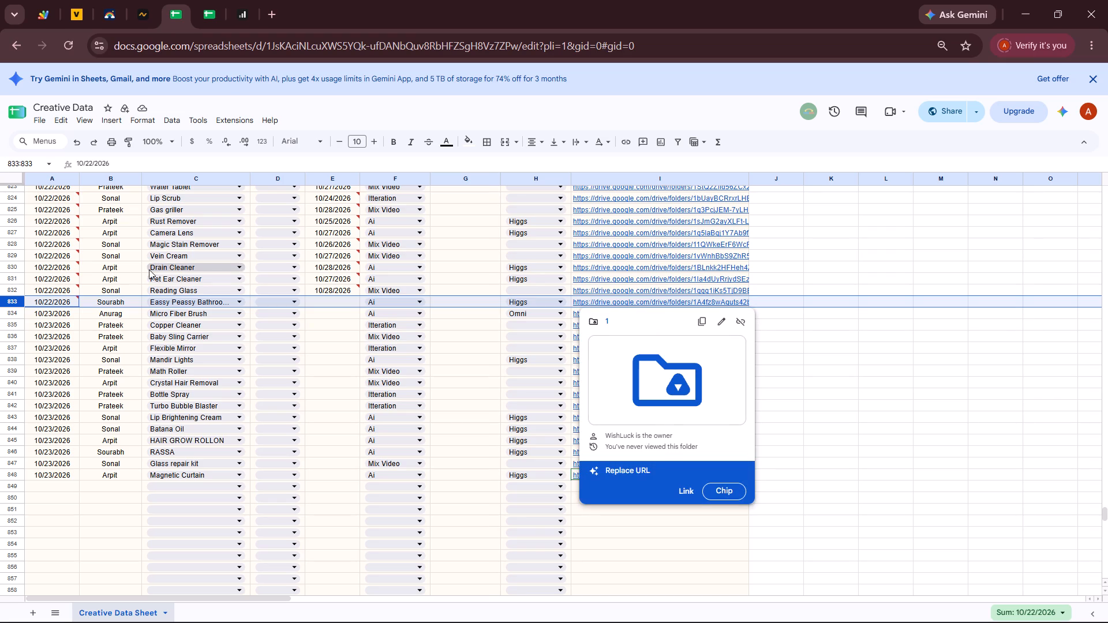
{"action": "left_click", "coordinate": [16, 313]}
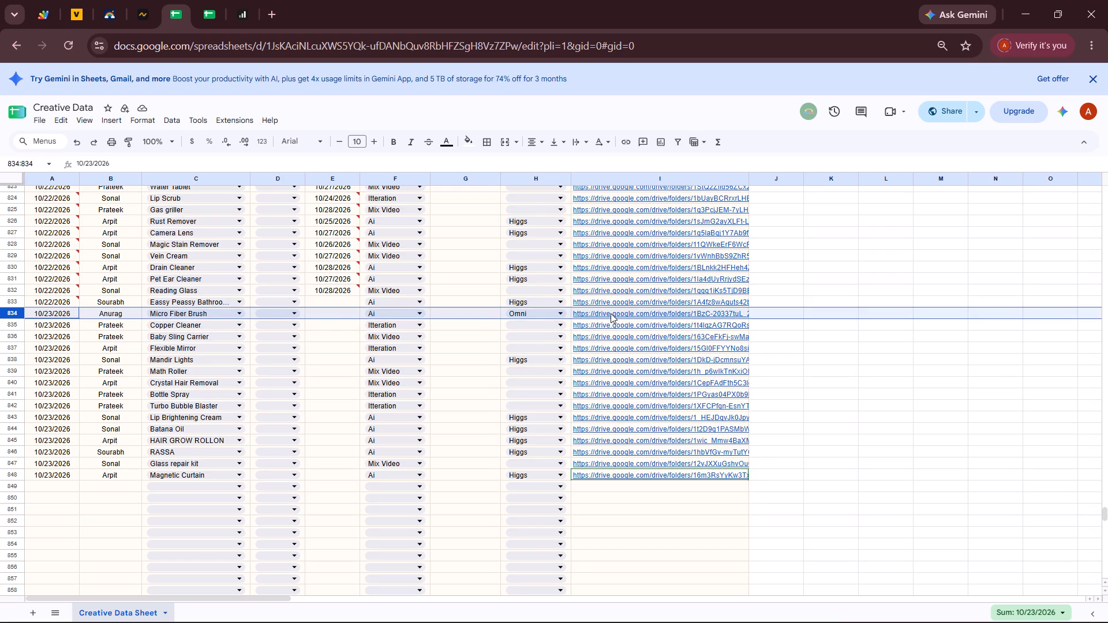
{"action": "left_click", "coordinate": [699, 333]}
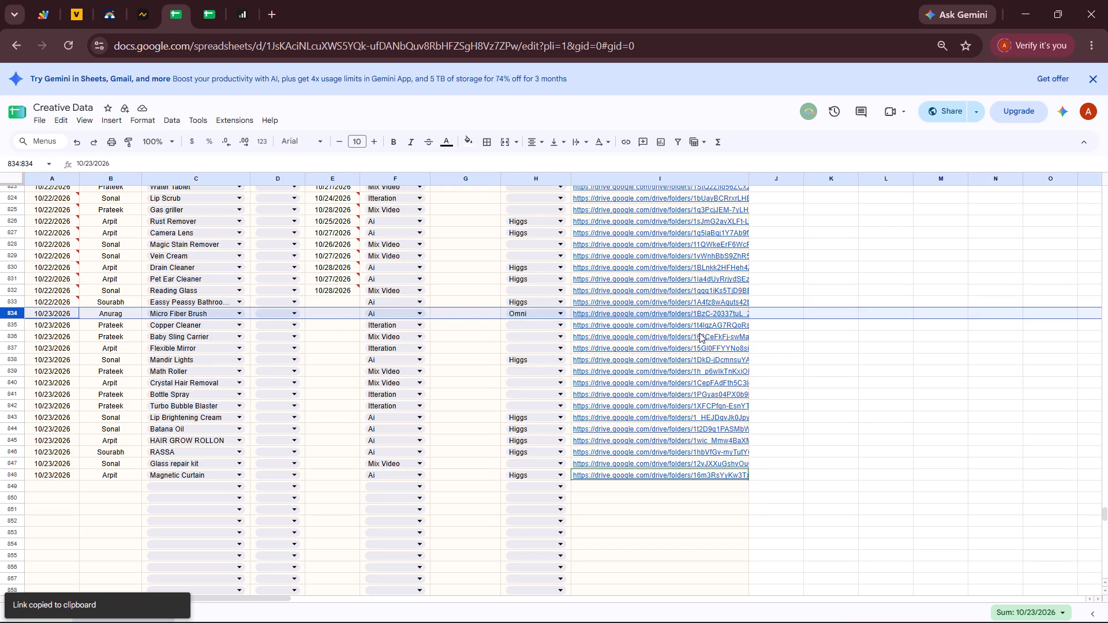
Find "micro" in Adtest October and replace the // marker in Microfiber Cleaning Brush's 27 October cell with the copied link as a file chip.
{"action": "left_click", "coordinate": [205, 5]}
{"action": "left_click_drag", "start_coordinate": [945, 178], "coordinate": [823, 174]}
{"action": "key", "text": "BackSpace"}
{"action": "type", "text": "micro"}
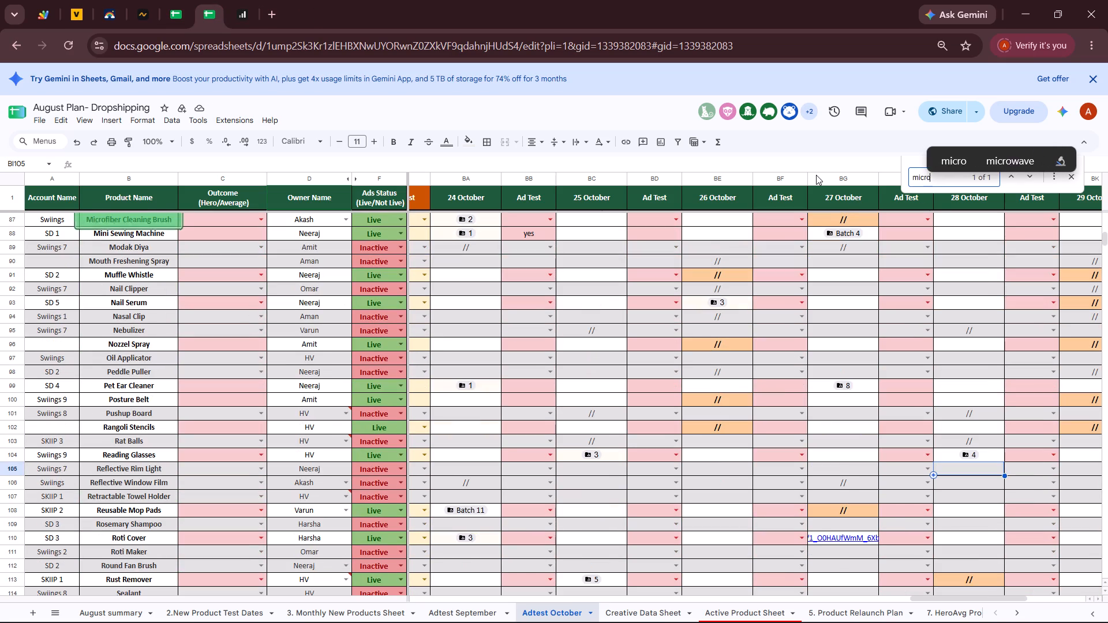
{"action": "left_click", "coordinate": [17, 219]}
{"action": "scroll", "coordinate": [690, 226], "scroll_direction": "up", "scroll_amount": 1}
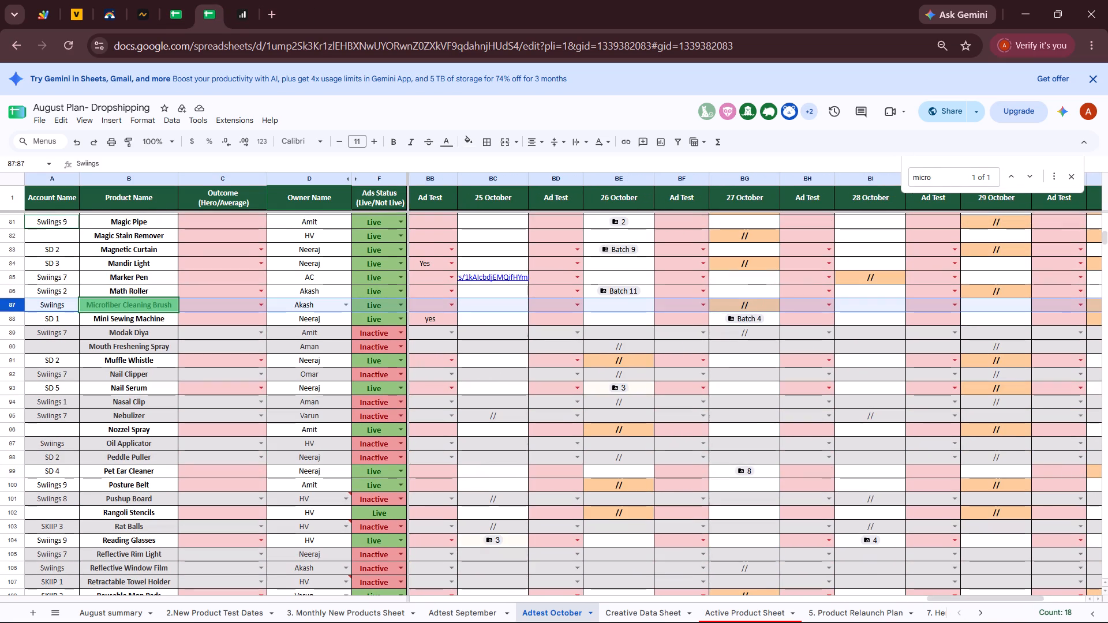
{"action": "double_click", "coordinate": [749, 306]}
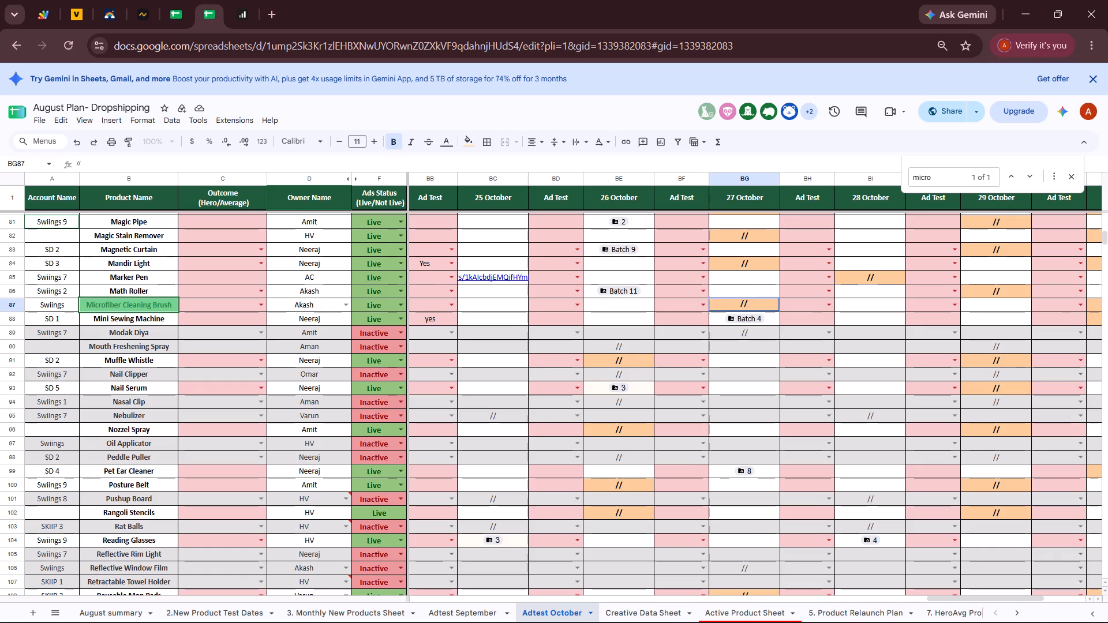
{"action": "key", "text": "BackSpace"}
{"action": "key", "text": "BackSpace"}
{"action": "key", "text": "ctrl+v"}
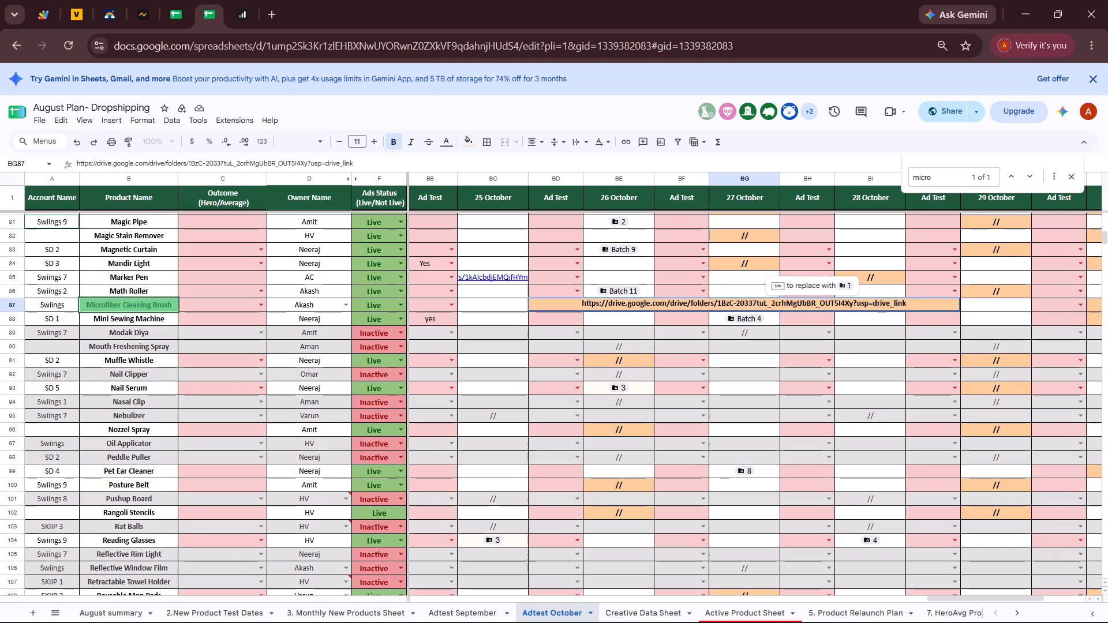
{"action": "key", "text": "Tab"}
{"action": "key", "text": "Return"}
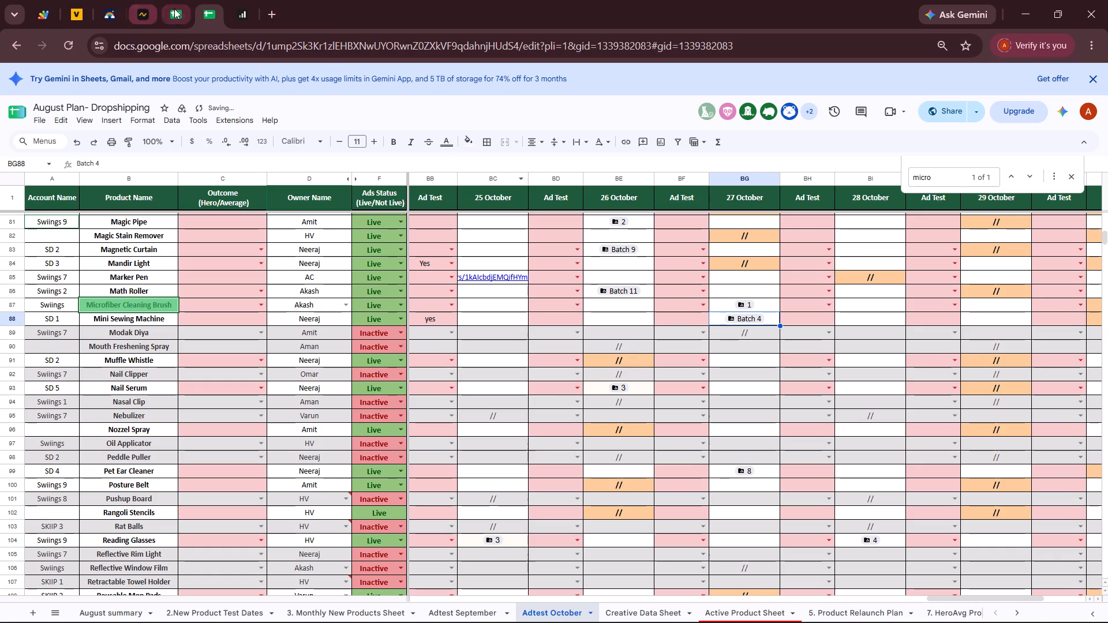
Check Microfiber Cleaning Brush's row in Adtest October, and set Micro Fiber Brush's live date in Creative Data row 834 to 10/27/2026.
{"action": "scroll", "coordinate": [328, 226], "scroll_direction": "right", "scroll_amount": 3}
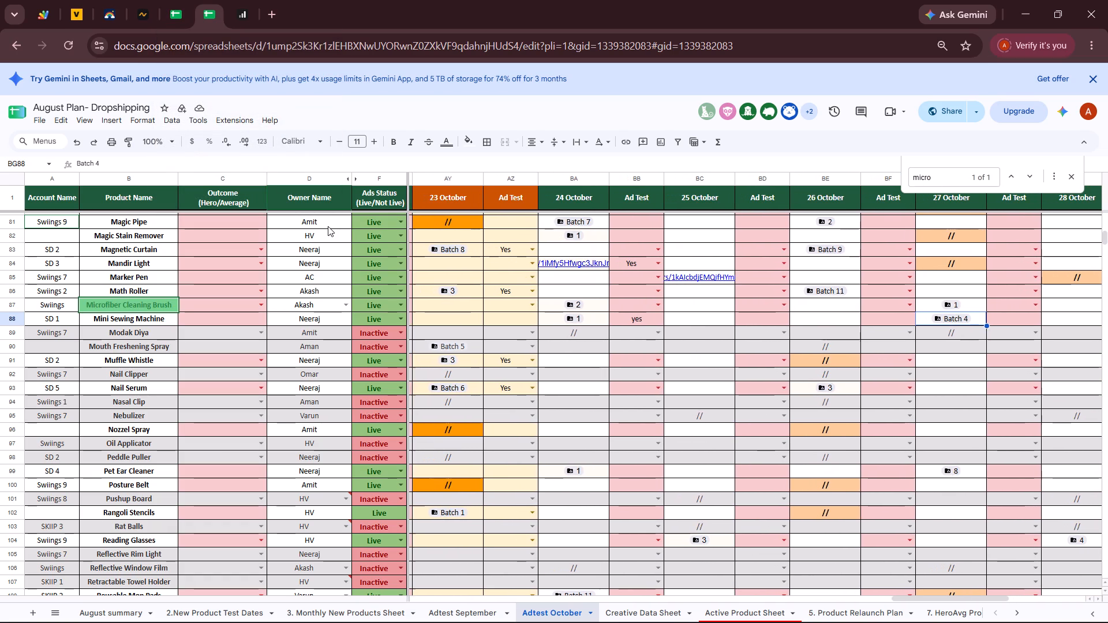
{"action": "left_click", "coordinate": [184, 16]}
{"action": "left_click", "coordinate": [218, 0]}
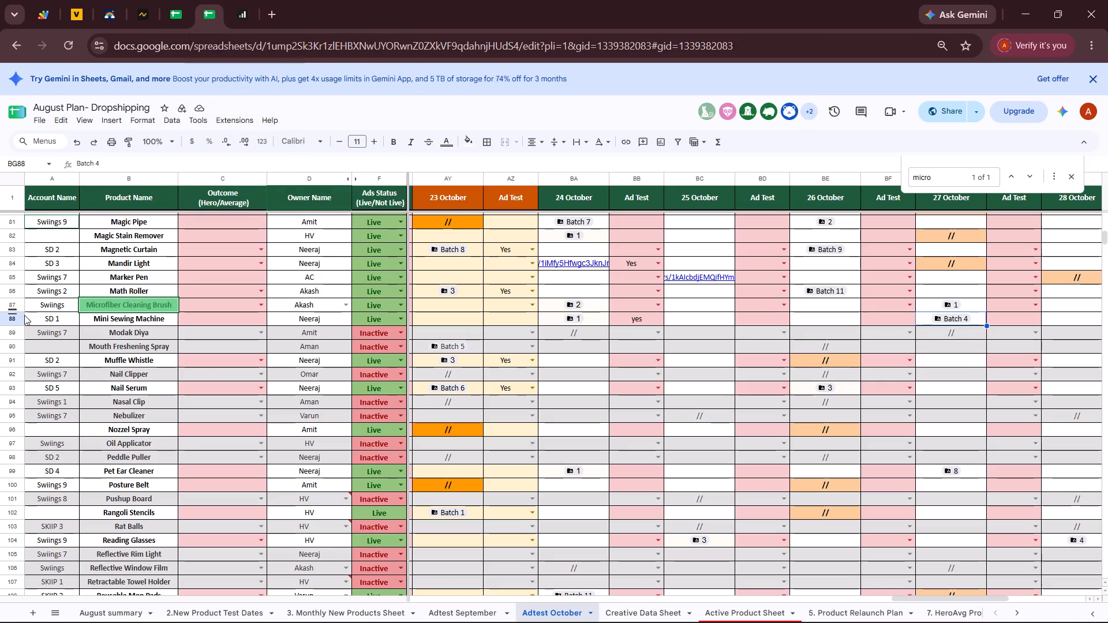
{"action": "left_click", "coordinate": [16, 306]}
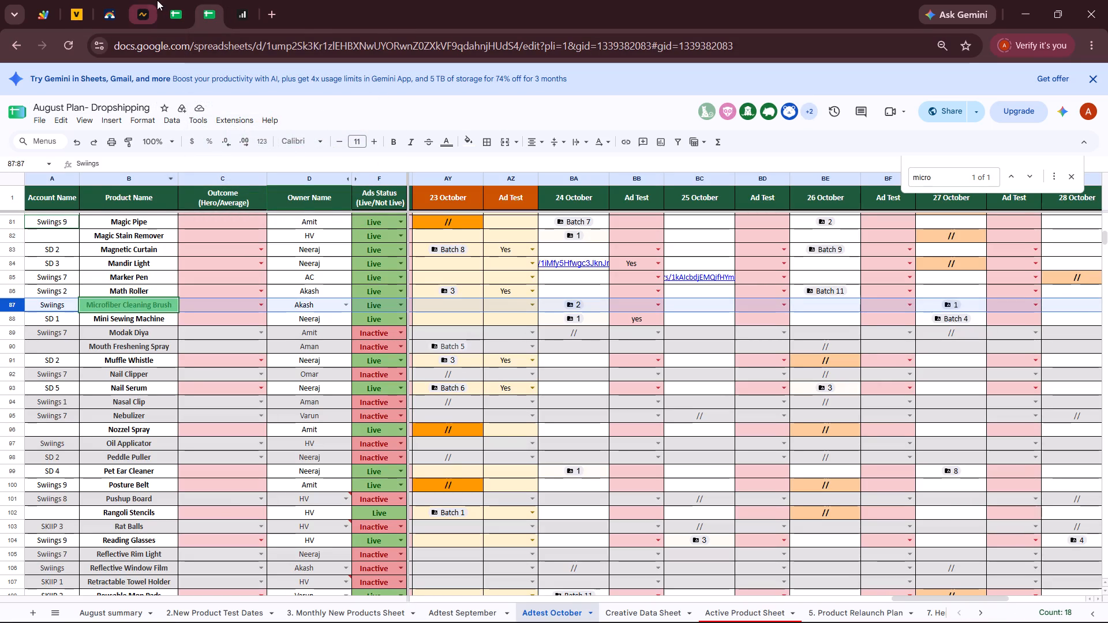
{"action": "left_click", "coordinate": [174, 4]}
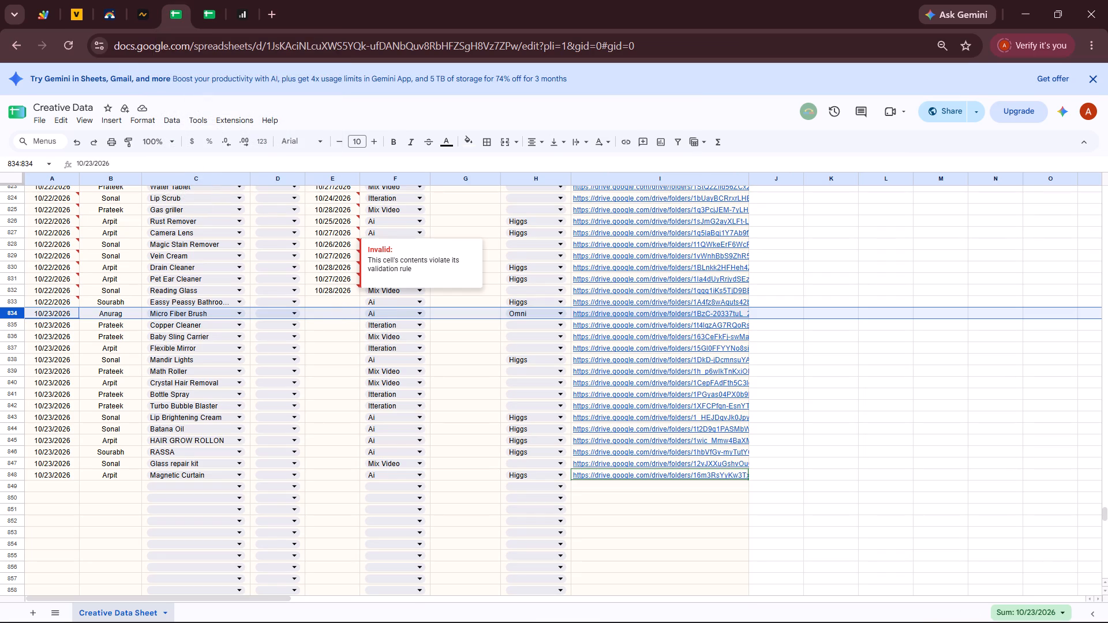
{"action": "double_click", "coordinate": [336, 316]}
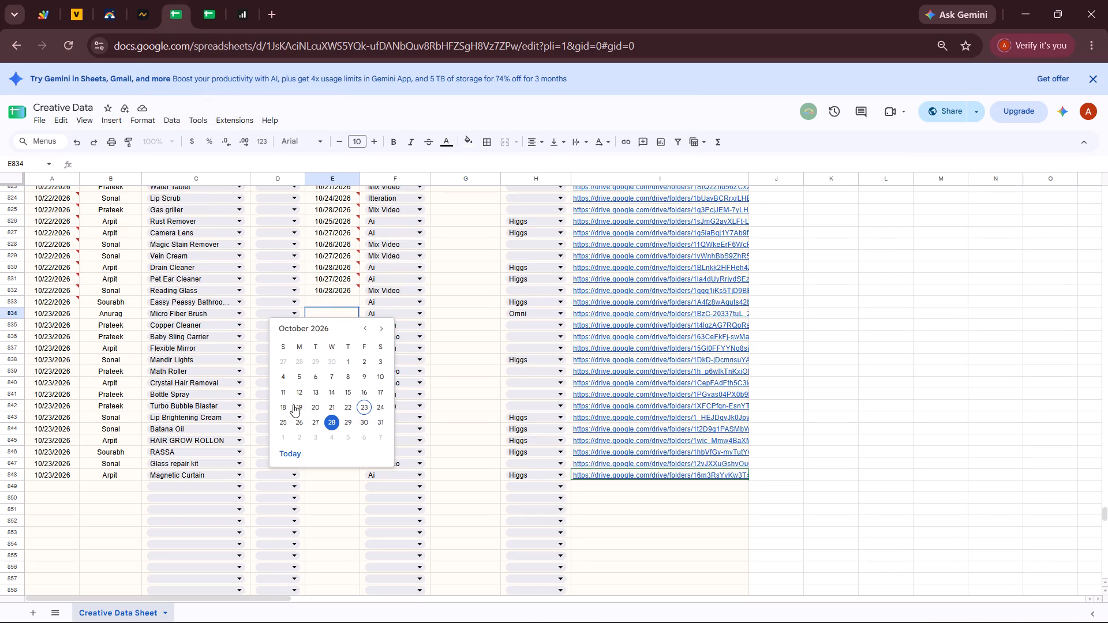
{"action": "left_click", "coordinate": [315, 417]}
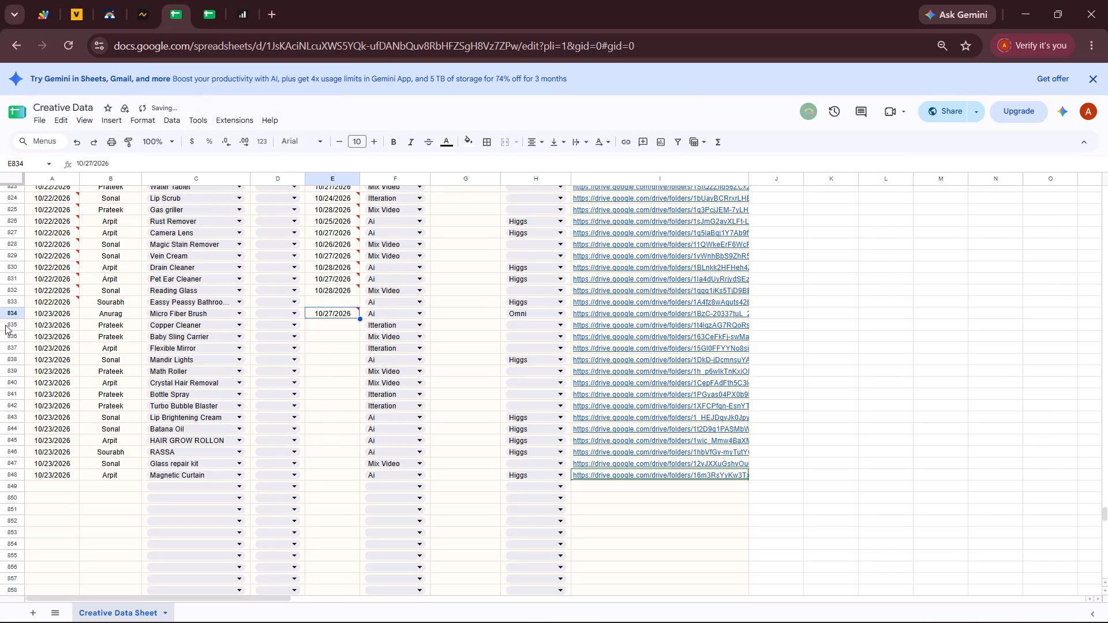
Select the Copper Cleaner entry in Creative Data row 835 and copy its Drive folder link.
{"action": "left_click", "coordinate": [8, 324]}
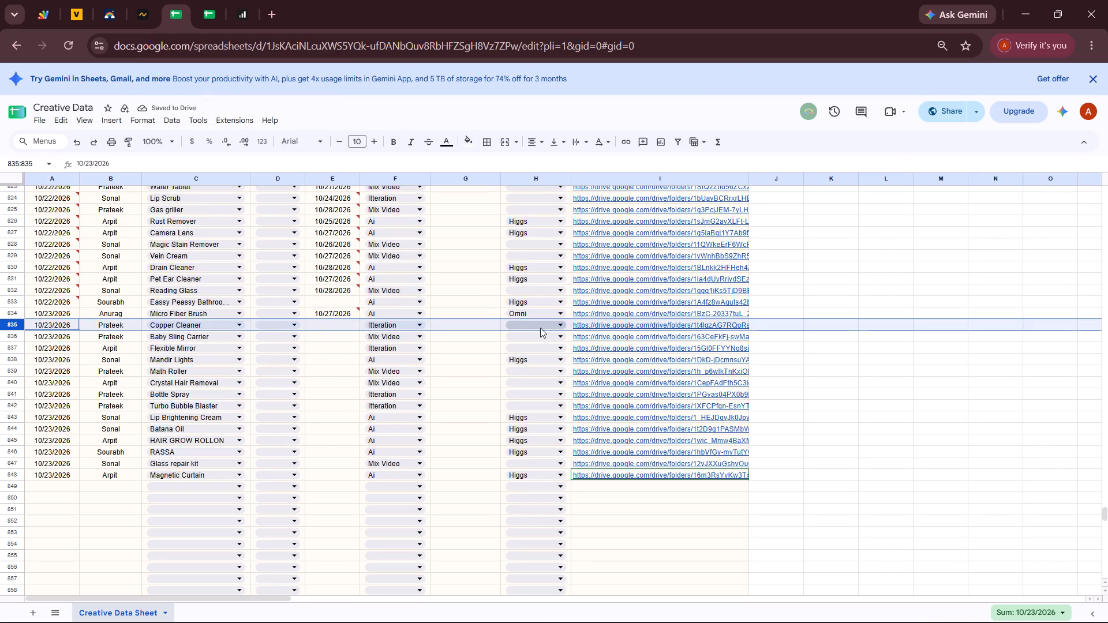
{"action": "left_click", "coordinate": [701, 349]}
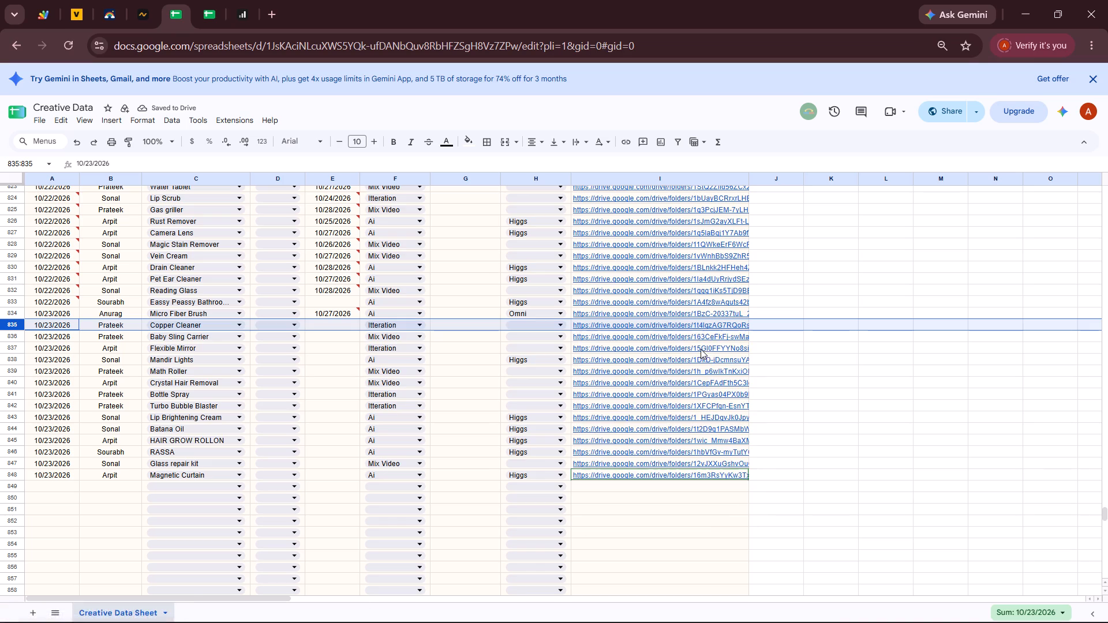
Find "Copper" in Adtest October and replace the // marker in Copper Cleaner's 27 October cell with the copied link as a file chip.
{"action": "left_click", "coordinate": [199, 1]}
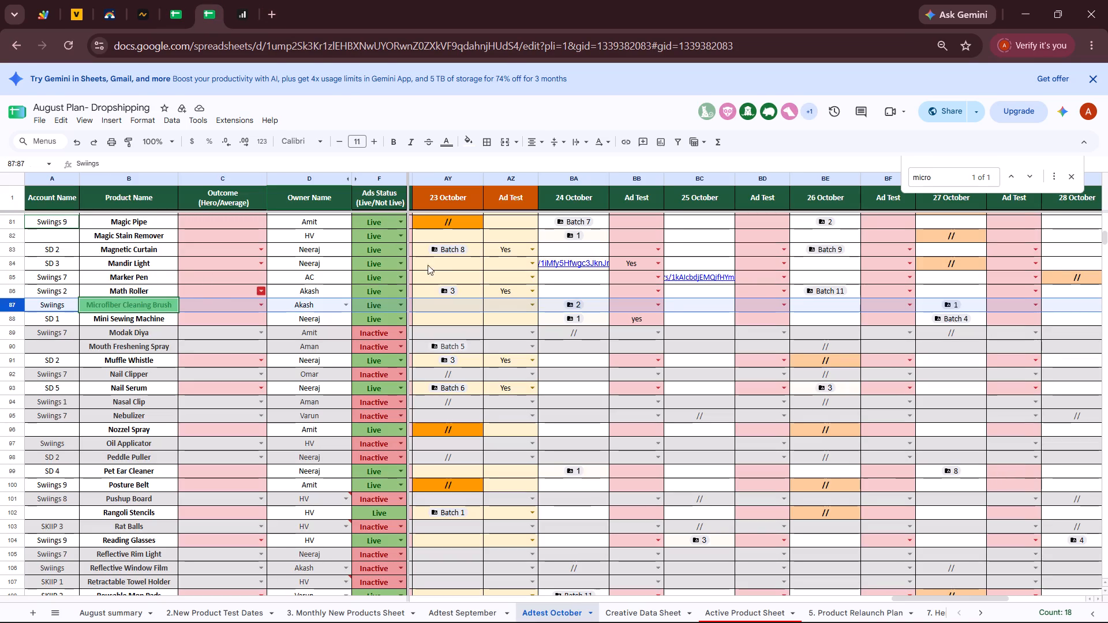
{"action": "left_click_drag", "start_coordinate": [946, 179], "coordinate": [887, 178]}
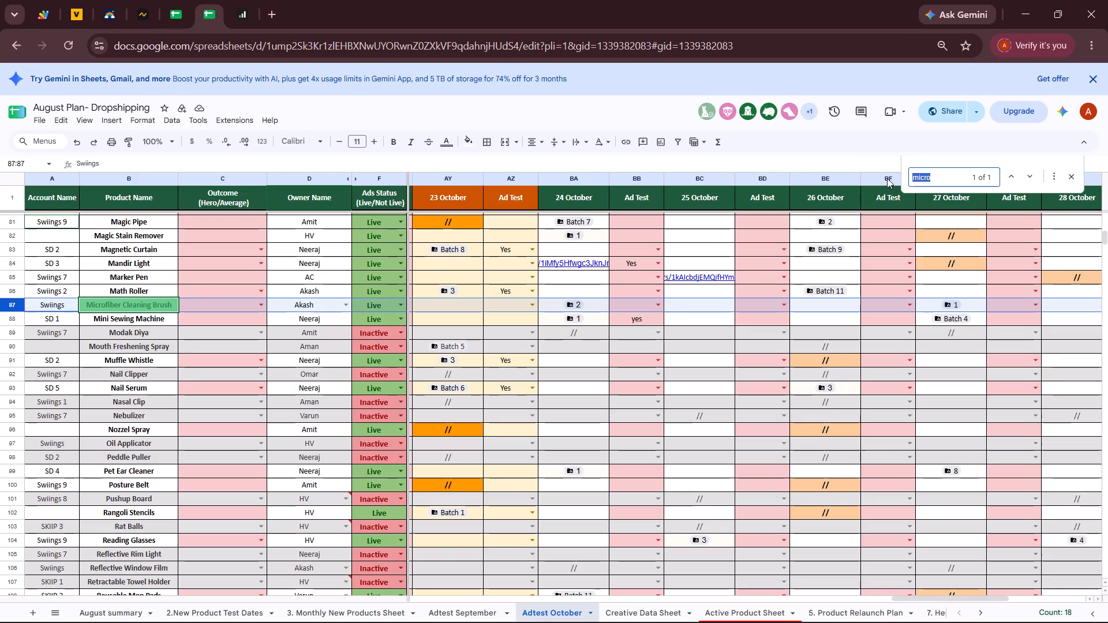
{"action": "key", "text": "BackSpace"}
{"action": "type", "text": "Cop"}
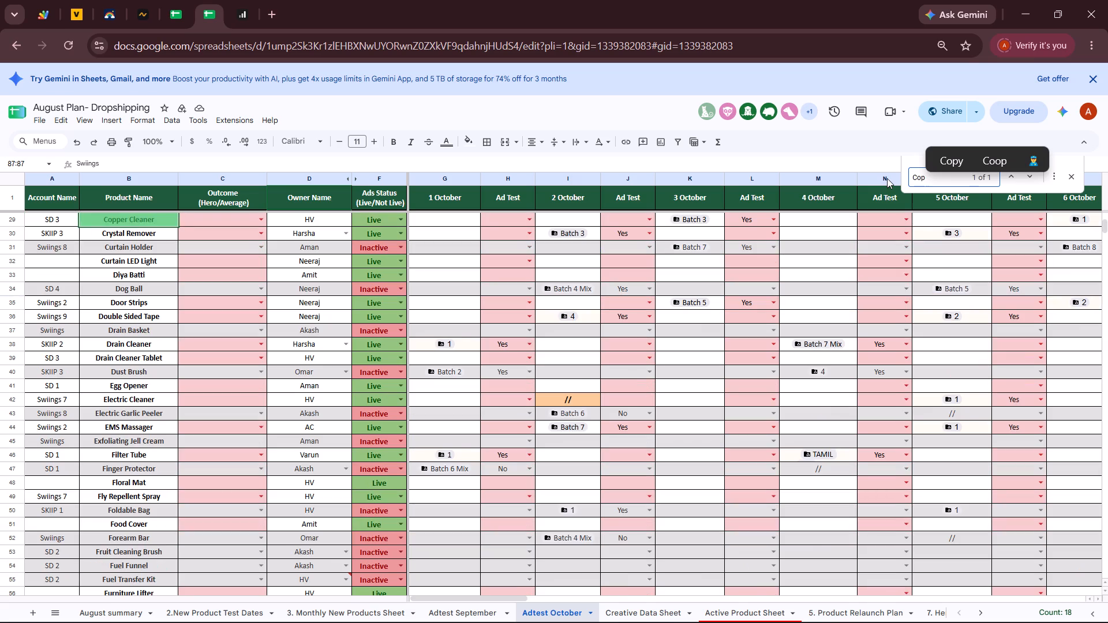
{"action": "type", "text": "per"}
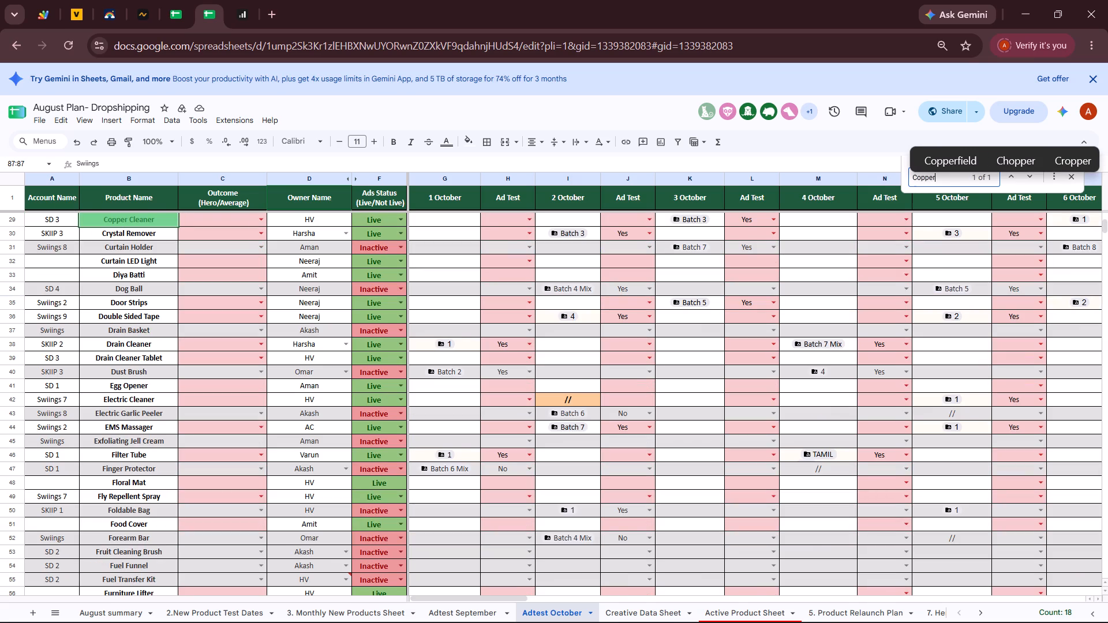
{"action": "left_click", "coordinate": [14, 222]}
{"action": "scroll", "coordinate": [601, 198], "scroll_direction": "up", "scroll_amount": 1}
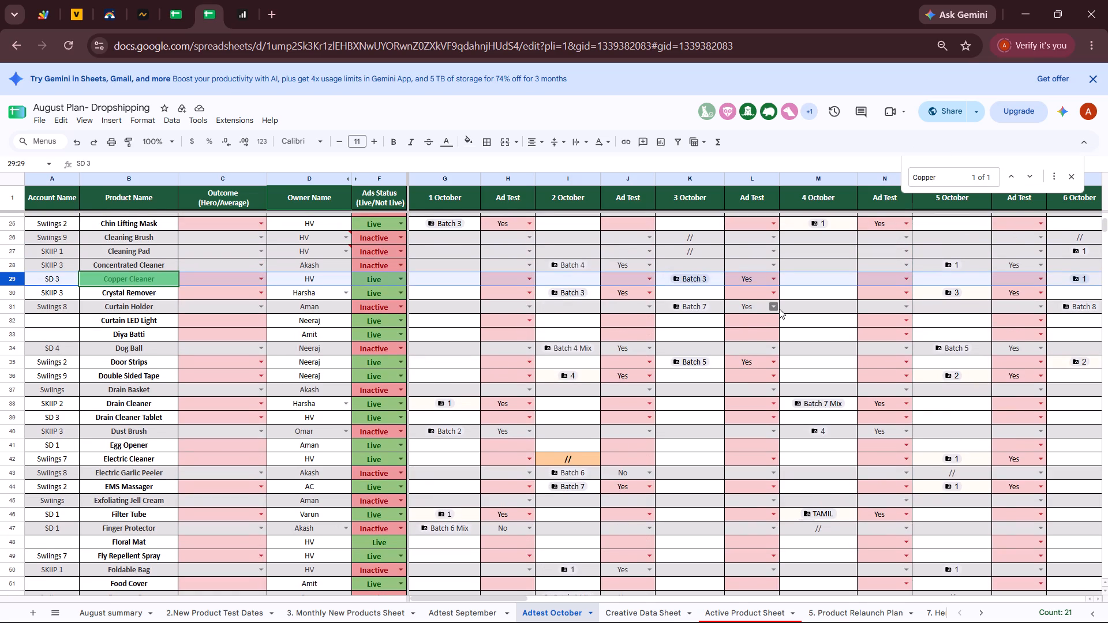
{"action": "scroll", "coordinate": [779, 309], "scroll_direction": "left", "scroll_amount": 5}
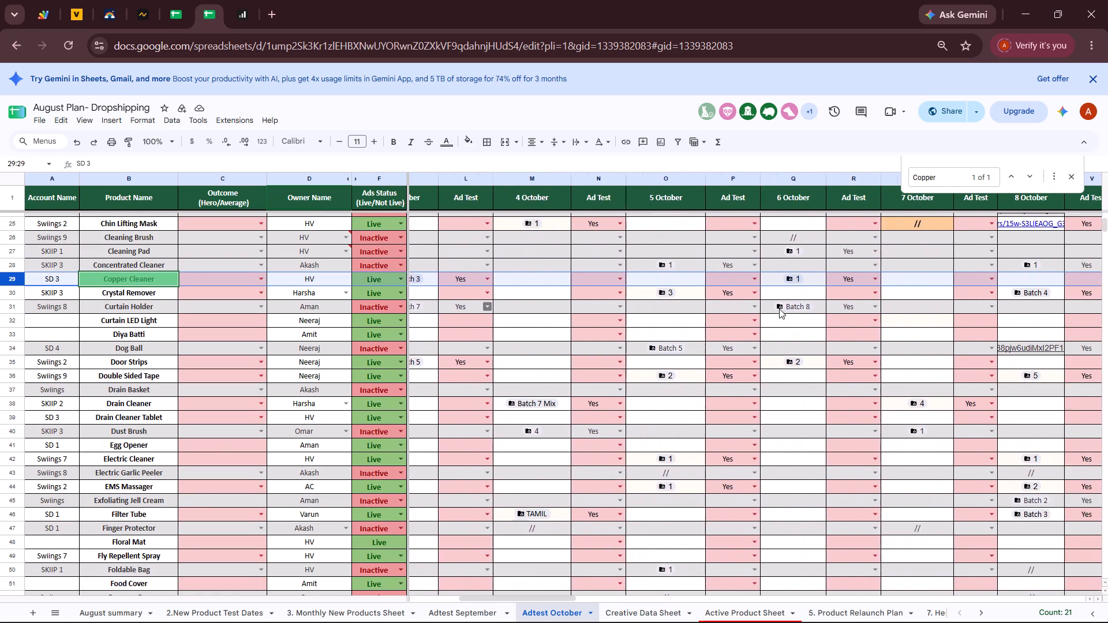
{"action": "scroll", "coordinate": [779, 309], "scroll_direction": "left", "scroll_amount": 6}
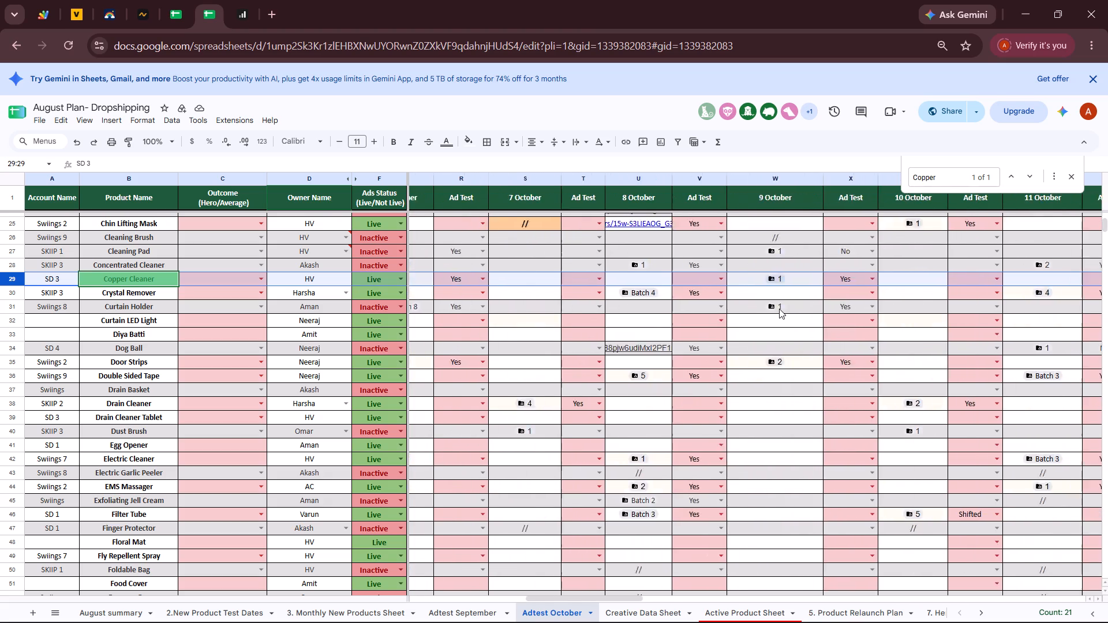
{"action": "scroll", "coordinate": [779, 309], "scroll_direction": "left", "scroll_amount": 12}
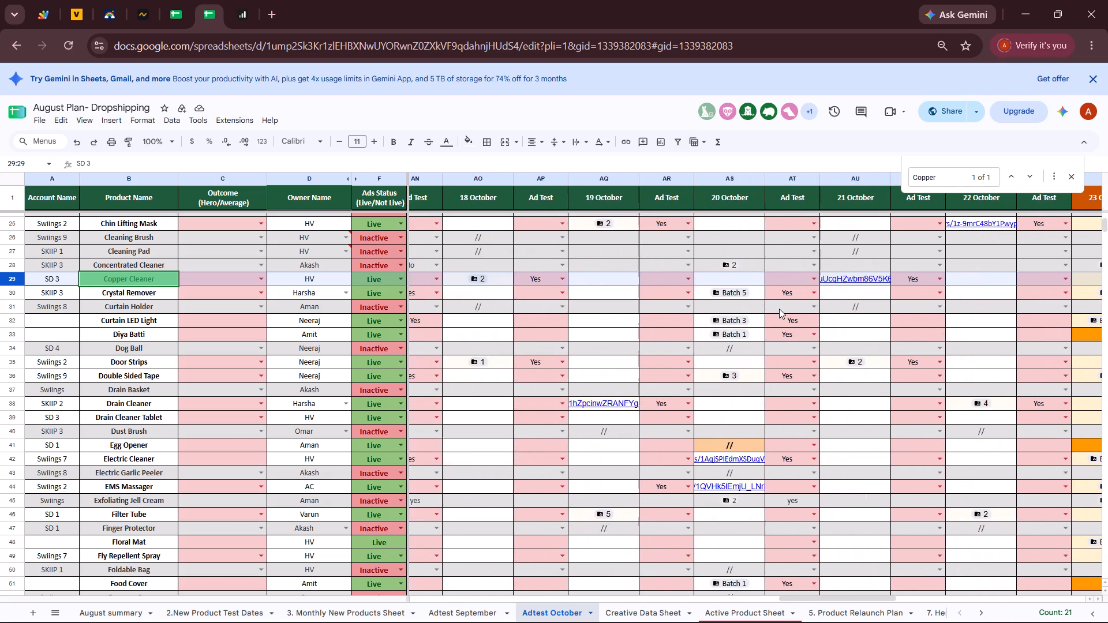
{"action": "scroll", "coordinate": [779, 309], "scroll_direction": "left", "scroll_amount": 7}
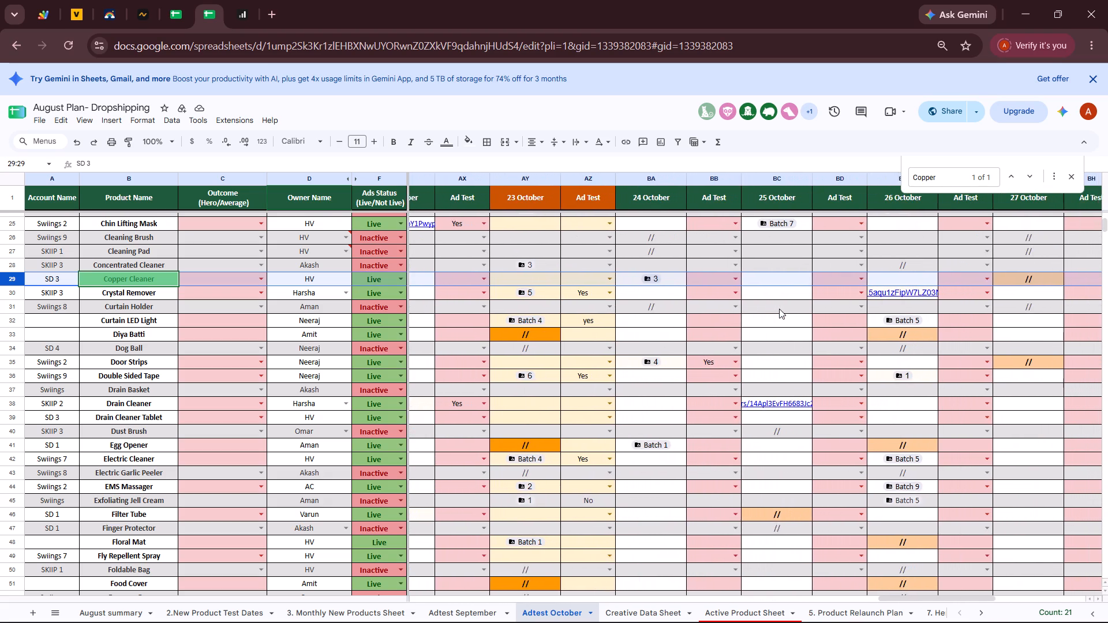
{"action": "scroll", "coordinate": [779, 309], "scroll_direction": "left", "scroll_amount": 1}
{"action": "scroll", "coordinate": [888, 279], "scroll_direction": "left", "scroll_amount": 1}
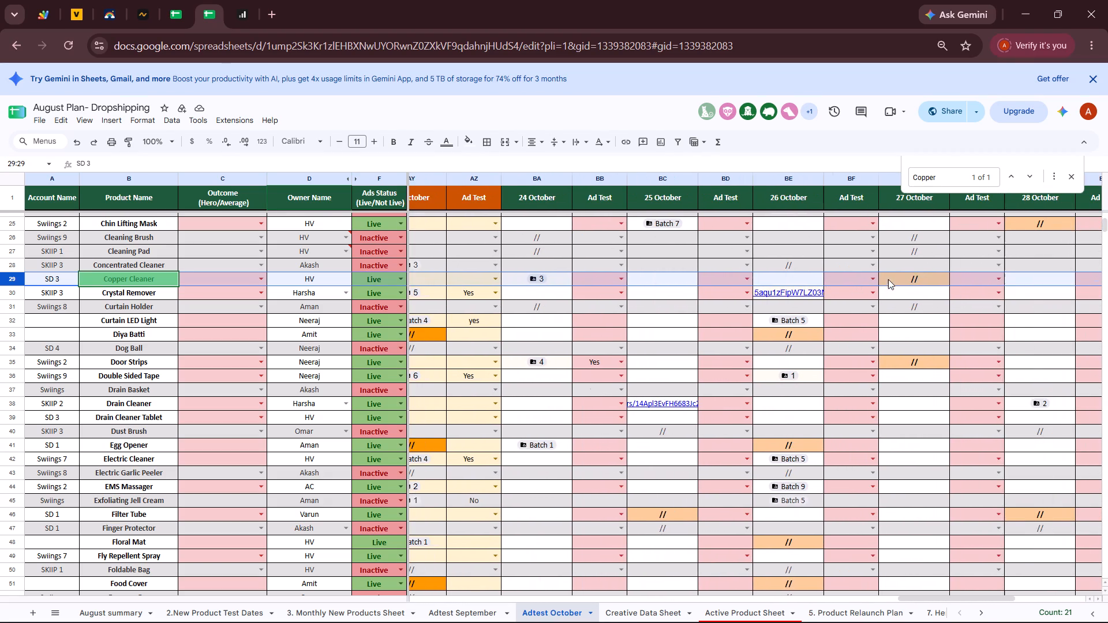
{"action": "scroll", "coordinate": [888, 279], "scroll_direction": "left", "scroll_amount": 1}
{"action": "triple_click", "coordinate": [935, 281]}
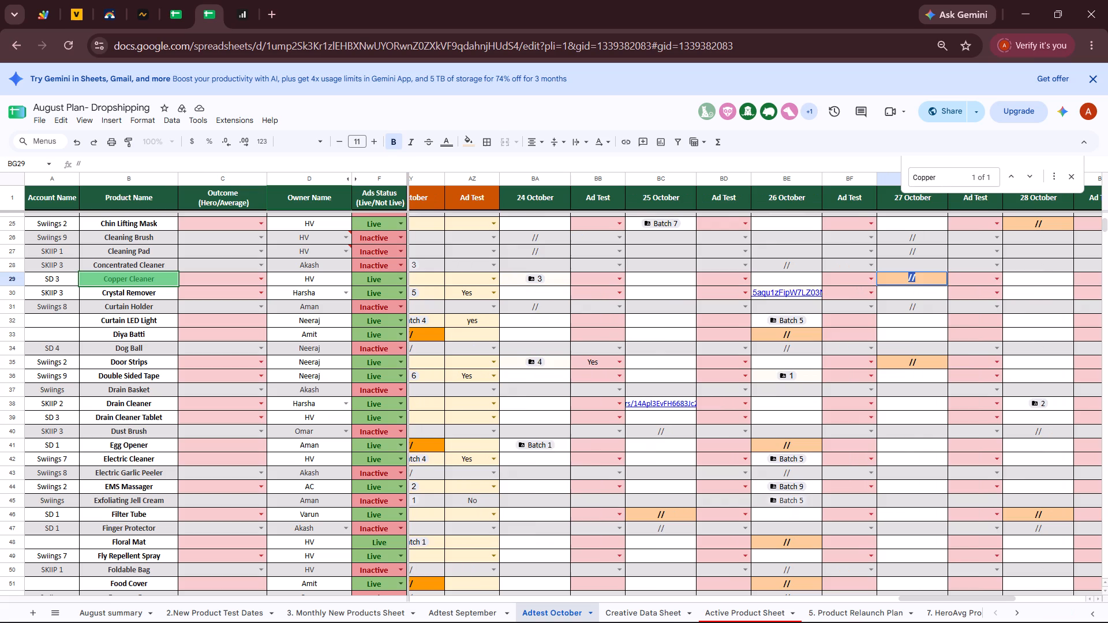
{"action": "key", "text": "ctrl+v"}
{"action": "key", "text": "Tab"}
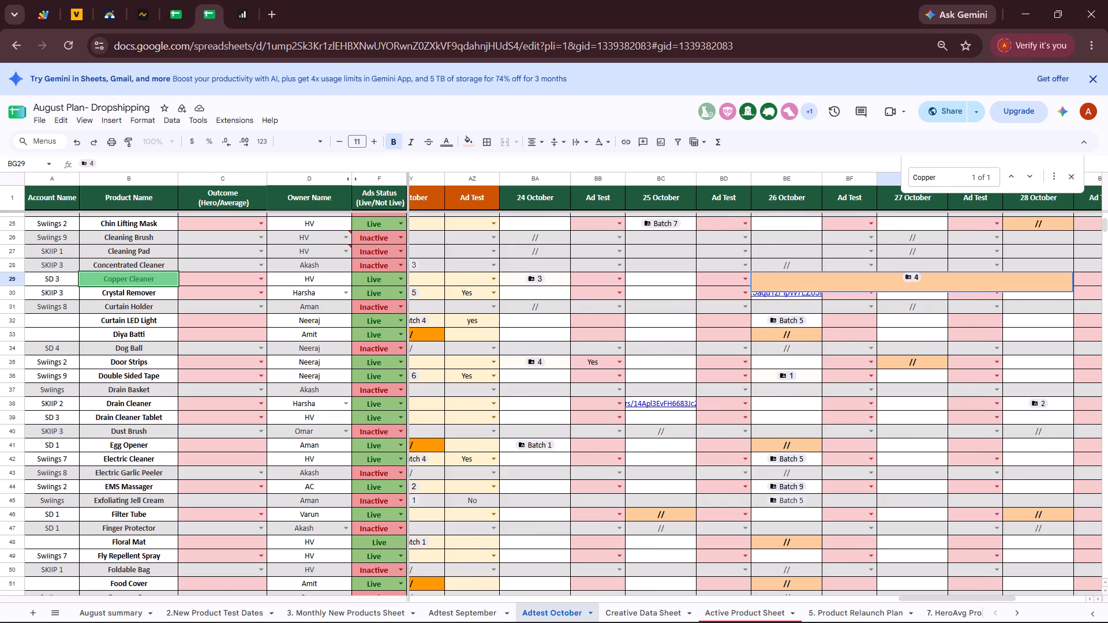
{"action": "key", "text": "Return"}
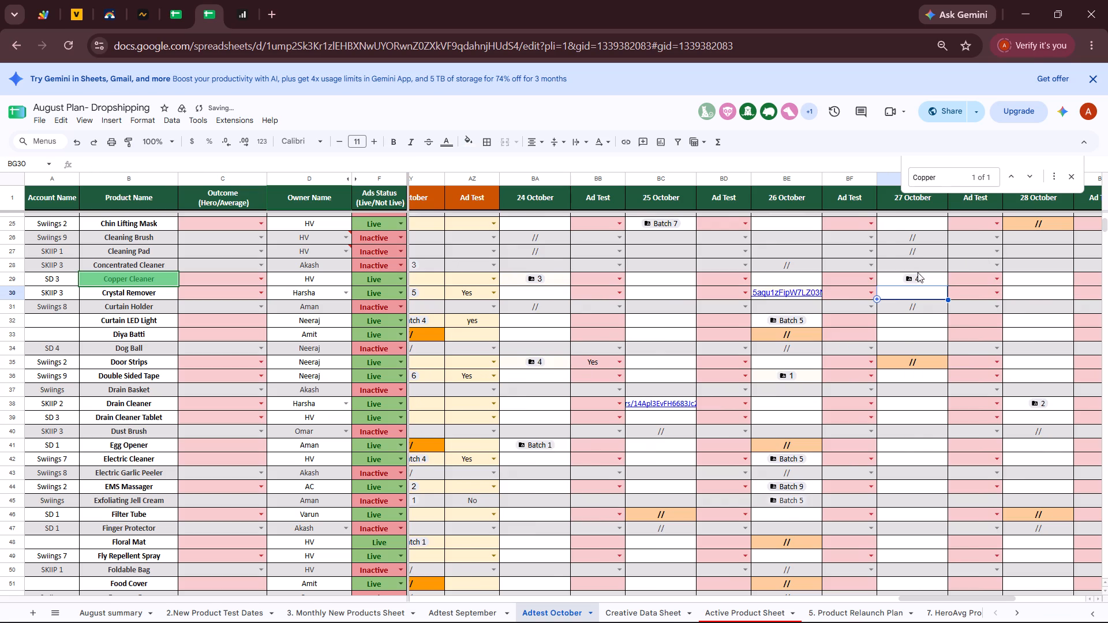
Set Copper Cleaner's live date in Creative Data row 835 to 10/27/2026.
{"action": "left_click", "coordinate": [183, 2]}
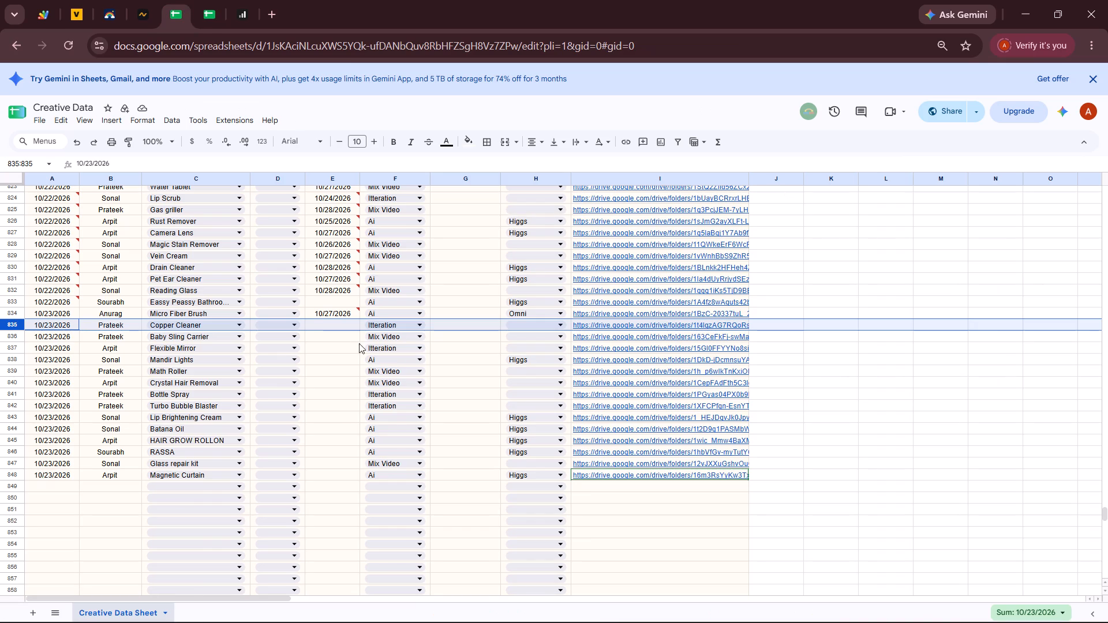
{"action": "double_click", "coordinate": [345, 327]}
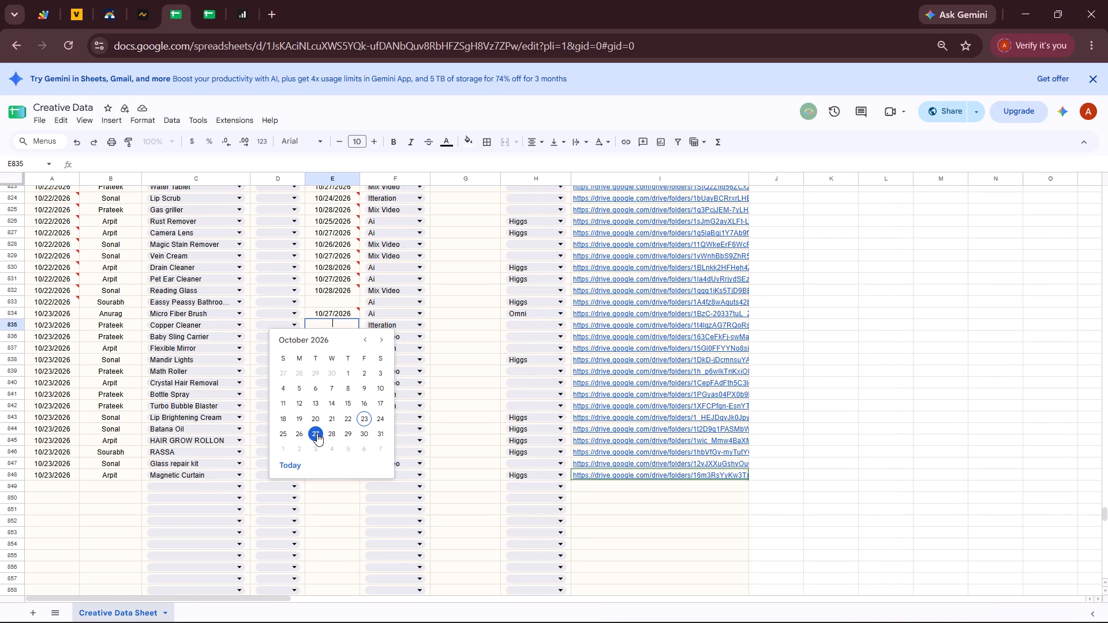
{"action": "left_click", "coordinate": [317, 433]}
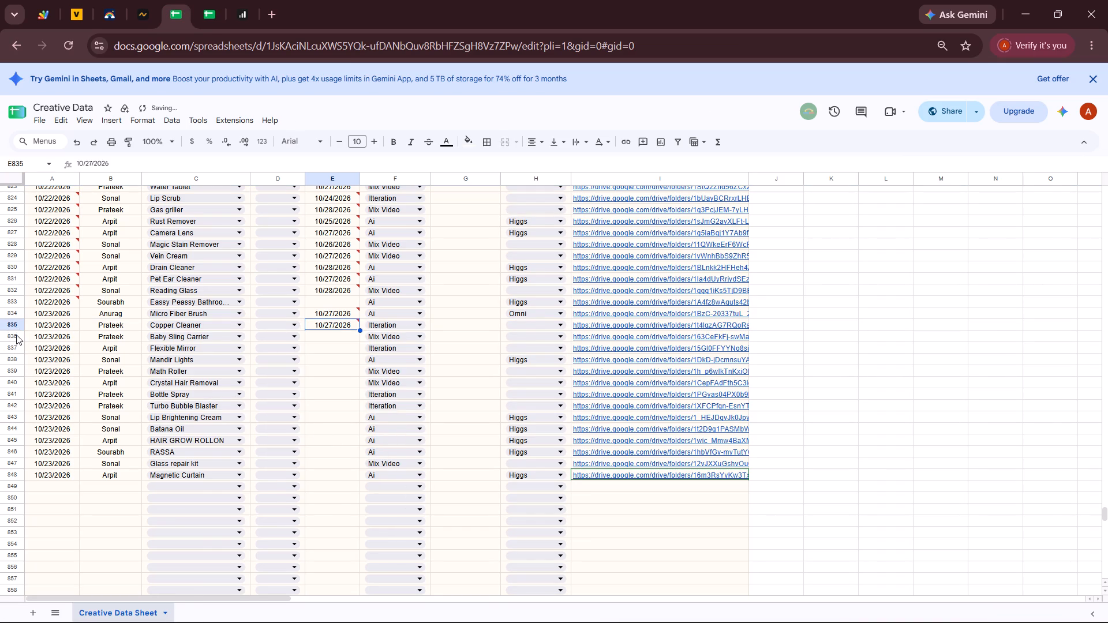
Select the Baby Sling Carrier entry in Creative Data row 836 and copy its Drive folder link.
{"action": "left_click", "coordinate": [16, 335]}
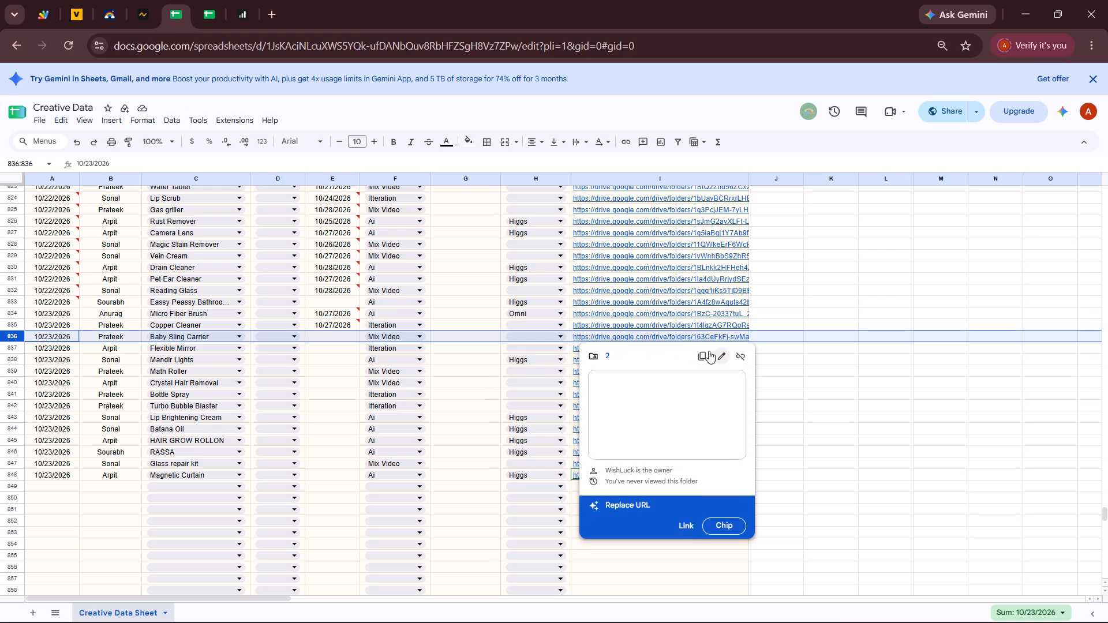
{"action": "left_click", "coordinate": [709, 351]}
{"action": "left_click", "coordinate": [697, 350]}
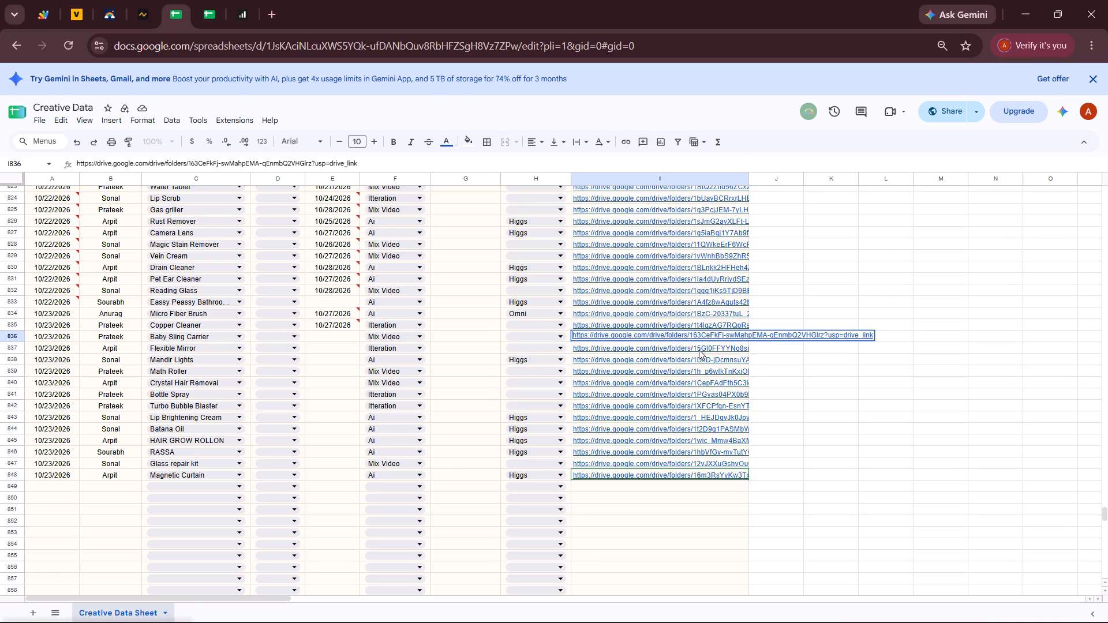
Find "baby" in Adtest October and replace the // marker in Baby Sling Carrier's 26 October cell with the copied link as a file chip.
{"action": "left_click", "coordinate": [218, 7]}
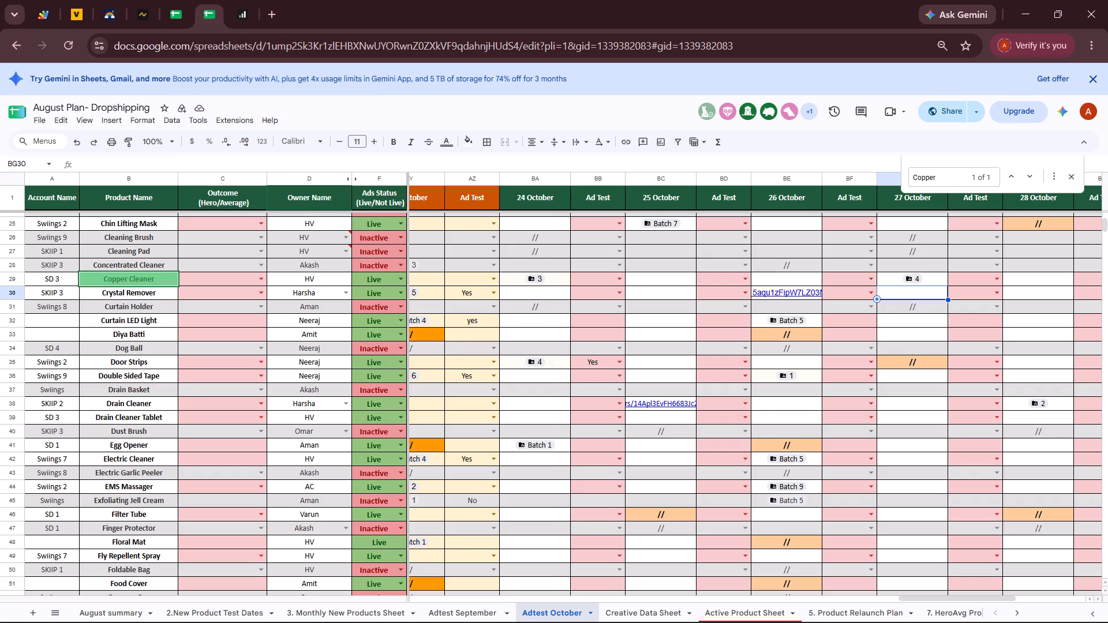
{"action": "left_click_drag", "start_coordinate": [934, 179], "coordinate": [863, 176]}
{"action": "left_click_drag", "start_coordinate": [937, 171], "coordinate": [881, 177]}
{"action": "key", "text": "BackSpace"}
{"action": "type", "text": "baby"}
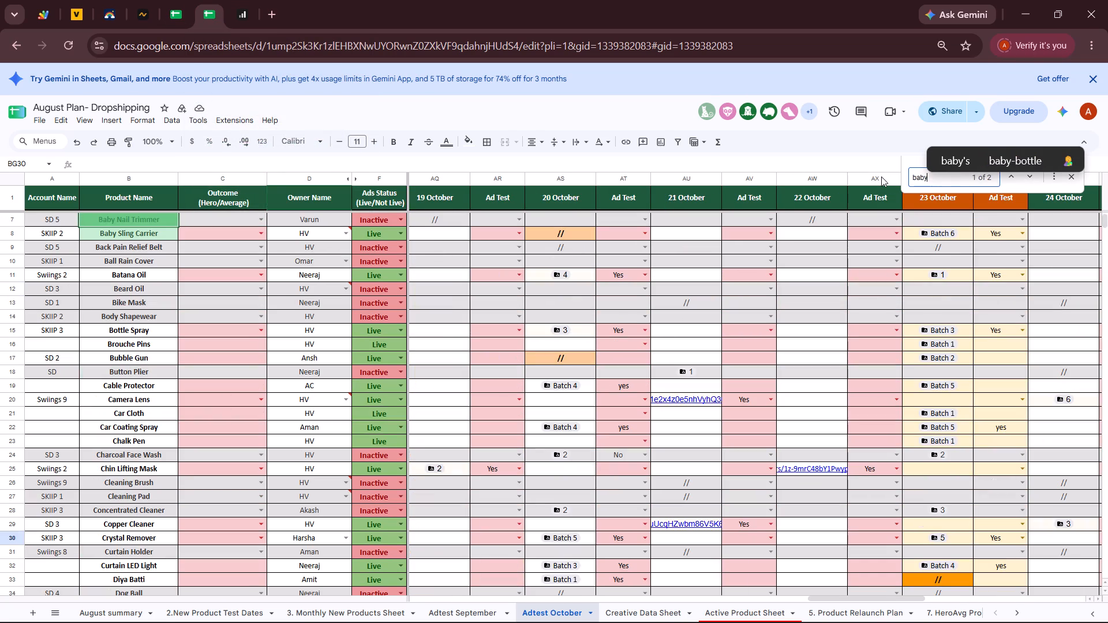
{"action": "scroll", "coordinate": [193, 317], "scroll_direction": "up", "scroll_amount": 1}
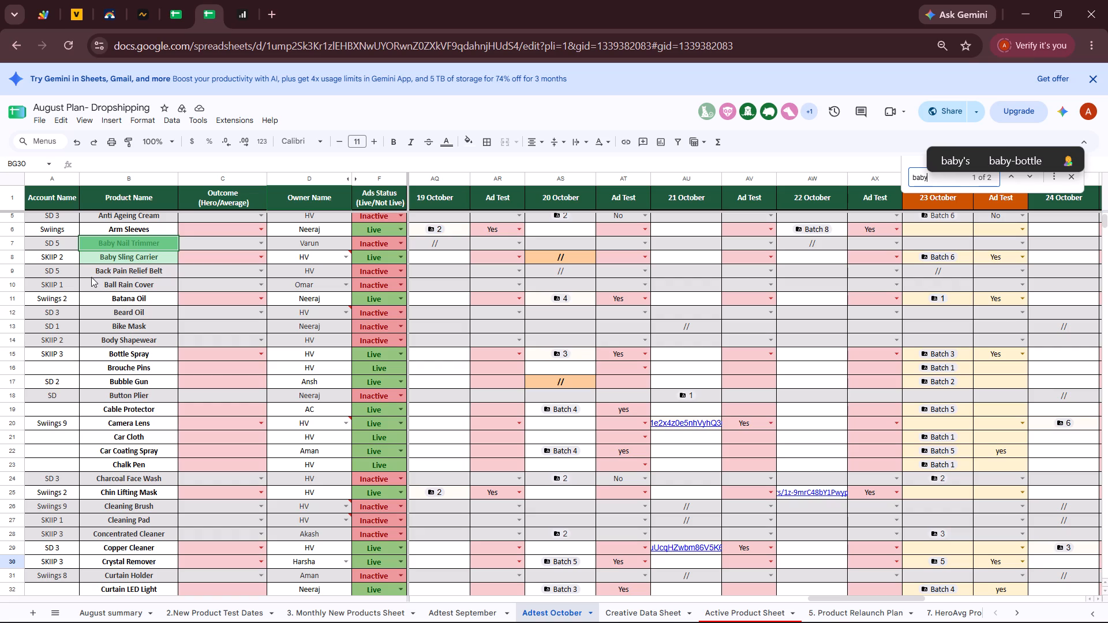
{"action": "left_click", "coordinate": [12, 257]}
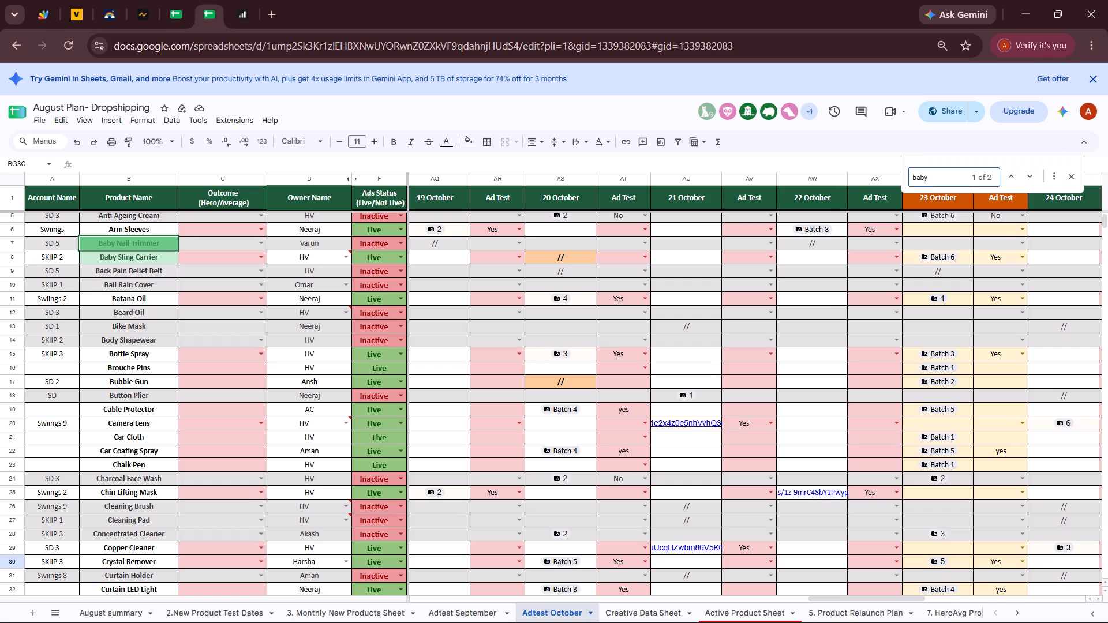
{"action": "scroll", "coordinate": [662, 333], "scroll_direction": "right", "scroll_amount": 1}
{"action": "scroll", "coordinate": [662, 333], "scroll_direction": "left", "scroll_amount": 2}
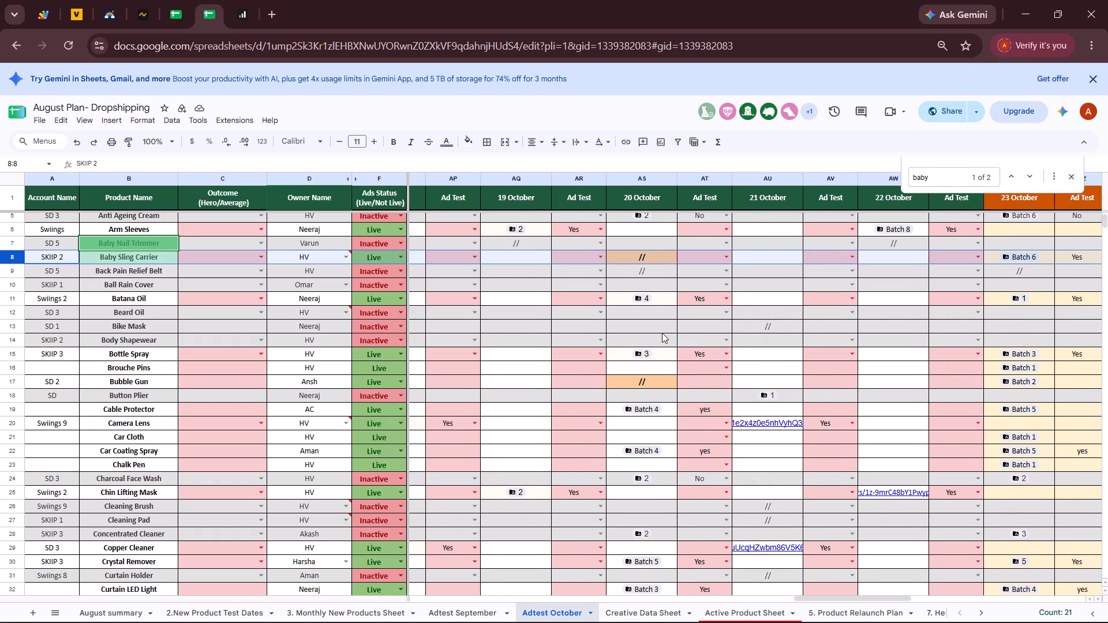
{"action": "scroll", "coordinate": [662, 333], "scroll_direction": "left", "scroll_amount": 4}
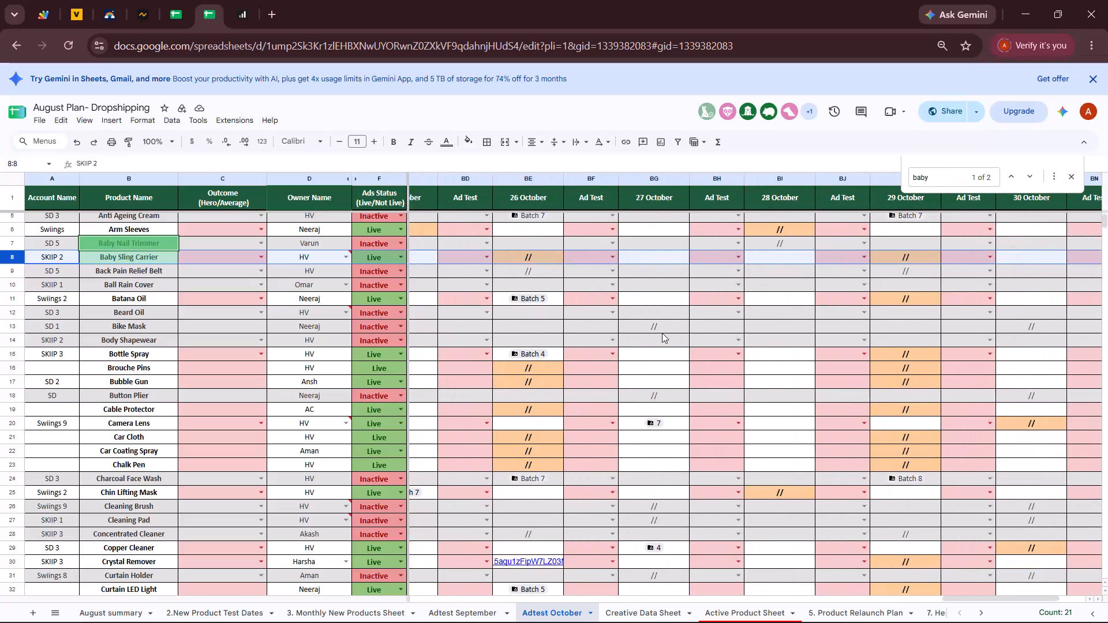
{"action": "scroll", "coordinate": [662, 333], "scroll_direction": "up", "scroll_amount": 1}
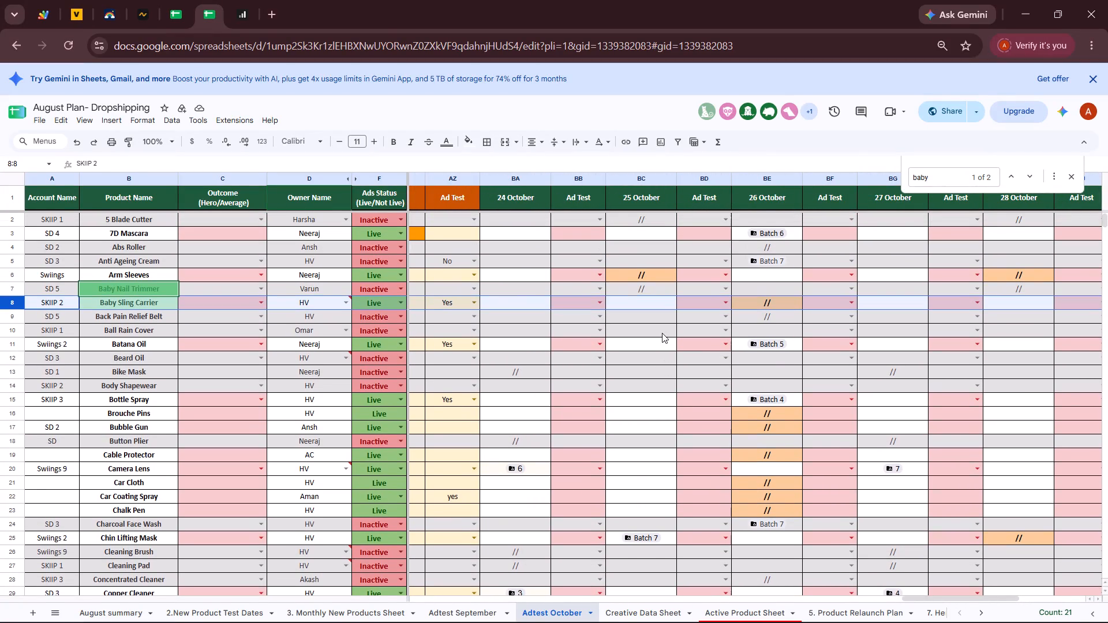
{"action": "scroll", "coordinate": [662, 333], "scroll_direction": "up", "scroll_amount": 1}
{"action": "scroll", "coordinate": [572, 302], "scroll_direction": "right", "scroll_amount": 1}
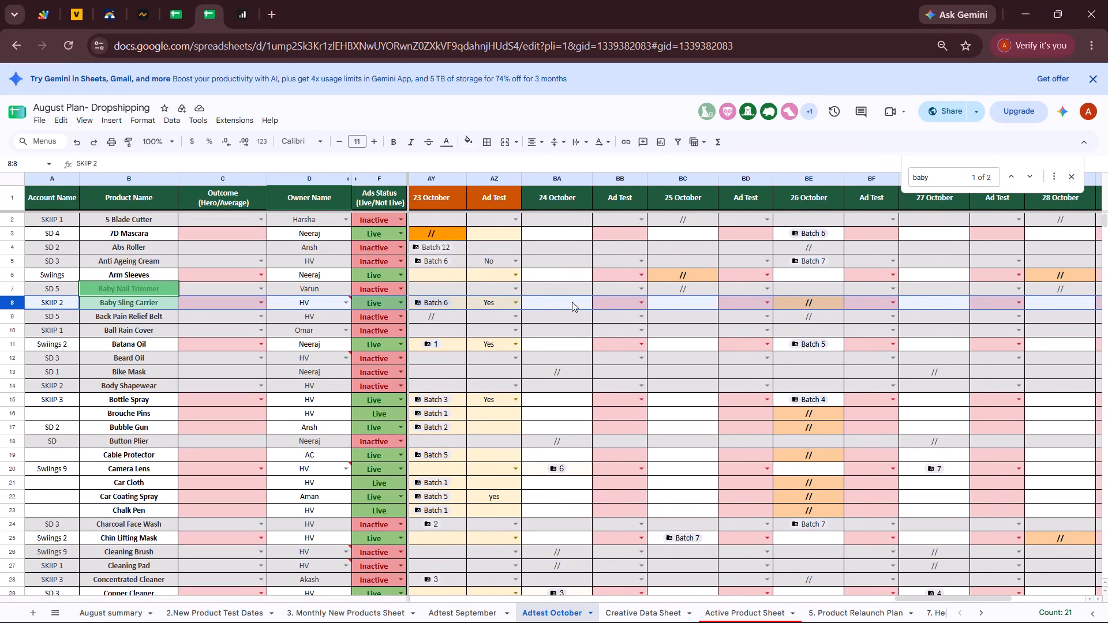
{"action": "triple_click", "coordinate": [801, 305]}
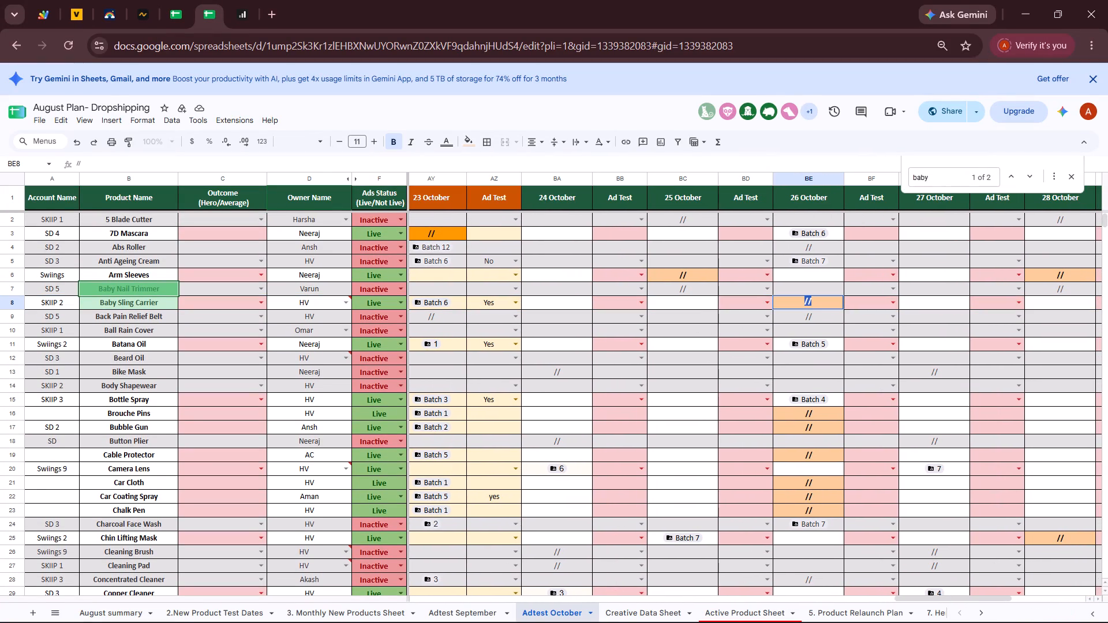
{"action": "key", "text": "ctrl+v"}
{"action": "key", "text": "Tab"}
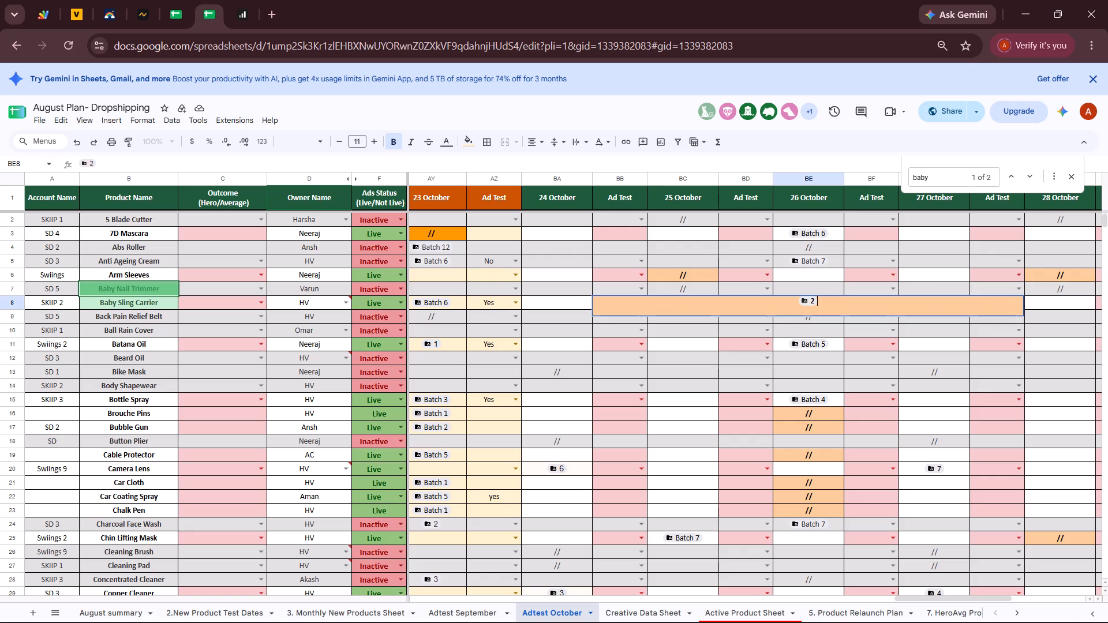
{"action": "key", "text": "Return"}
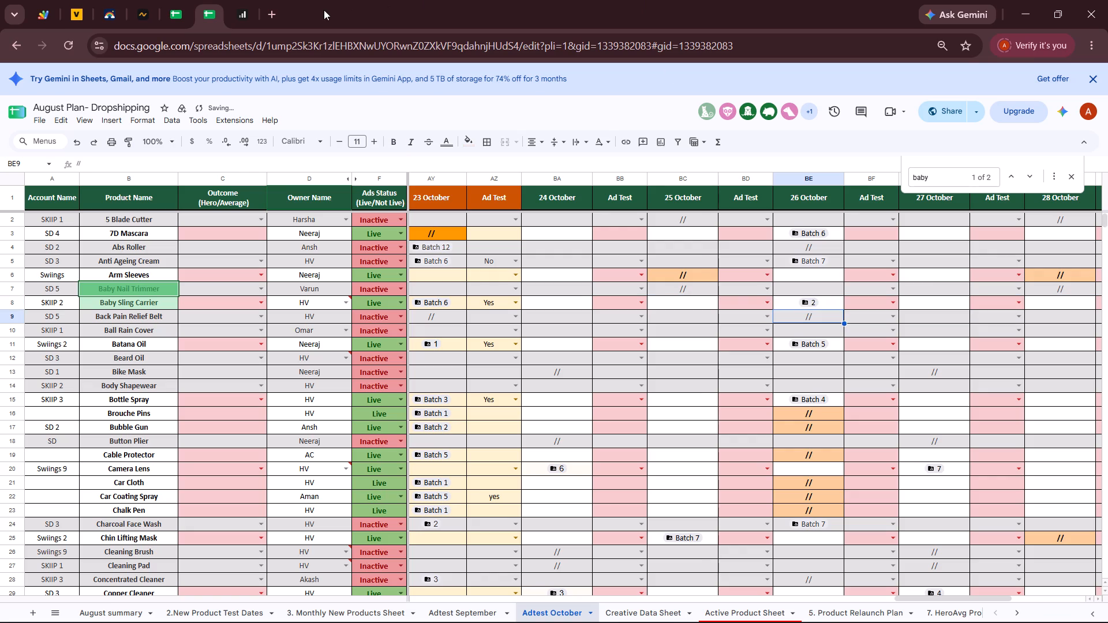
Set Baby Sling Carrier's live date in Creative Data row 836 to 10/26/2026.
{"action": "left_click", "coordinate": [181, 7]}
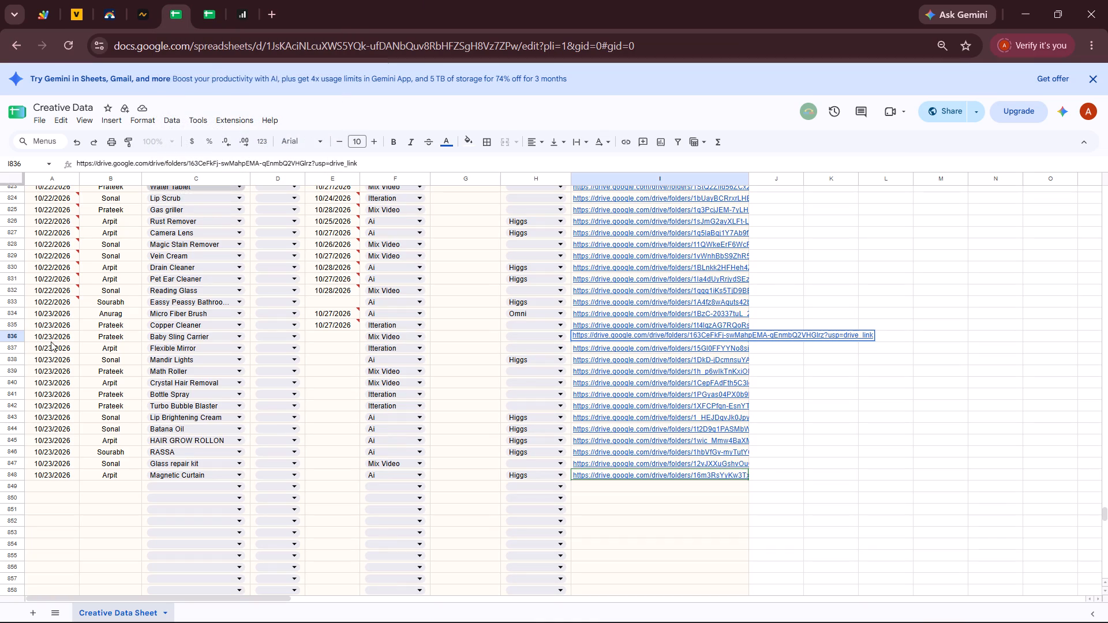
{"action": "left_click", "coordinate": [212, 16]}
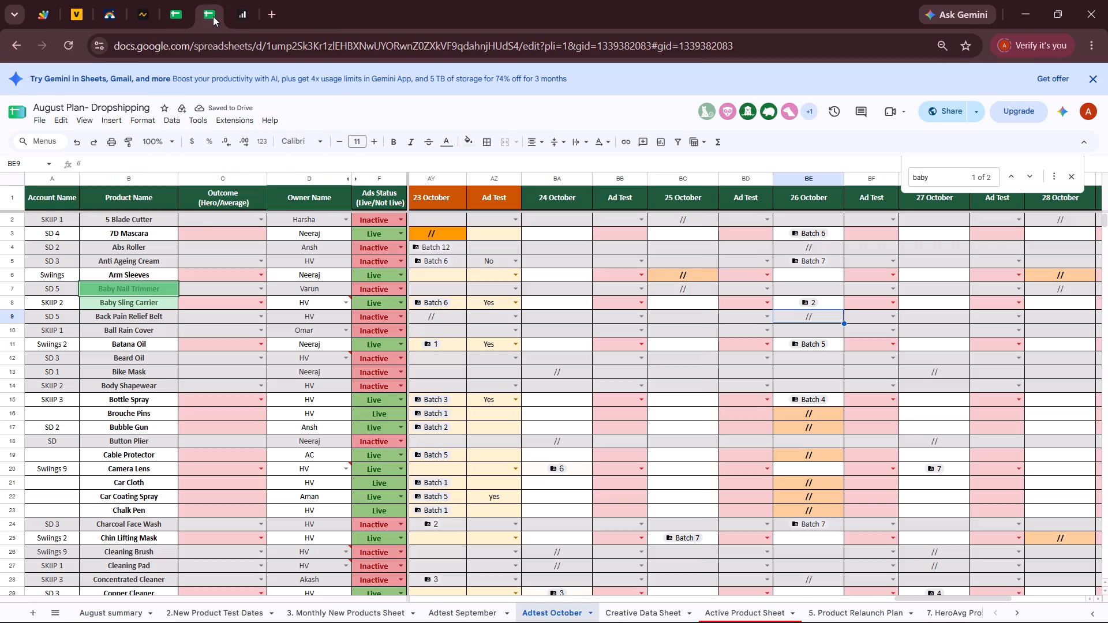
{"action": "left_click", "coordinate": [11, 300]}
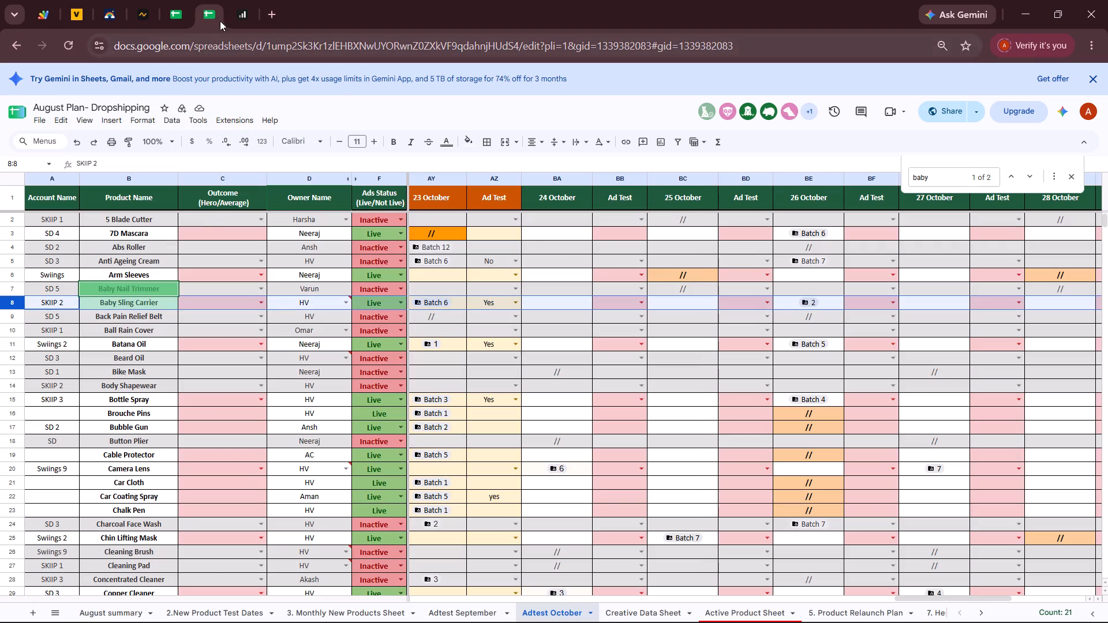
{"action": "left_click", "coordinate": [173, 12]}
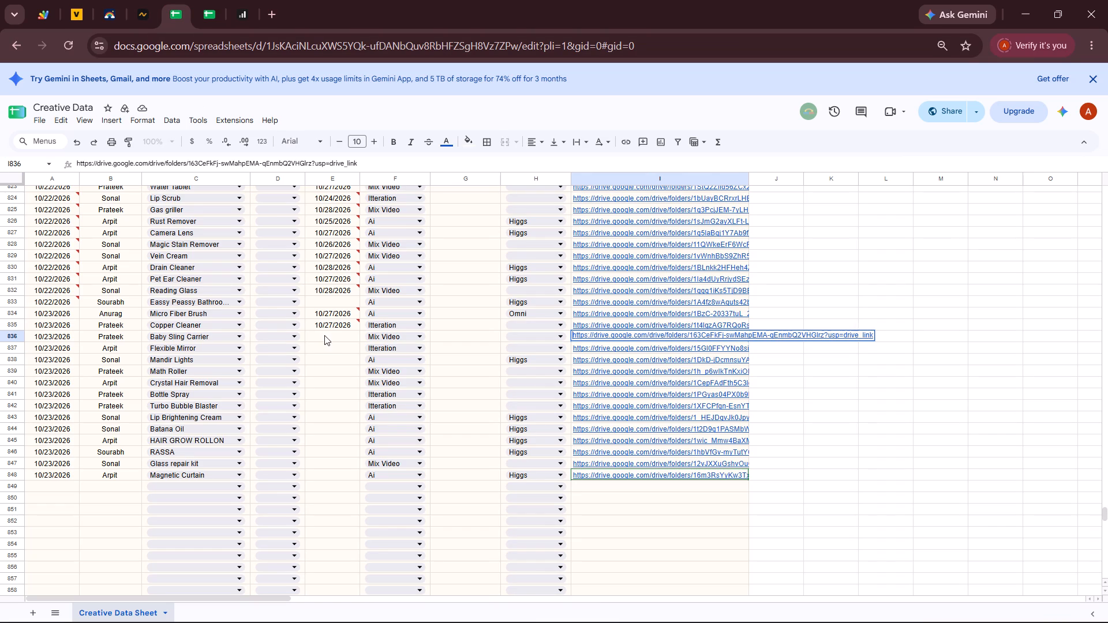
{"action": "double_click", "coordinate": [330, 333]}
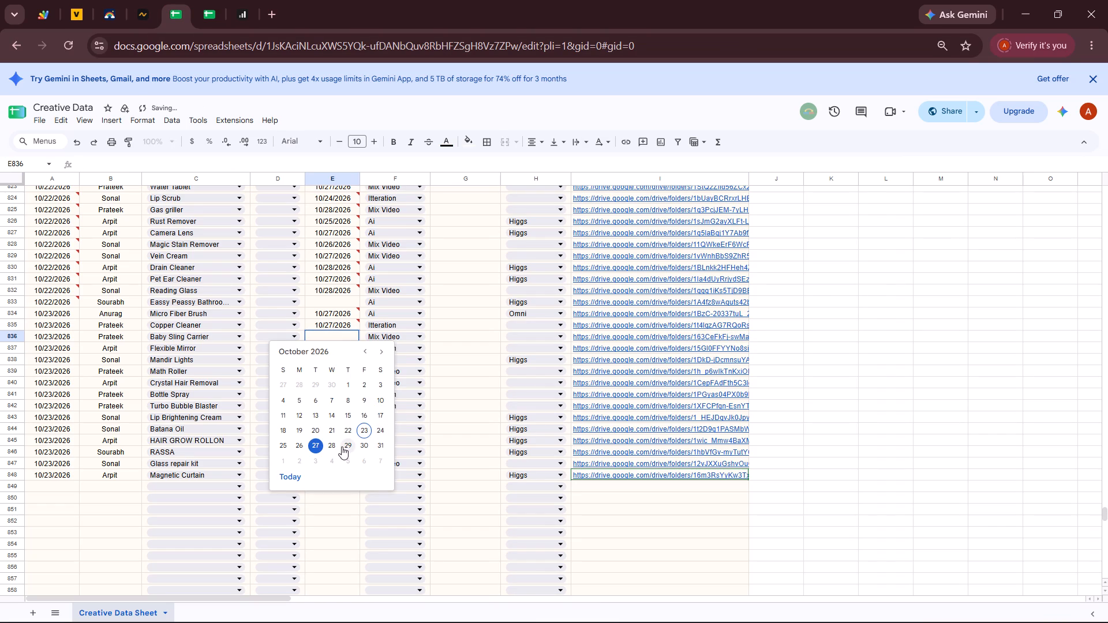
{"action": "left_click", "coordinate": [297, 445]}
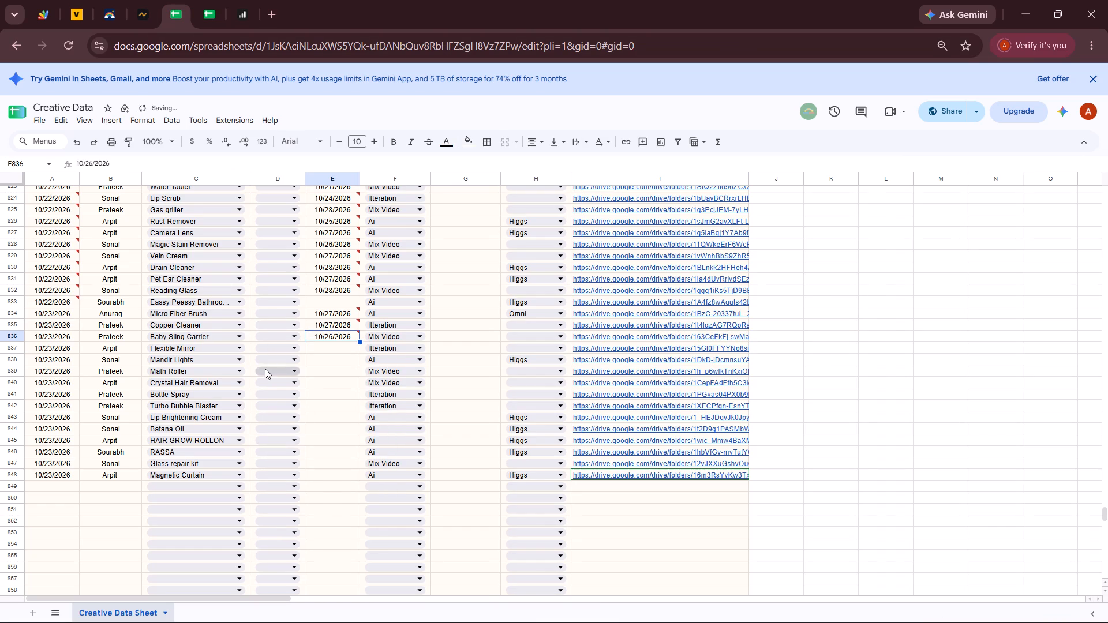
Select the Flexible Mirror entry in Creative Data row 837 and copy its Drive folder link.
{"action": "left_click", "coordinate": [3, 348]}
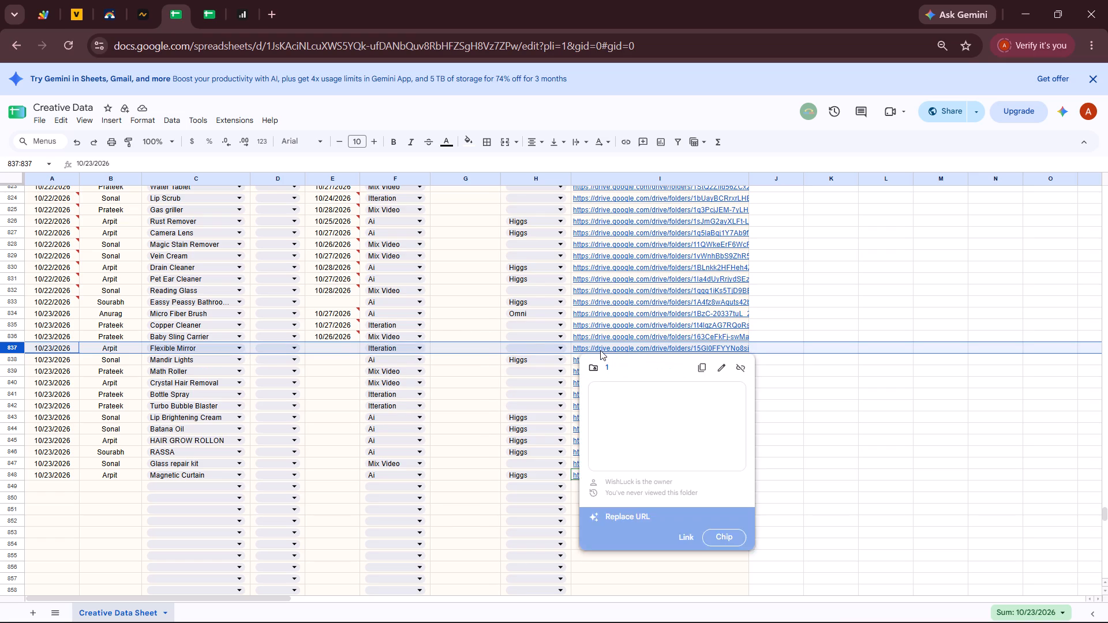
{"action": "left_click", "coordinate": [698, 369]}
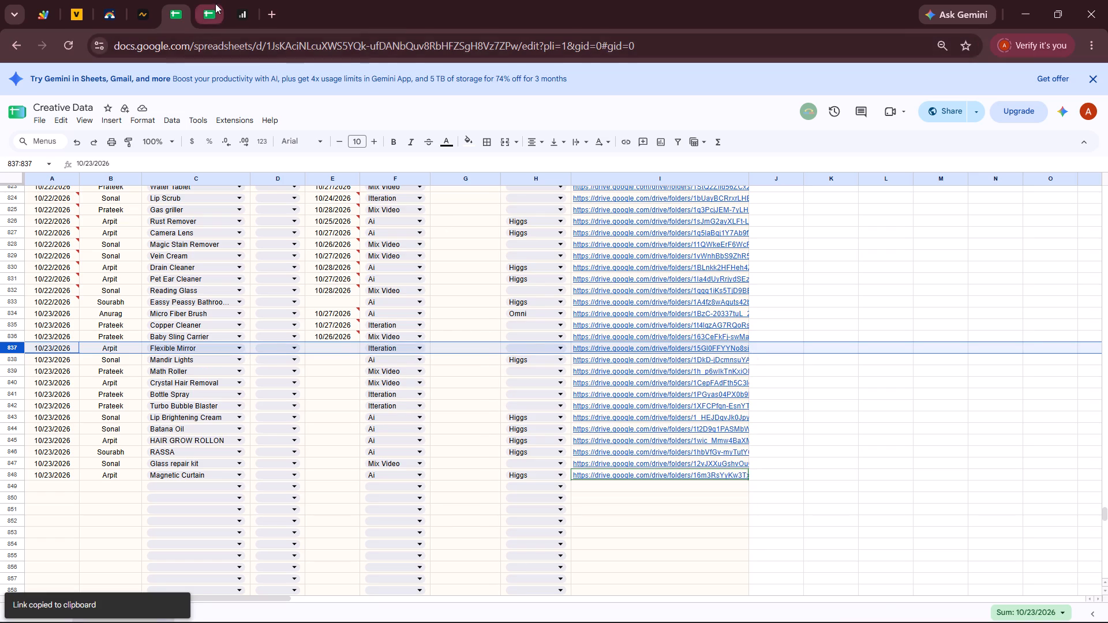
Search Adtest October for "Flex" and look through the product list for Flexible Mirror.
{"action": "left_click", "coordinate": [215, 3]}
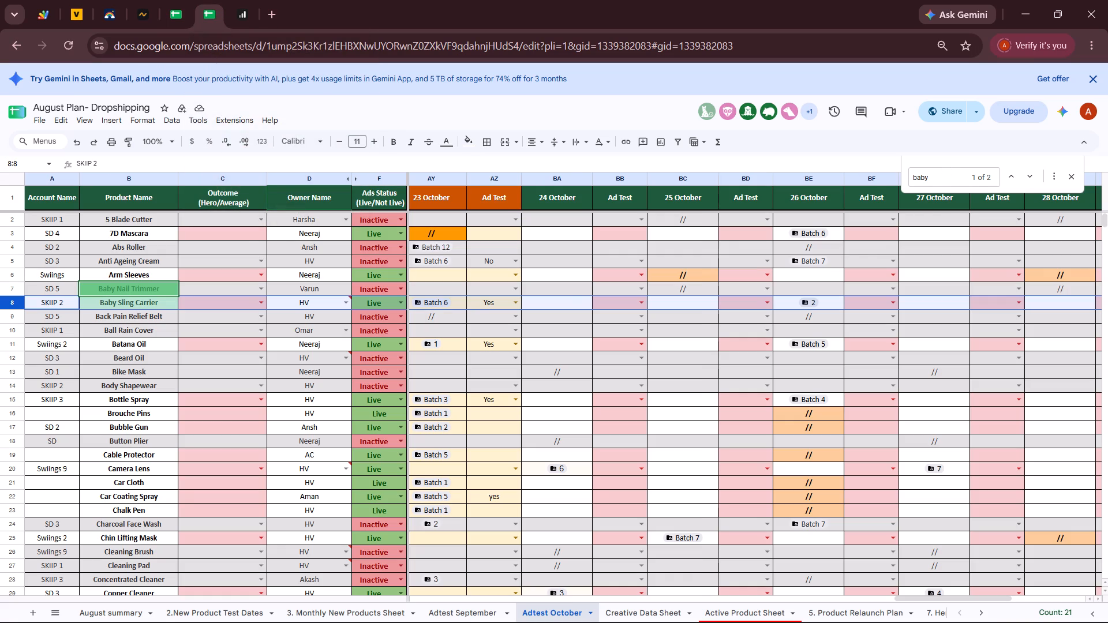
{"action": "left_click_drag", "start_coordinate": [933, 177], "coordinate": [875, 185]}
{"action": "key", "text": "BackSpace"}
{"action": "type", "text": "Fle"}
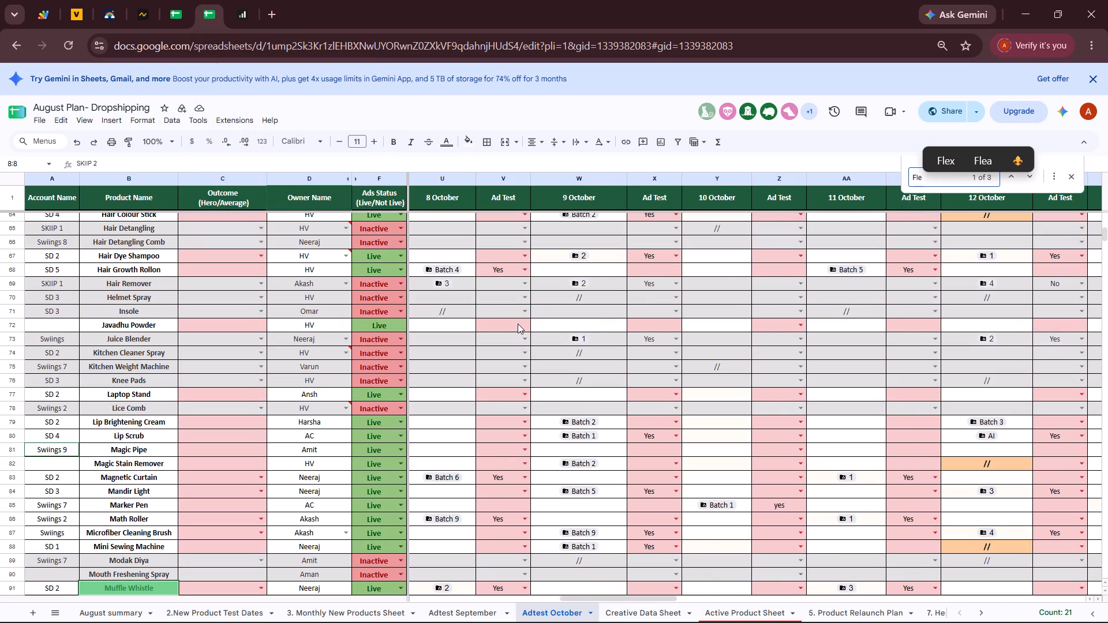
{"action": "key", "text": "x"}
{"action": "scroll", "coordinate": [294, 441], "scroll_direction": "down", "scroll_amount": 5}
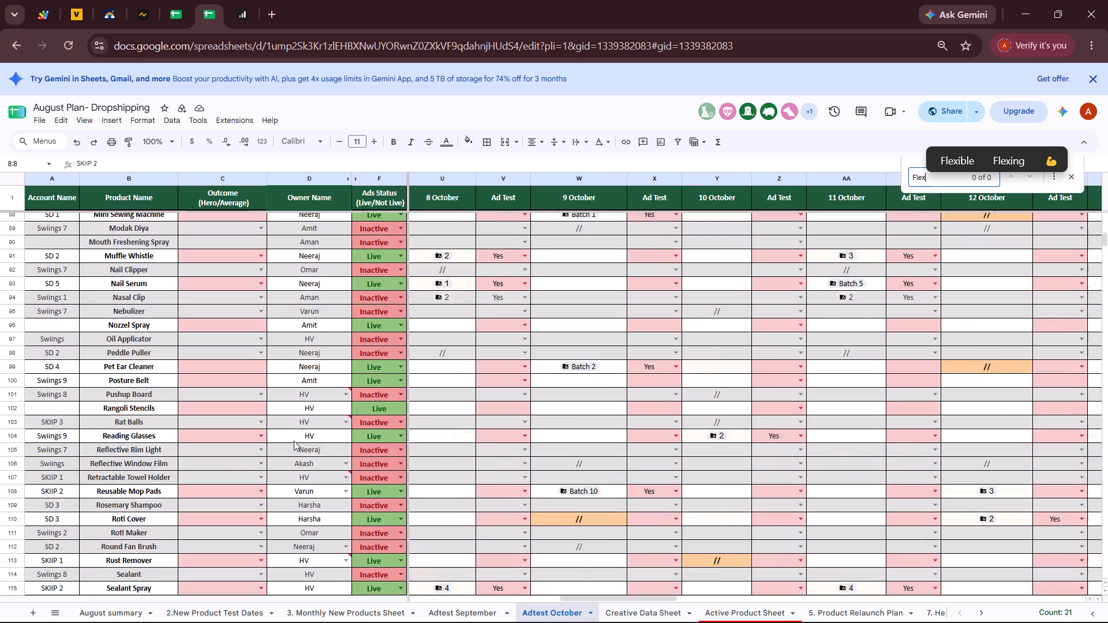
{"action": "scroll", "coordinate": [294, 441], "scroll_direction": "up", "scroll_amount": 2}
{"action": "scroll", "coordinate": [294, 441], "scroll_direction": "down", "scroll_amount": 3}
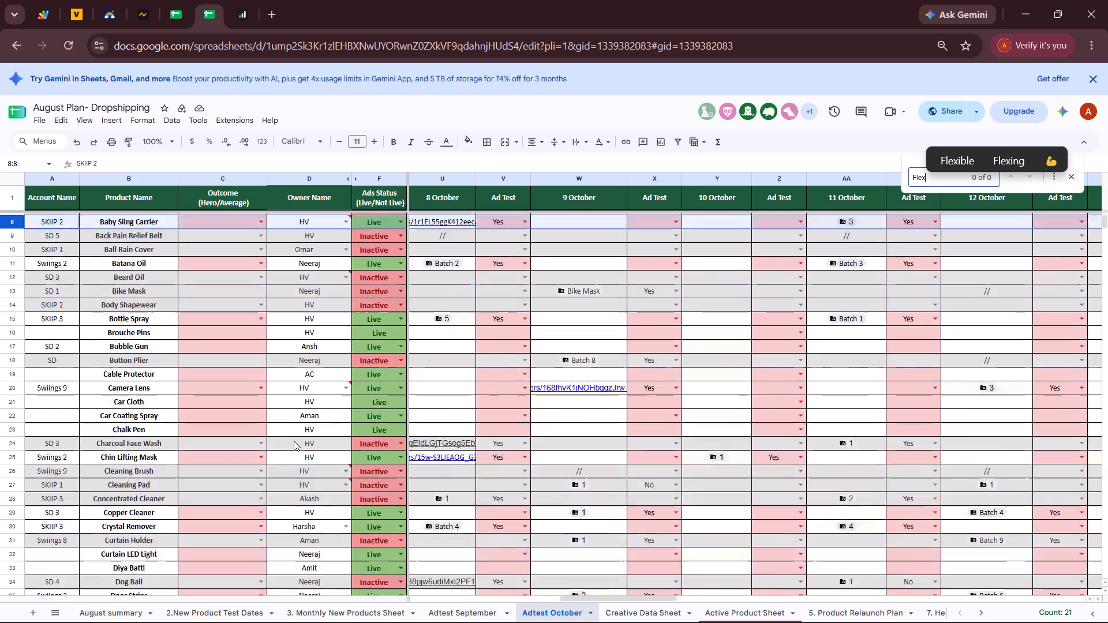
{"action": "scroll", "coordinate": [294, 441], "scroll_direction": "down", "scroll_amount": 7}
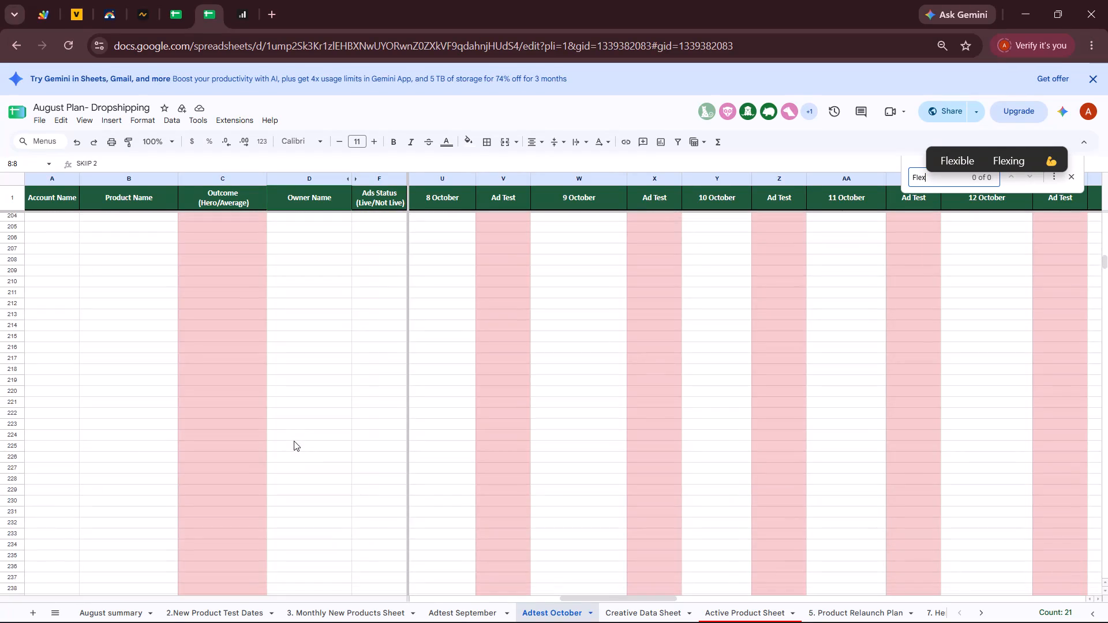
{"action": "scroll", "coordinate": [294, 441], "scroll_direction": "up", "scroll_amount": 11}
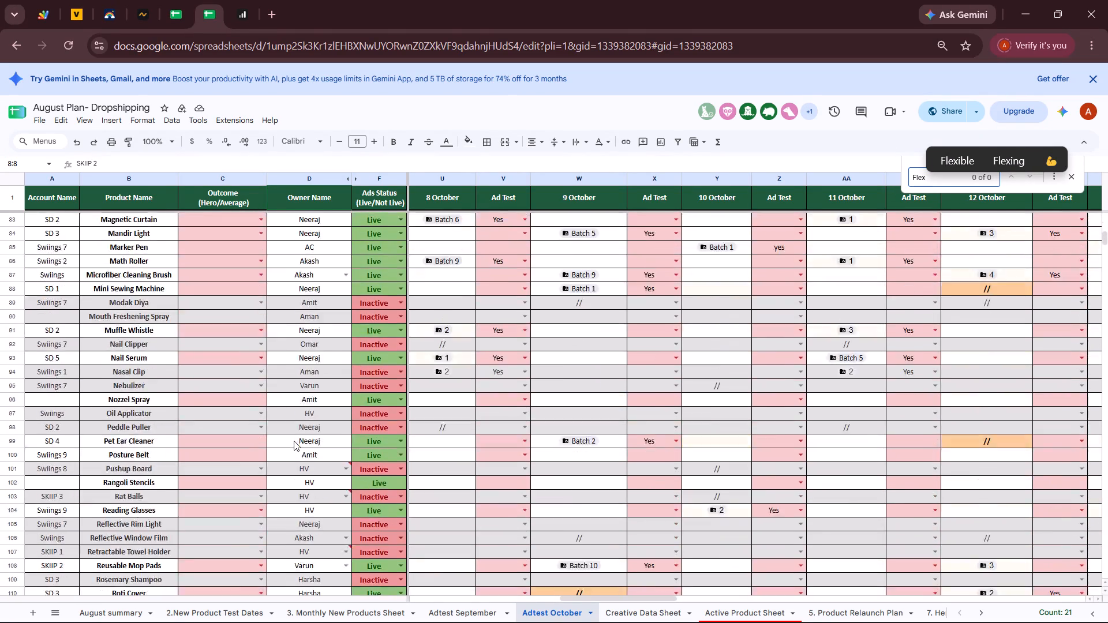
{"action": "scroll", "coordinate": [294, 441], "scroll_direction": "up", "scroll_amount": 7}
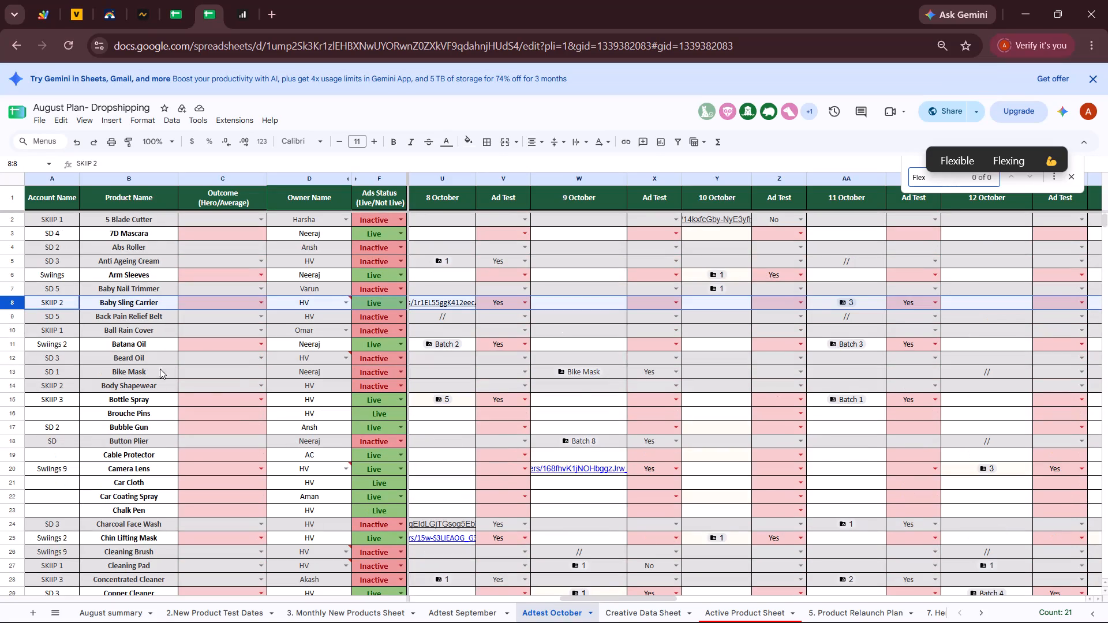
Broaden the Adtest October search to "fl" and check the matching product names for Flexible Mirror.
{"action": "key", "text": "BackSpace"}
{"action": "key", "text": "BackSpace"}
{"action": "key", "text": "BackSpace"}
{"action": "key", "text": "BackSpace"}
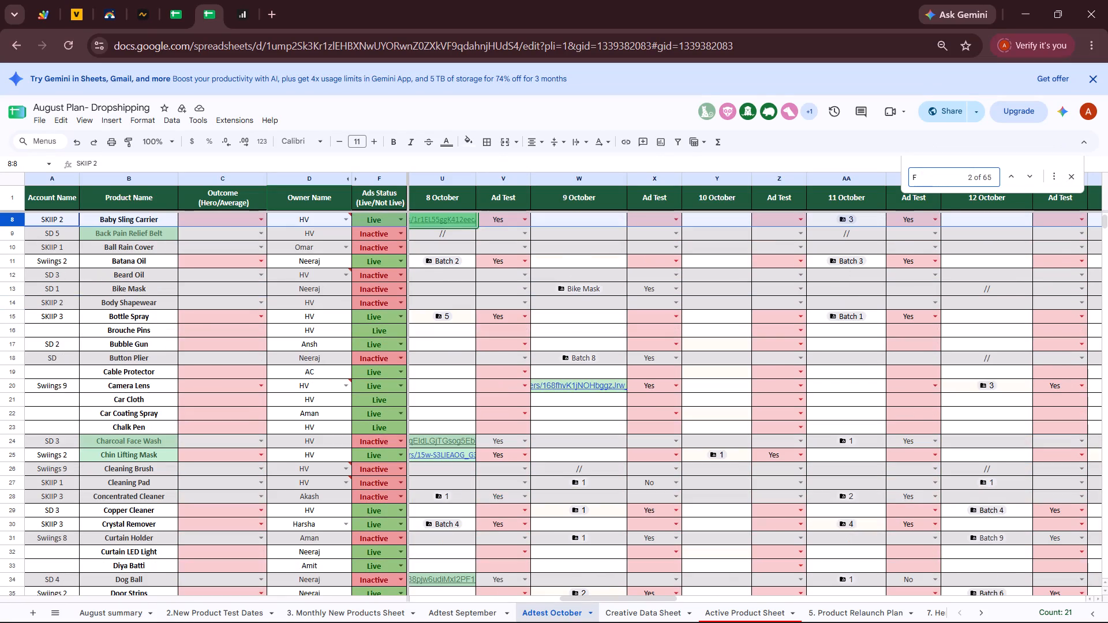
{"action": "key", "text": "BackSpace"}
{"action": "type", "text": "fl"}
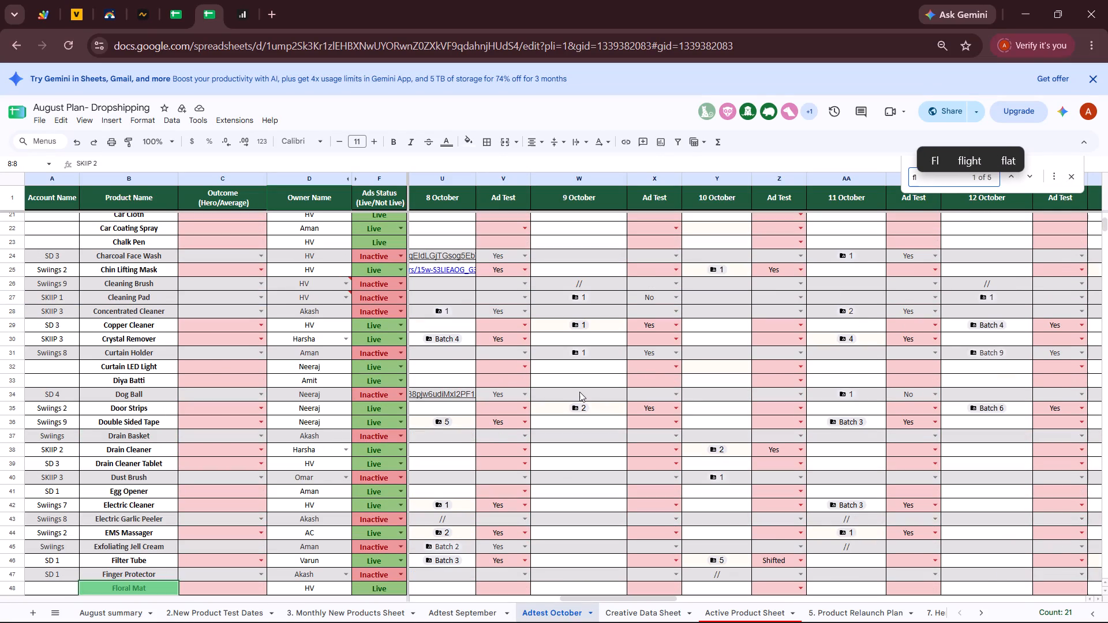
{"action": "scroll", "coordinate": [429, 491], "scroll_direction": "down", "scroll_amount": 6}
{"action": "scroll", "coordinate": [429, 491], "scroll_direction": "up", "scroll_amount": 1}
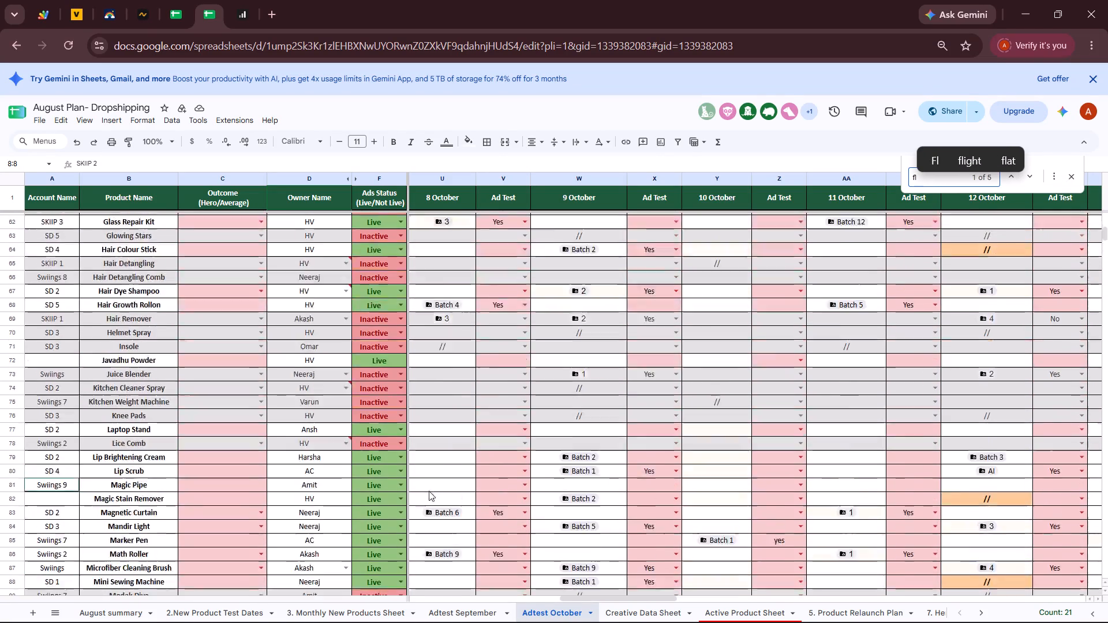
{"action": "scroll", "coordinate": [429, 491], "scroll_direction": "up", "scroll_amount": 2}
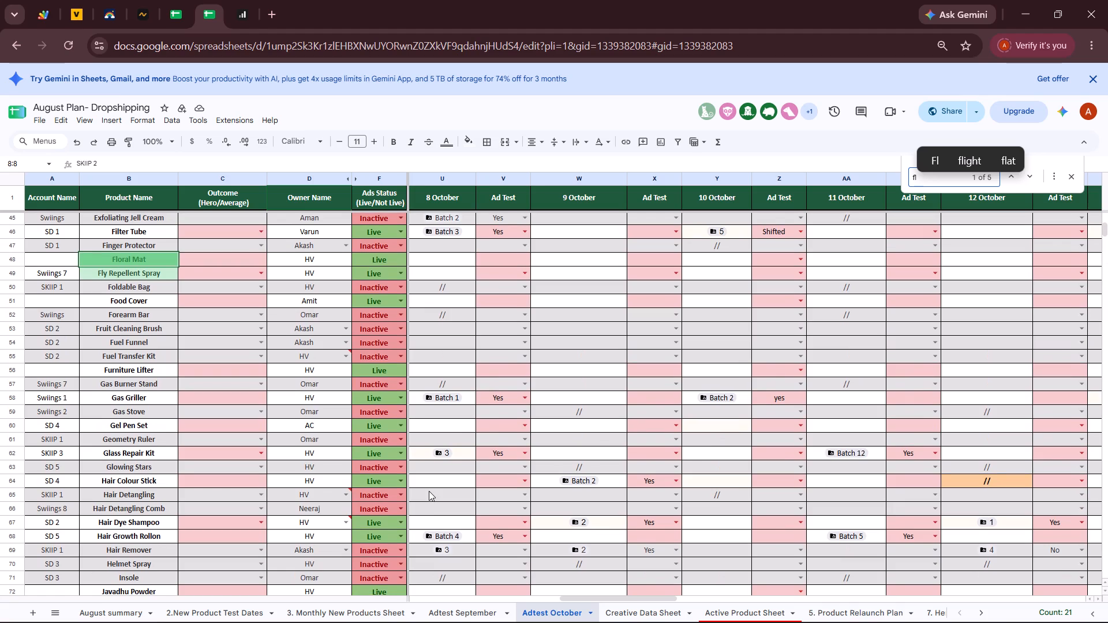
Search Adtest October for "mi", check the product names for a mirror entry, and clear and close the search.
{"action": "key", "text": "BackSpace"}
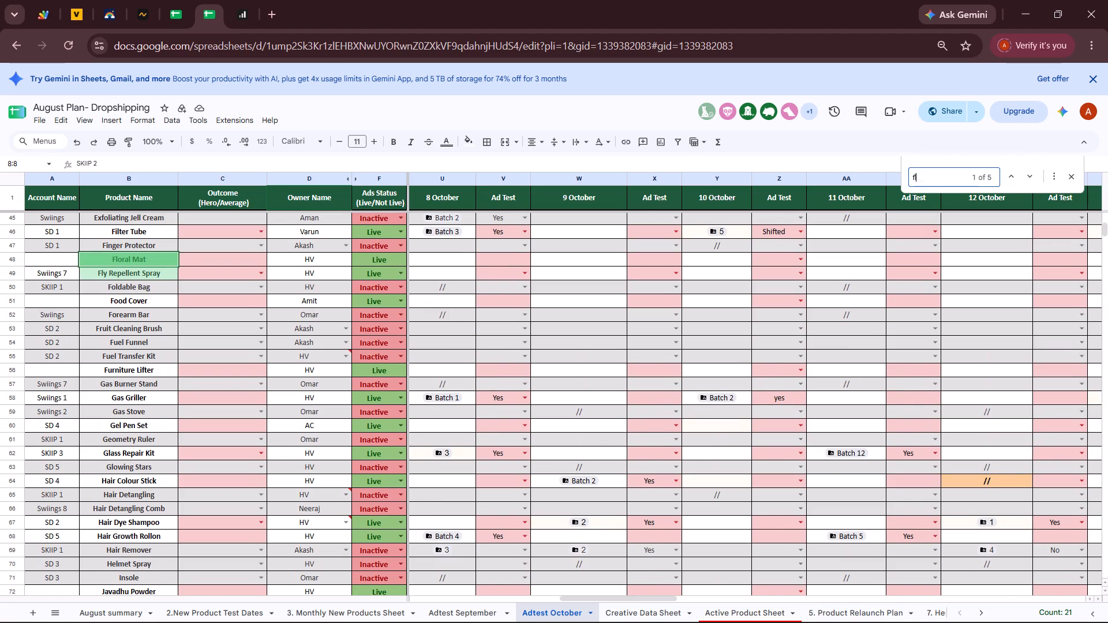
{"action": "key", "text": "BackSpace"}
{"action": "key", "text": "BackSpace"}
{"action": "type", "text": "mi"}
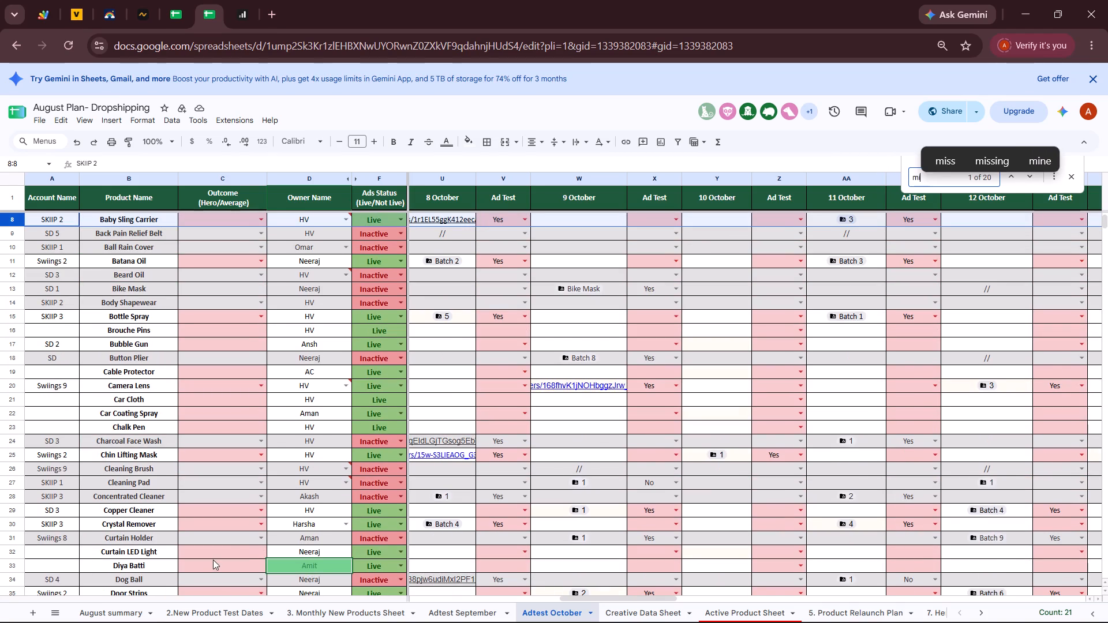
{"action": "scroll", "coordinate": [213, 560], "scroll_direction": "down", "scroll_amount": 15}
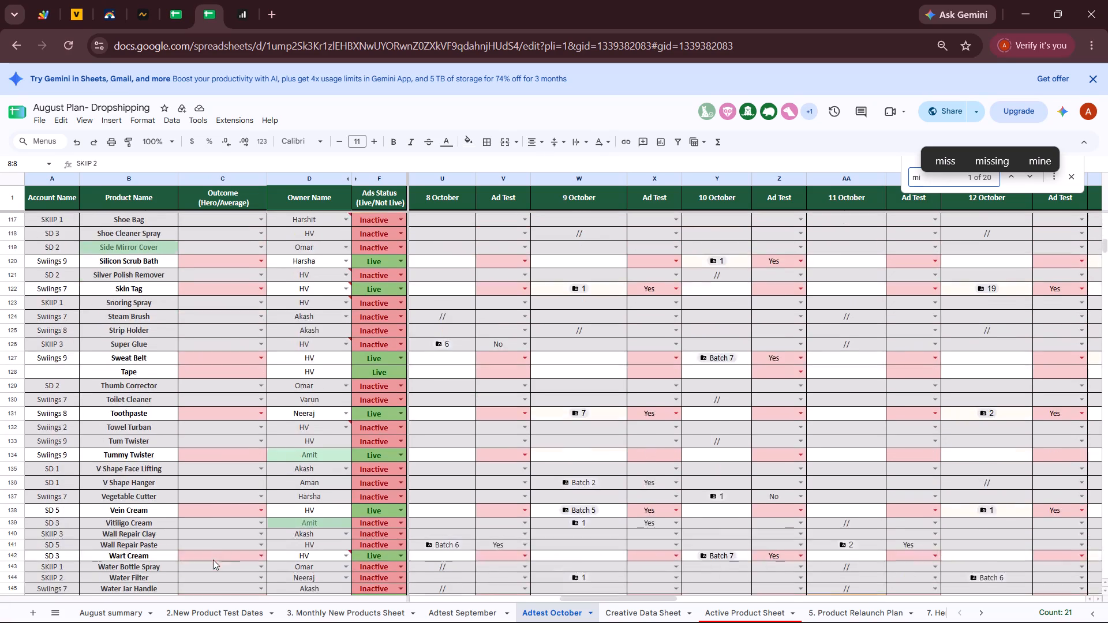
{"action": "scroll", "coordinate": [213, 560], "scroll_direction": "down", "scroll_amount": 2}
{"action": "scroll", "coordinate": [213, 560], "scroll_direction": "up", "scroll_amount": 15}
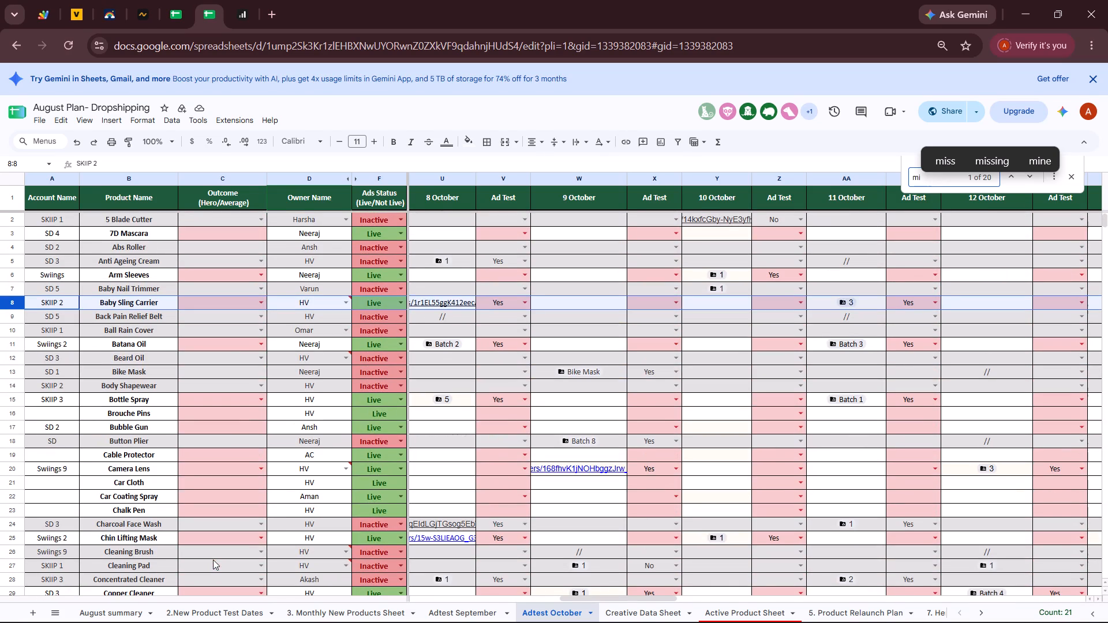
{"action": "key", "text": "BackSpace"}
{"action": "key", "text": "BackSpace"}
{"action": "key", "text": "BackSpace"}
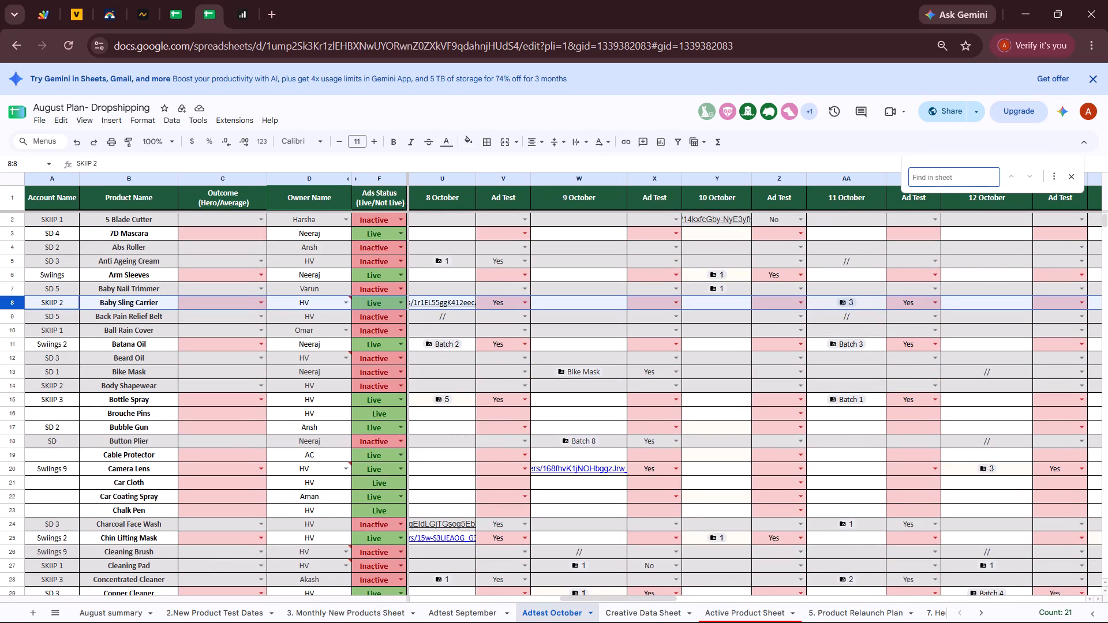
{"action": "left_click", "coordinate": [840, 160]}
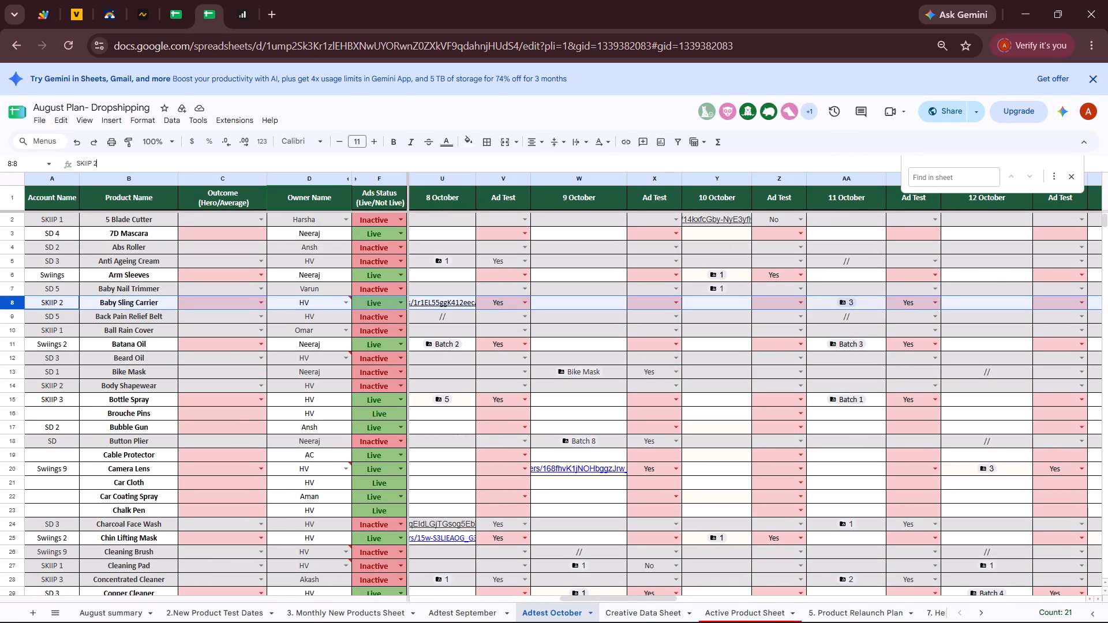
{"action": "left_click", "coordinate": [1072, 178]}
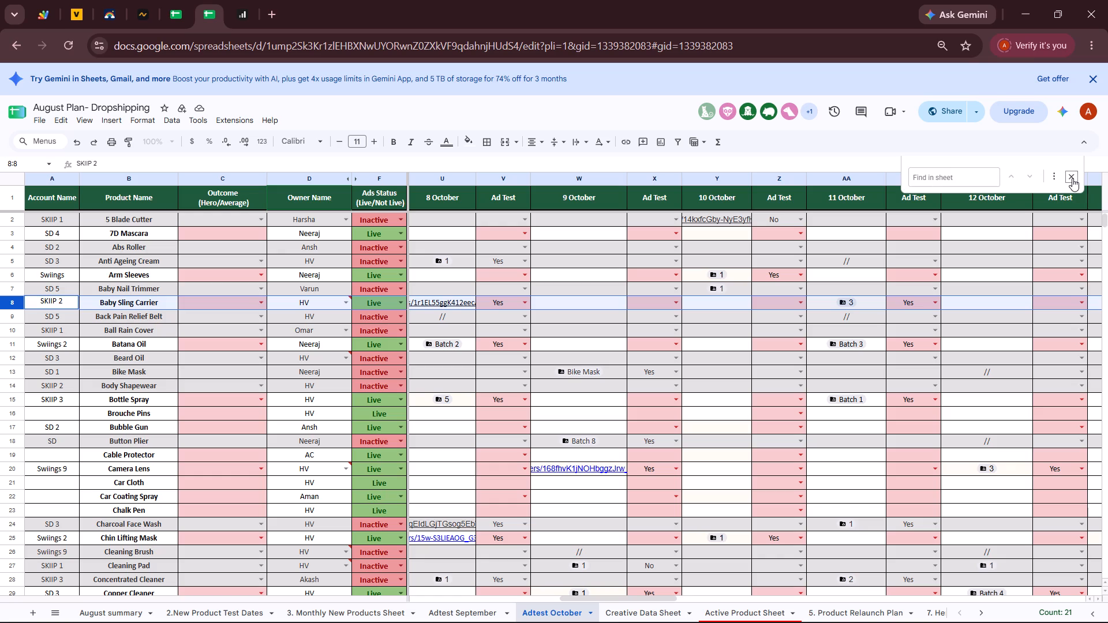
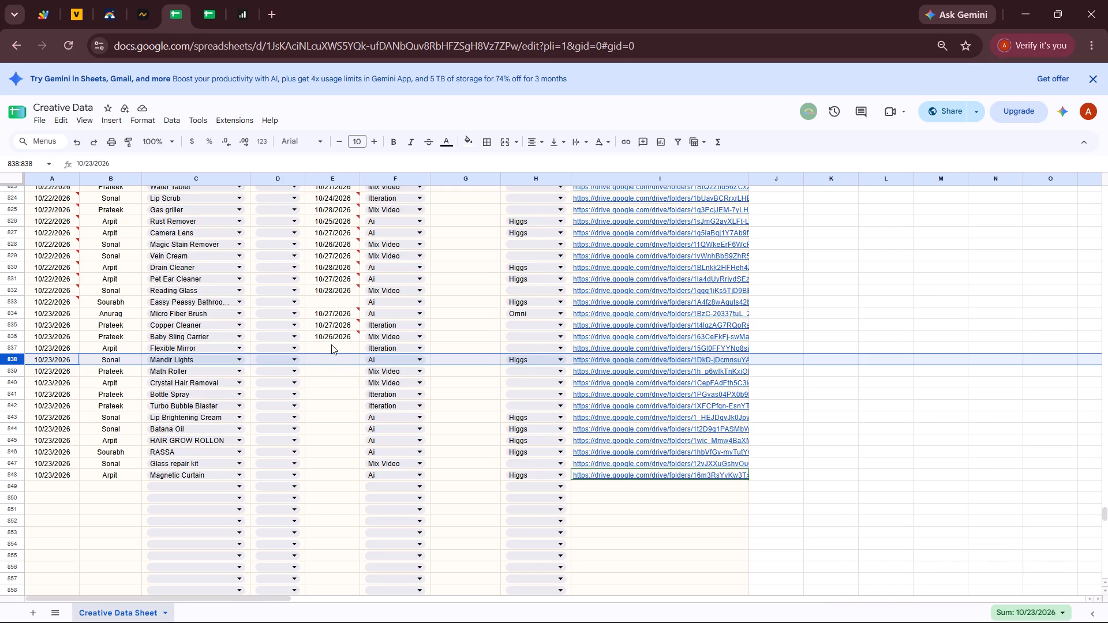
Set the live date of Flexible Mirror in Creative Data row 837 to 10/23/2026.
{"action": "double_click", "coordinate": [330, 348]}
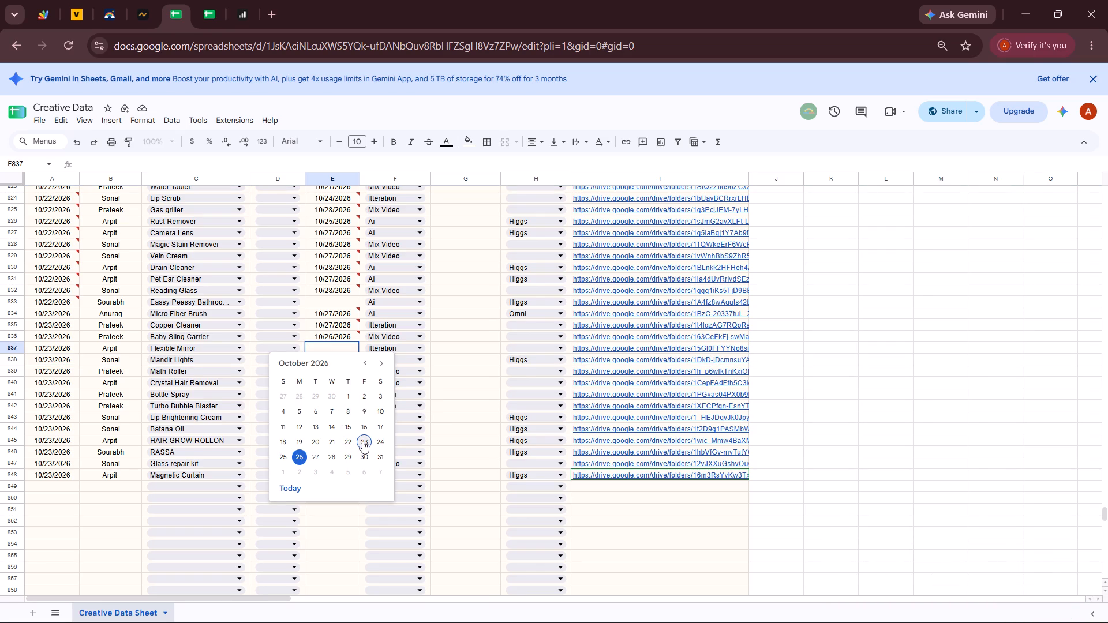
{"action": "left_click", "coordinate": [362, 441]}
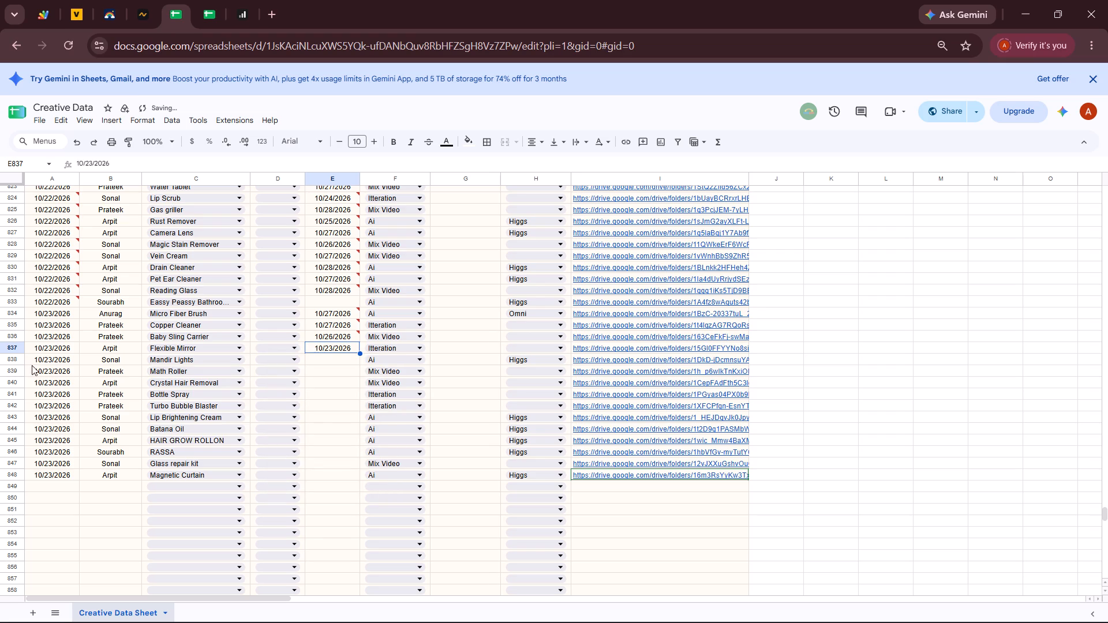
Select the Mandir Lights entry in Creative Data row 838 and copy its Drive folder link.
{"action": "left_click", "coordinate": [18, 361]}
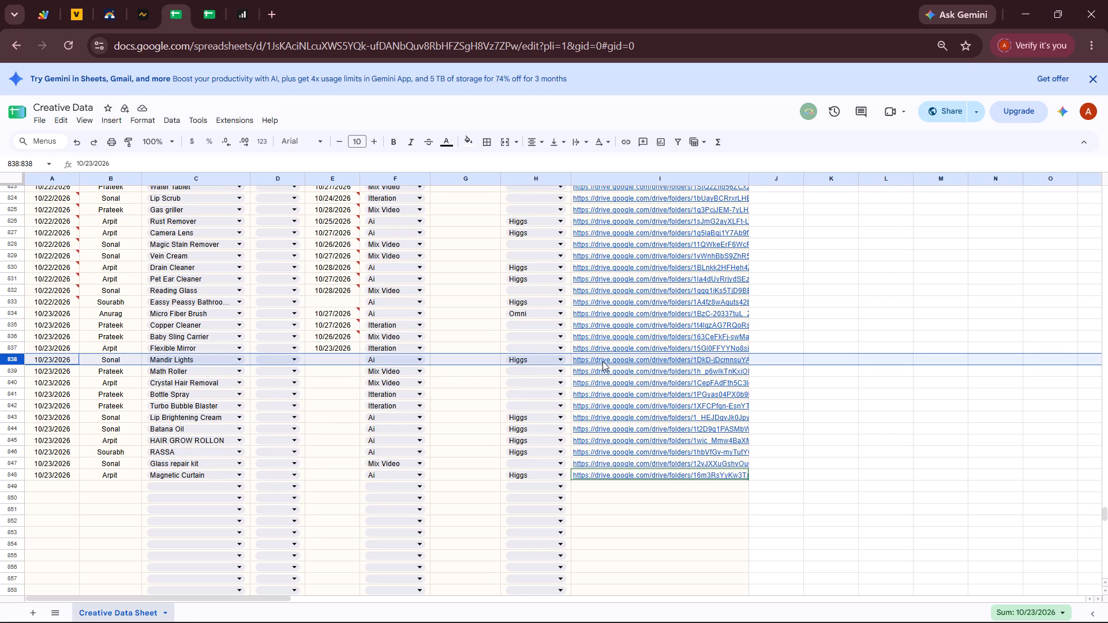
{"action": "left_click", "coordinate": [695, 382]}
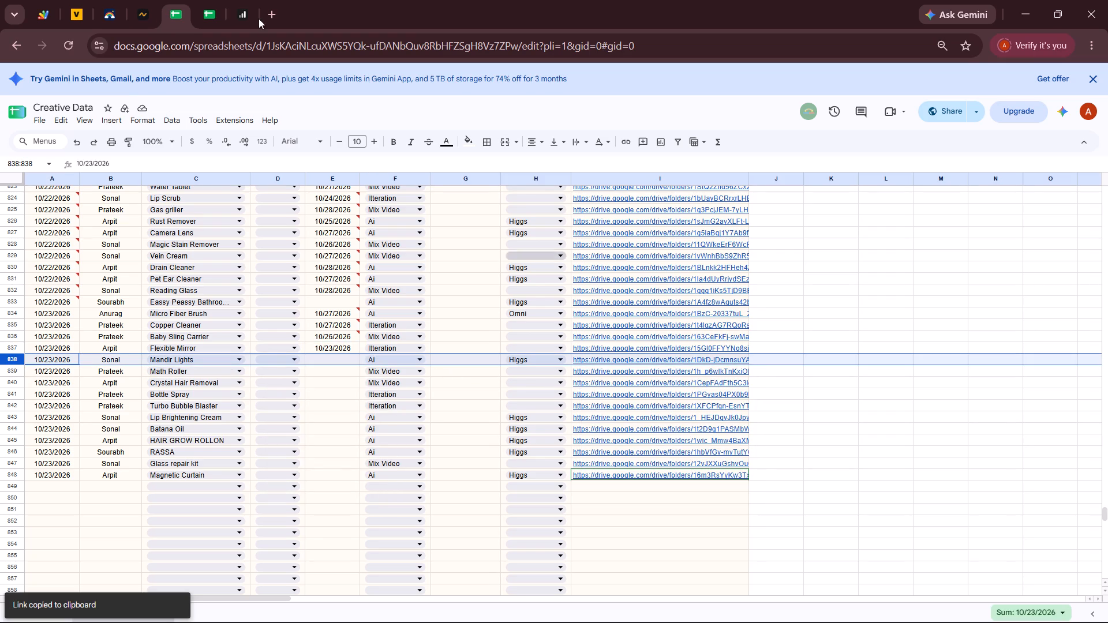
Search Adtest October in the August Plan- Dropshipping spreadsheet for "mandir" and select the Mandir Light row.
{"action": "left_click", "coordinate": [219, 0]}
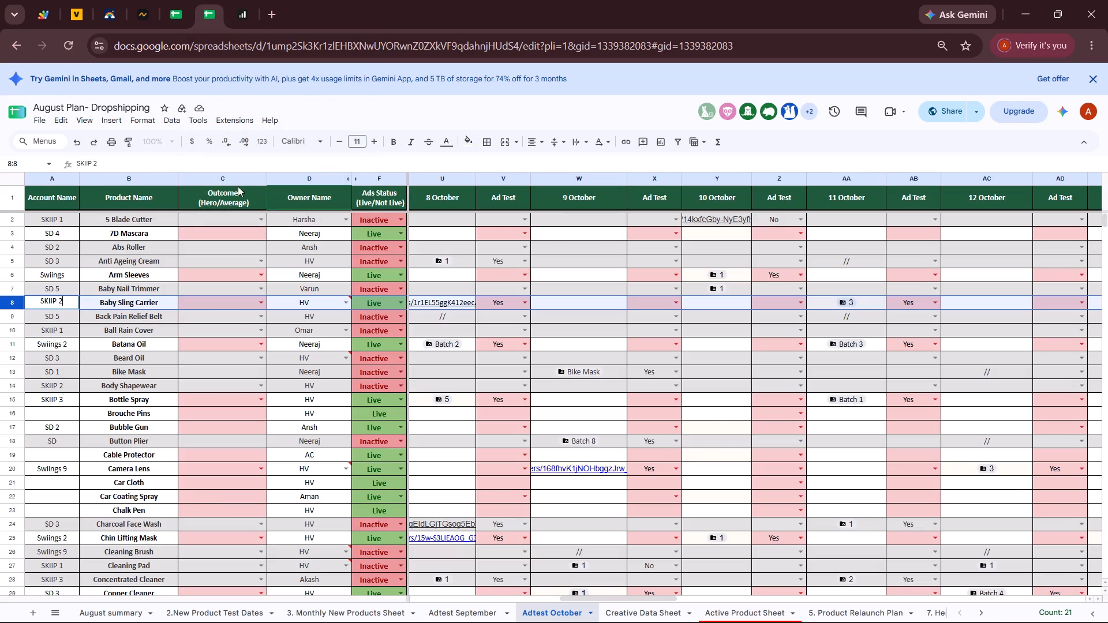
{"action": "left_click", "coordinate": [186, 6]}
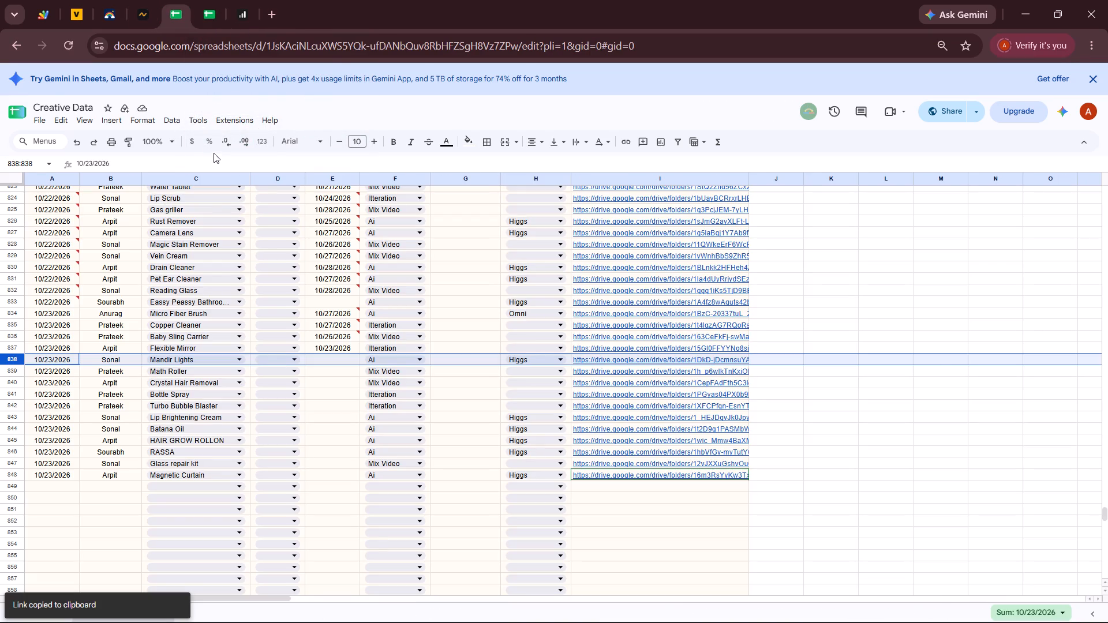
{"action": "left_click", "coordinate": [200, 1]}
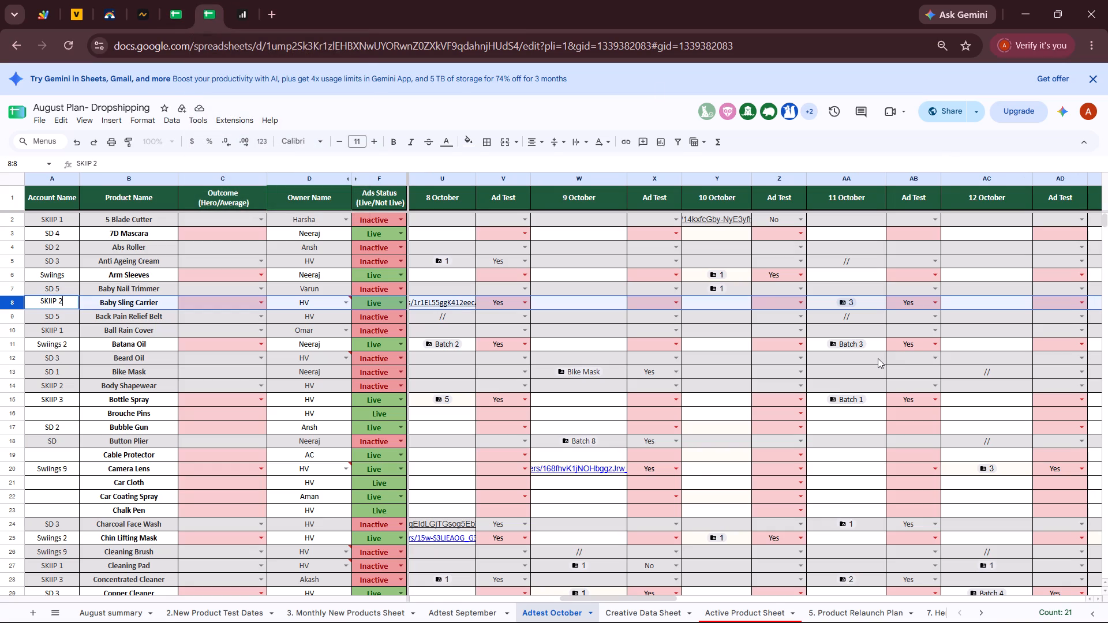
{"action": "left_click", "coordinate": [878, 358]}
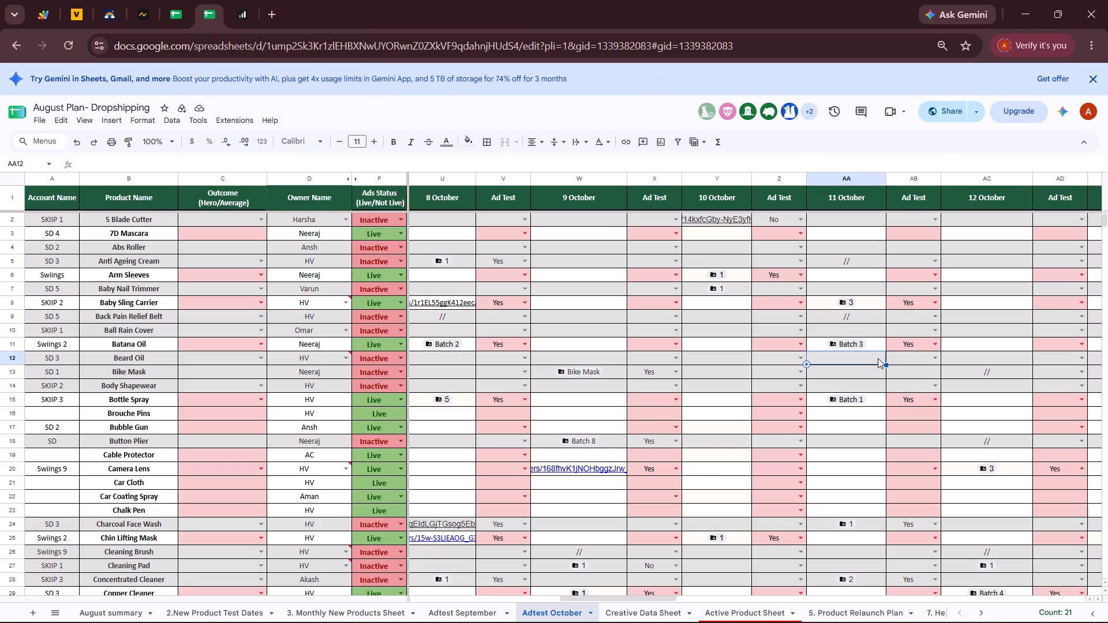
{"action": "key", "text": "ctrl+f"}
{"action": "left_click", "coordinate": [964, 174]}
{"action": "type", "text": "mandir"}
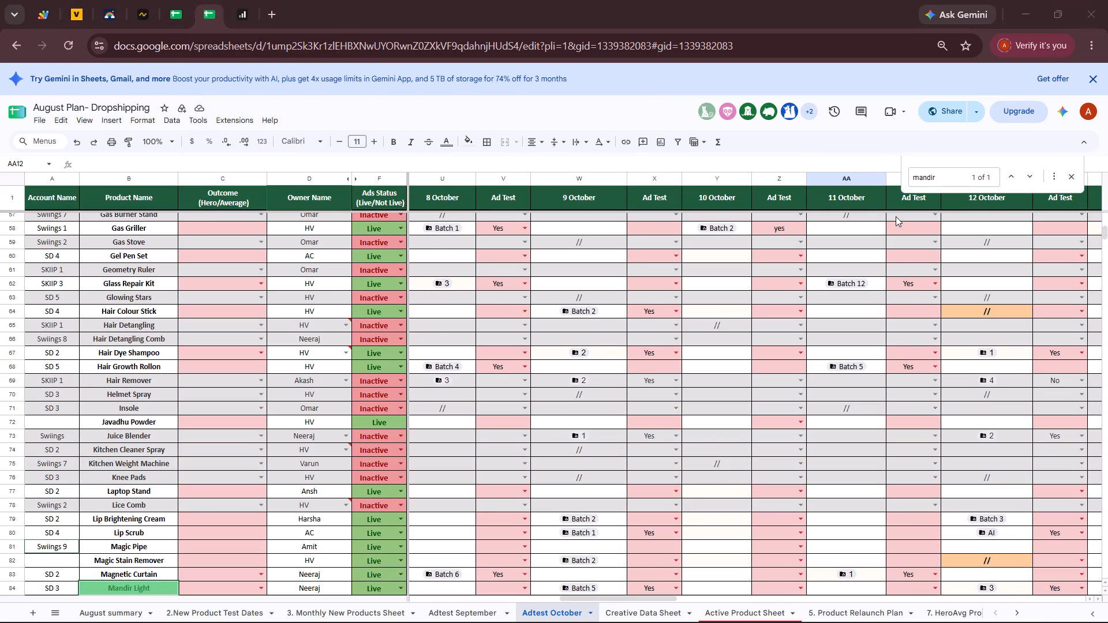
{"action": "scroll", "coordinate": [538, 343], "scroll_direction": "down", "scroll_amount": 2}
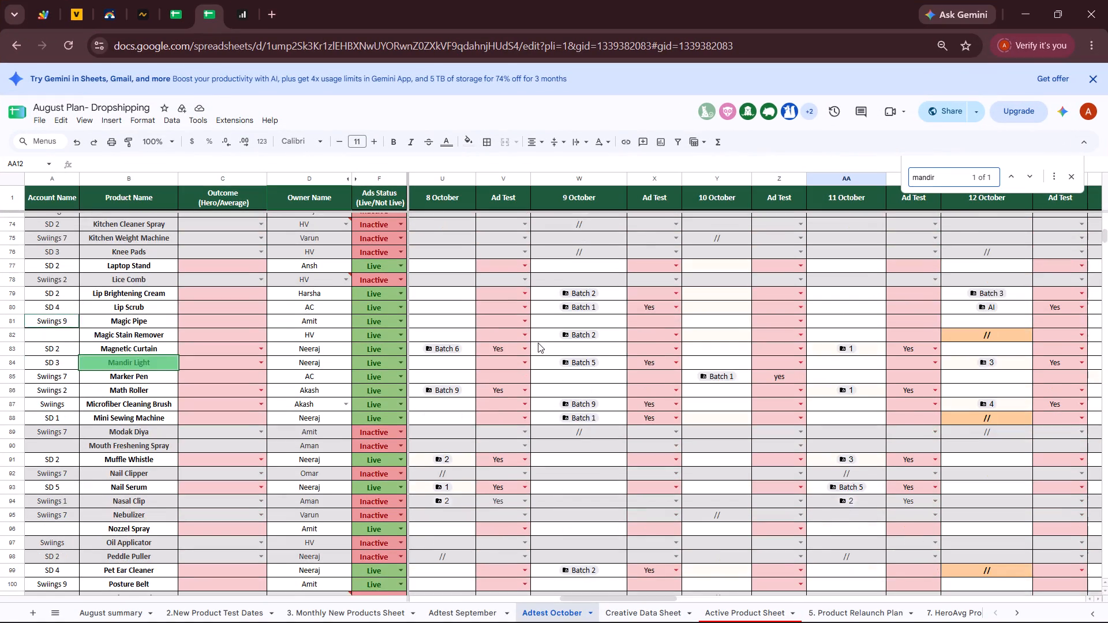
{"action": "left_click", "coordinate": [14, 358]}
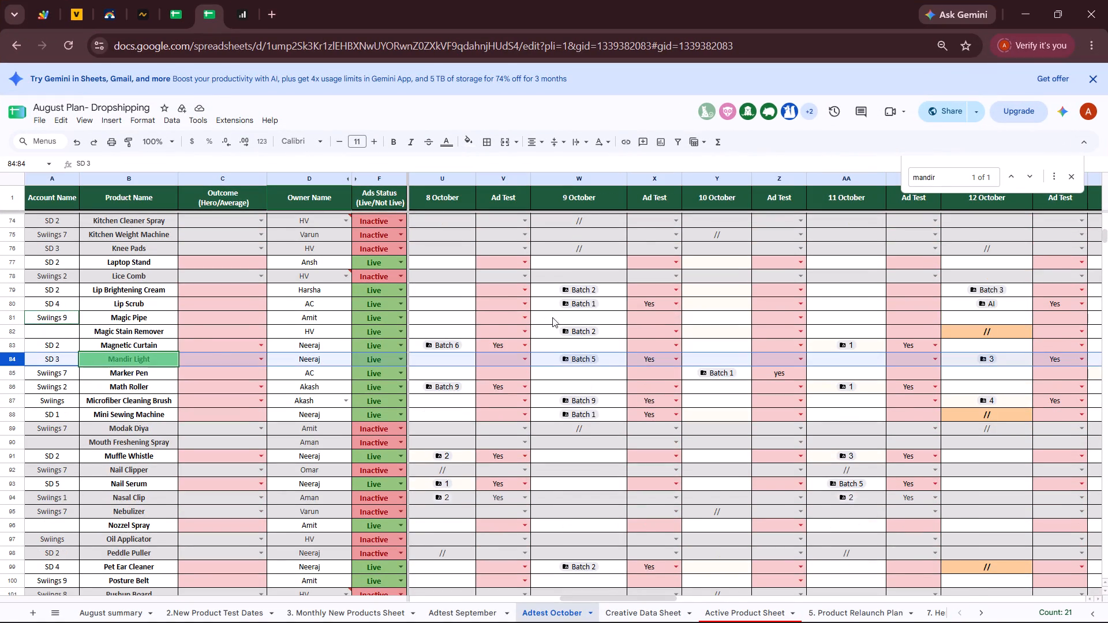
Replace the // placeholder under 27 October in the Mandir Light row with the copied Drive link as a folder chip.
{"action": "scroll", "coordinate": [717, 361], "scroll_direction": "left", "scroll_amount": 5}
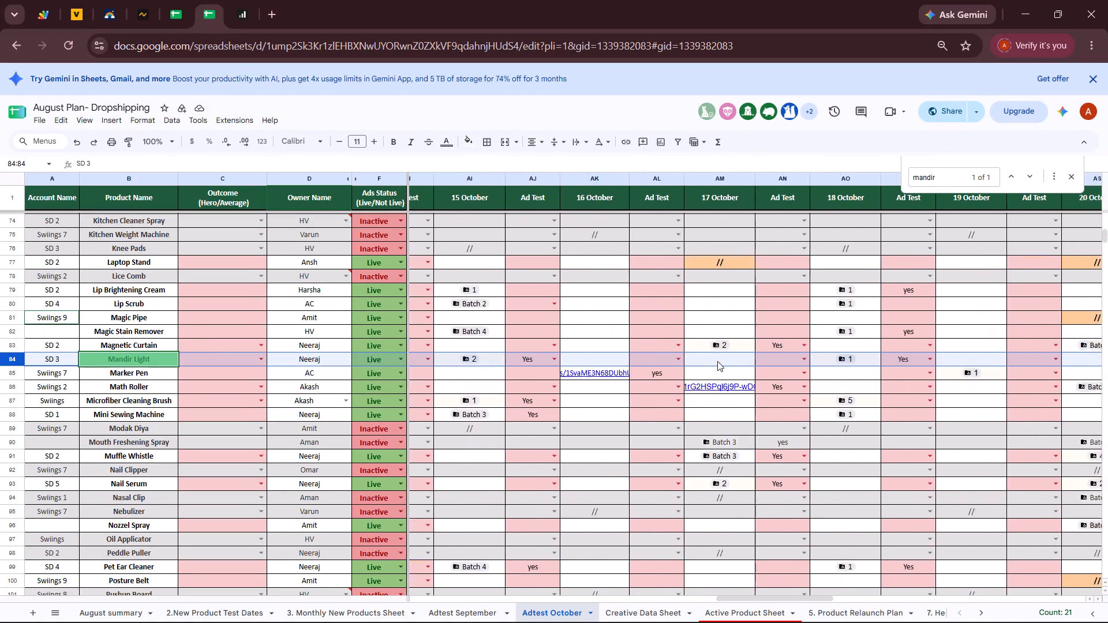
{"action": "scroll", "coordinate": [717, 361], "scroll_direction": "left", "scroll_amount": 5}
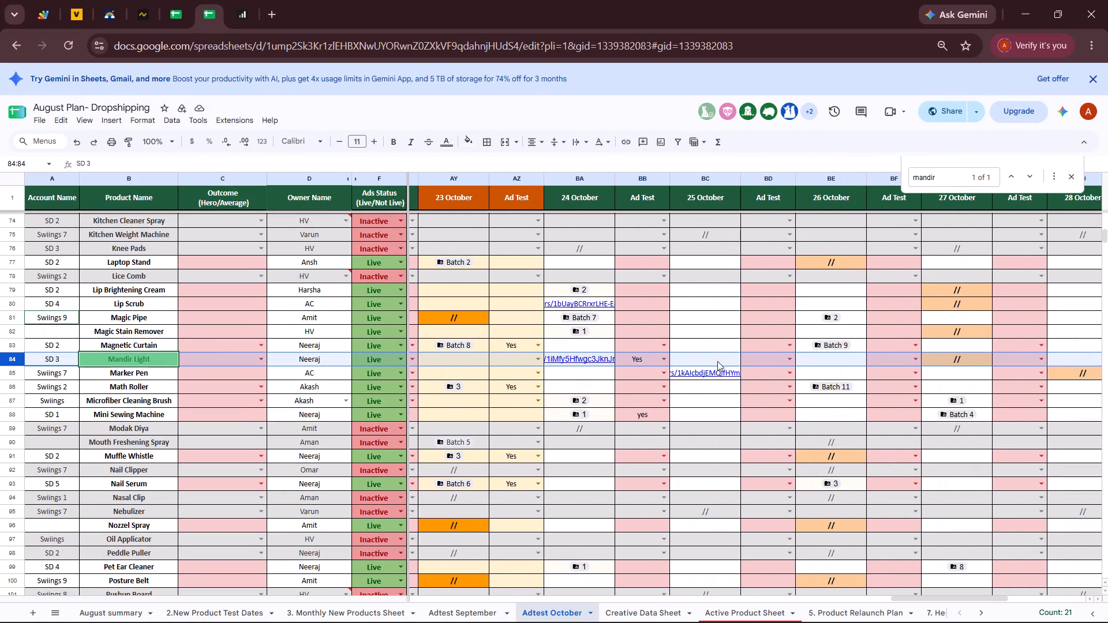
{"action": "scroll", "coordinate": [717, 361], "scroll_direction": "left", "scroll_amount": 2}
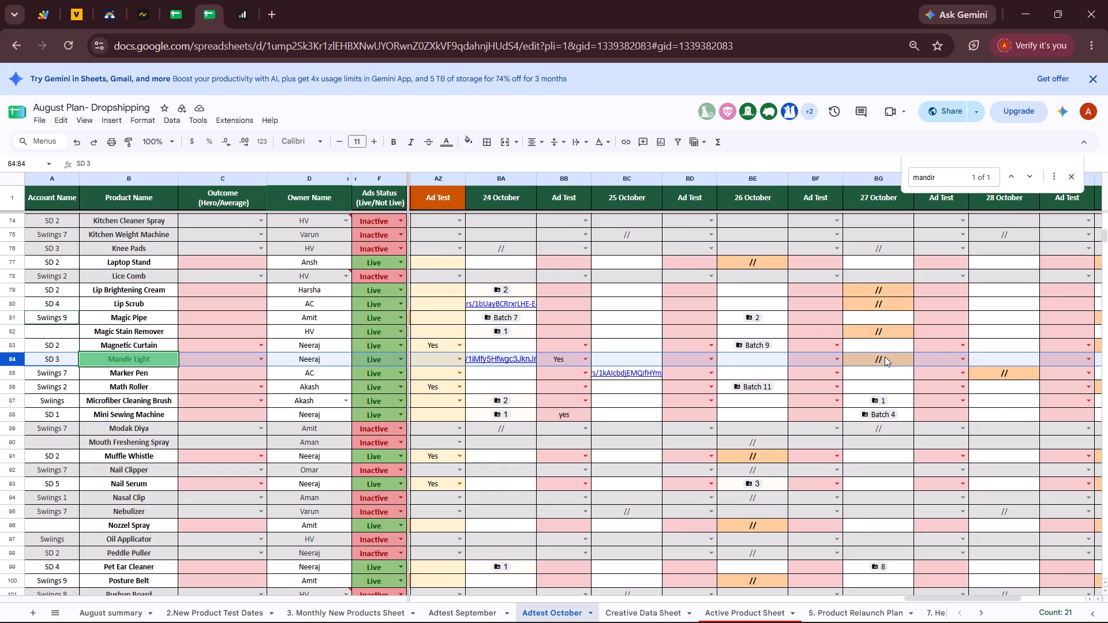
{"action": "double_click", "coordinate": [885, 356]}
{"action": "left_click", "coordinate": [885, 356]}
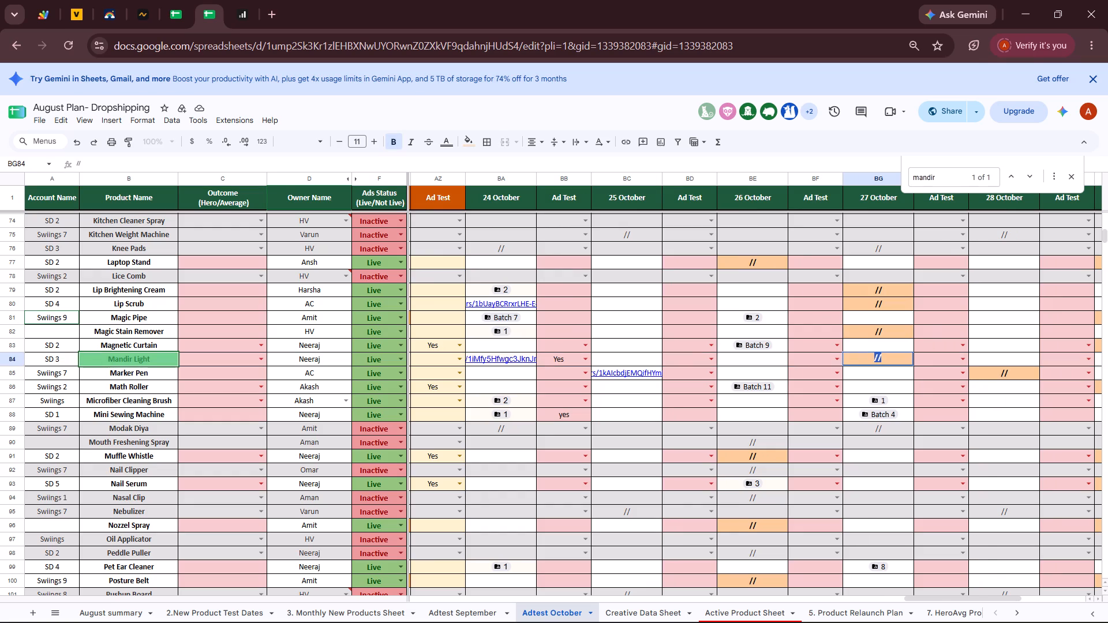
{"action": "key", "text": "BackSpace"}
{"action": "key", "text": "ctrl+v"}
{"action": "key", "text": "Tab"}
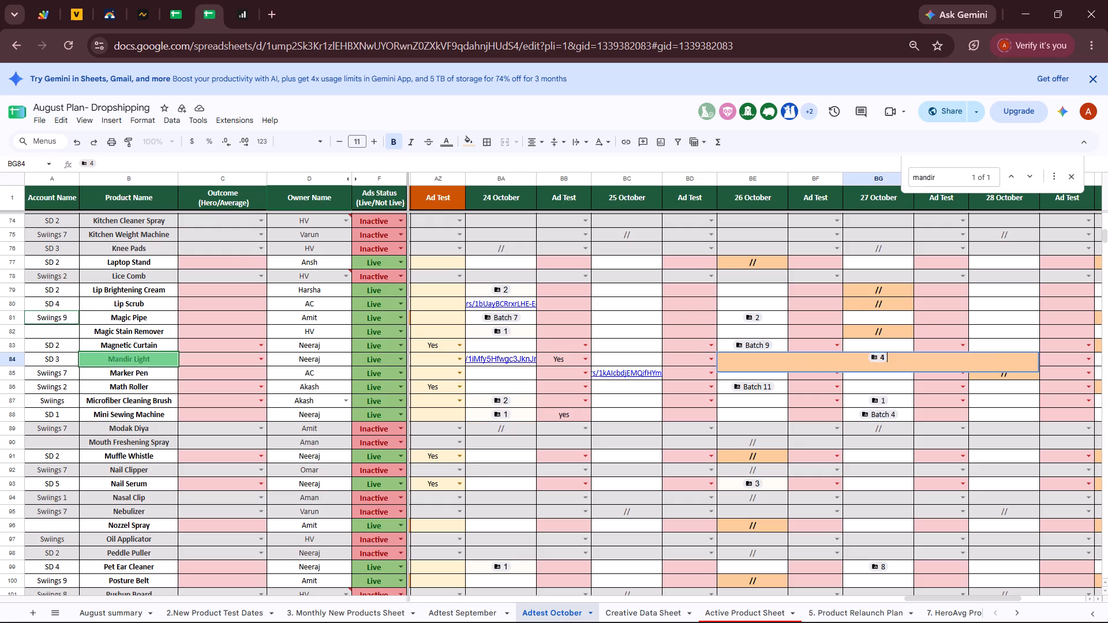
{"action": "key", "text": "Return"}
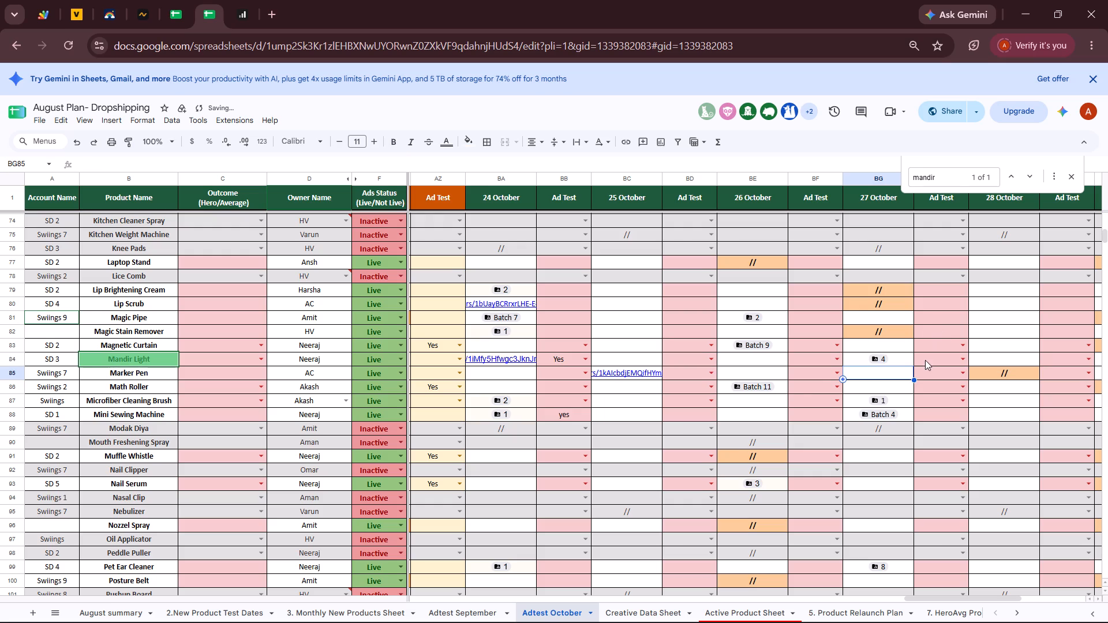
{"action": "left_click", "coordinate": [900, 358]}
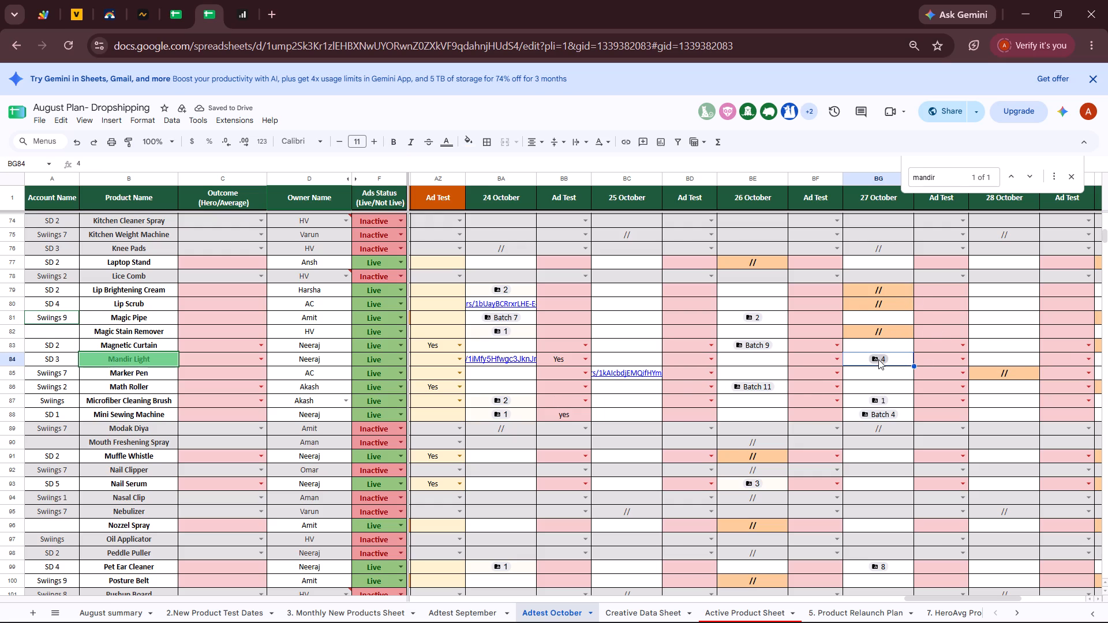
Set the live date of Mandir Lights in Creative Data row 838 to 10/27/2026.
{"action": "left_click", "coordinate": [178, 0]}
{"action": "double_click", "coordinate": [334, 362]}
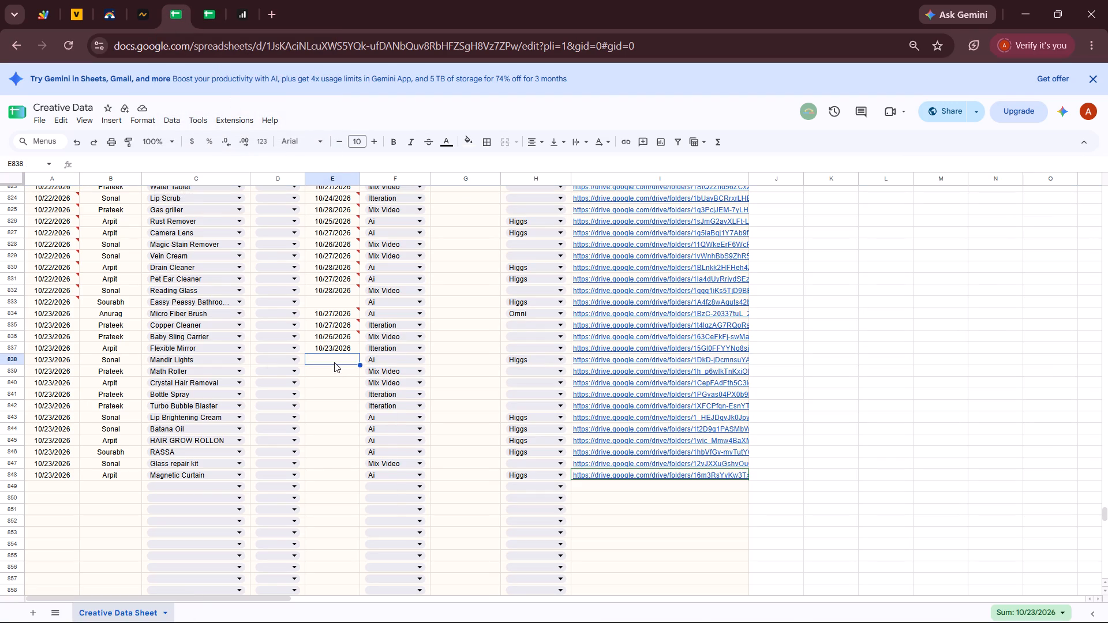
{"action": "left_click", "coordinate": [310, 468]}
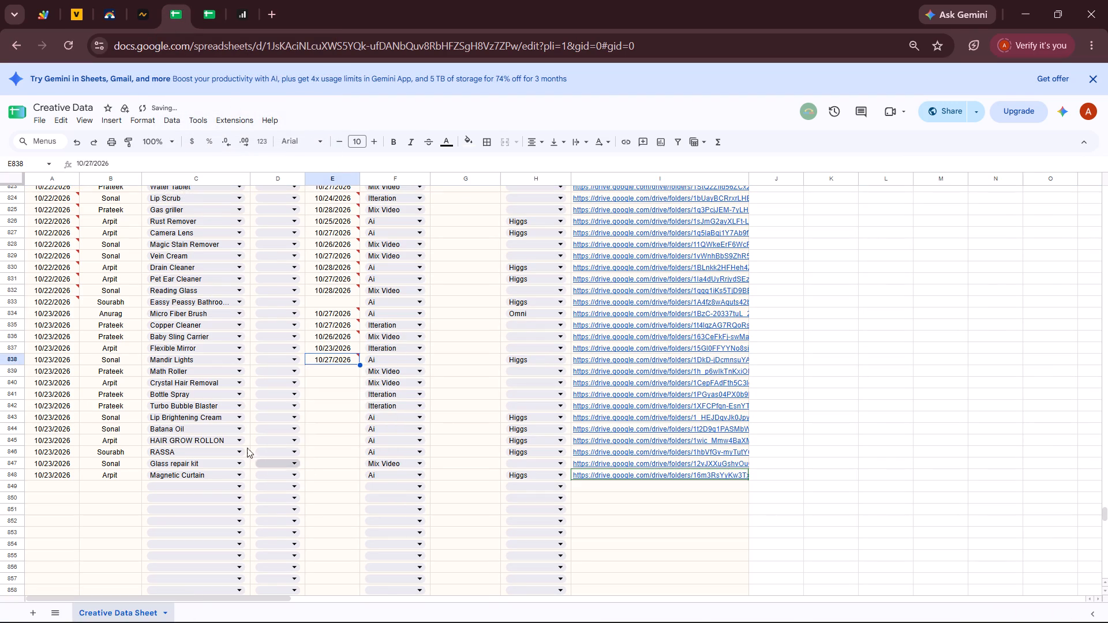
Select the Math Roller entry in Creative Data row 839 and copy its Drive folder link.
{"action": "left_click", "coordinate": [3, 374]}
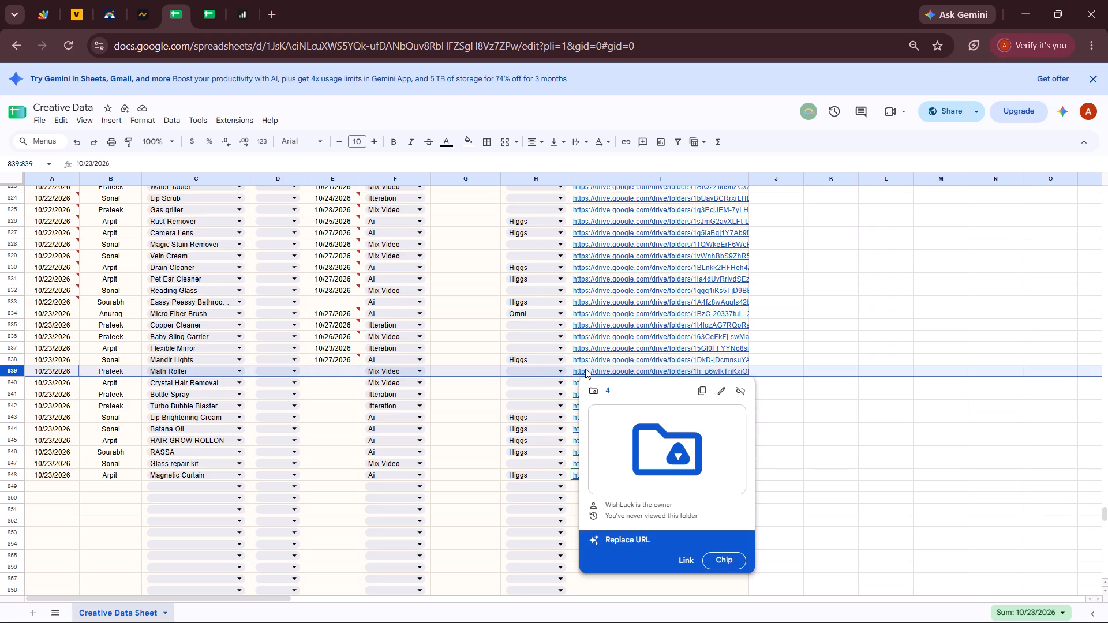
{"action": "left_click", "coordinate": [702, 388]}
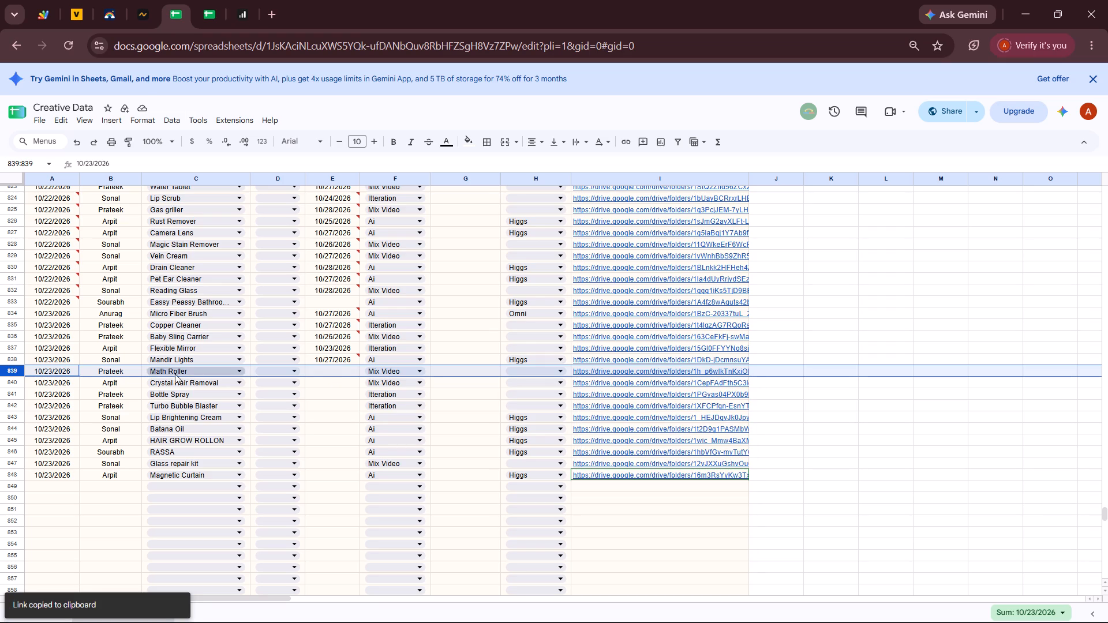
Find "math" in Adtest October and replace Math Roller's 29 October // placeholder with the copied Drive link as a folder chip.
{"action": "left_click", "coordinate": [193, 0]}
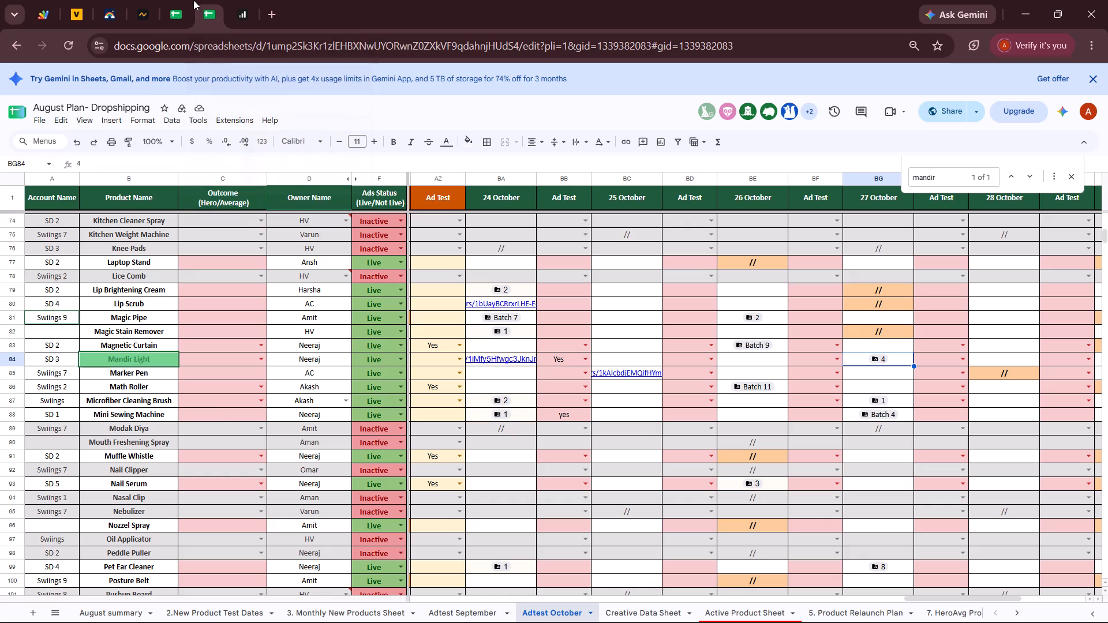
{"action": "left_click_drag", "start_coordinate": [945, 170], "coordinate": [874, 176]}
{"action": "key", "text": "BackSpace"}
{"action": "type", "text": "math"}
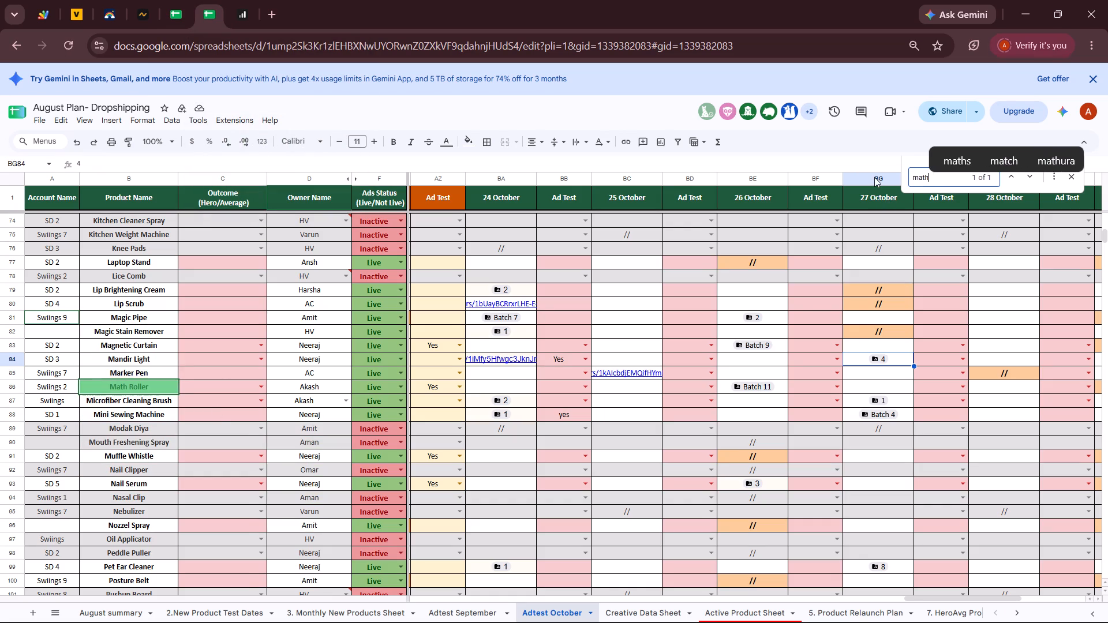
{"action": "left_click", "coordinate": [18, 385]}
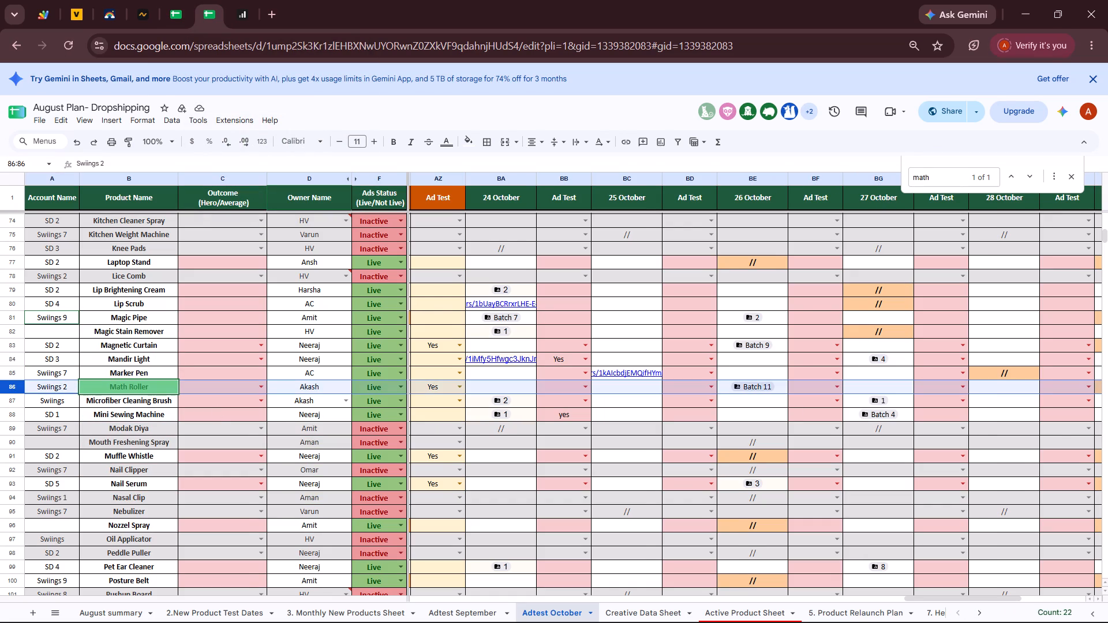
{"action": "scroll", "coordinate": [844, 392], "scroll_direction": "left", "scroll_amount": 3}
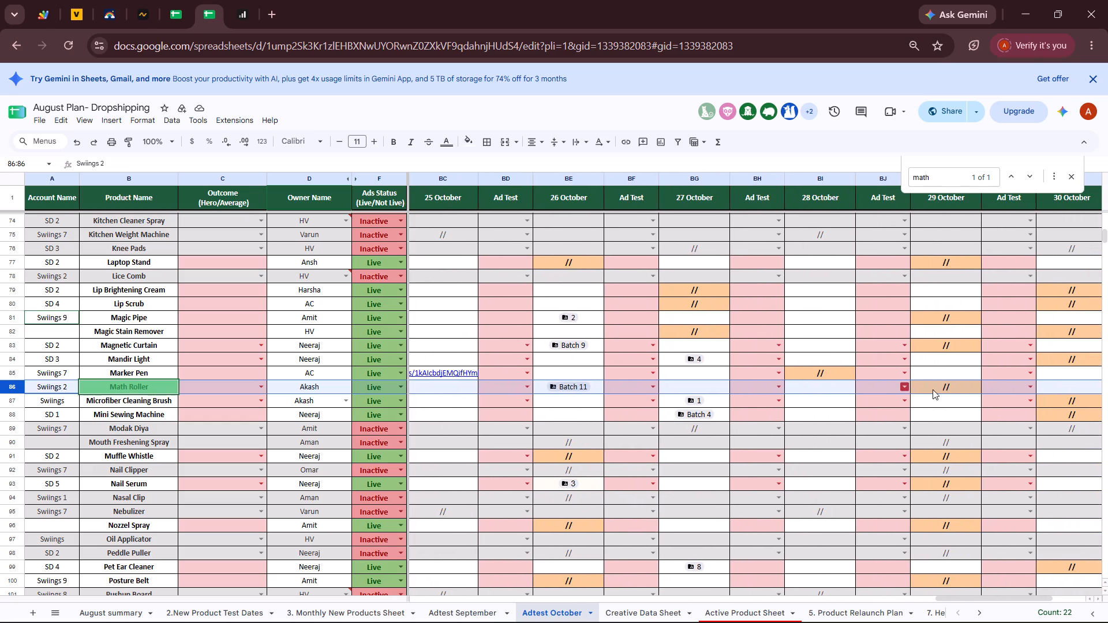
{"action": "triple_click", "coordinate": [935, 389]}
{"action": "key", "text": "ctrl+v"}
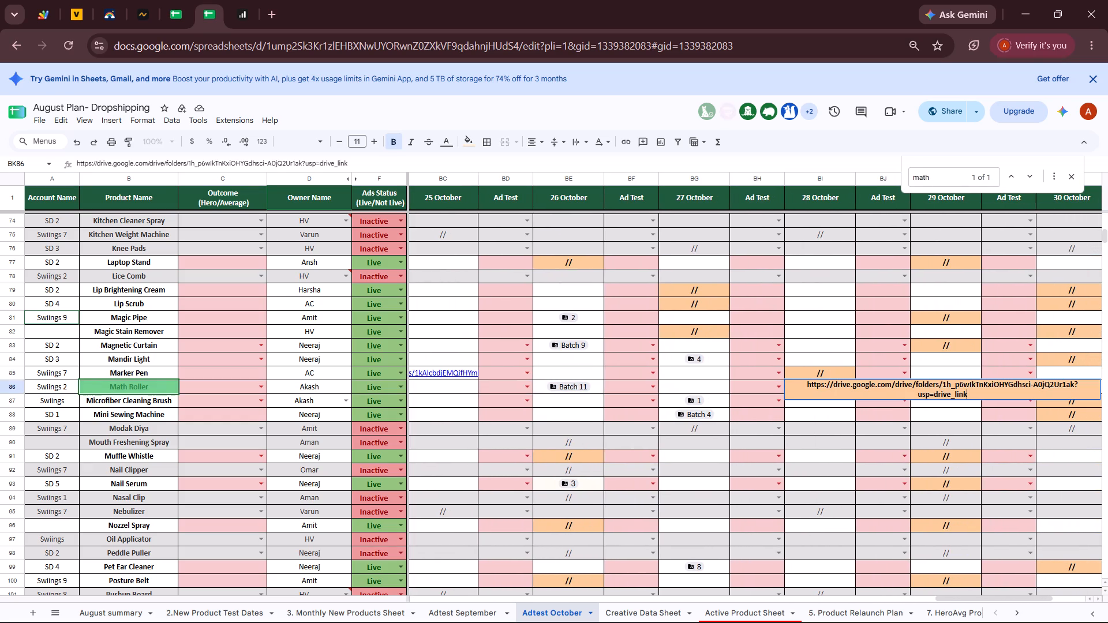
{"action": "key", "text": "Tab"}
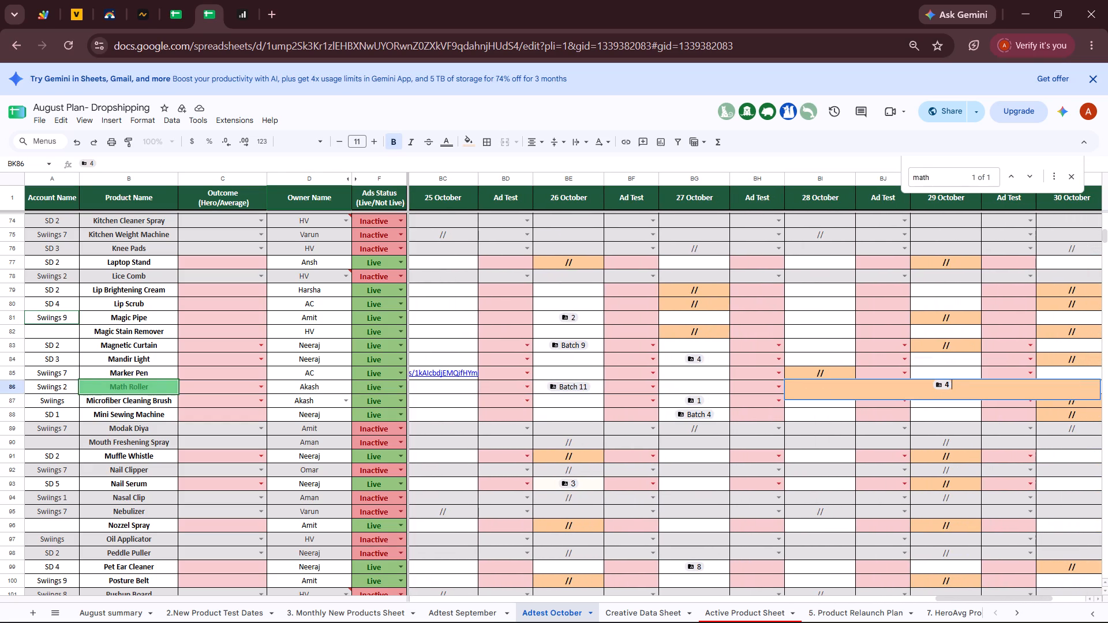
{"action": "key", "text": "Return"}
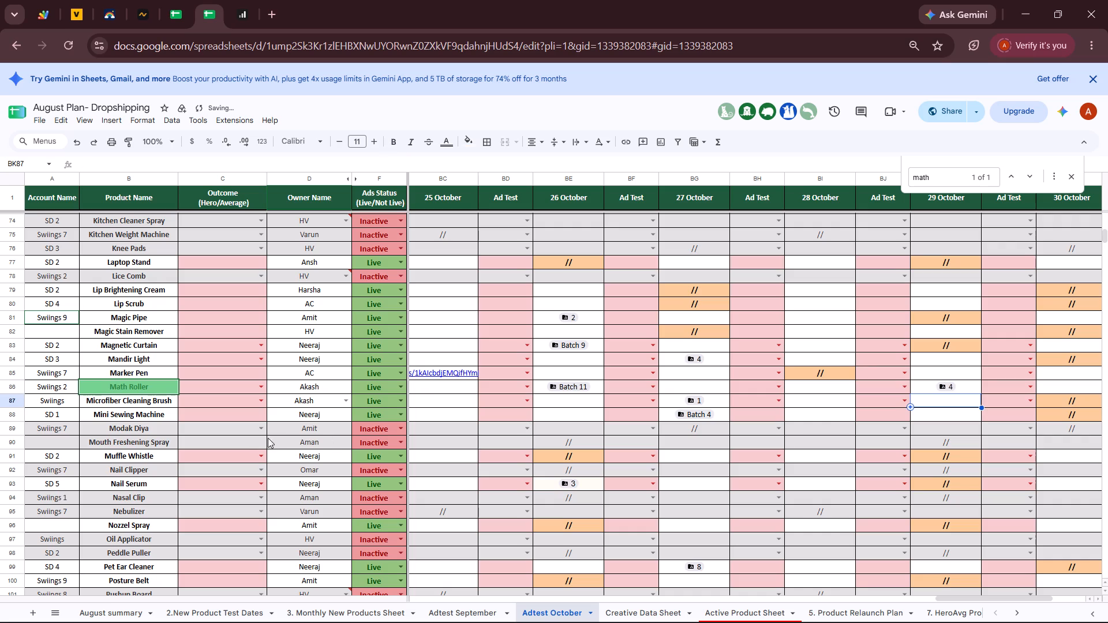
Check Math Roller's planned date in Adtest October and set its live date in Creative Data row 839 to 10/29/2026.
{"action": "scroll", "coordinate": [506, 462], "scroll_direction": "right", "scroll_amount": 1}
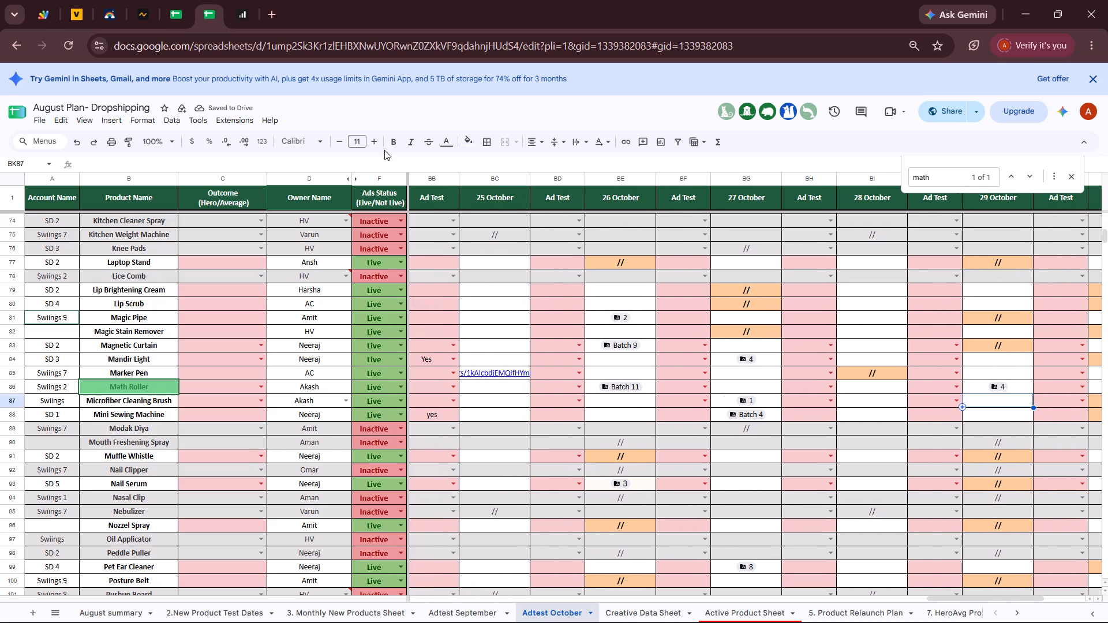
{"action": "left_click", "coordinate": [181, 1]}
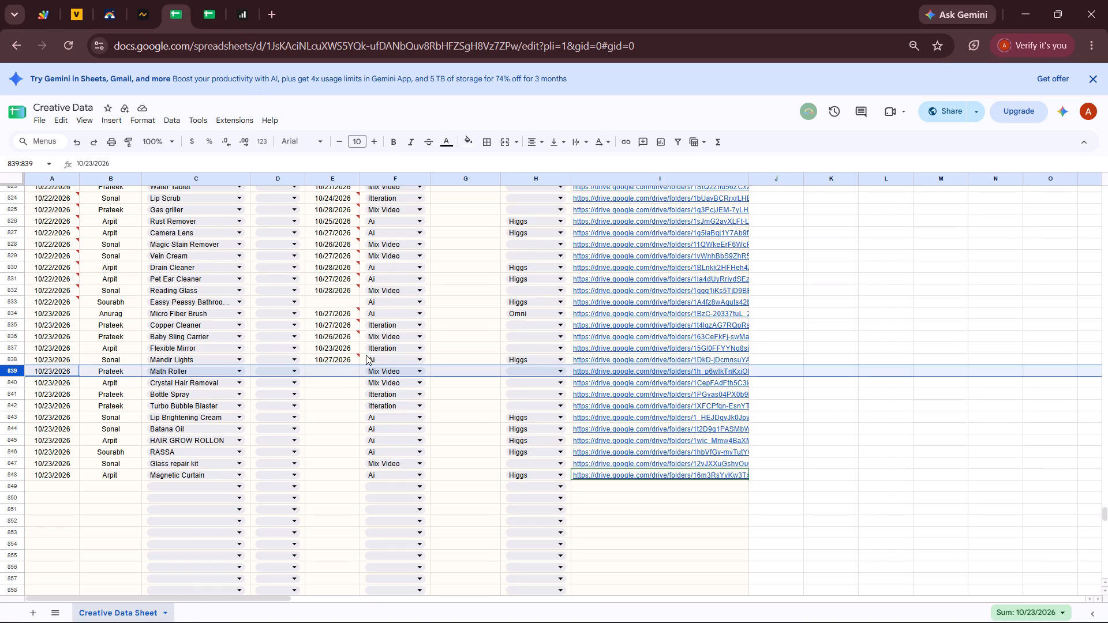
{"action": "left_click", "coordinate": [209, 4]}
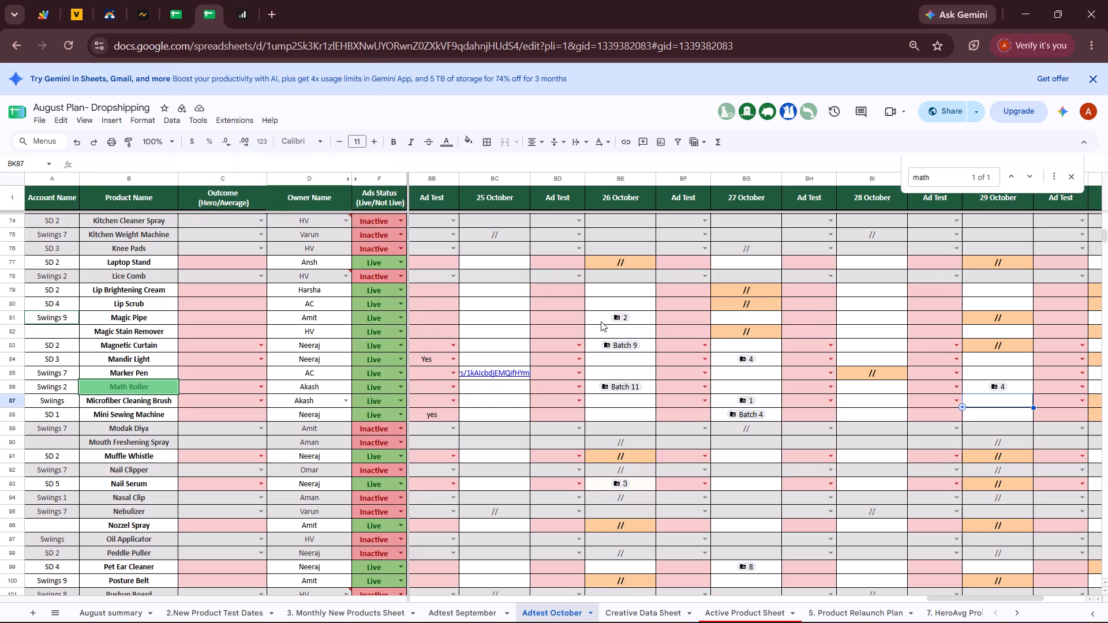
{"action": "scroll", "coordinate": [601, 321], "scroll_direction": "left", "scroll_amount": 2}
{"action": "left_click", "coordinate": [14, 384]}
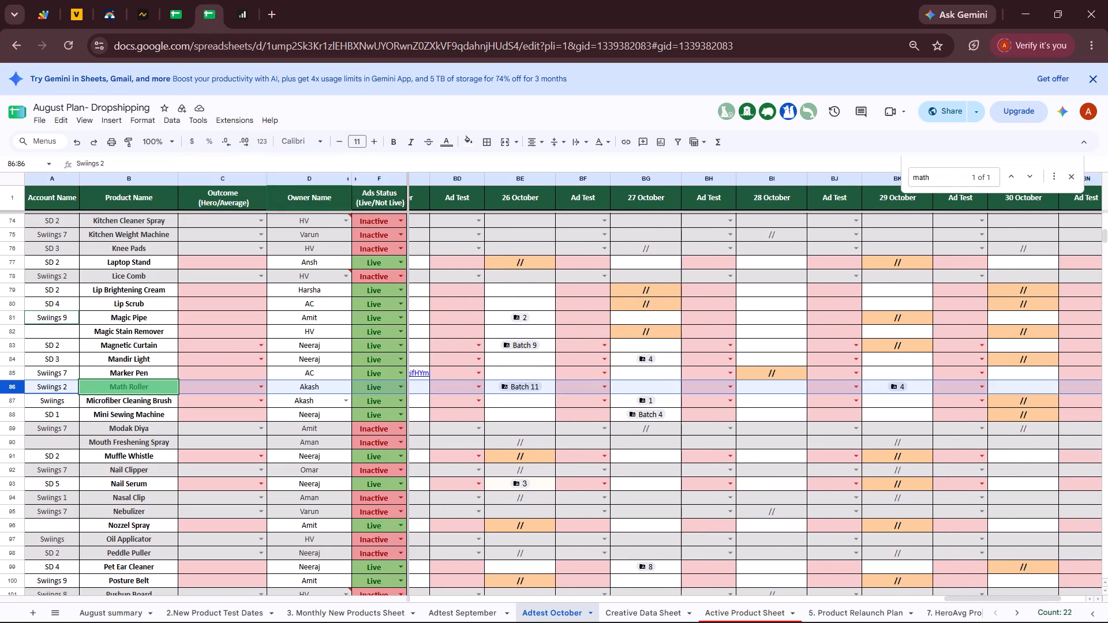
{"action": "scroll", "coordinate": [476, 379], "scroll_direction": "left", "scroll_amount": 2}
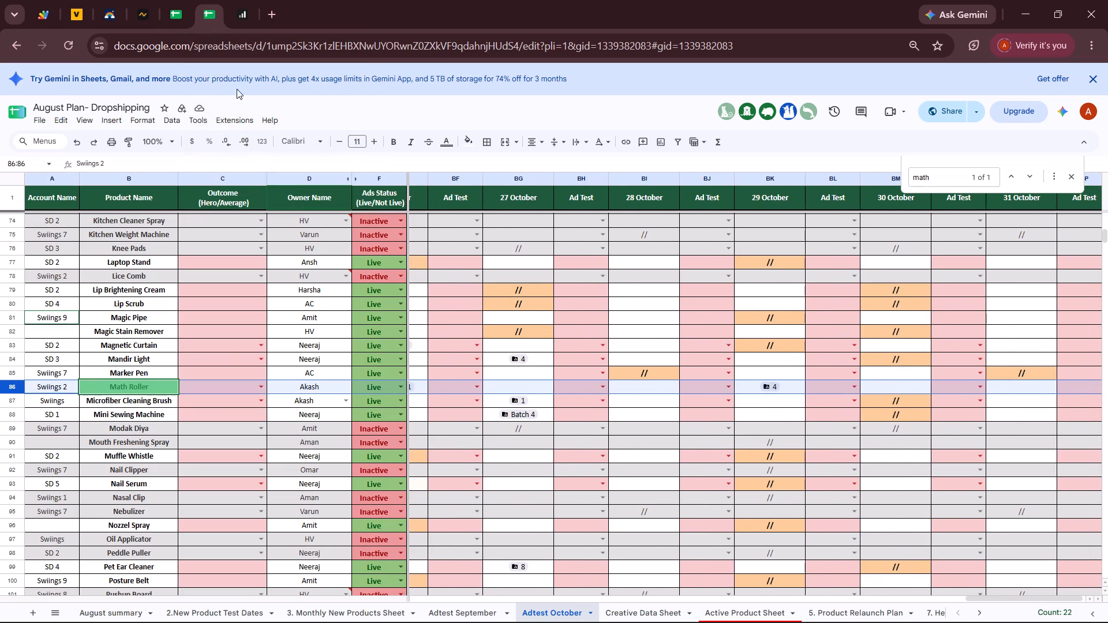
{"action": "left_click", "coordinate": [184, 13]}
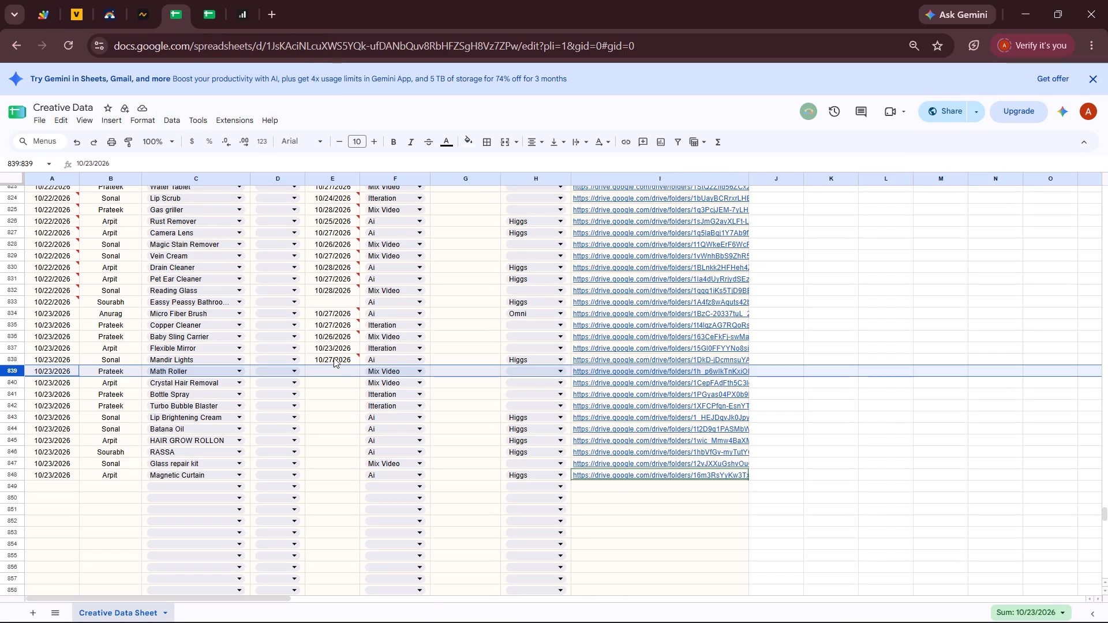
{"action": "double_click", "coordinate": [336, 369]}
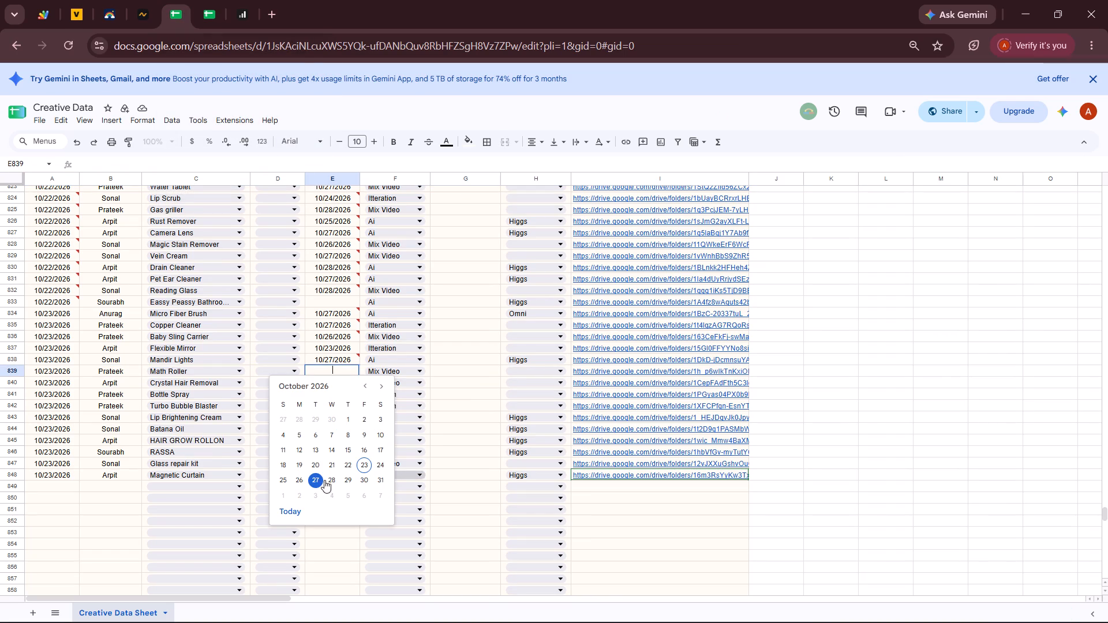
{"action": "left_click", "coordinate": [345, 478]}
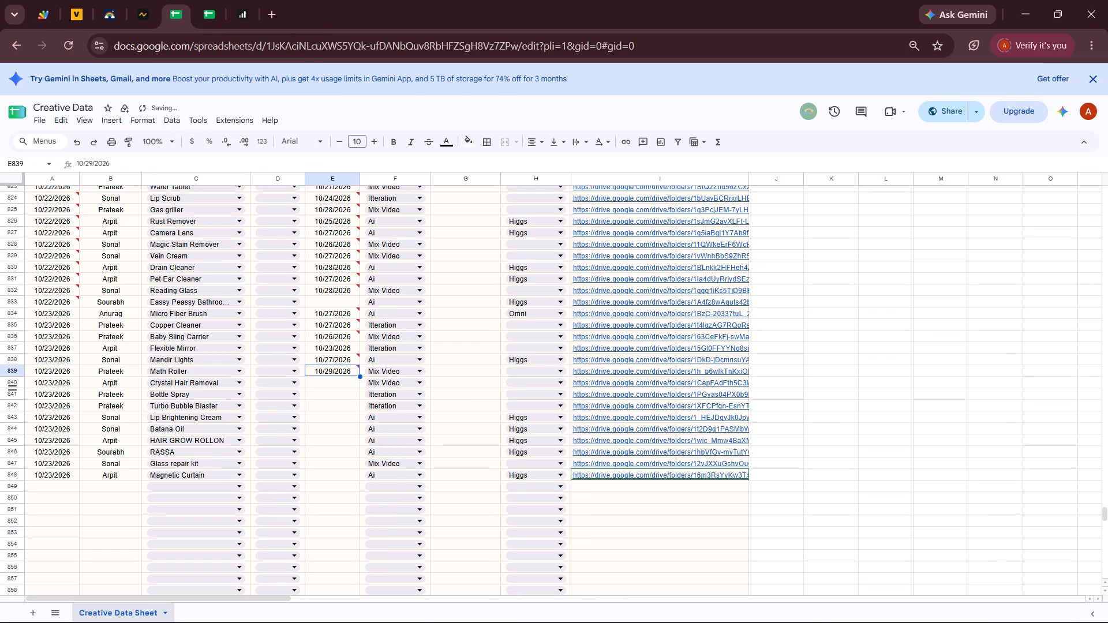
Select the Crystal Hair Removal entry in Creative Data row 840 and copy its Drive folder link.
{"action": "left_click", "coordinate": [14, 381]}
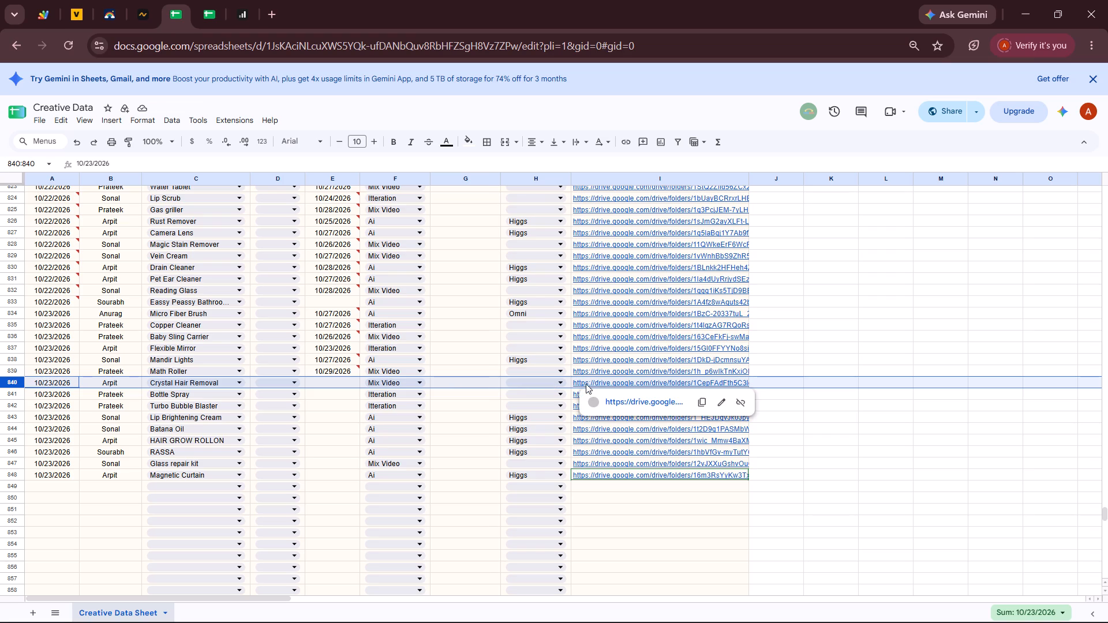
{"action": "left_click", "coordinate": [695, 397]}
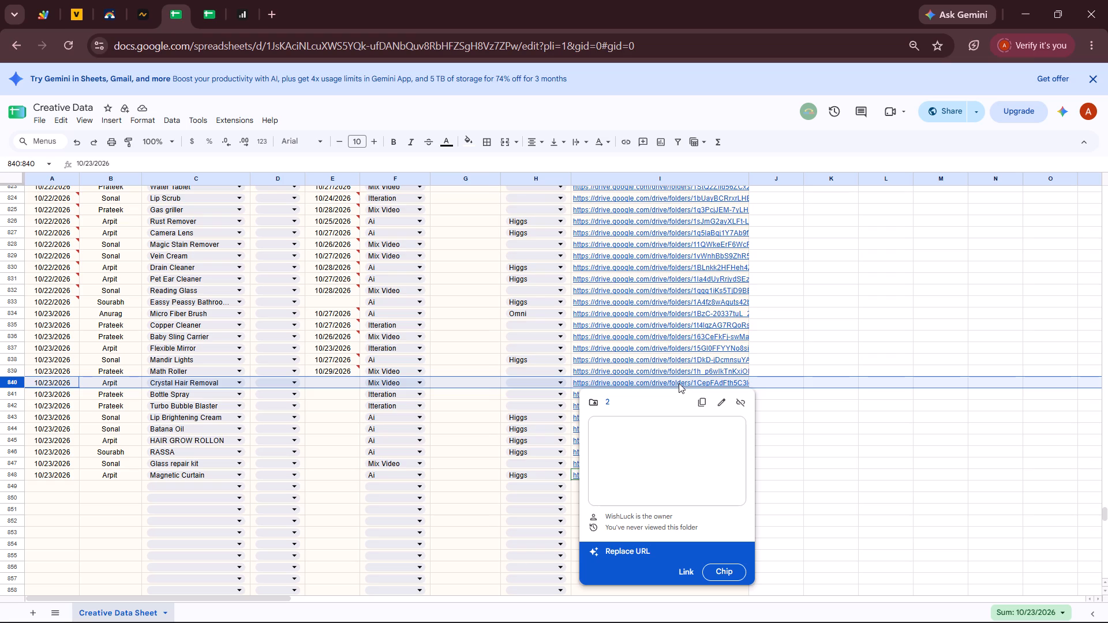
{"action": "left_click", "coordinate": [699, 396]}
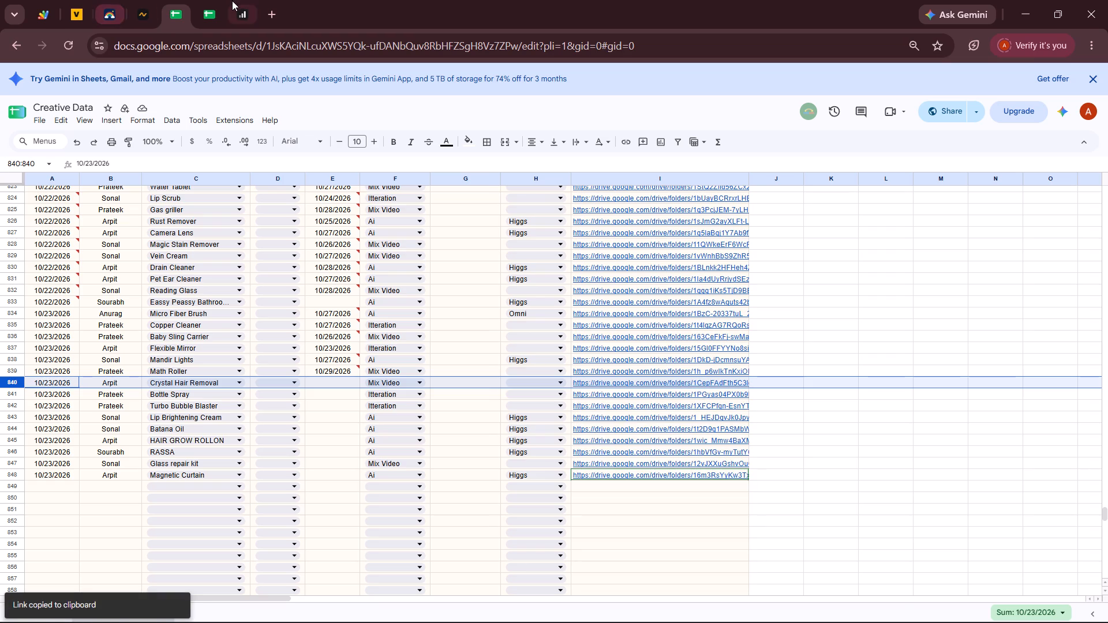
Examine the Math Roller row's late-October schedule in Adtest October.
{"action": "left_click", "coordinate": [212, 4]}
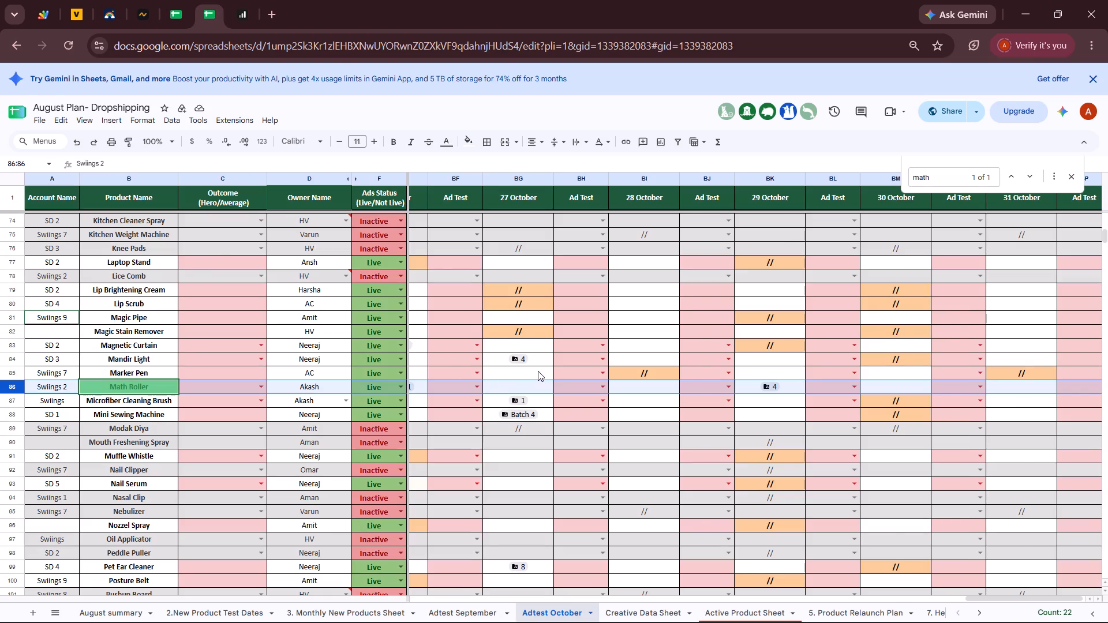
{"action": "scroll", "coordinate": [637, 403], "scroll_direction": "left", "scroll_amount": 2}
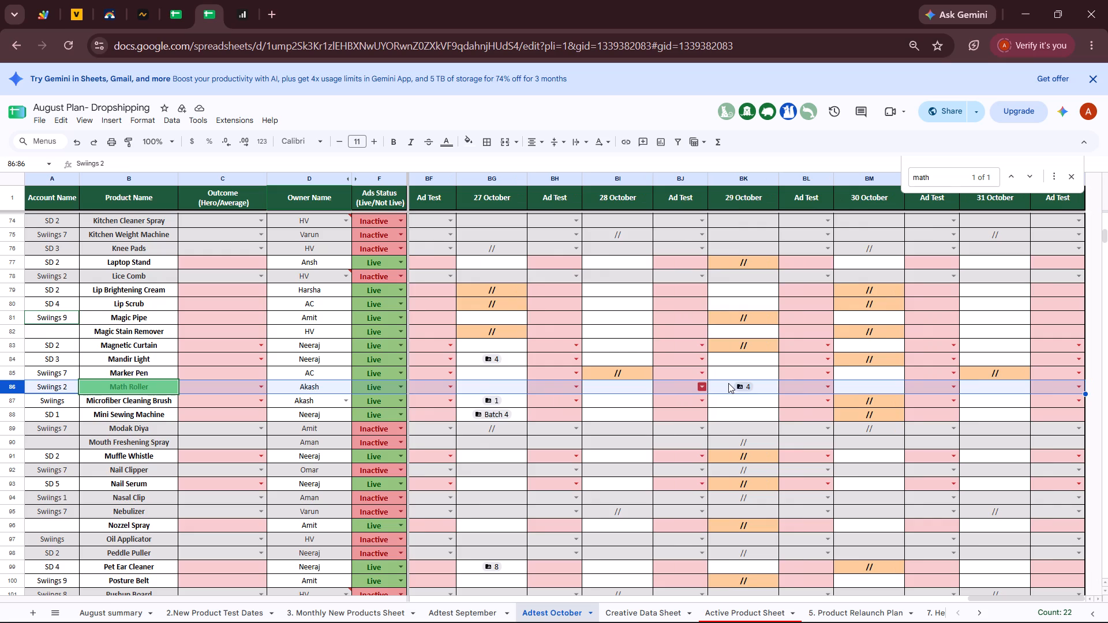
{"action": "scroll", "coordinate": [887, 389], "scroll_direction": "left", "scroll_amount": 2}
{"action": "scroll", "coordinate": [847, 389], "scroll_direction": "right", "scroll_amount": 2}
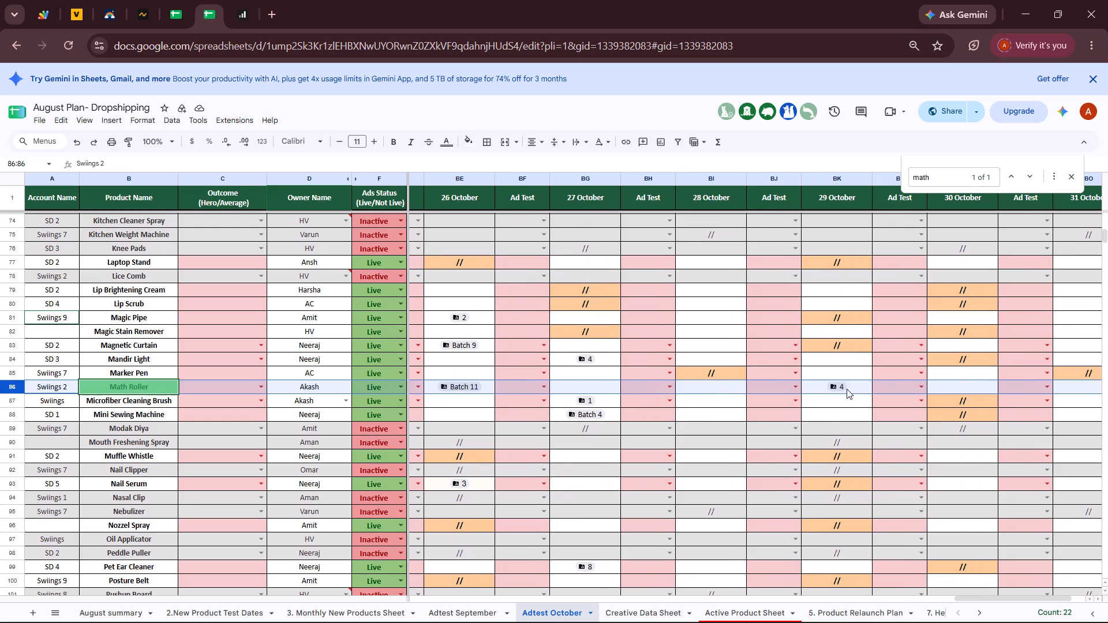
{"action": "scroll", "coordinate": [847, 389], "scroll_direction": "left", "scroll_amount": 1}
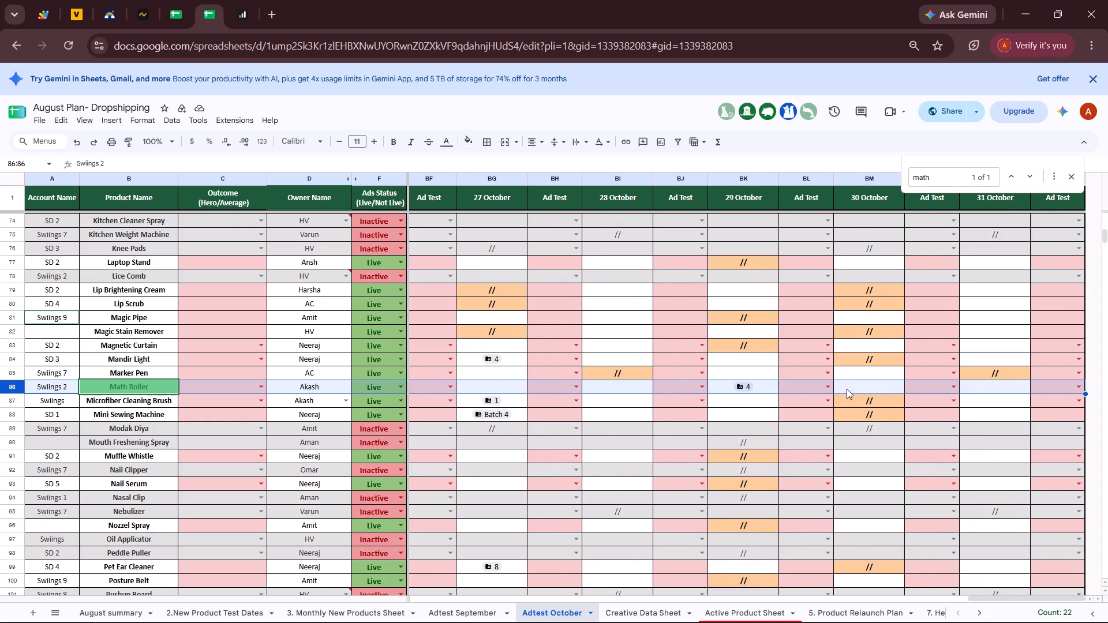
{"action": "scroll", "coordinate": [847, 389], "scroll_direction": "right", "scroll_amount": 2}
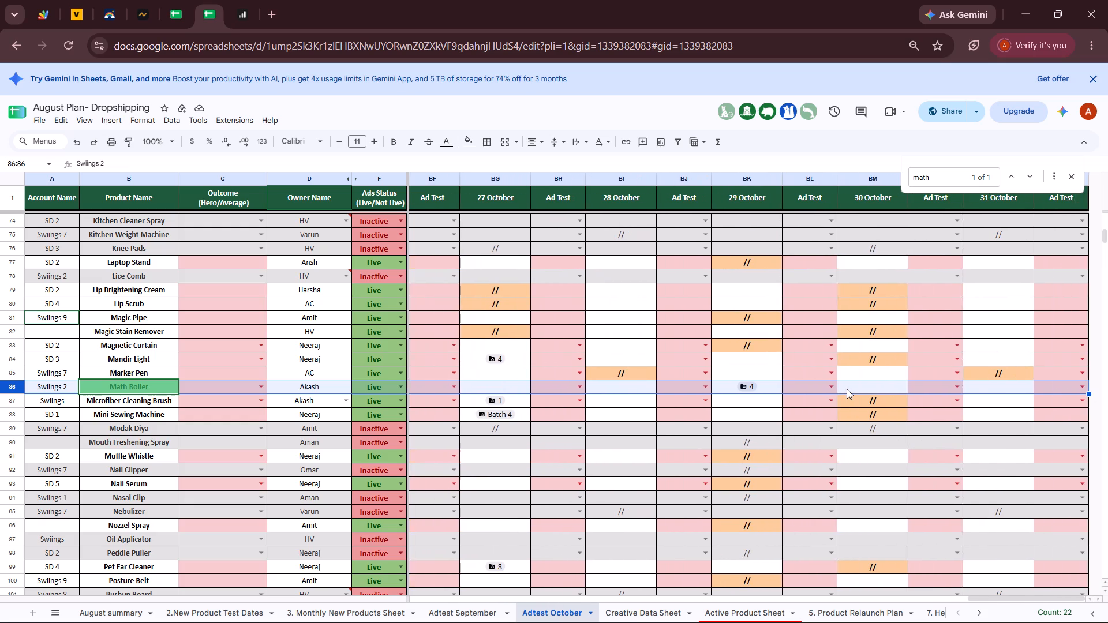
{"action": "scroll", "coordinate": [847, 389], "scroll_direction": "right", "scroll_amount": 2}
{"action": "scroll", "coordinate": [847, 389], "scroll_direction": "left", "scroll_amount": 1}
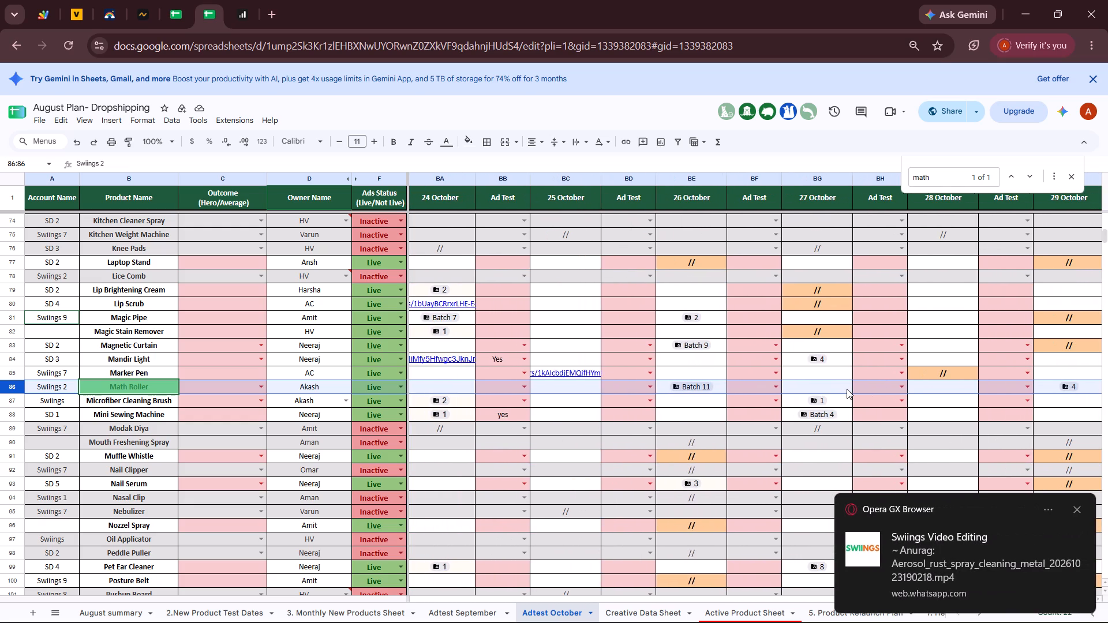
{"action": "scroll", "coordinate": [847, 389], "scroll_direction": "left", "scroll_amount": 2}
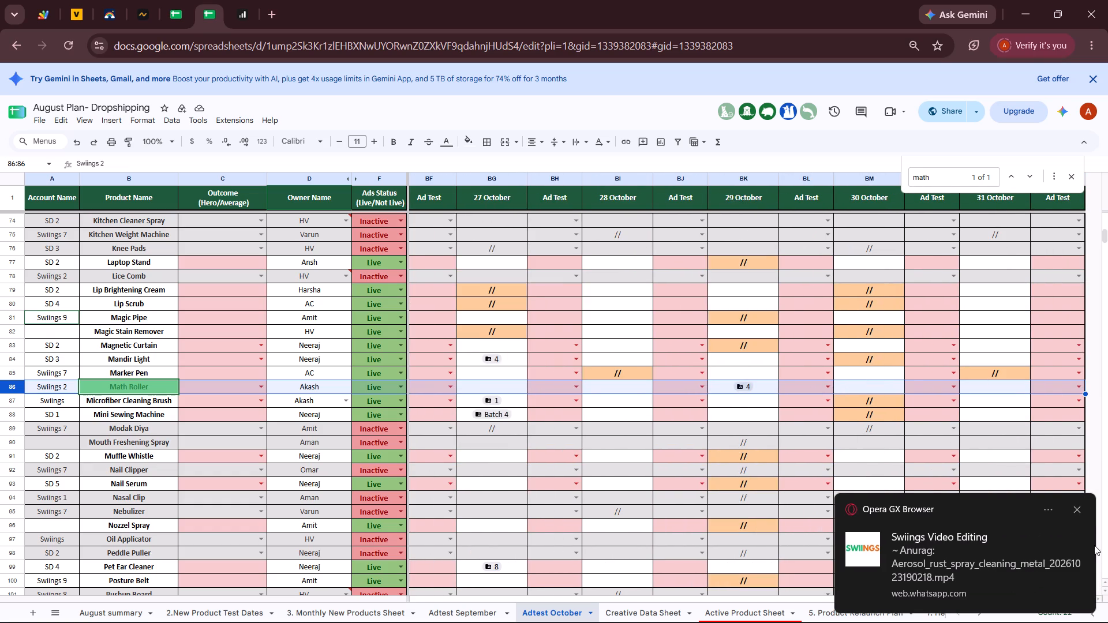
{"action": "left_click", "coordinate": [1075, 507]}
{"action": "scroll", "coordinate": [918, 446], "scroll_direction": "left", "scroll_amount": 1}
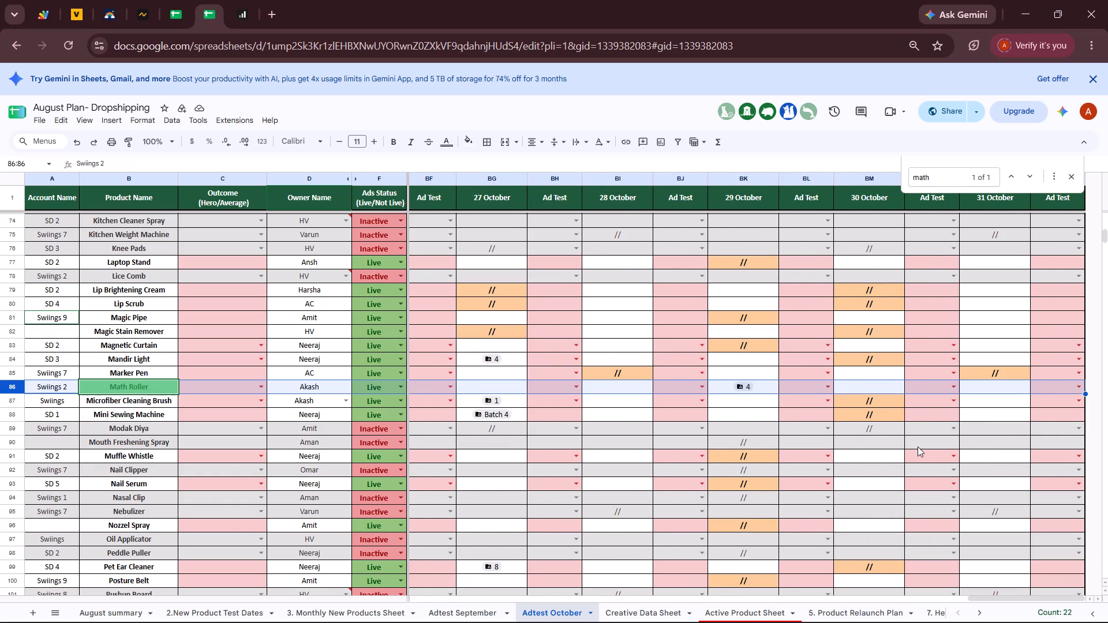
{"action": "scroll", "coordinate": [918, 446], "scroll_direction": "left", "scroll_amount": 1}
Return to Creative Data and copy the Drive folder link of the Crystal Hair Removal entry in row 840.
{"action": "left_click", "coordinate": [179, 7]}
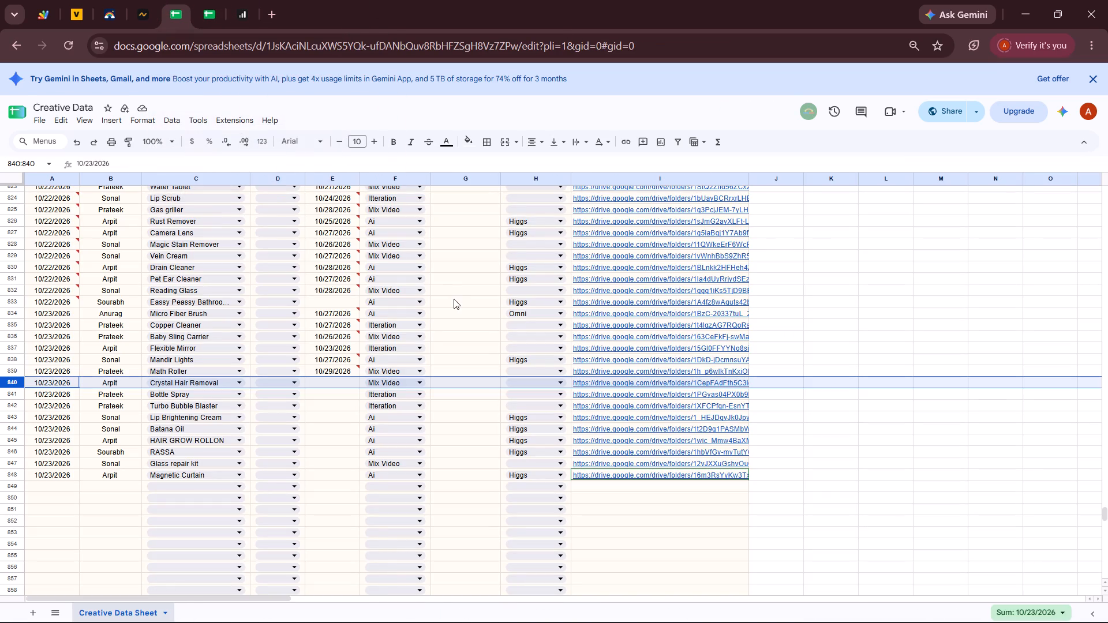
{"action": "left_click", "coordinate": [18, 395]}
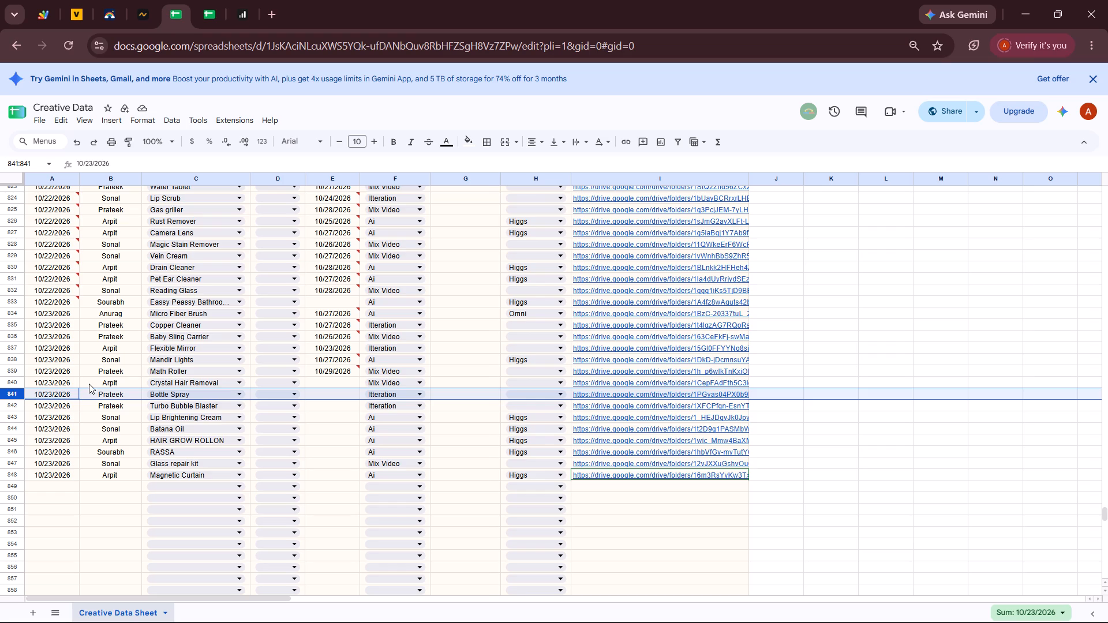
{"action": "left_click", "coordinate": [18, 371]}
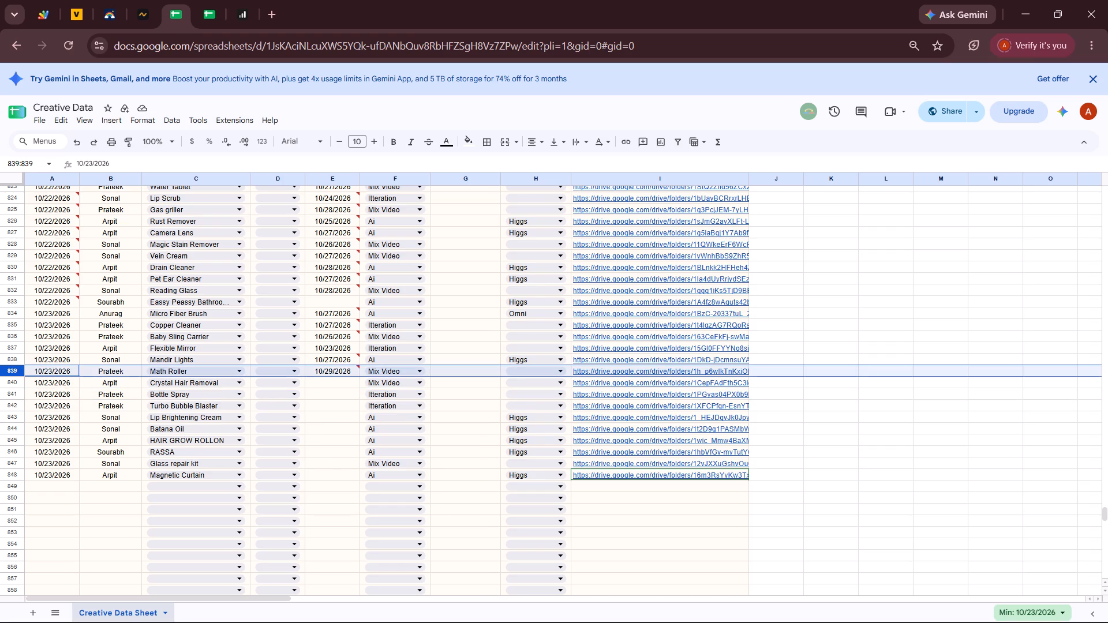
{"action": "left_click", "coordinate": [11, 382]}
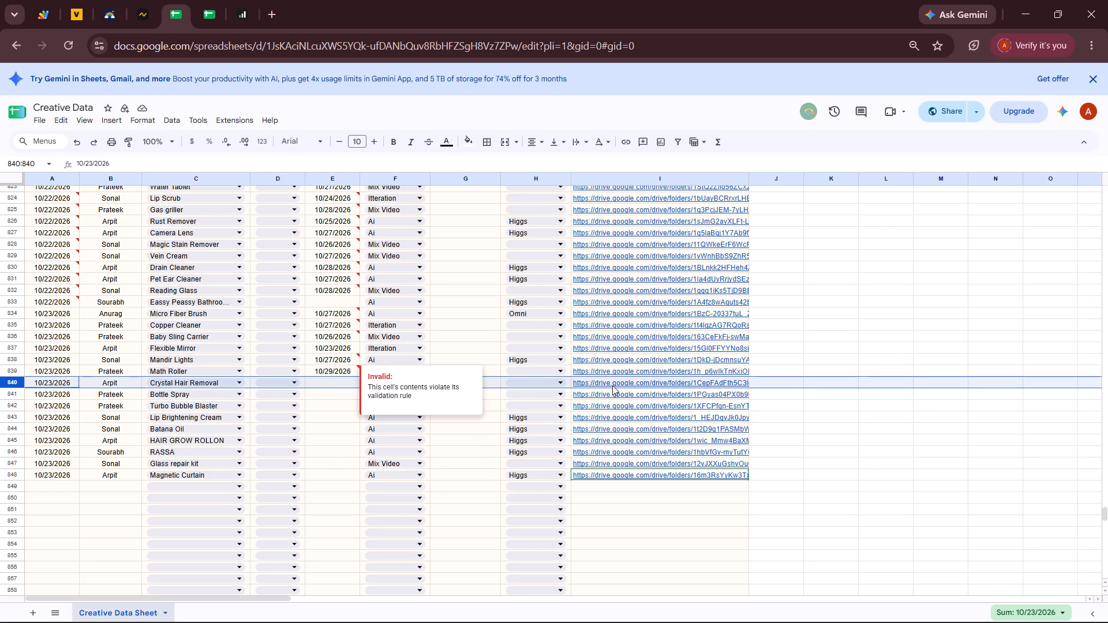
{"action": "left_click", "coordinate": [710, 403]}
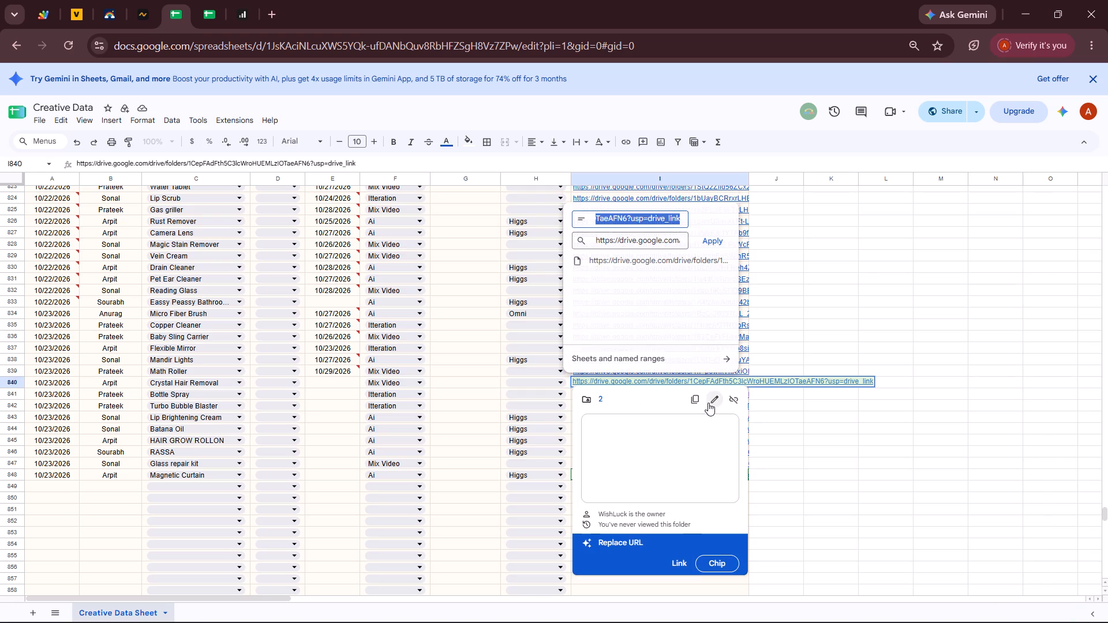
{"action": "left_click", "coordinate": [695, 400]}
Search Adtest October for "crys" and replace the Crystal Remover row's 29 October placeholder with the copied Drive folder link.
{"action": "left_click", "coordinate": [206, 4]}
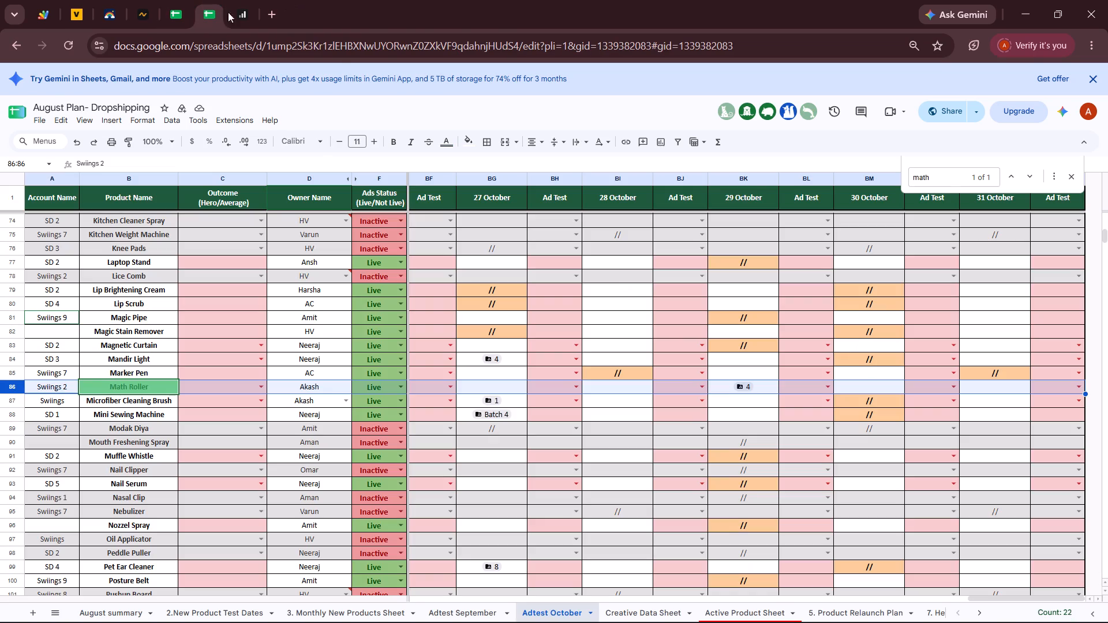
{"action": "left_click_drag", "start_coordinate": [960, 168], "coordinate": [928, 182]}
{"action": "left_click_drag", "start_coordinate": [938, 177], "coordinate": [872, 186]}
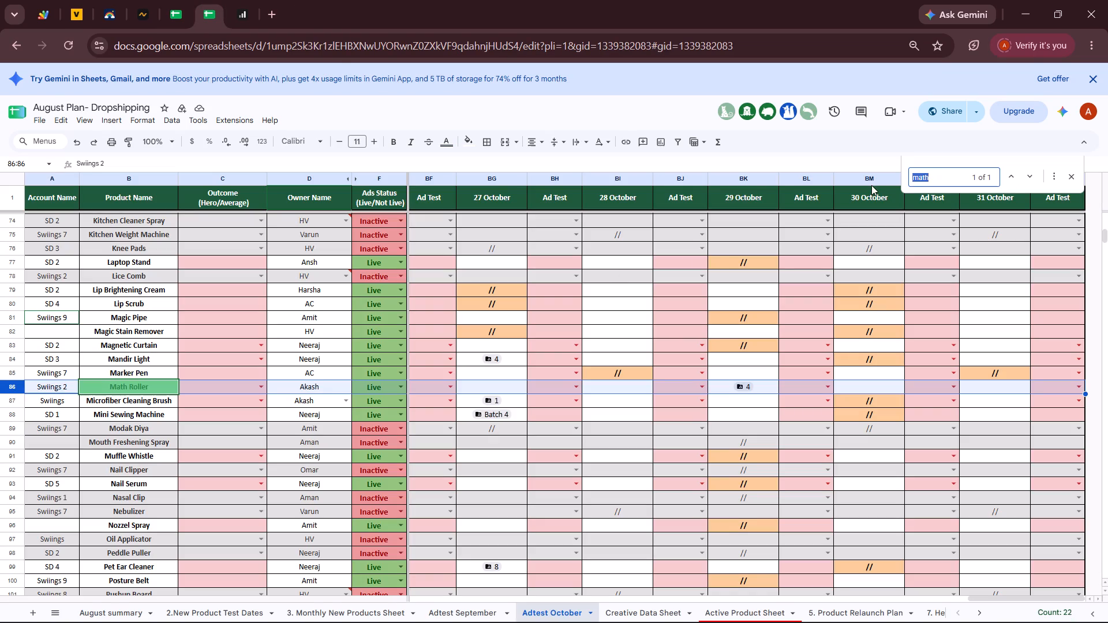
{"action": "key", "text": "BackSpace"}
{"action": "type", "text": "crys"}
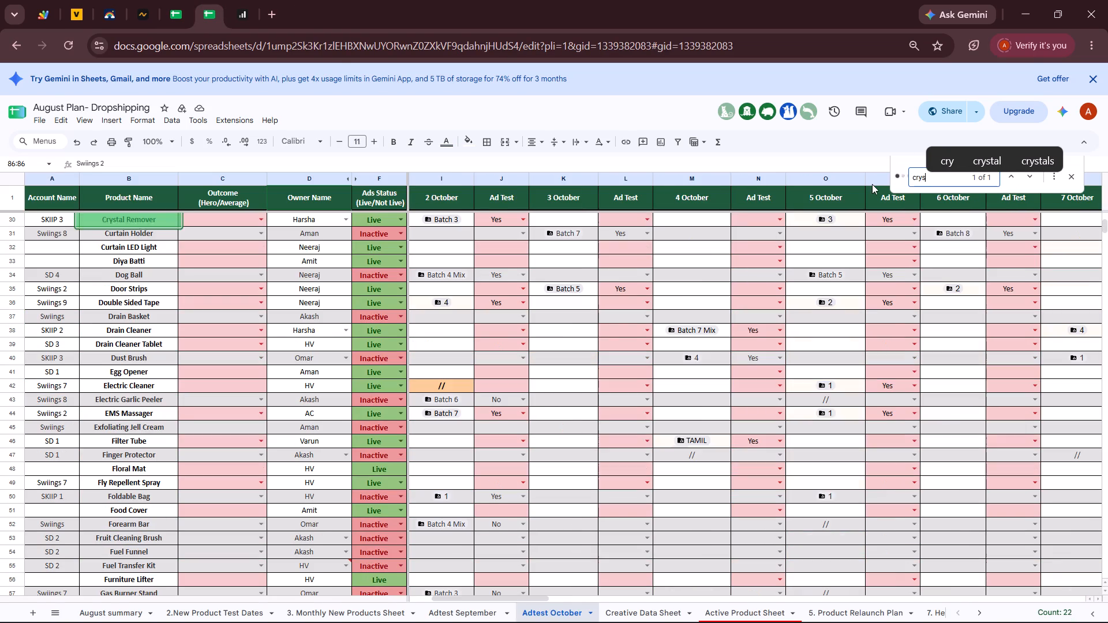
{"action": "scroll", "coordinate": [538, 234], "scroll_direction": "up", "scroll_amount": 2}
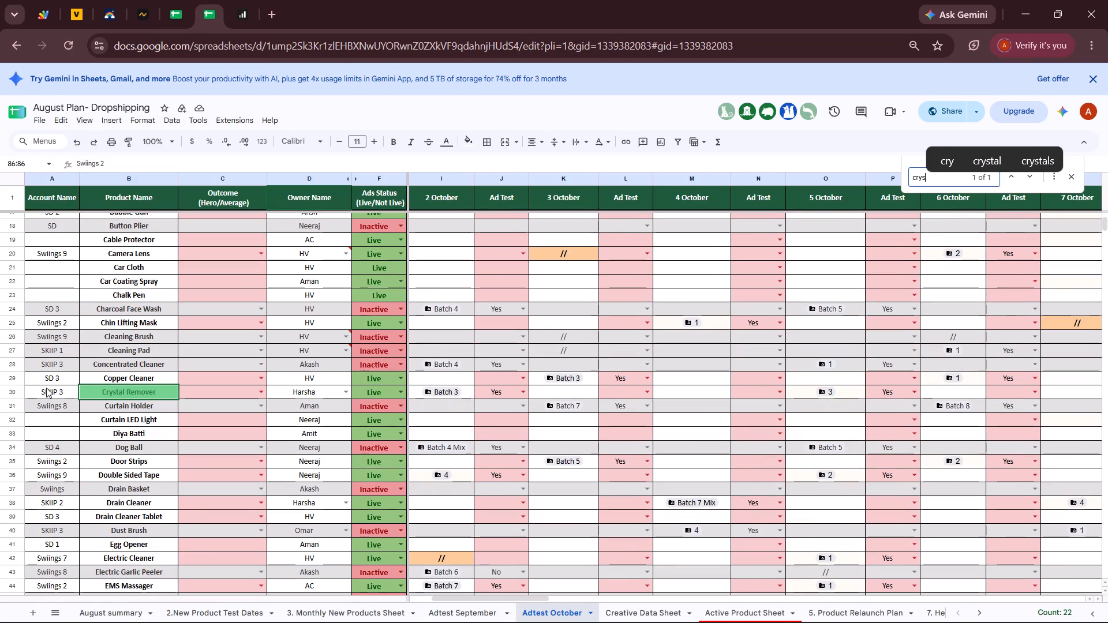
{"action": "left_click", "coordinate": [16, 395]}
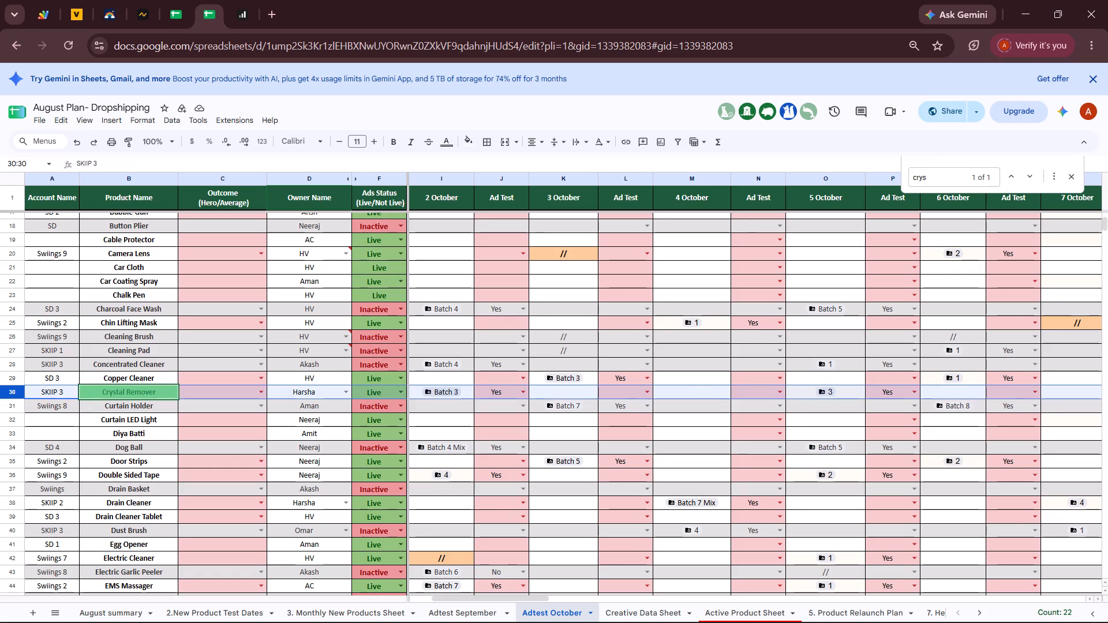
{"action": "scroll", "coordinate": [723, 384], "scroll_direction": "left", "scroll_amount": 12}
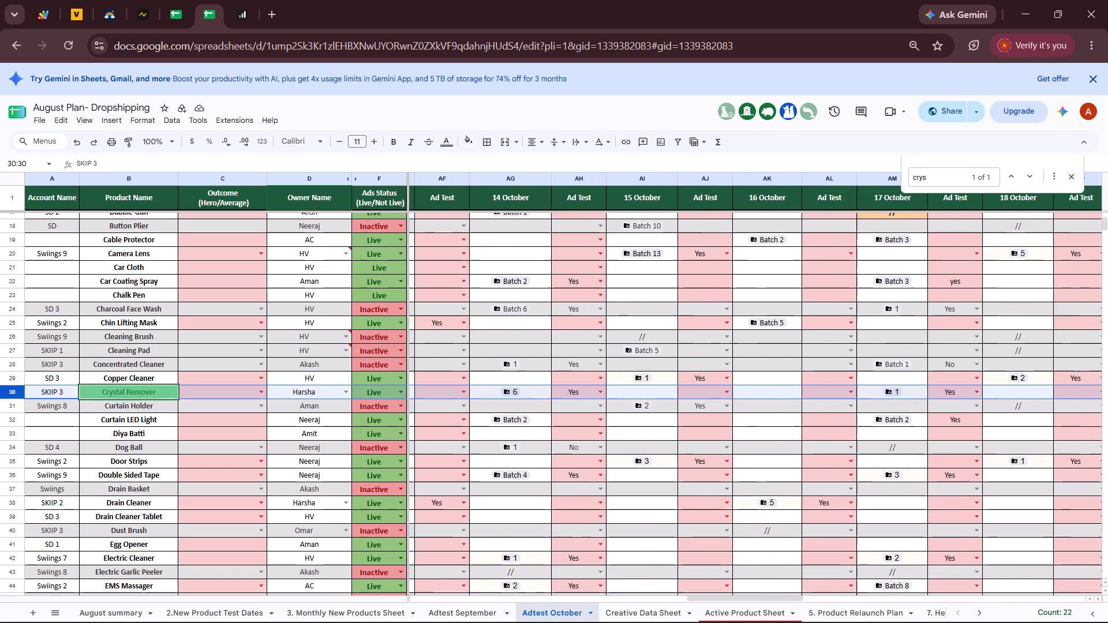
{"action": "scroll", "coordinate": [723, 384], "scroll_direction": "left", "scroll_amount": 10}
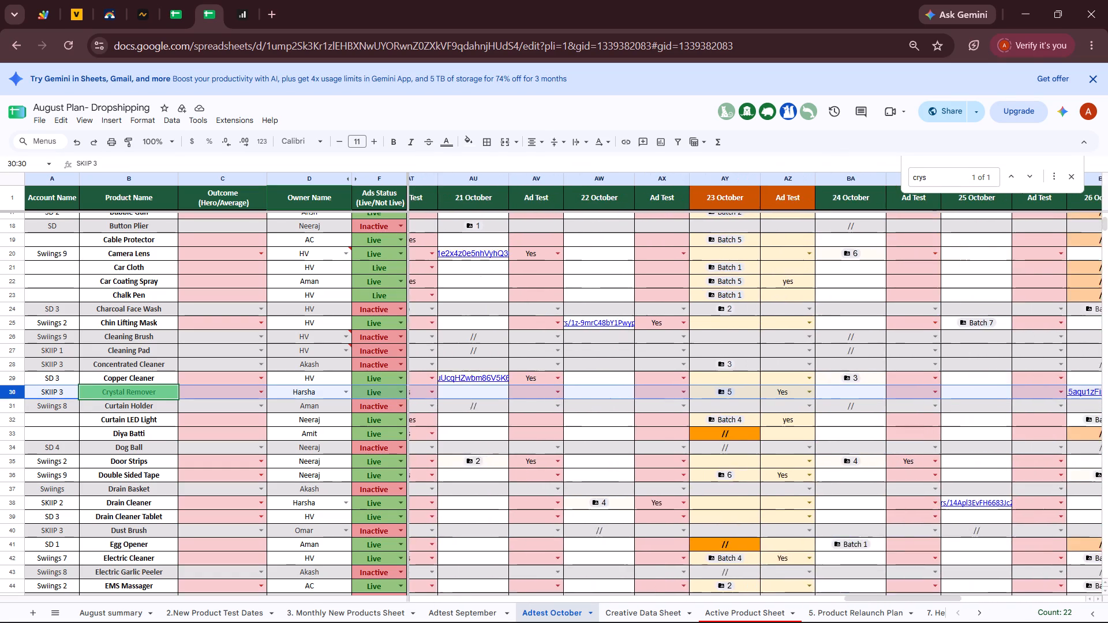
{"action": "scroll", "coordinate": [723, 384], "scroll_direction": "left", "scroll_amount": 8}
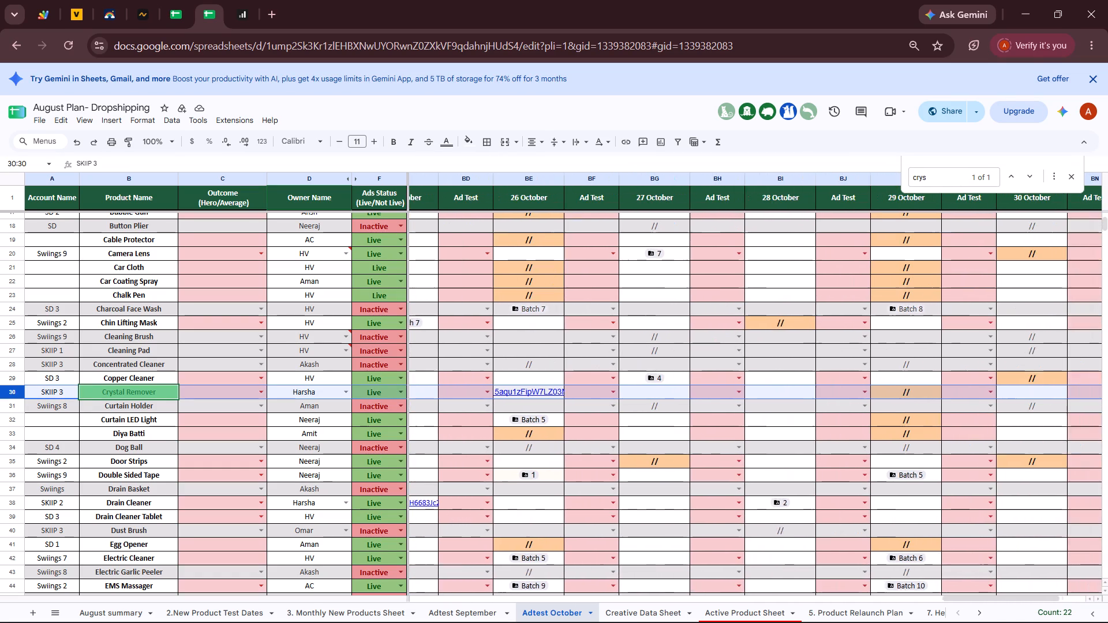
{"action": "double_click", "coordinate": [903, 392]}
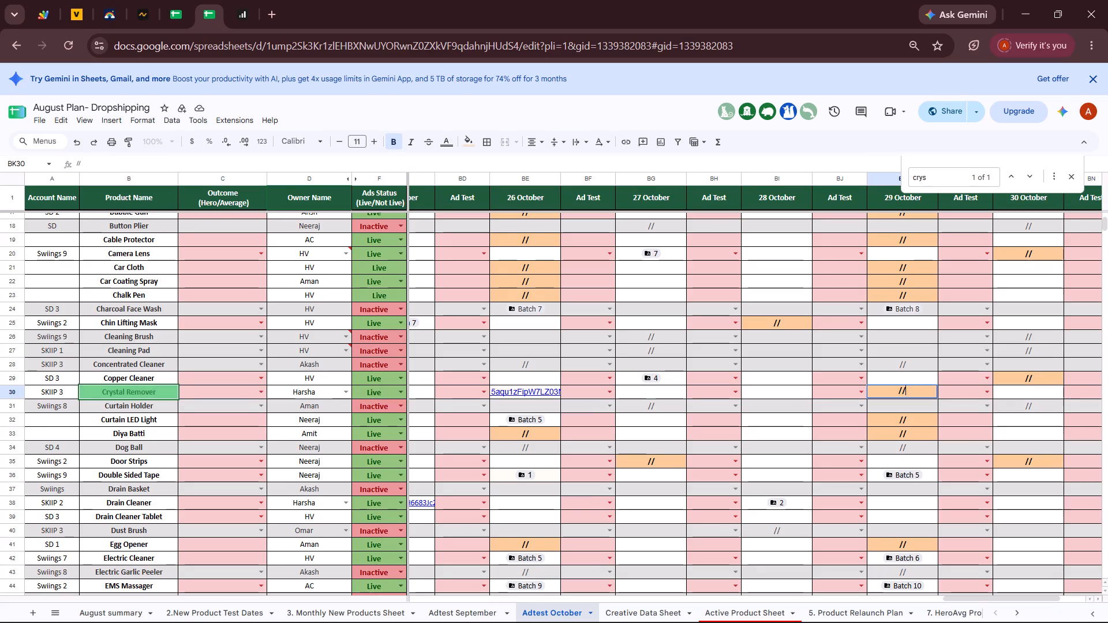
{"action": "key", "text": "BackSpace"}
{"action": "key", "text": "BackSpace"}
{"action": "key", "text": "BackSpace"}
{"action": "key", "text": "ctrl+v"}
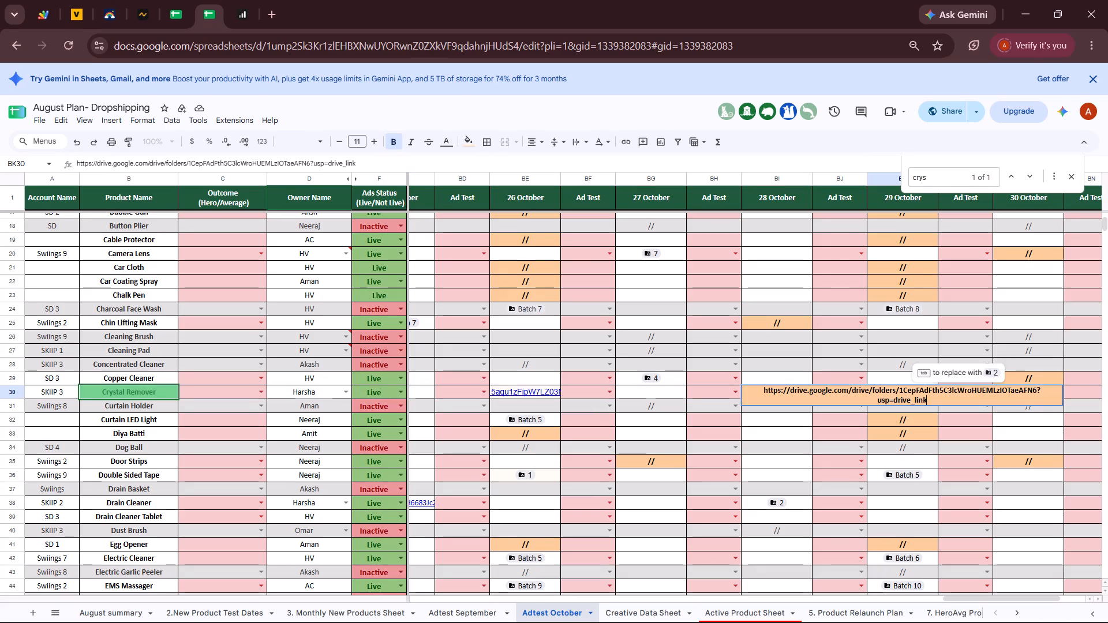
{"action": "key", "text": "Return"}
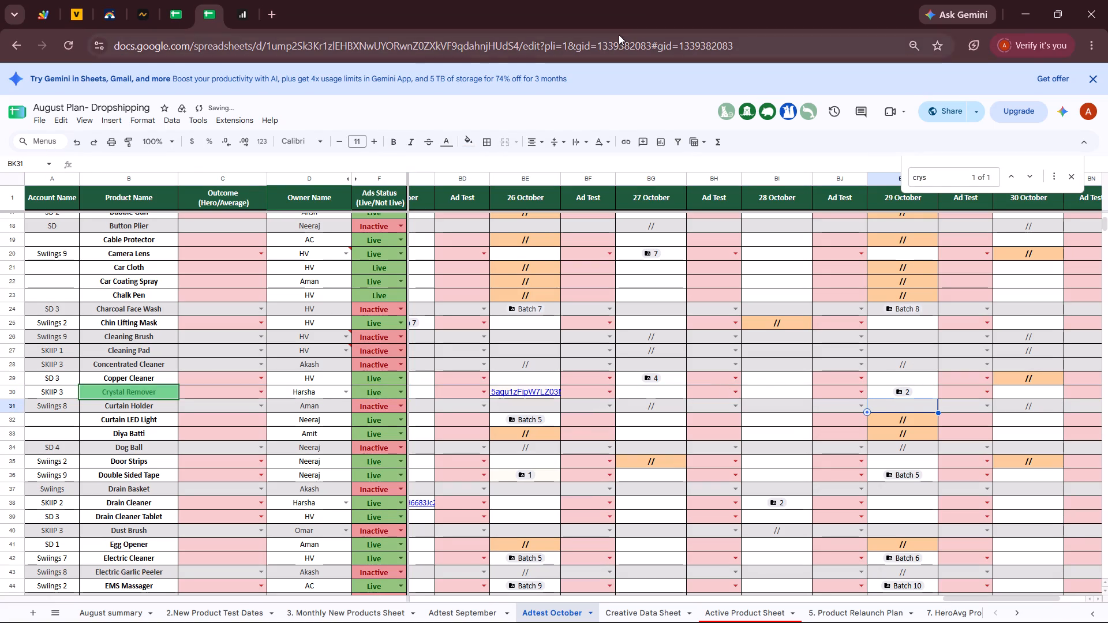
Set the Crystal Hair Removal live date in Creative Data row 840 to 10/29/2026.
{"action": "left_click", "coordinate": [189, 12]}
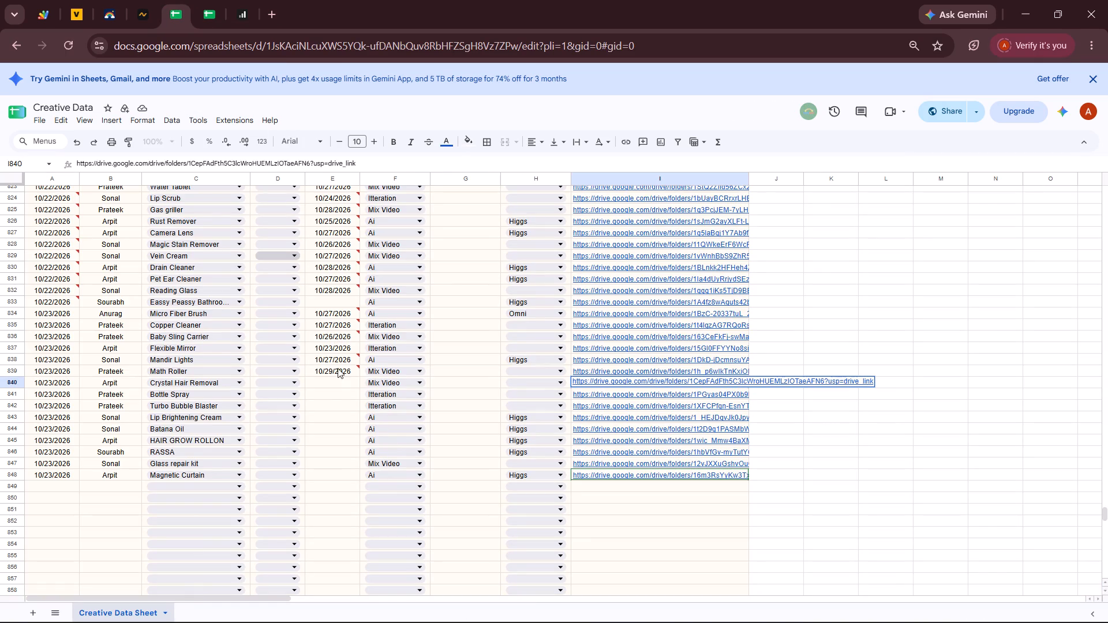
{"action": "double_click", "coordinate": [333, 384]}
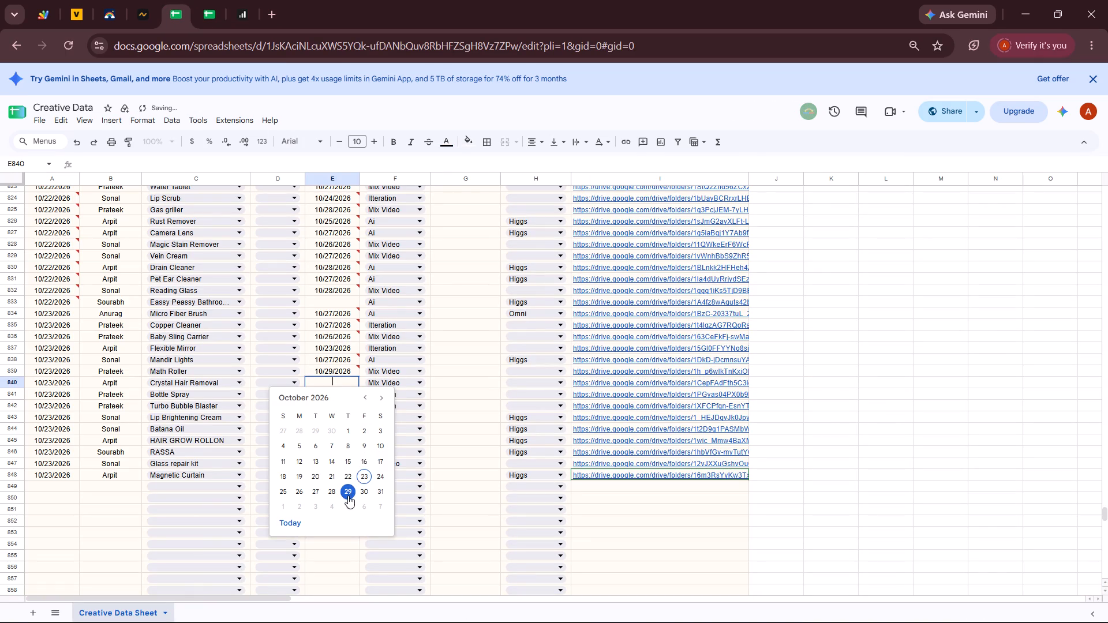
{"action": "left_click", "coordinate": [348, 496]}
Select the Bottle Spray entry in Creative Data row 841 and copy its Drive folder link.
{"action": "left_click", "coordinate": [11, 393]}
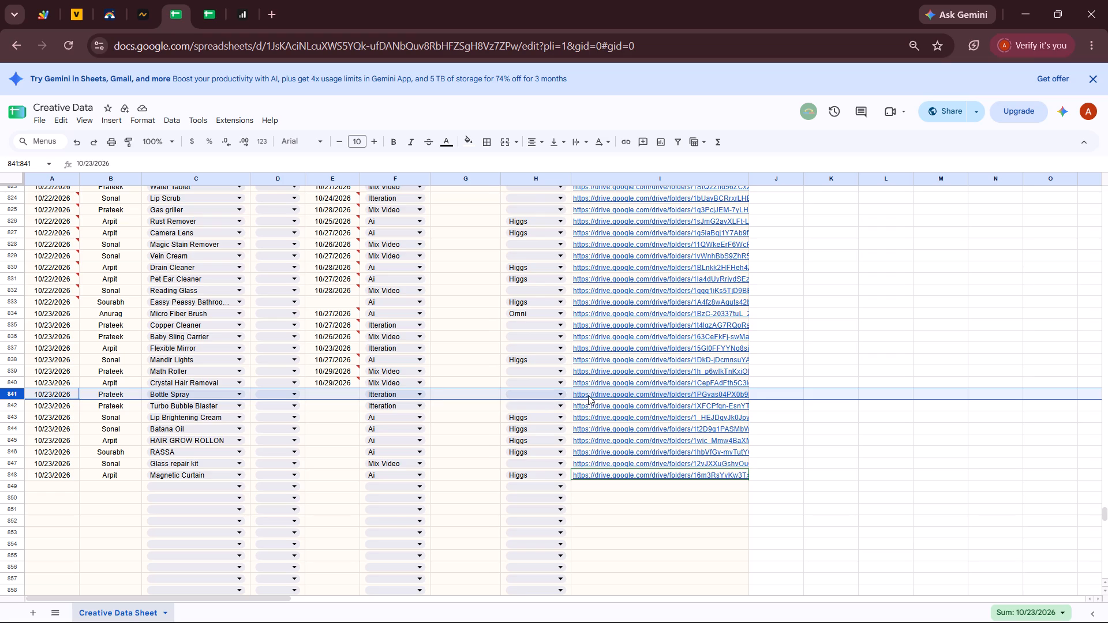
{"action": "left_click", "coordinate": [703, 415]}
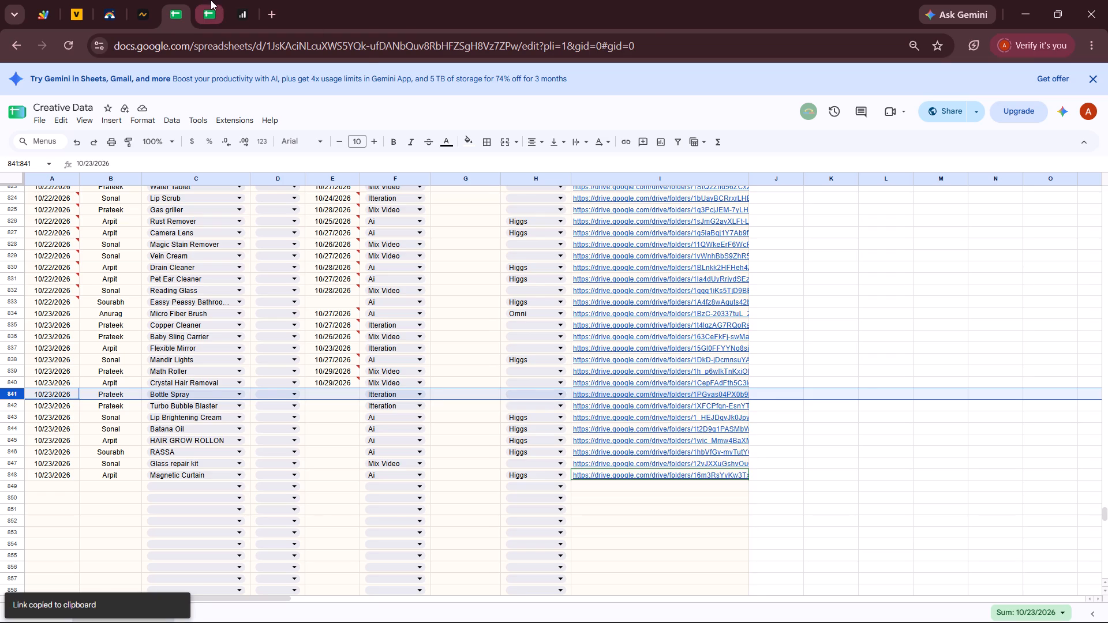
Search Adtest October for "BOTT" and replace Bottle Spray's 29 October placeholder with the copied Drive link as a folder chip.
{"action": "left_click", "coordinate": [211, 0]}
{"action": "left_click_drag", "start_coordinate": [936, 172], "coordinate": [905, 172]}
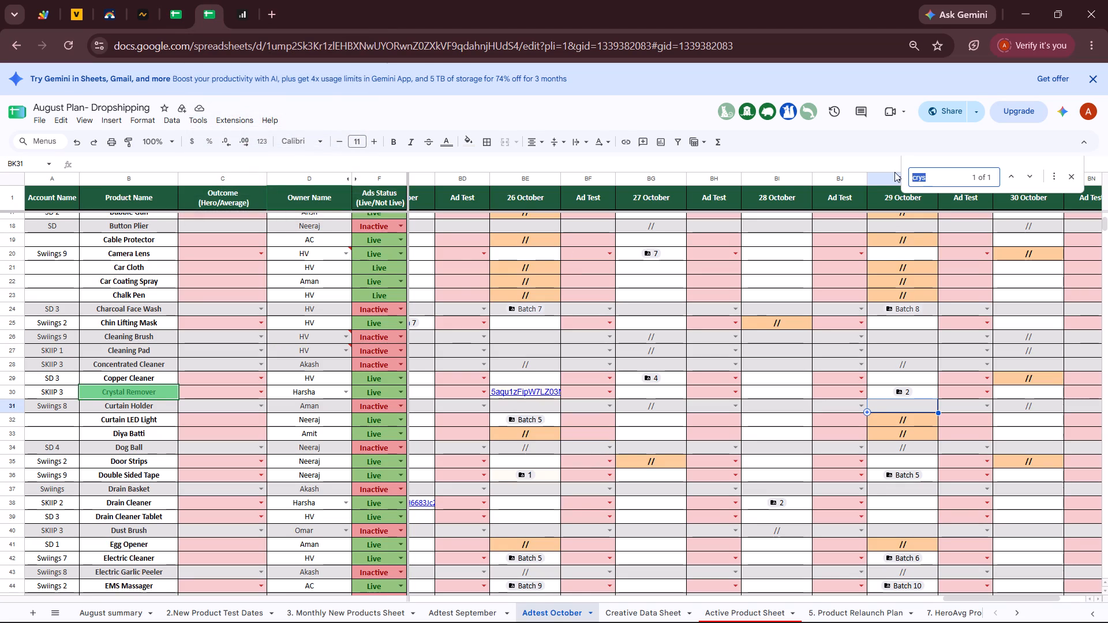
{"action": "key", "text": "BackSpace"}
{"action": "type", "text": "BOTTT"}
{"action": "key", "text": "BackSpace"}
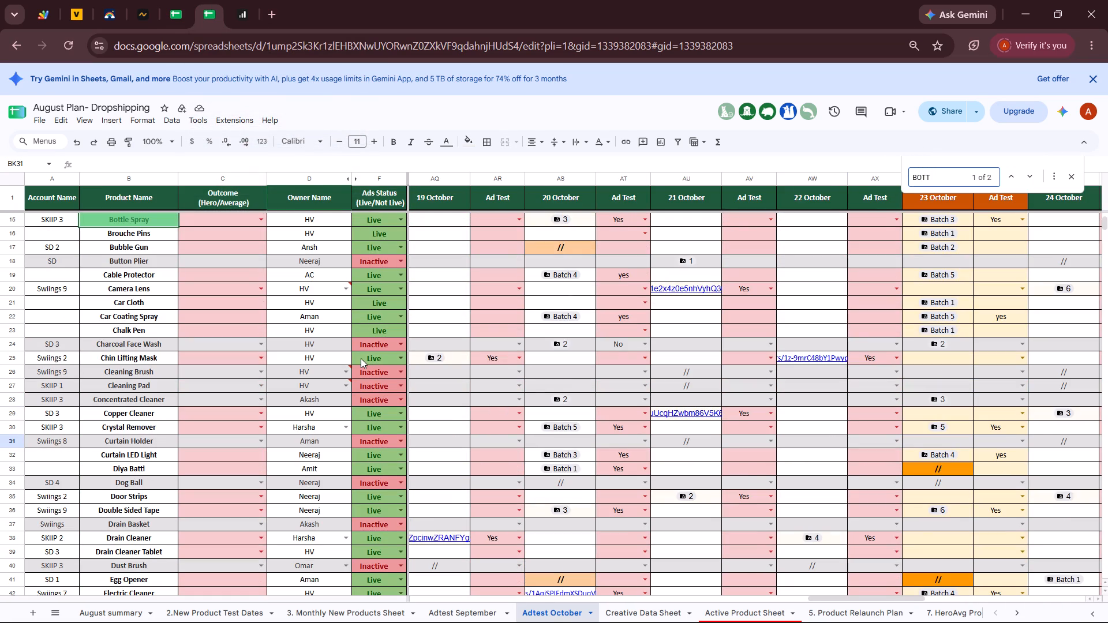
{"action": "left_click", "coordinate": [16, 217]}
{"action": "scroll", "coordinate": [661, 309], "scroll_direction": "up", "scroll_amount": 2}
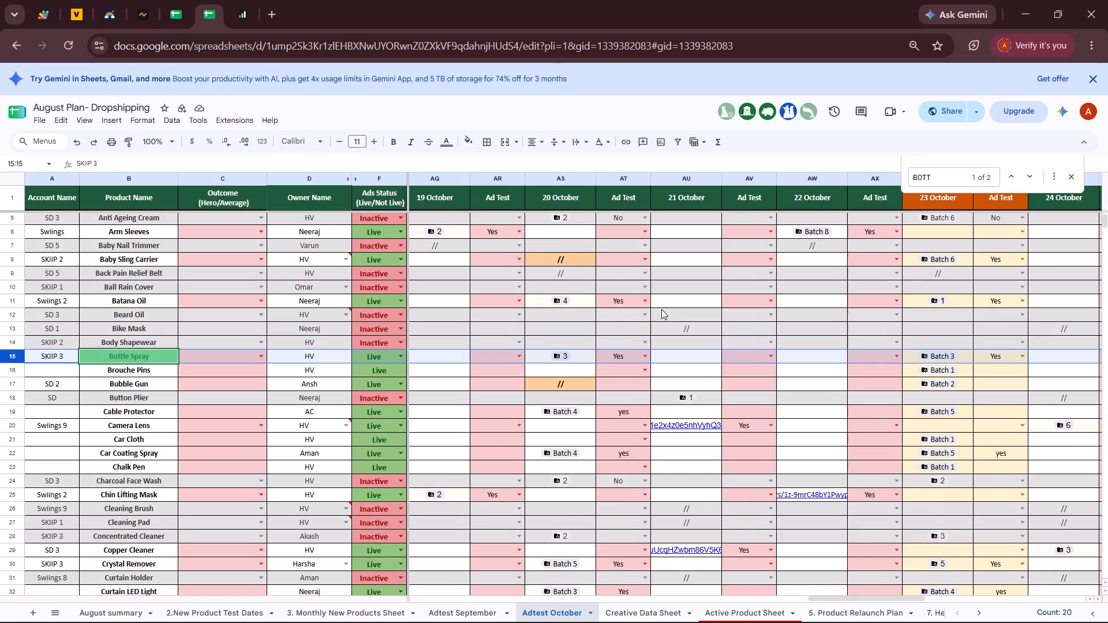
{"action": "scroll", "coordinate": [661, 309], "scroll_direction": "left", "scroll_amount": 6}
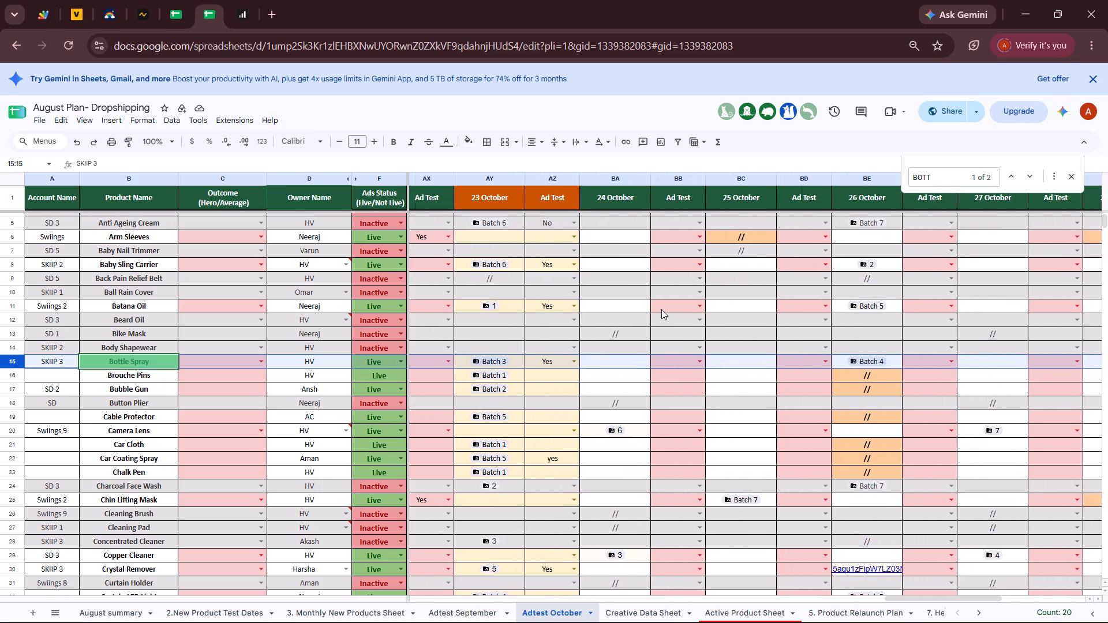
{"action": "scroll", "coordinate": [661, 309], "scroll_direction": "left", "scroll_amount": 5}
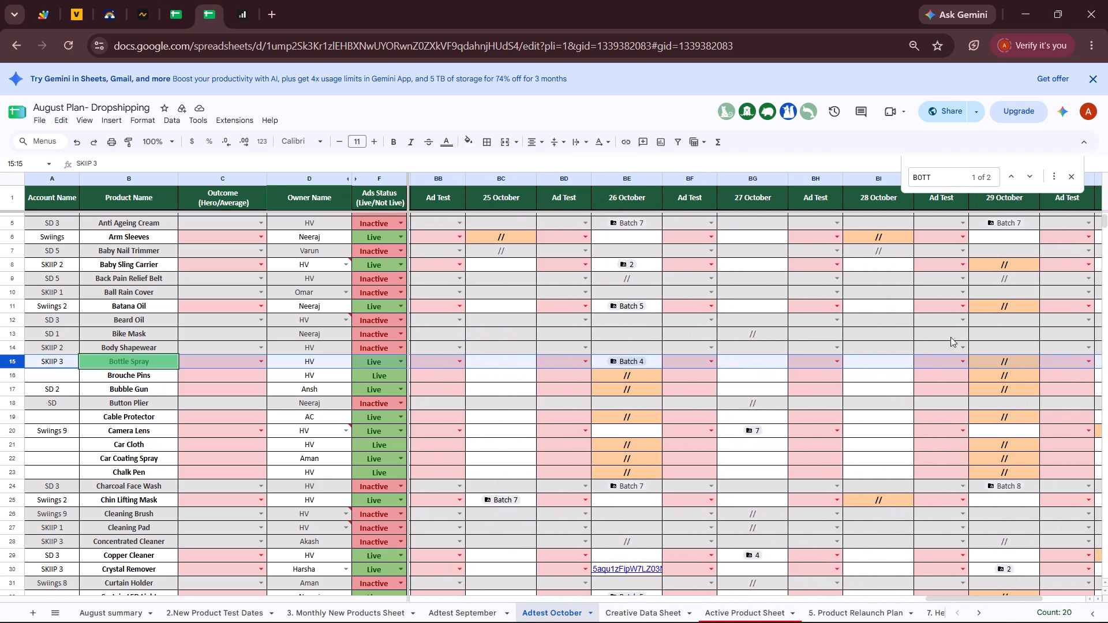
{"action": "triple_click", "coordinate": [1024, 361]}
{"action": "key", "text": "BackSpace"}
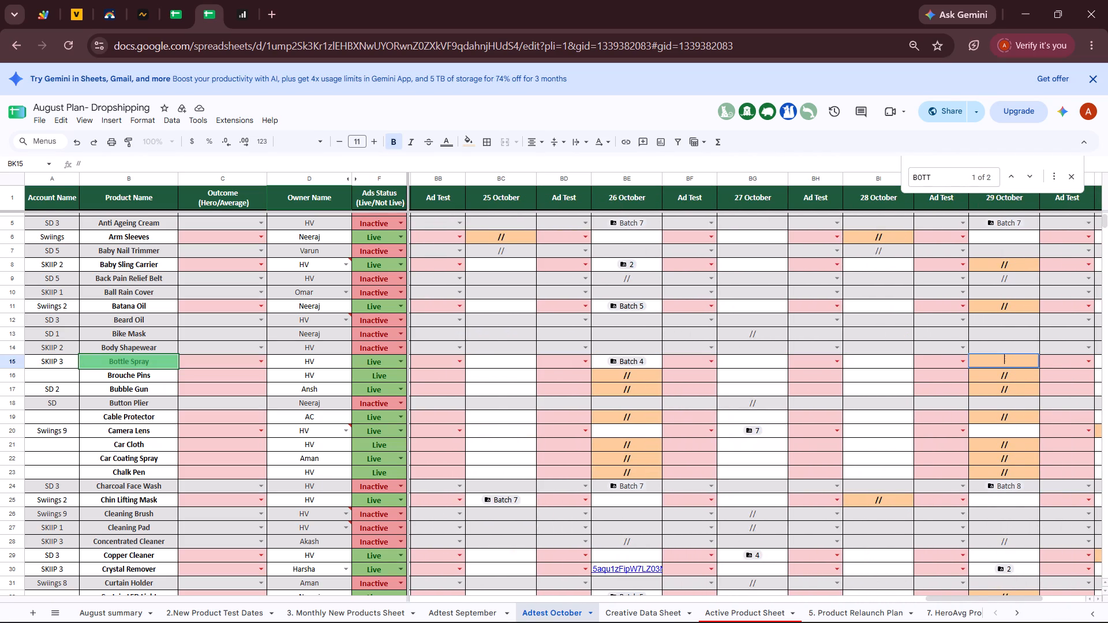
{"action": "key", "text": "ctrl+v"}
{"action": "key", "text": "Tab"}
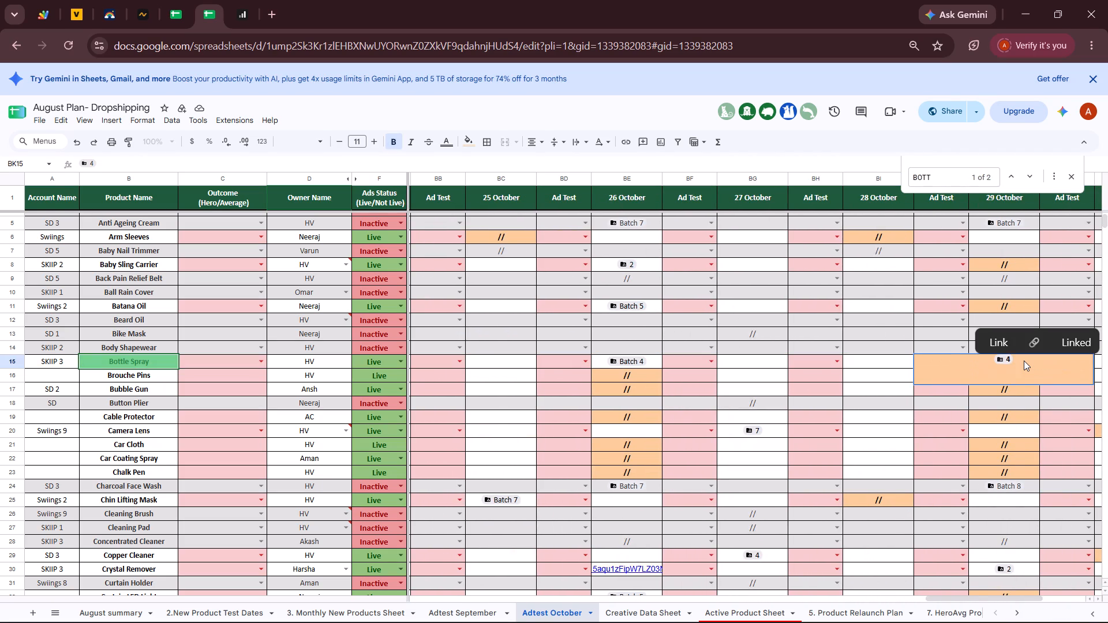
{"action": "key", "text": "Return"}
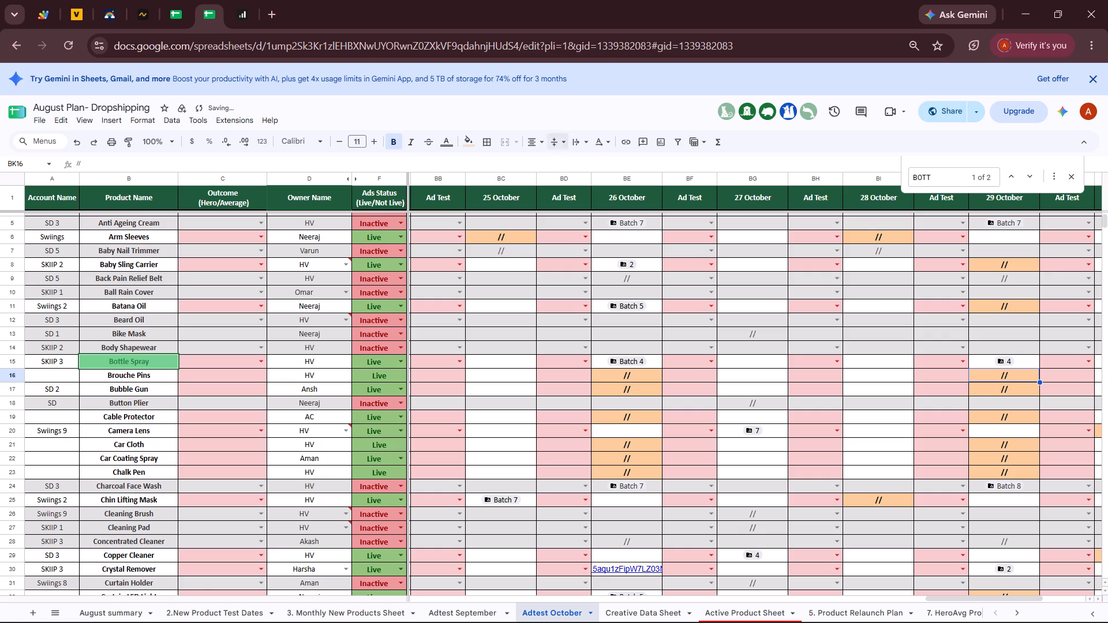
Set the Bottle Spray live date in Creative Data row 841 to 10/29/2026.
{"action": "left_click", "coordinate": [175, 1]}
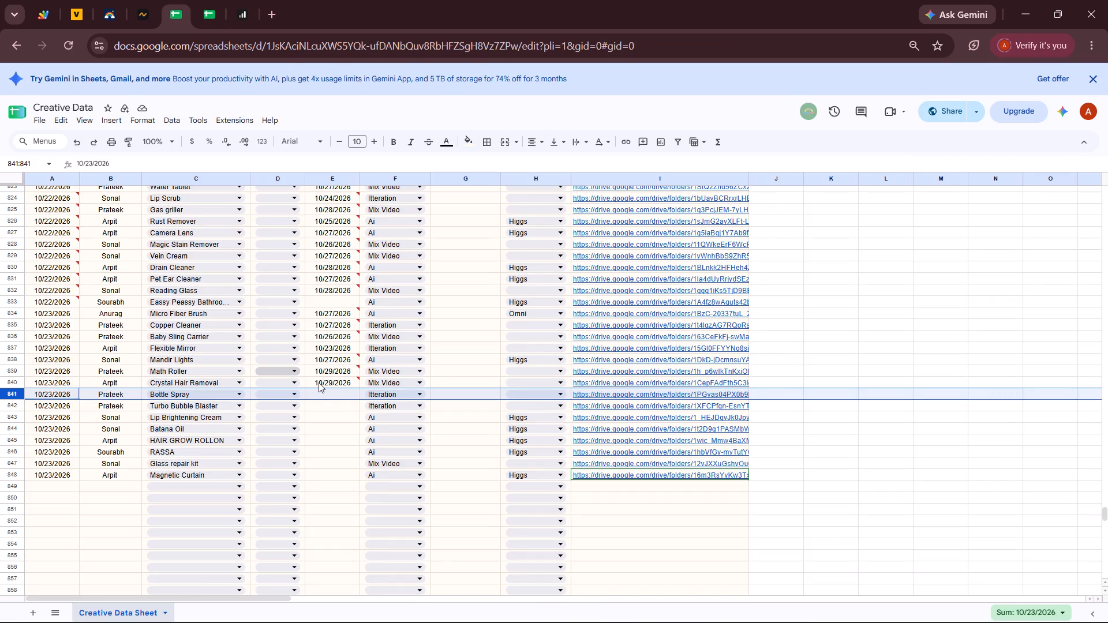
{"action": "double_click", "coordinate": [342, 391]}
{"action": "left_click", "coordinate": [348, 502]}
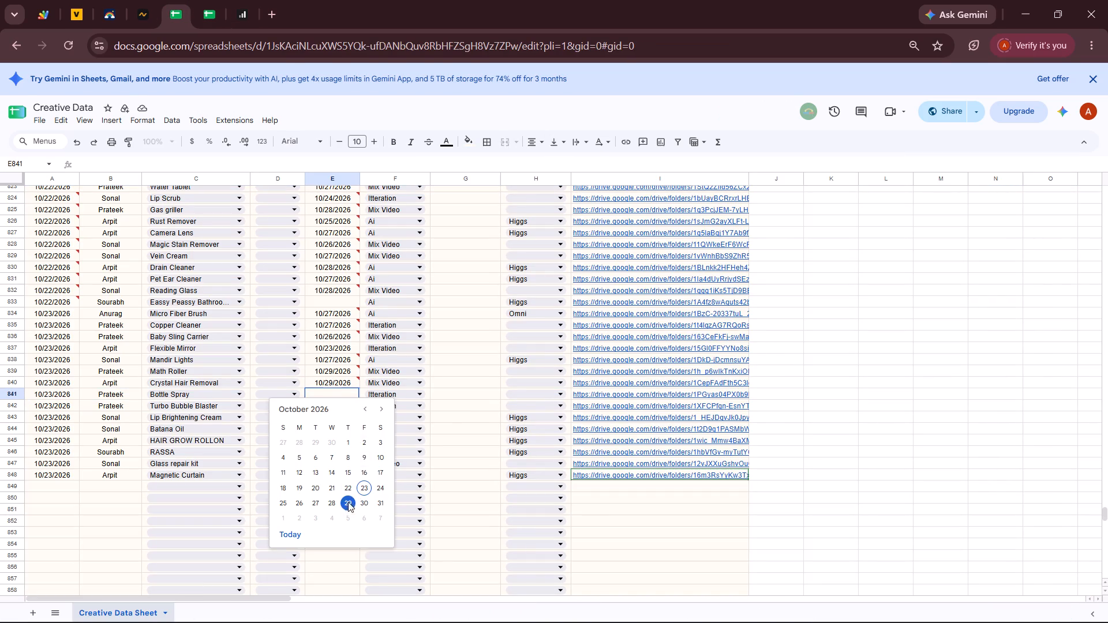
Select the Turbo Bubble Blaster entry in Creative Data row 842 and copy its Drive folder link.
{"action": "left_click", "coordinate": [14, 406]}
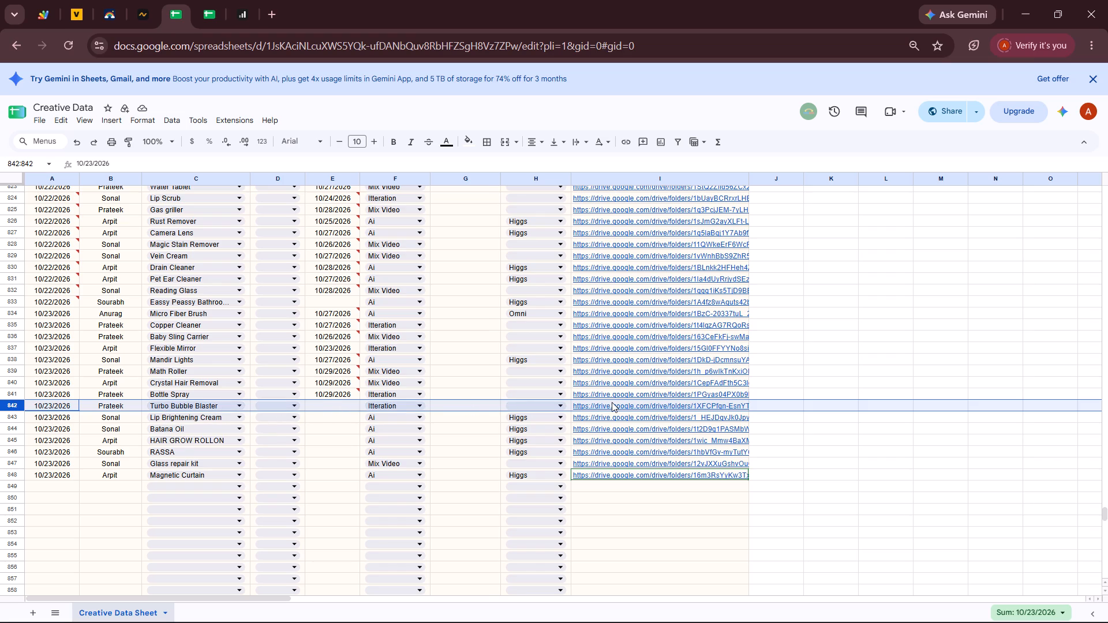
{"action": "left_click", "coordinate": [695, 423]}
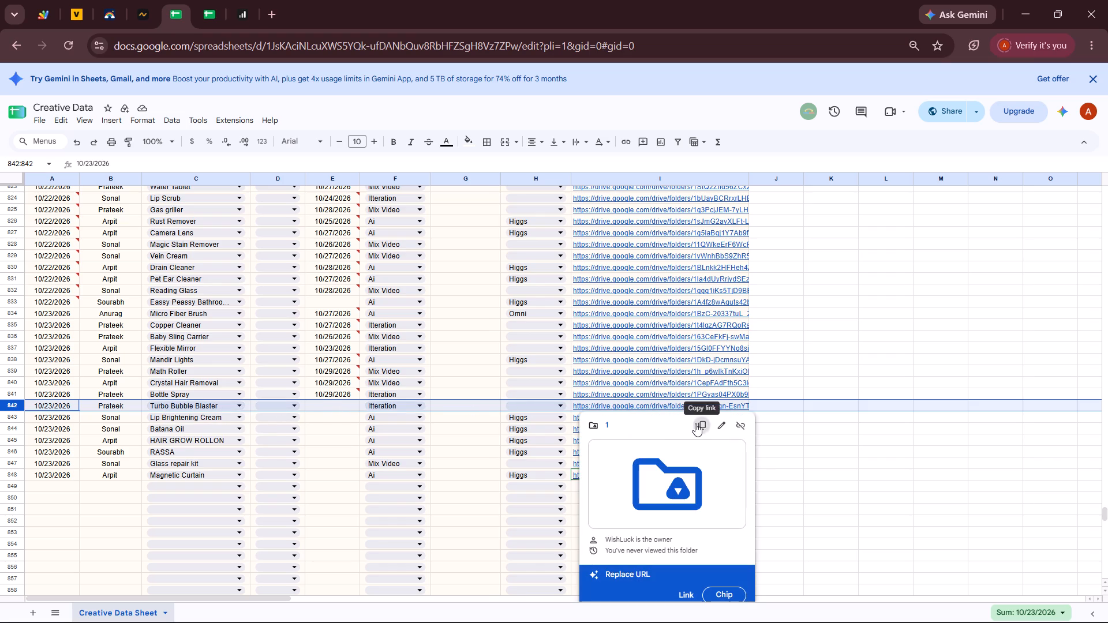
Start a new search in Adtest October to locate the Turbo Bubble Blaster row.
{"action": "left_click", "coordinate": [210, 9]}
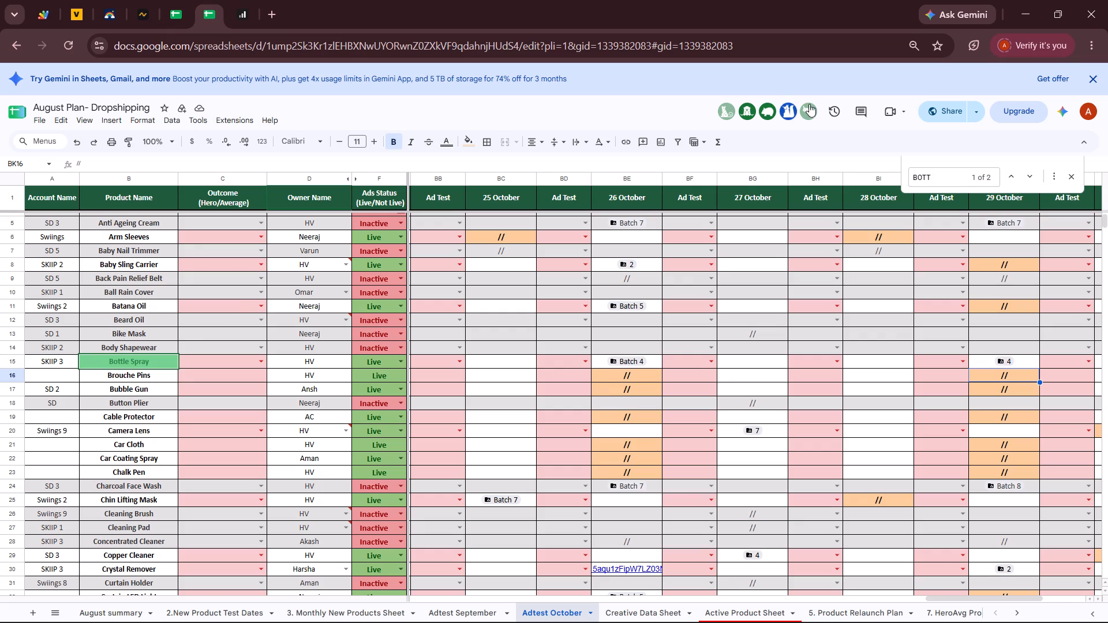
{"action": "left_click_drag", "start_coordinate": [937, 180], "coordinate": [879, 182]}
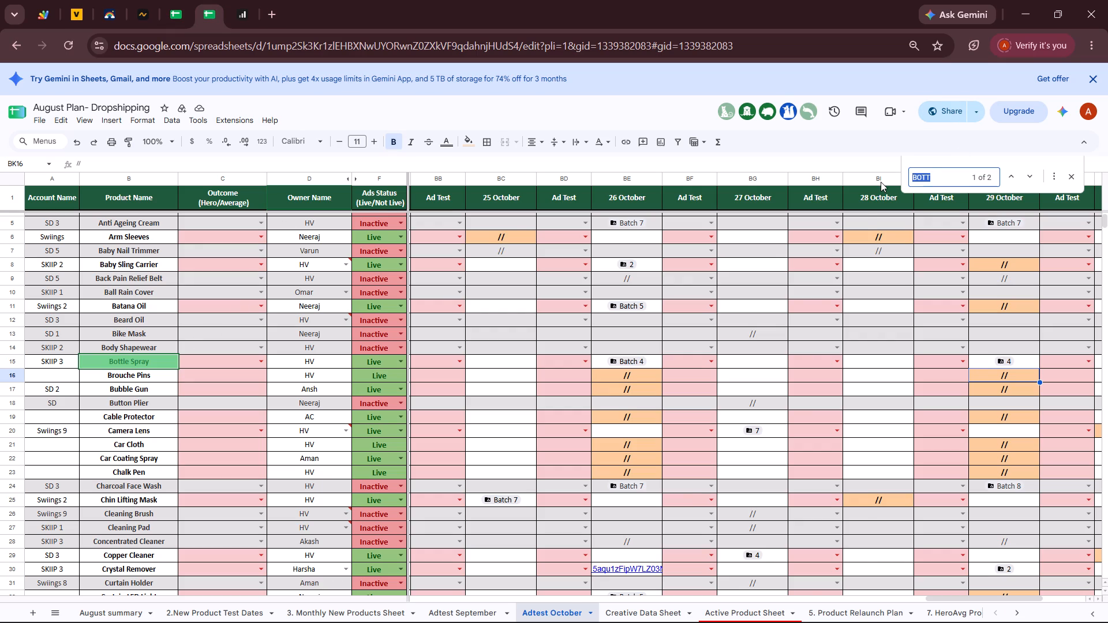
Search Adtest October for "turbo" and look through the product name column for the Turbo Bubble Blaster row.
{"action": "key", "text": "BackSpace"}
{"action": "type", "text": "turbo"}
{"action": "scroll", "coordinate": [413, 478], "scroll_direction": "up", "scroll_amount": 2}
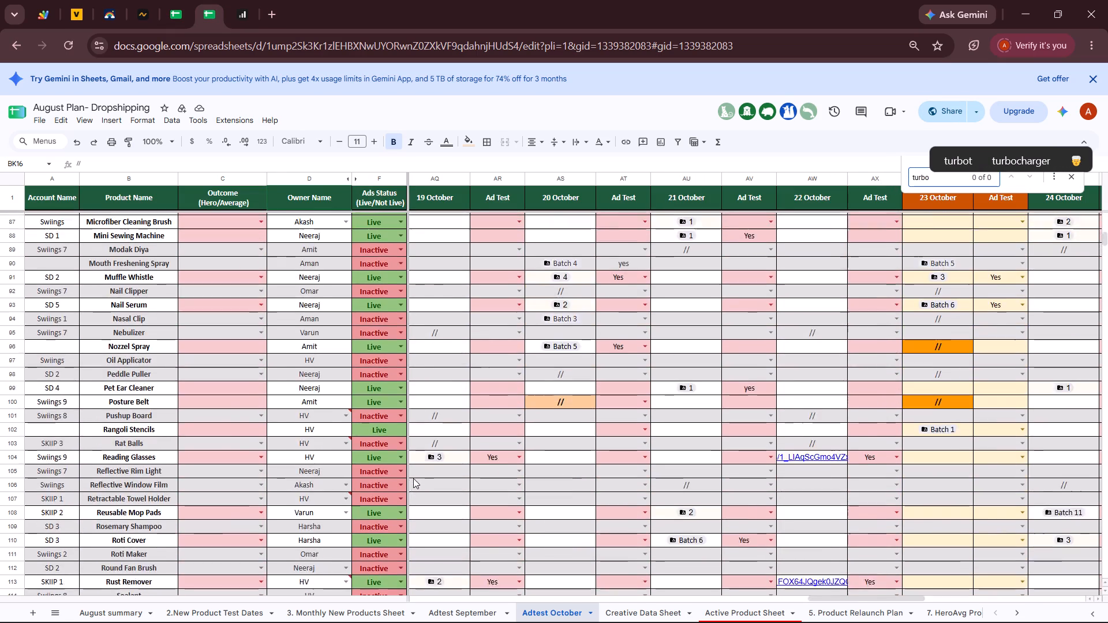
{"action": "scroll", "coordinate": [413, 478], "scroll_direction": "up", "scroll_amount": 10}
{"action": "scroll", "coordinate": [413, 478], "scroll_direction": "down", "scroll_amount": 6}
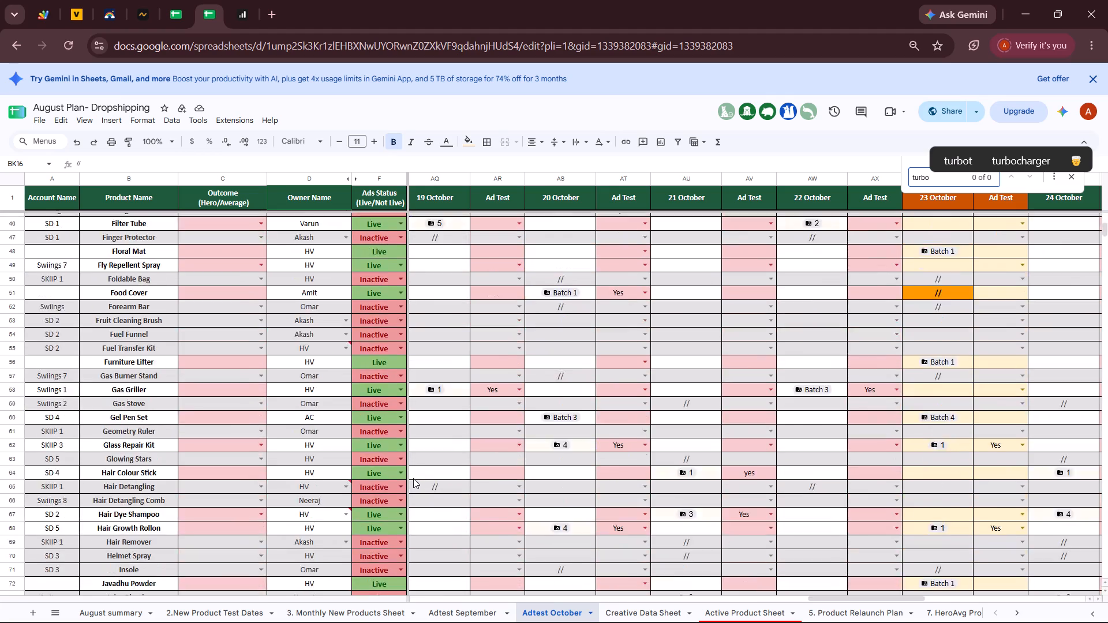
{"action": "scroll", "coordinate": [413, 478], "scroll_direction": "down", "scroll_amount": 7}
{"action": "scroll", "coordinate": [413, 478], "scroll_direction": "up", "scroll_amount": 13}
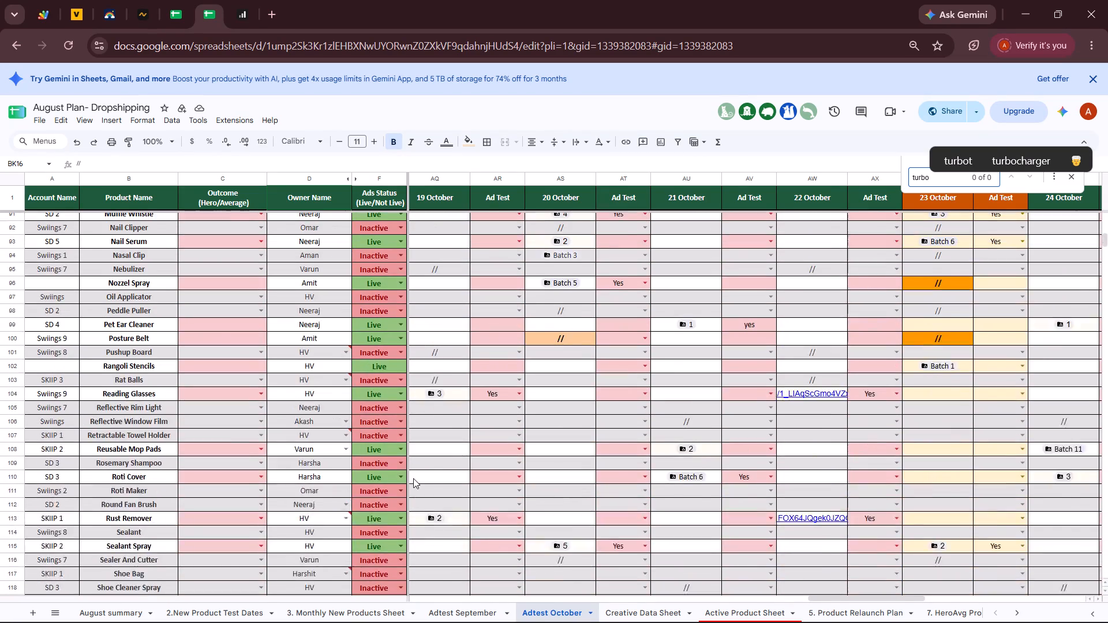
{"action": "scroll", "coordinate": [413, 478], "scroll_direction": "up", "scroll_amount": 10}
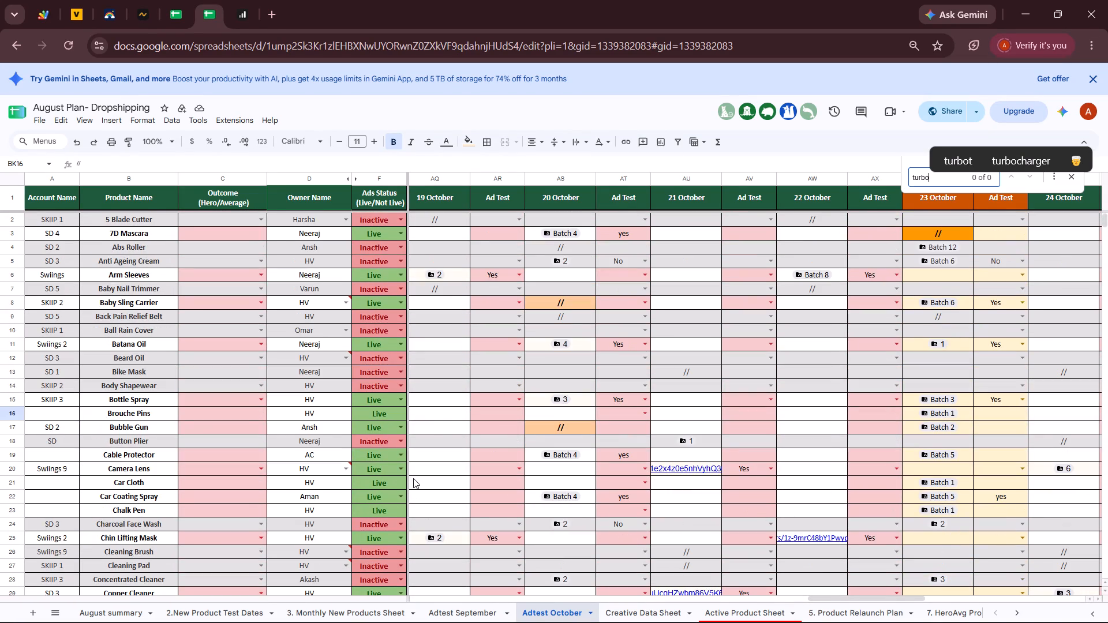
{"action": "scroll", "coordinate": [413, 478], "scroll_direction": "up", "scroll_amount": 4}
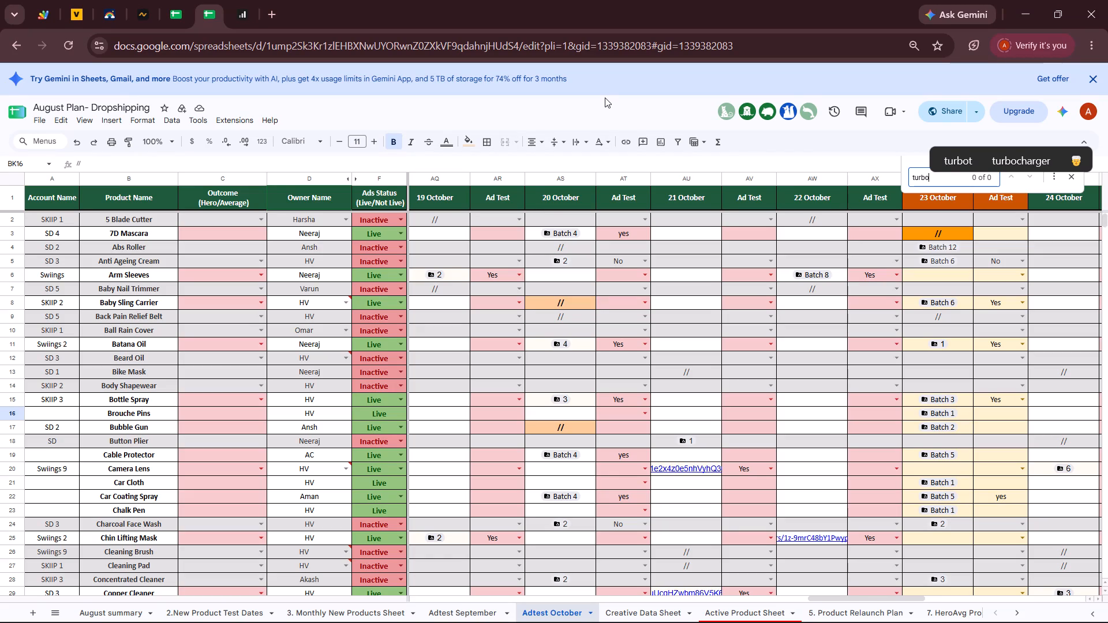
Switch to WhatsApp by finding and launching it from the system search.
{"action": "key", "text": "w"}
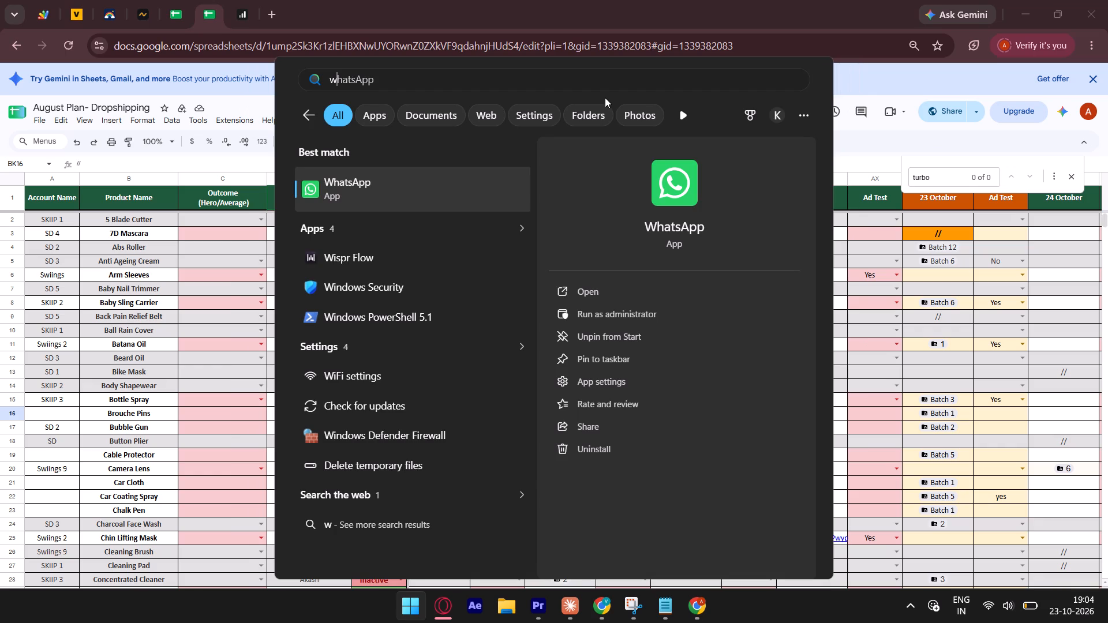
{"action": "key", "text": "Return"}
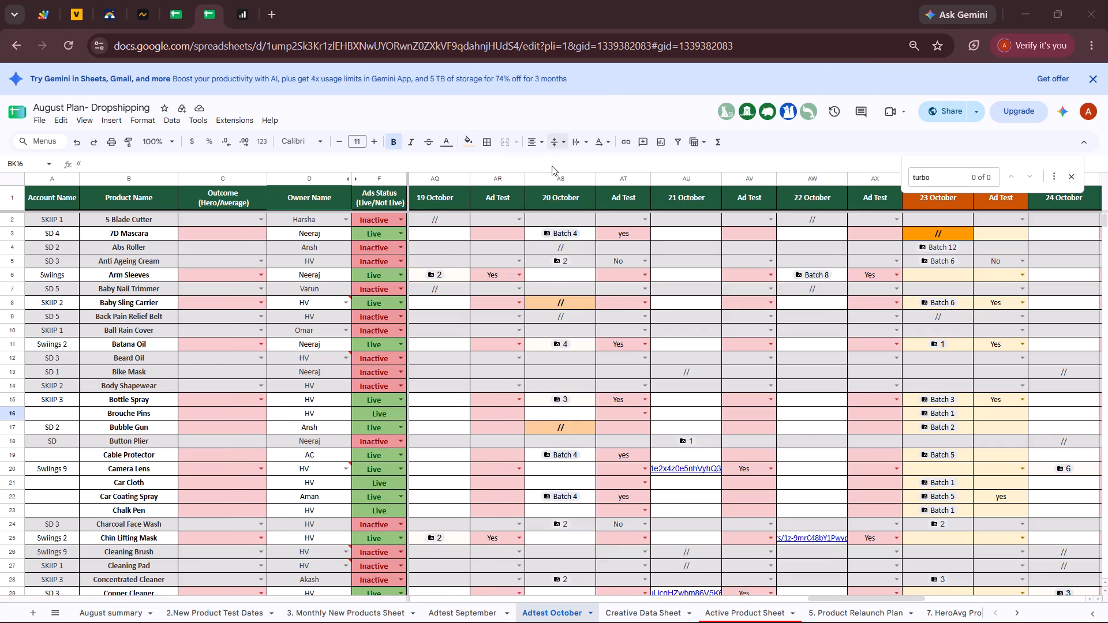
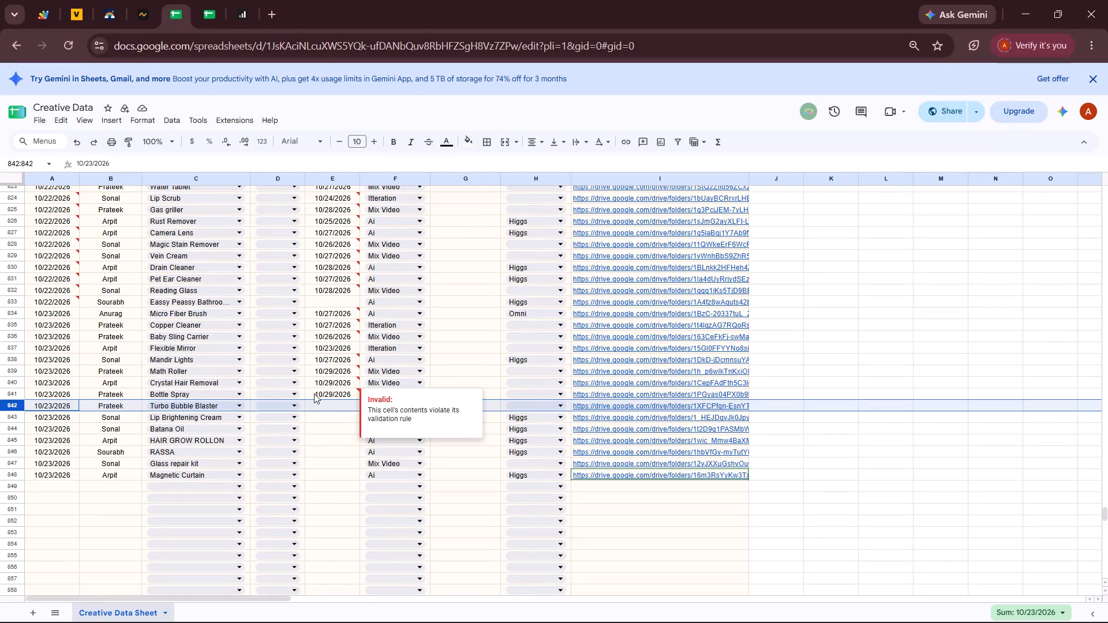
Set the Turbo Bubble Blaster live date in Creative Data row 842 to 10/24/2026.
{"action": "triple_click", "coordinate": [326, 407]}
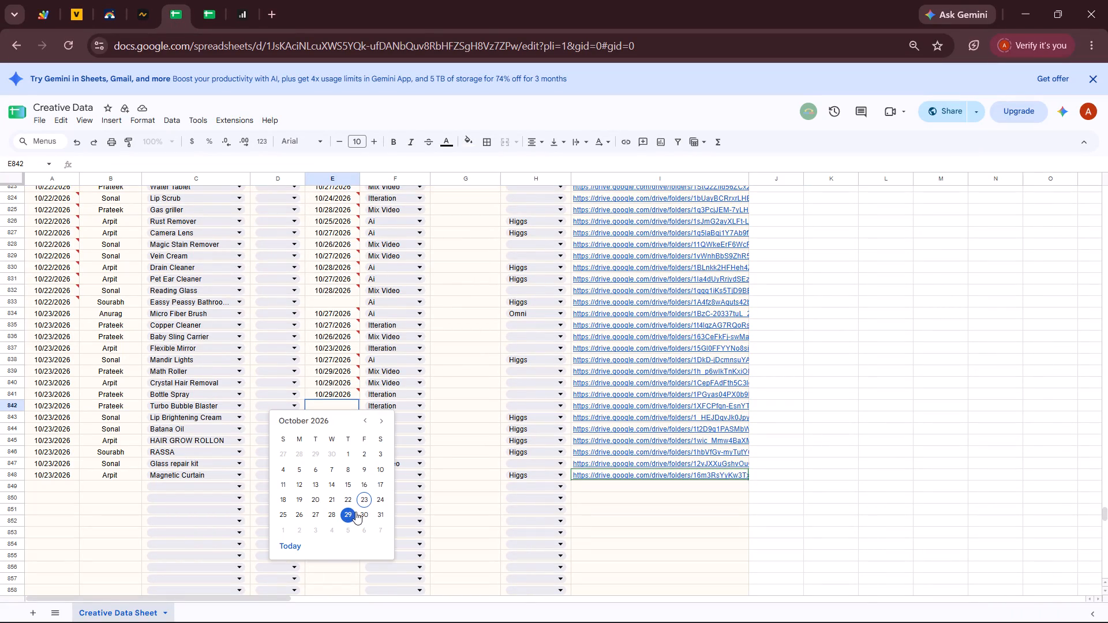
{"action": "left_click", "coordinate": [375, 499]}
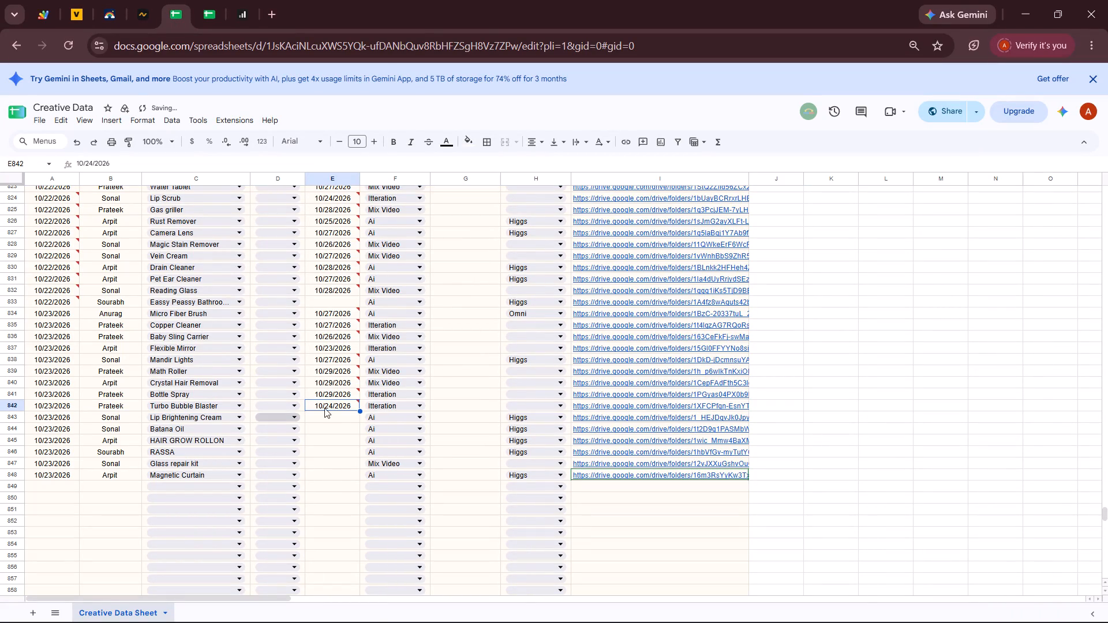
Select the Lip Brightening Cream entry in Creative Data row 843 and copy its Drive folder link.
{"action": "left_click", "coordinate": [16, 415]}
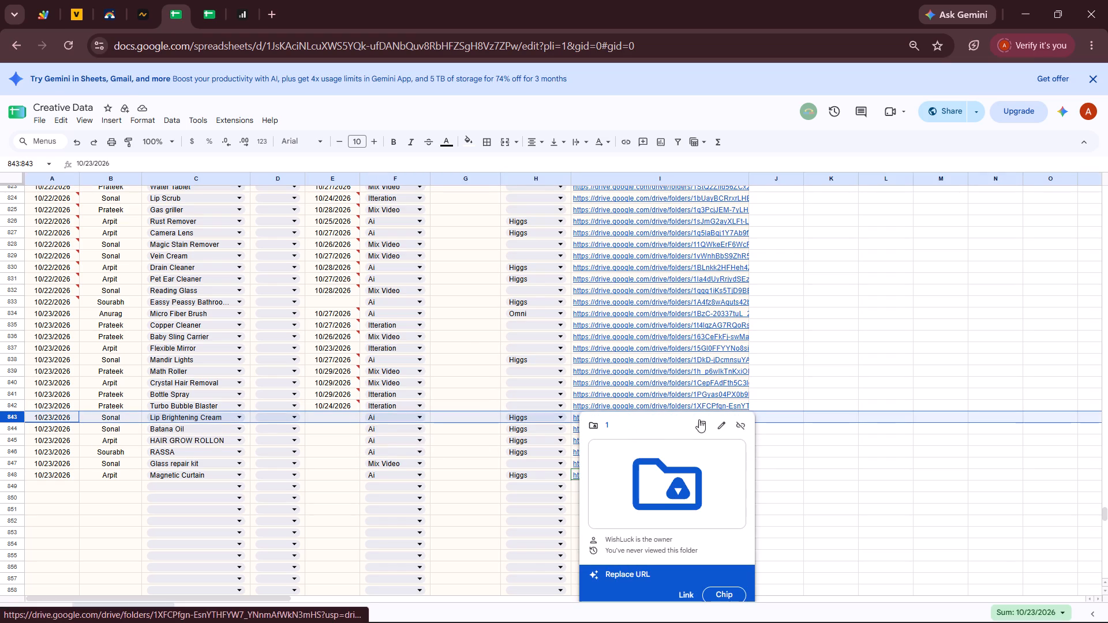
{"action": "left_click", "coordinate": [707, 421]}
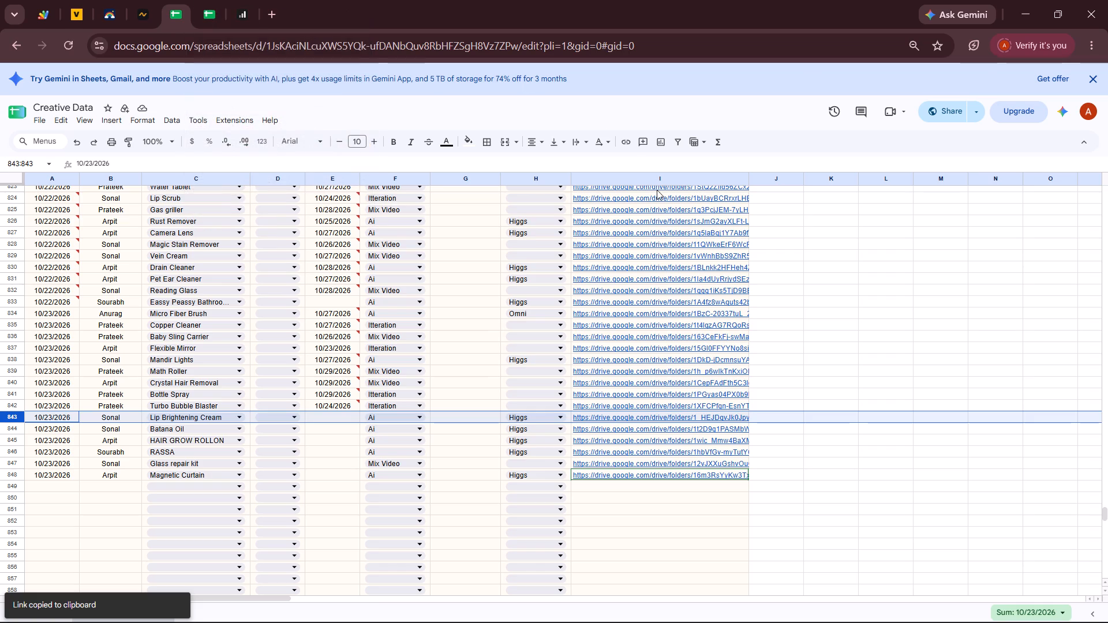
Search Adtest October for "lip" and replace Lip Brightening Cream's 27 October placeholder with the copied Drive link as a folder chip.
{"action": "left_click", "coordinate": [214, 0]}
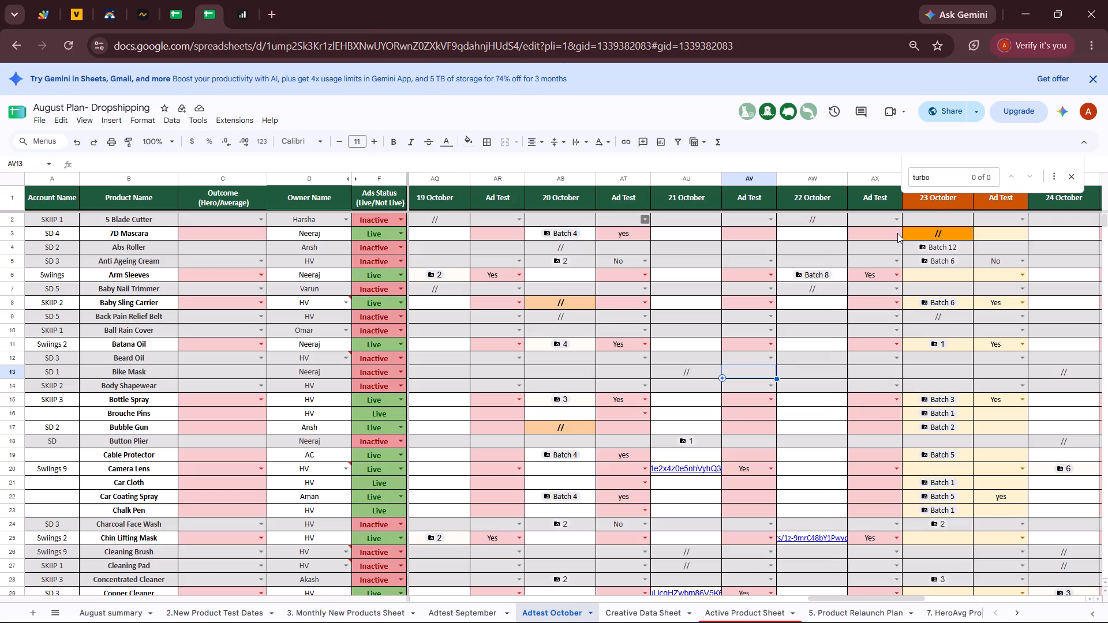
{"action": "left_click_drag", "start_coordinate": [936, 178], "coordinate": [919, 178]}
{"action": "key", "text": "BackSpace"}
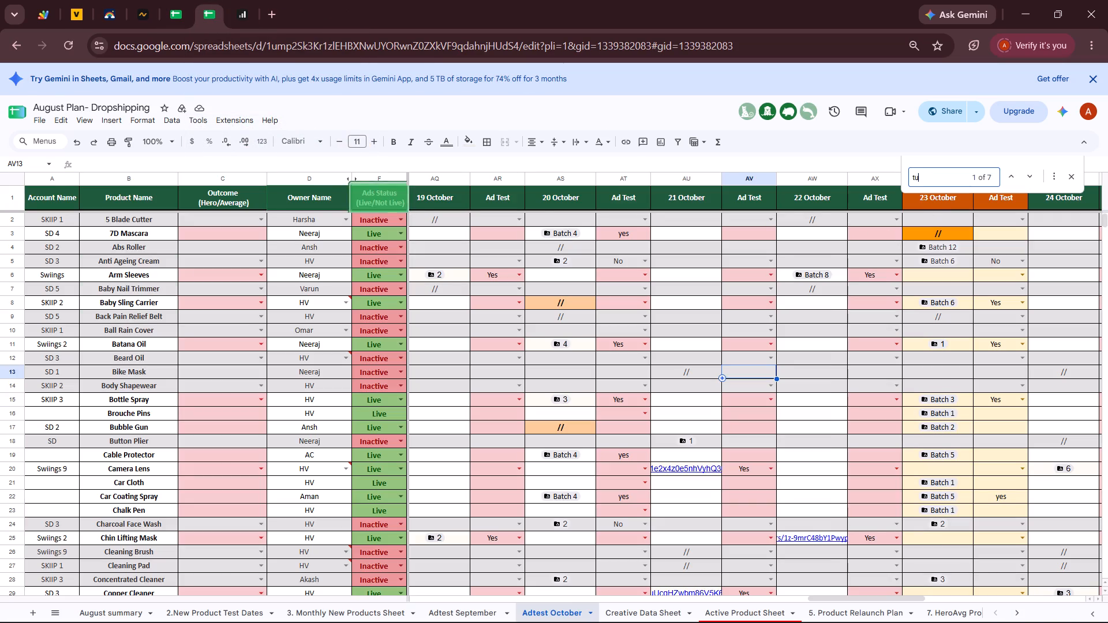
{"action": "key", "text": "BackSpace"}
{"action": "key", "text": "BackSpace"}
{"action": "key", "text": "BackSpace"}
{"action": "type", "text": "lip"}
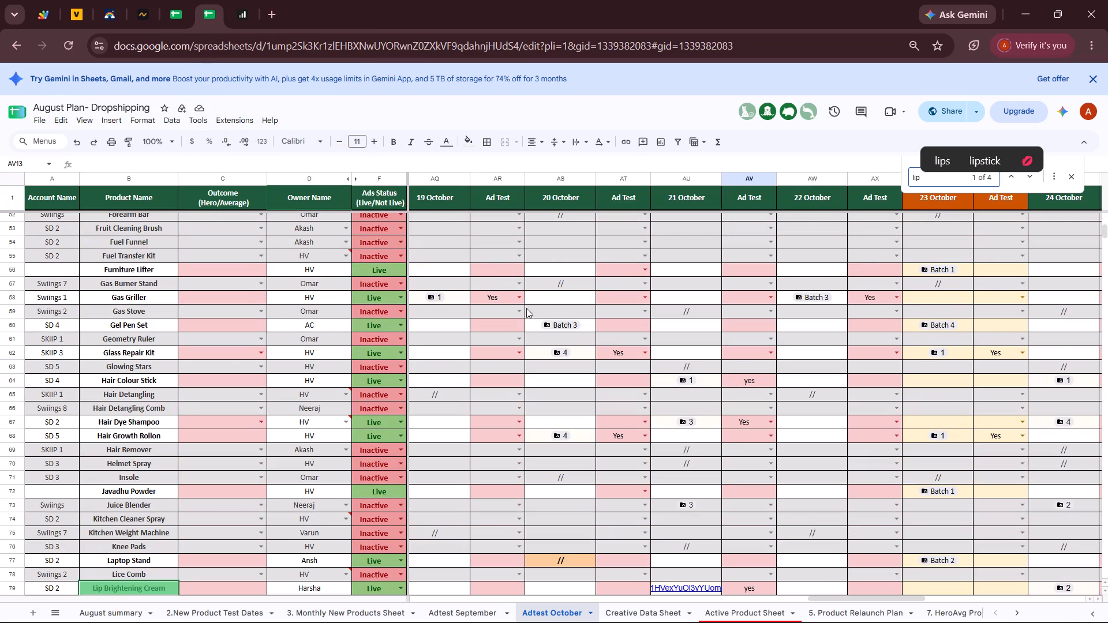
{"action": "scroll", "coordinate": [507, 350], "scroll_direction": "down", "scroll_amount": 1}
{"action": "left_click", "coordinate": [14, 426]}
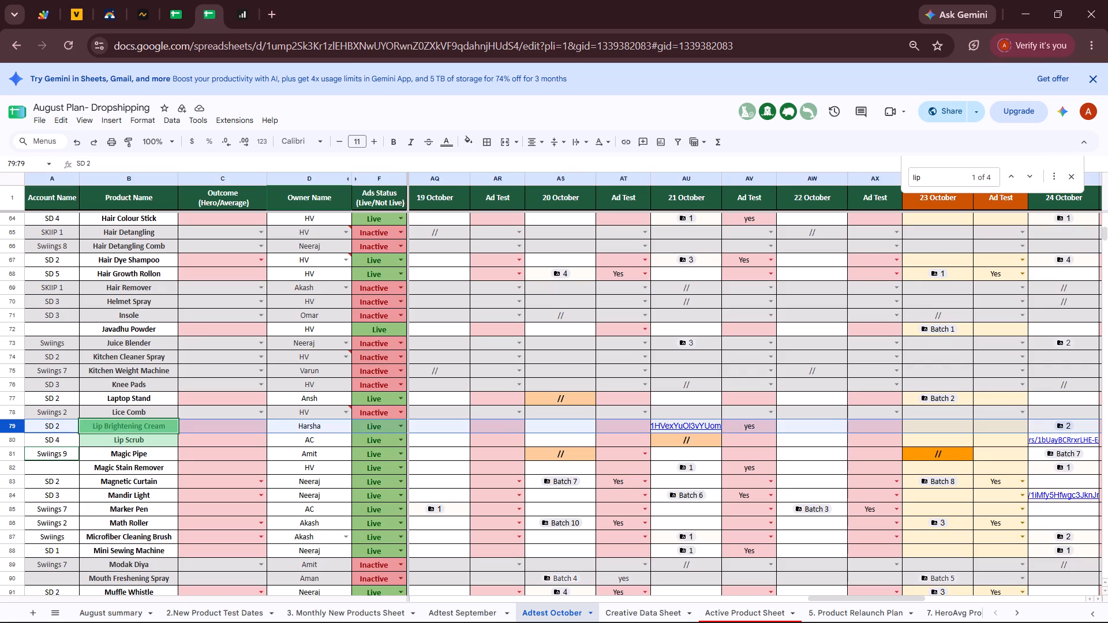
{"action": "scroll", "coordinate": [619, 399], "scroll_direction": "left", "scroll_amount": 7}
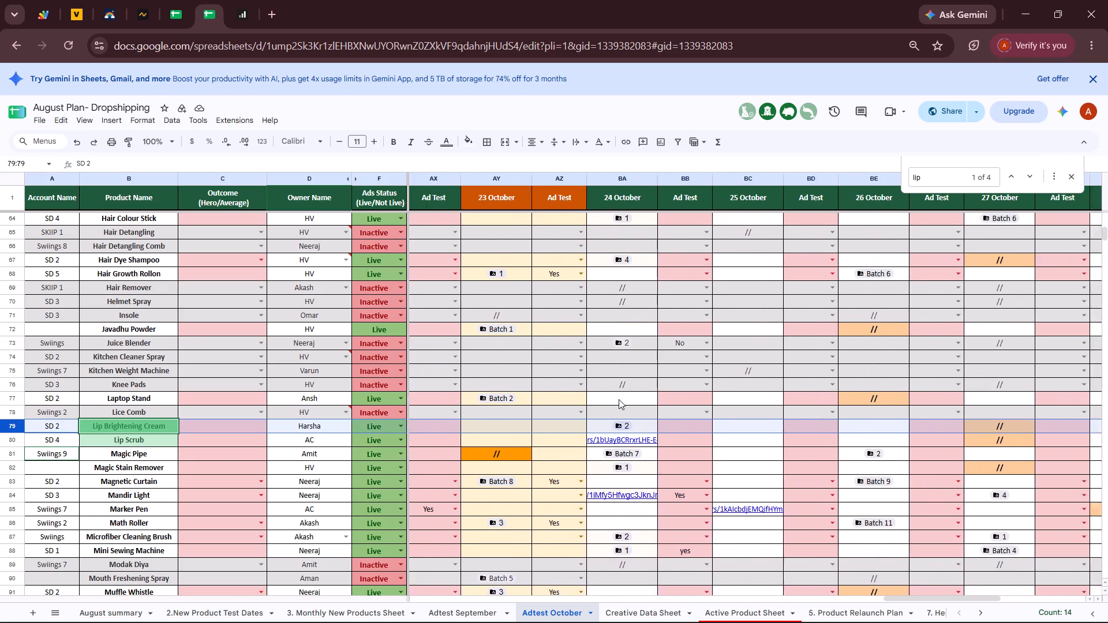
{"action": "scroll", "coordinate": [619, 399], "scroll_direction": "left", "scroll_amount": 2}
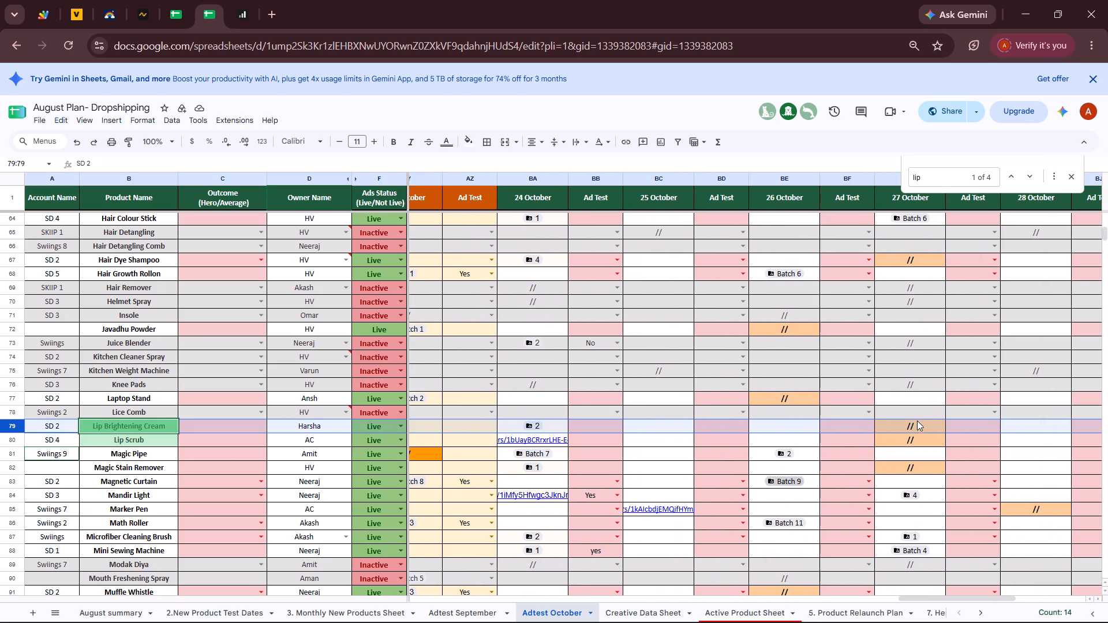
{"action": "double_click", "coordinate": [915, 423]}
{"action": "left_click", "coordinate": [915, 423]}
{"action": "key", "text": "BackSpace"}
{"action": "key", "text": "BackSpace"}
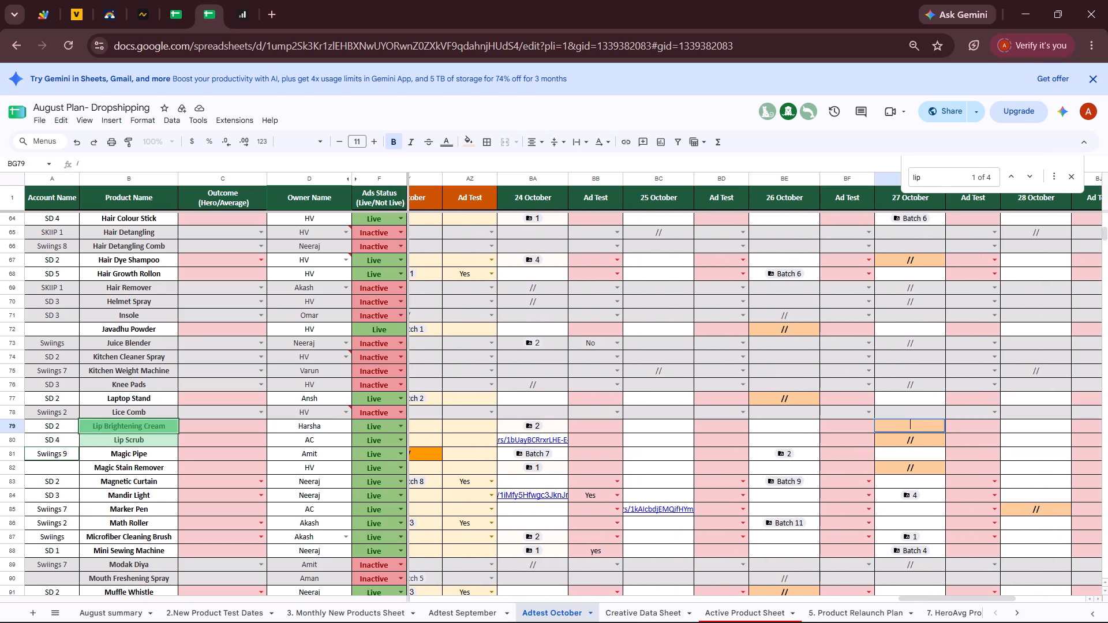
{"action": "key", "text": "BackSpace"}
{"action": "key", "text": "ctrl+v"}
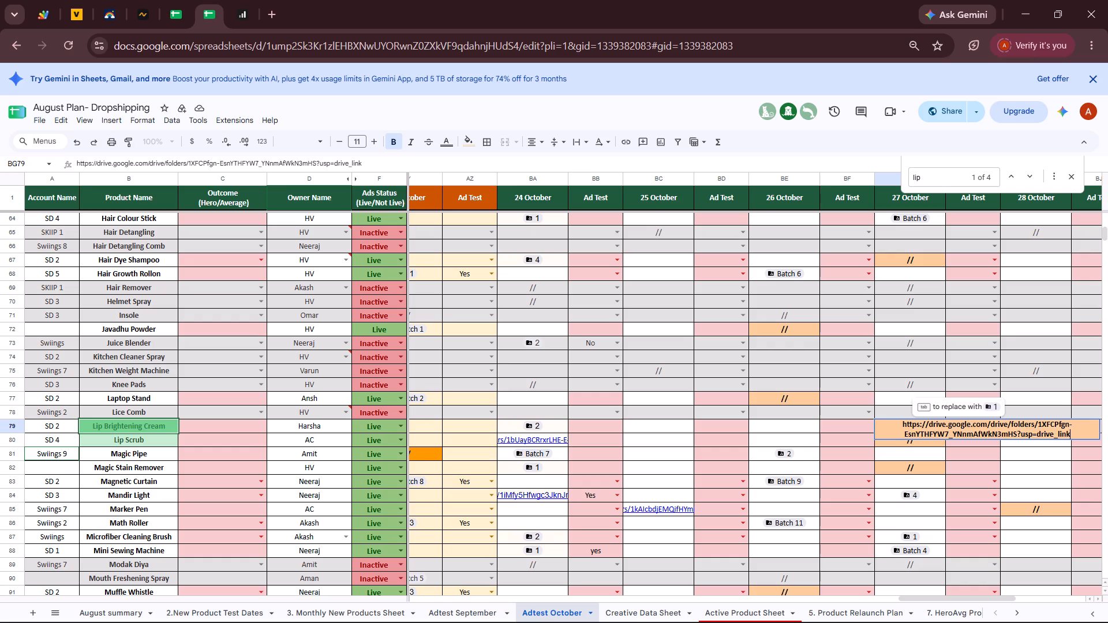
{"action": "key", "text": "Tab"}
{"action": "key", "text": "Return"}
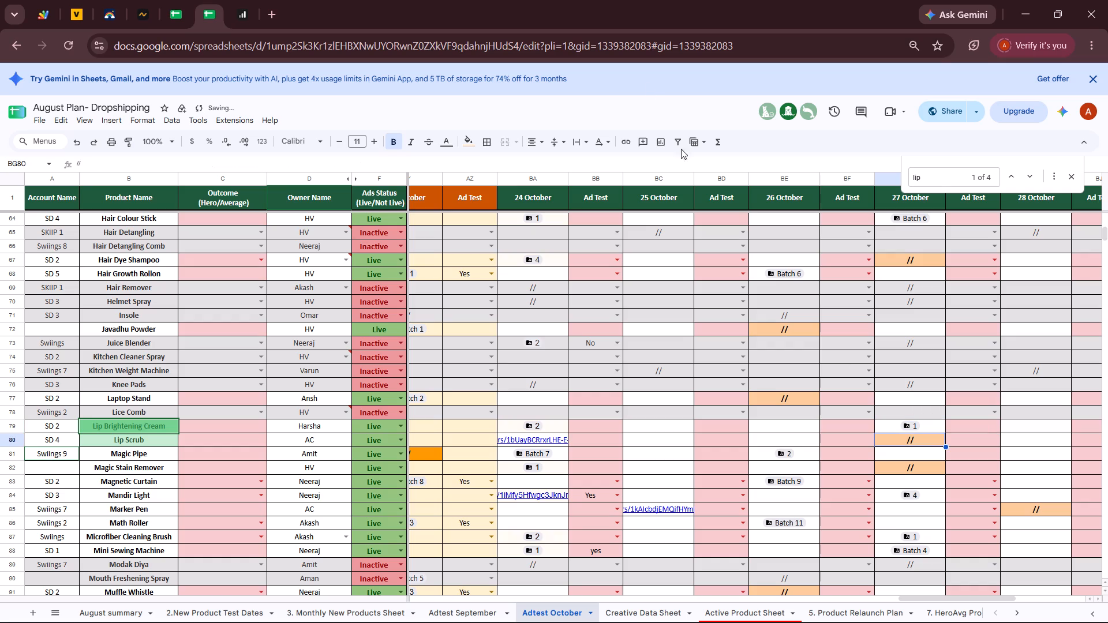
Set the Lip Brightening Cream live date in Creative Data row 843 to 10/27/2026.
{"action": "left_click", "coordinate": [168, 2]}
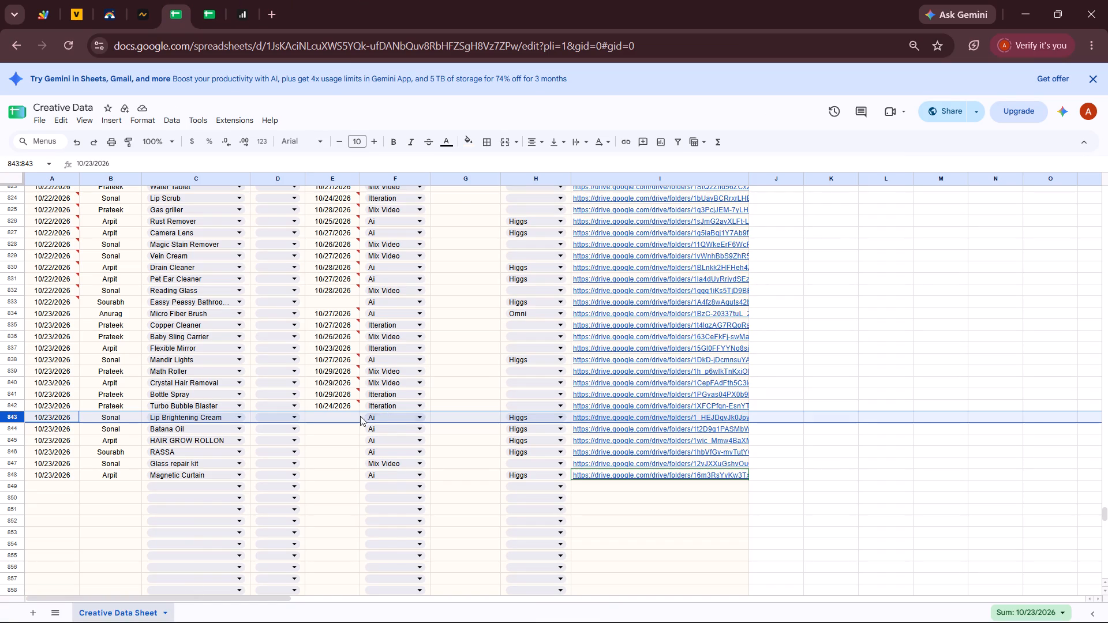
{"action": "double_click", "coordinate": [347, 414]}
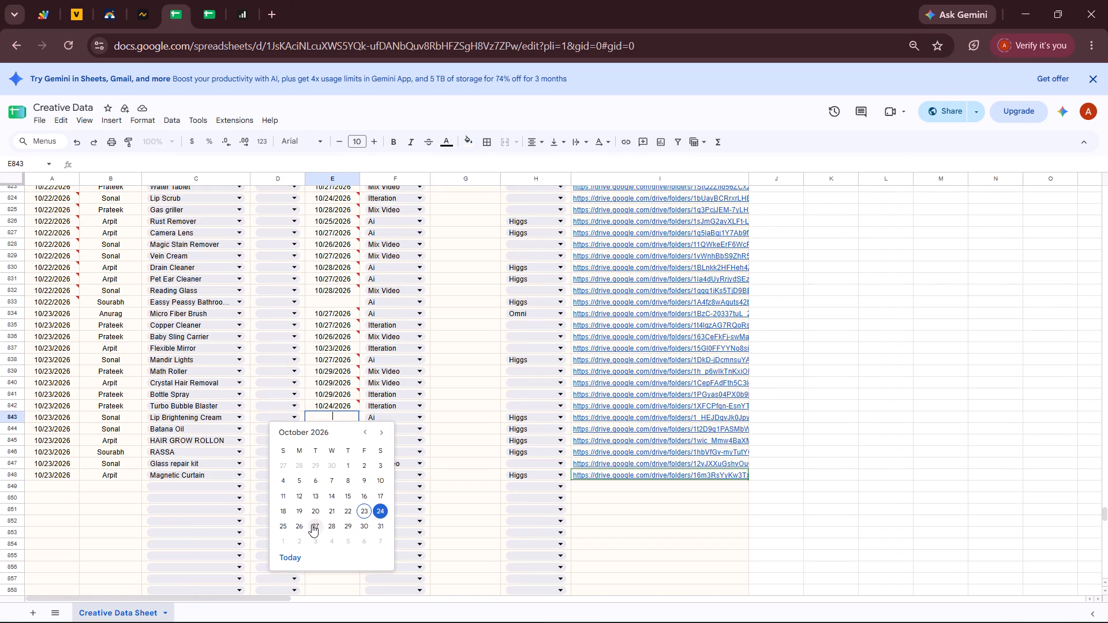
{"action": "left_click", "coordinate": [313, 524]}
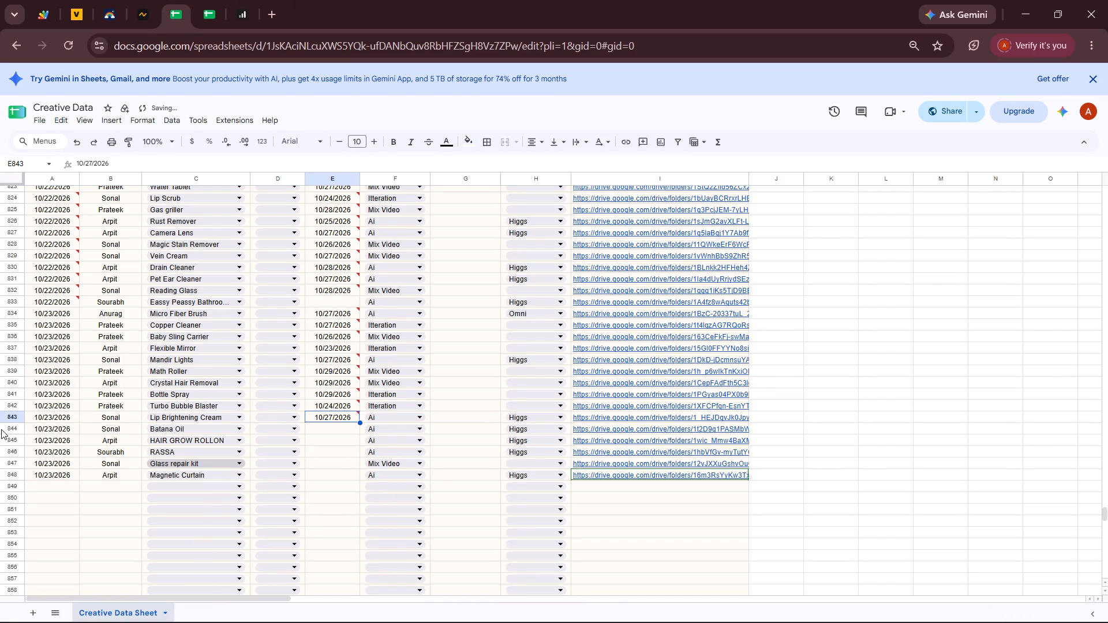
Select the Batana Oil entry in Creative Data row 844 and copy its Drive folder link.
{"action": "left_click", "coordinate": [9, 429]}
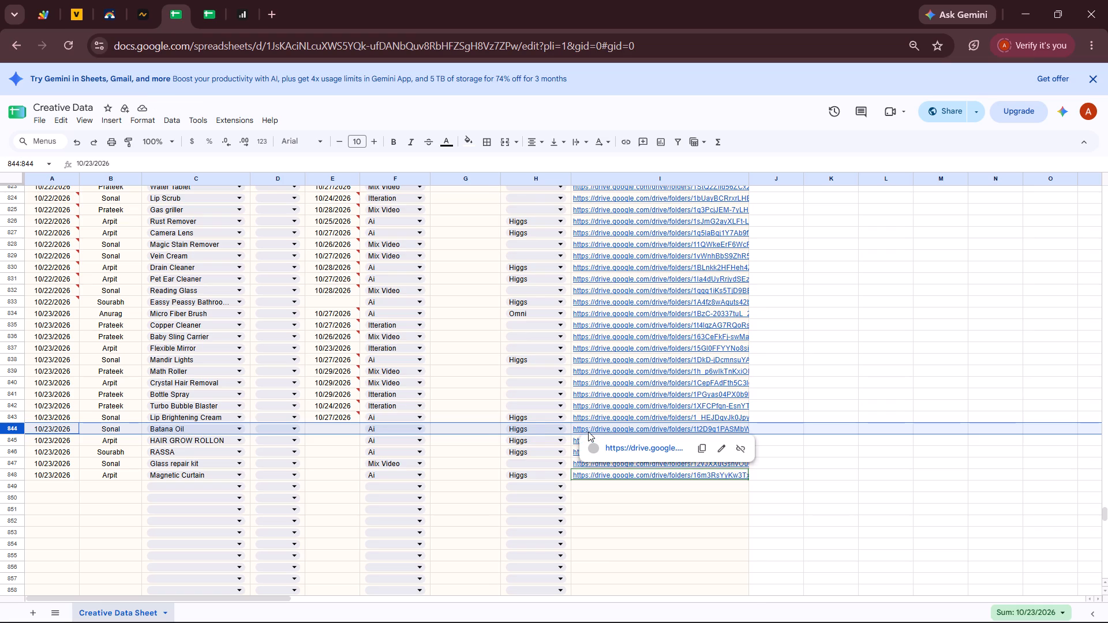
{"action": "left_click", "coordinate": [698, 450]}
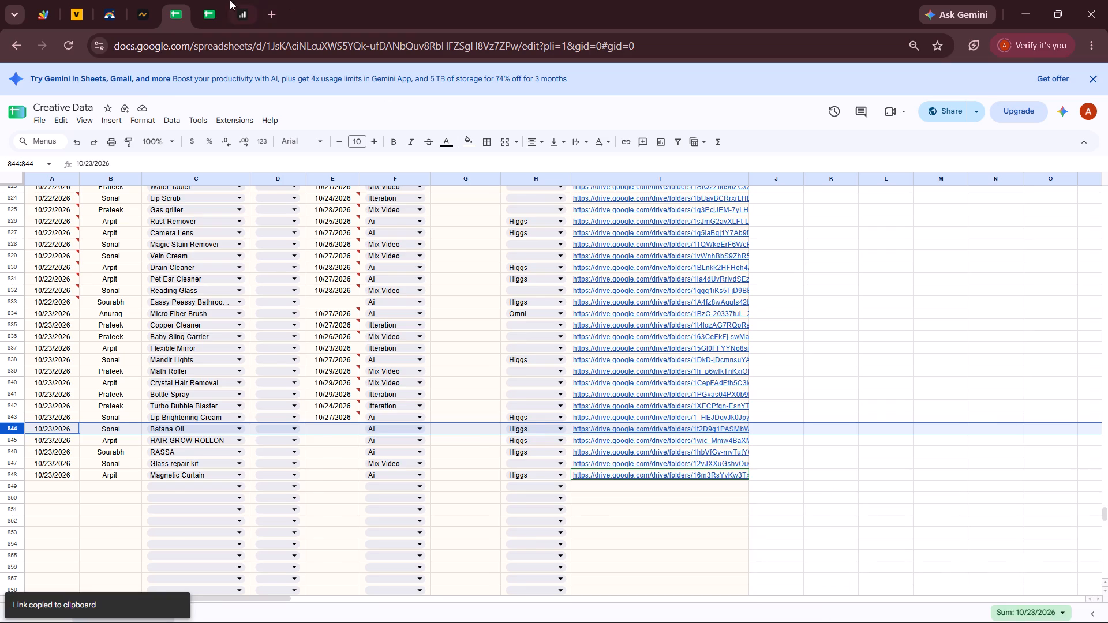
Search Adtest October for "batana" and replace Batana Oil's 29 October placeholder with the copied Drive link as a folder chip.
{"action": "left_click", "coordinate": [209, 0]}
{"action": "left_click_drag", "start_coordinate": [945, 174], "coordinate": [858, 175]}
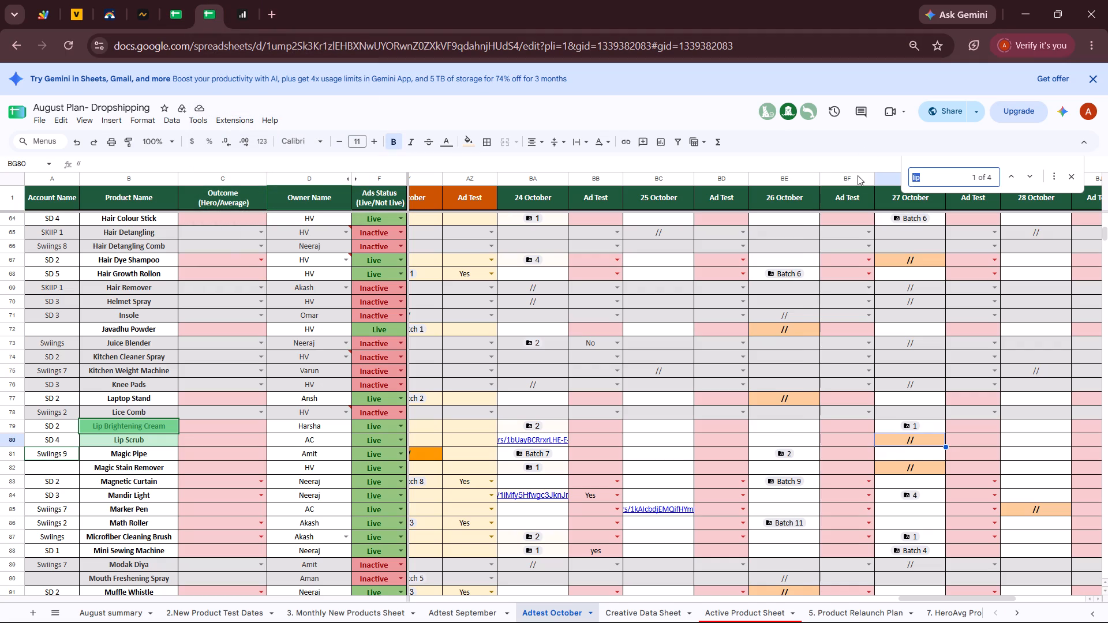
{"action": "key", "text": "BackSpace"}
{"action": "type", "text": "batana"}
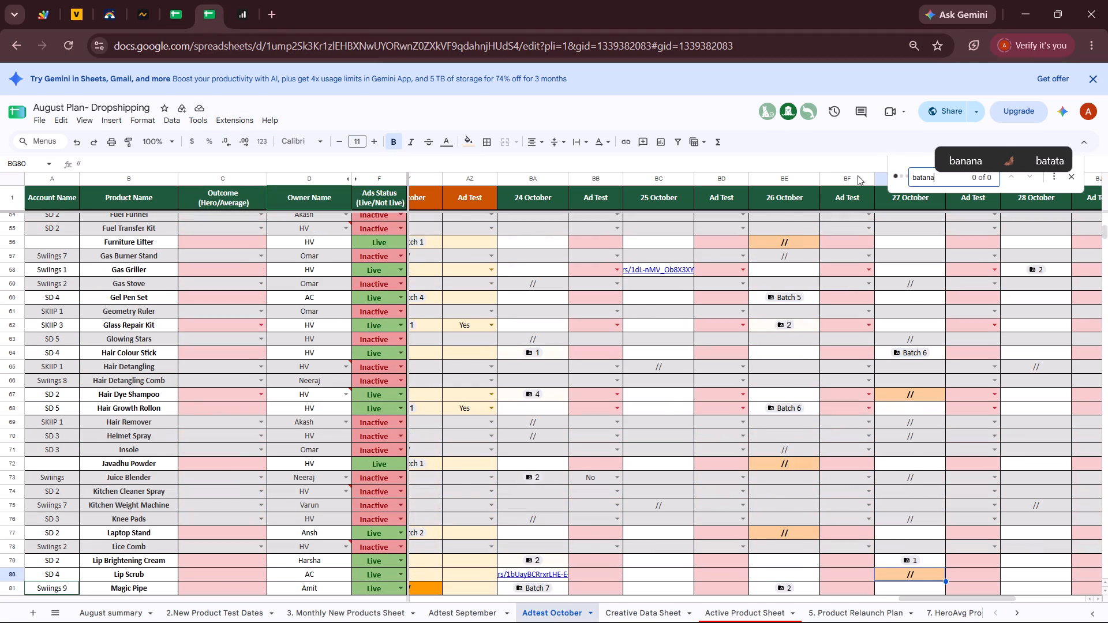
{"action": "scroll", "coordinate": [521, 276], "scroll_direction": "up", "scroll_amount": 1}
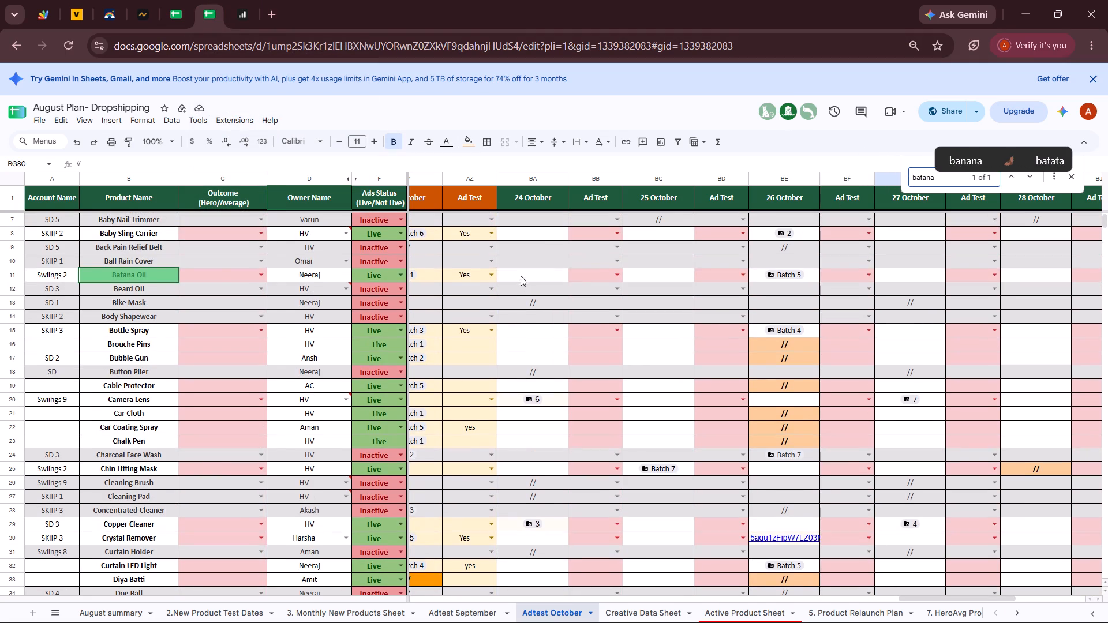
{"action": "left_click", "coordinate": [13, 275]}
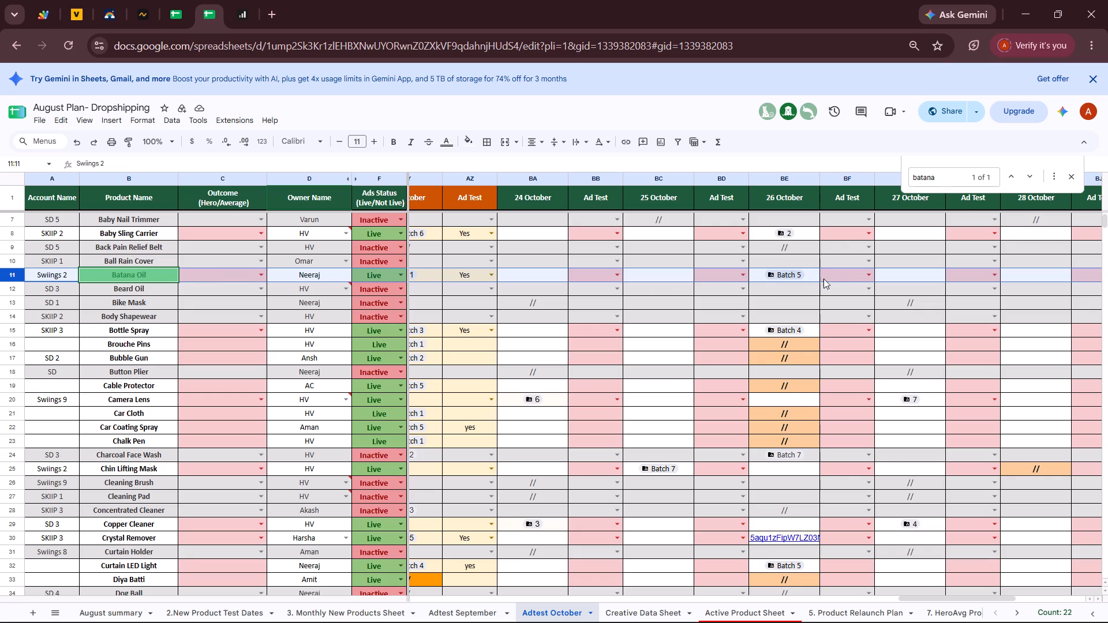
{"action": "scroll", "coordinate": [844, 276], "scroll_direction": "left", "scroll_amount": 5}
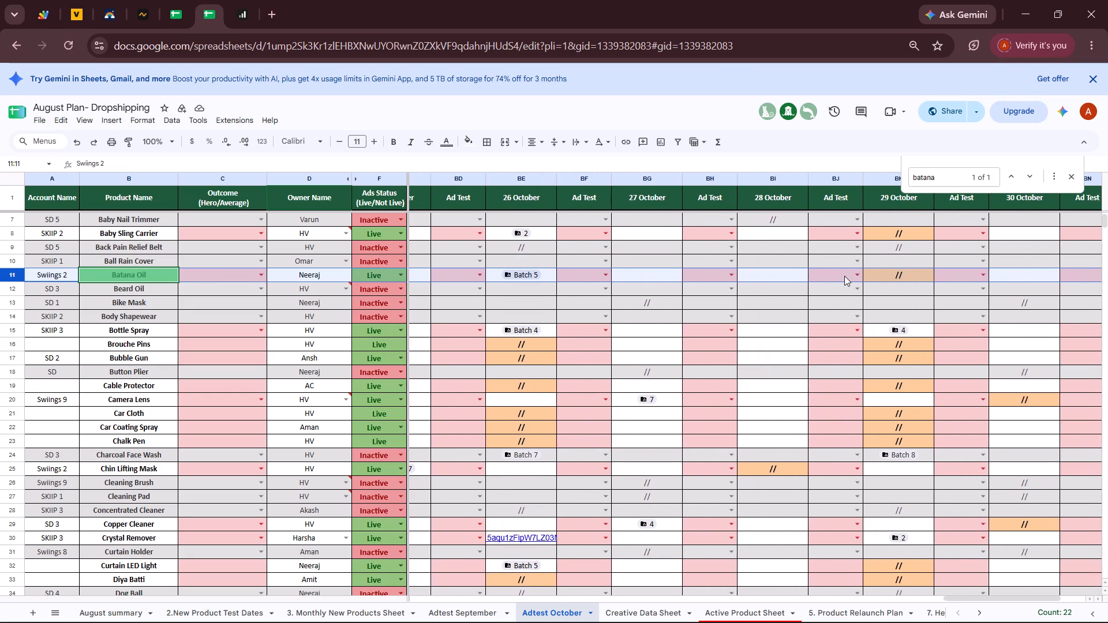
{"action": "scroll", "coordinate": [844, 276], "scroll_direction": "left", "scroll_amount": 1}
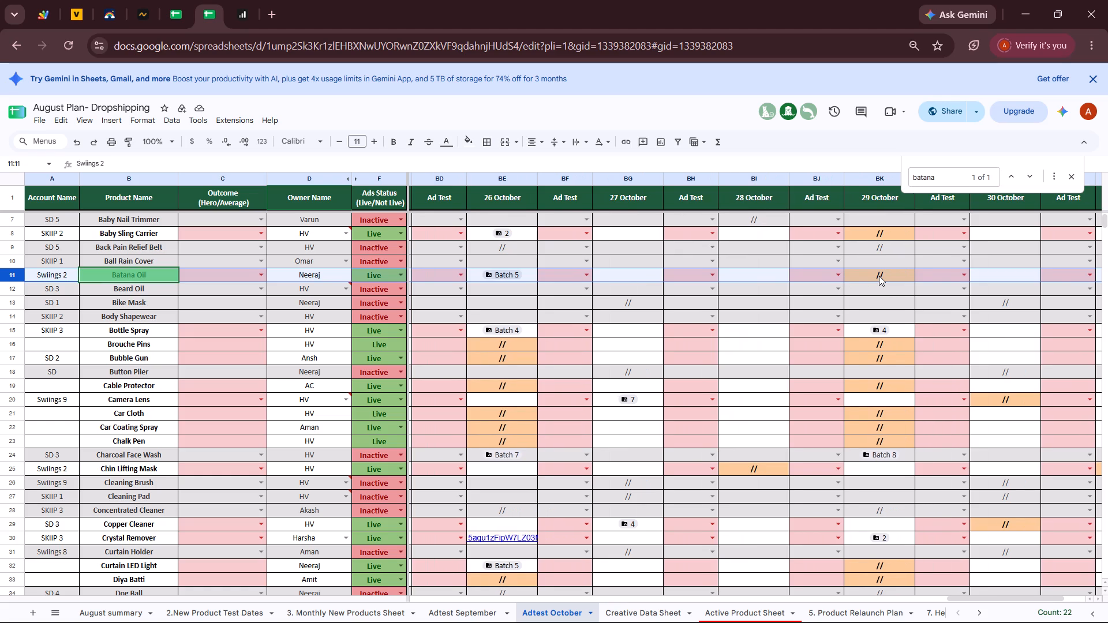
{"action": "left_click", "coordinate": [879, 276]}
{"action": "double_click", "coordinate": [879, 276]}
{"action": "key", "text": "BackSpace"}
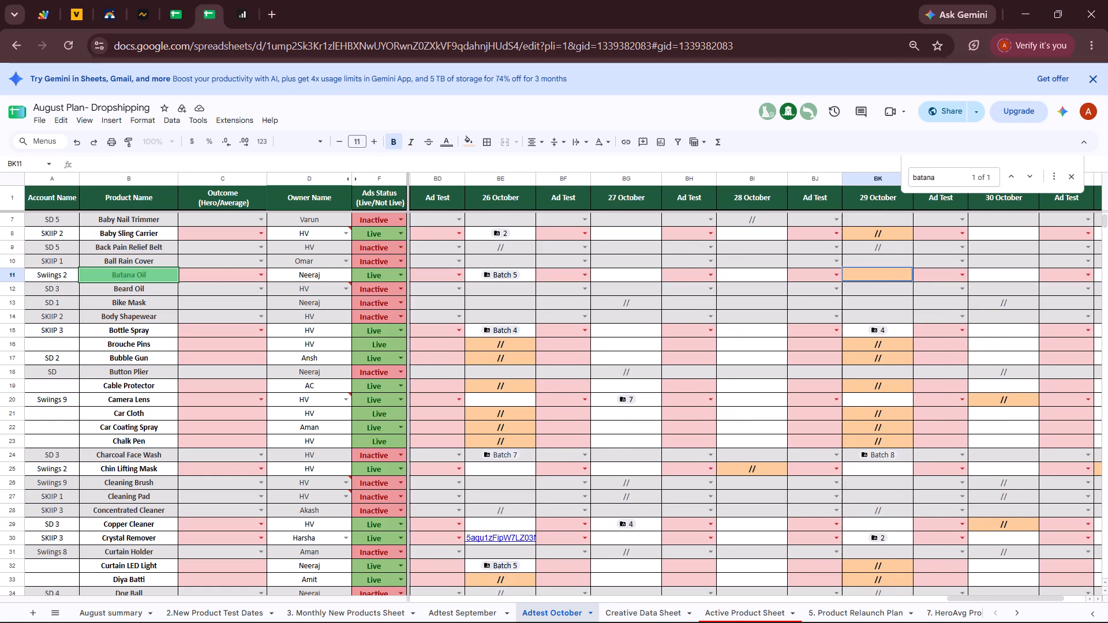
{"action": "key", "text": "ctrl+v"}
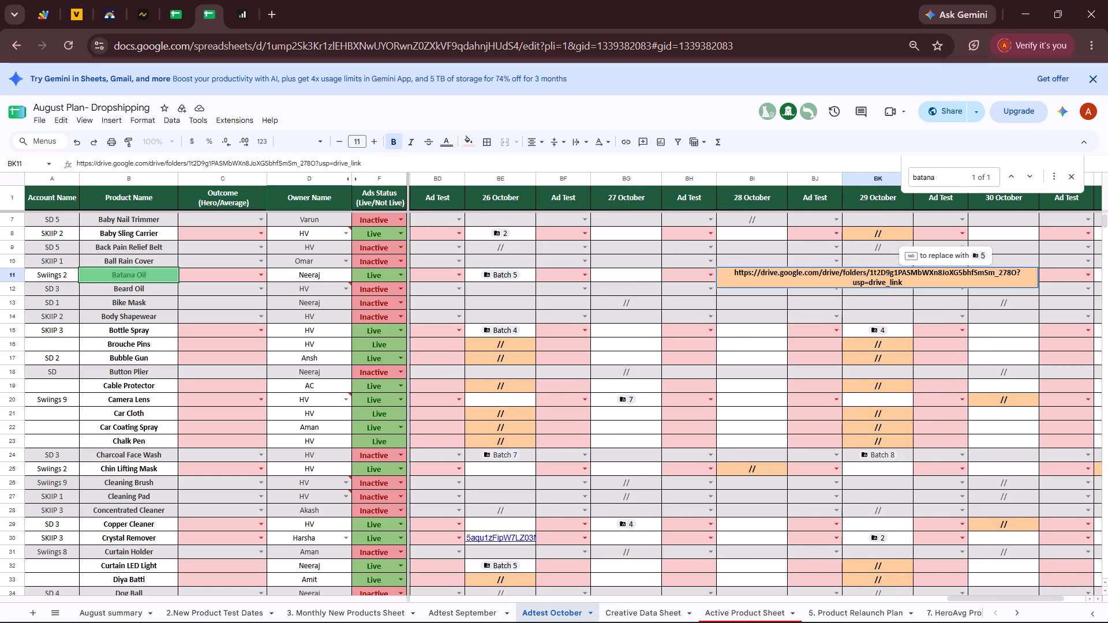
{"action": "key", "text": "Tab"}
{"action": "key", "text": "Return"}
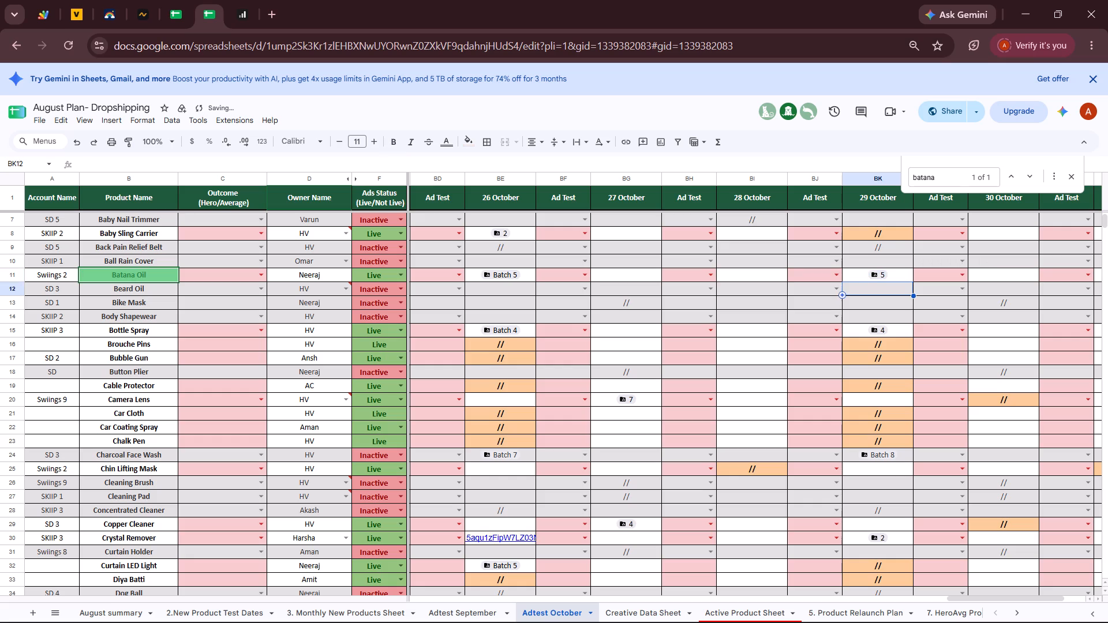
Set the Batana Oil live date in Creative Data row 844 to 10/29/2026.
{"action": "left_click", "coordinate": [164, 1]}
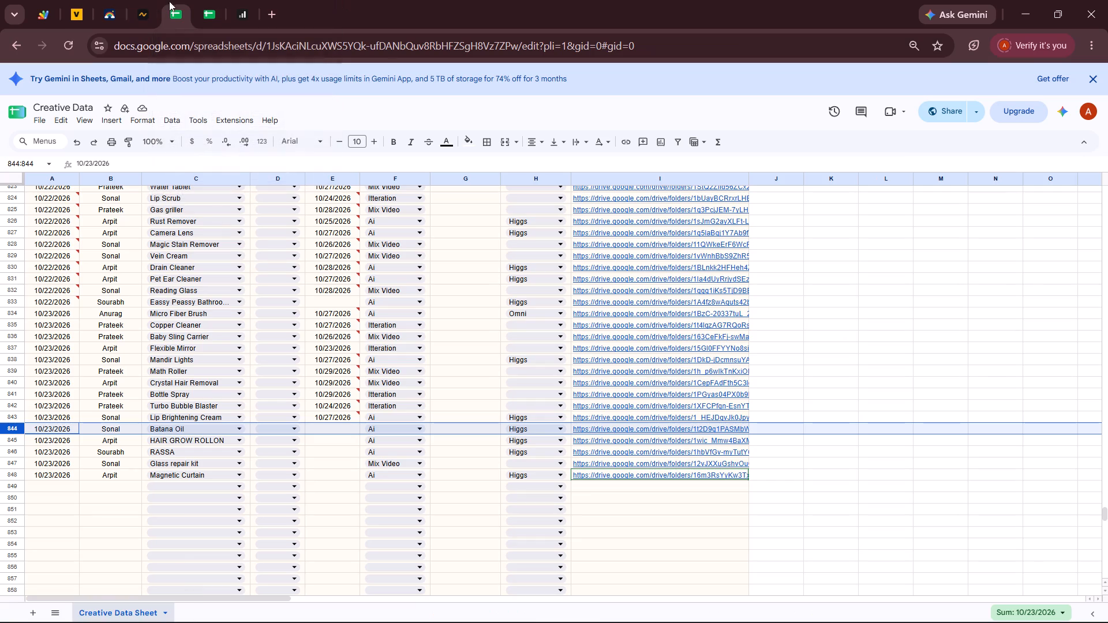
{"action": "double_click", "coordinate": [331, 430]}
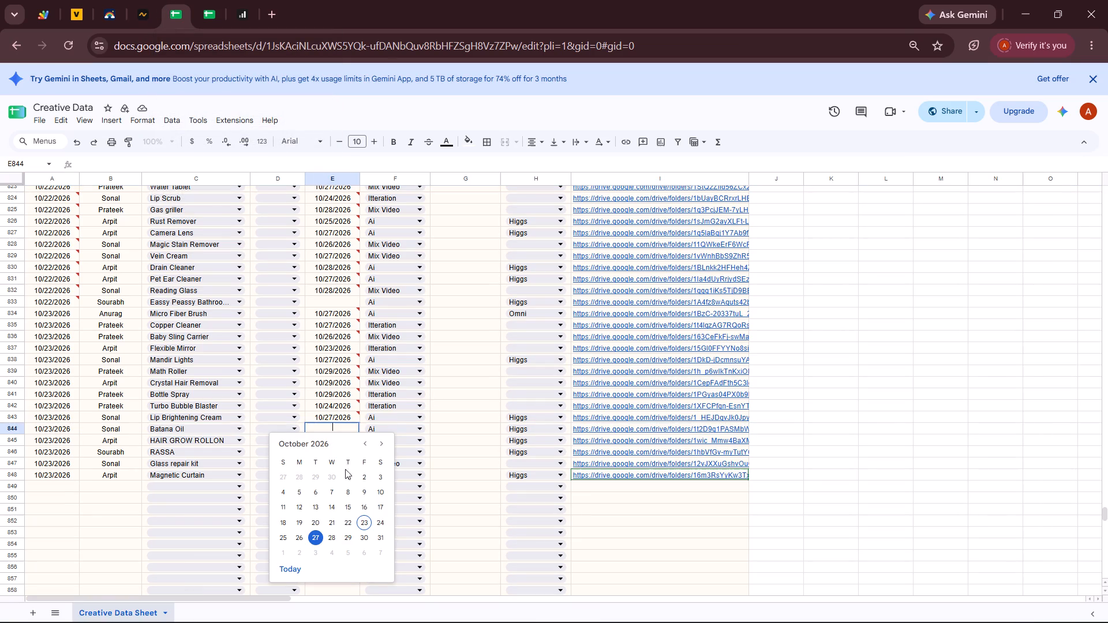
{"action": "left_click", "coordinate": [348, 539]}
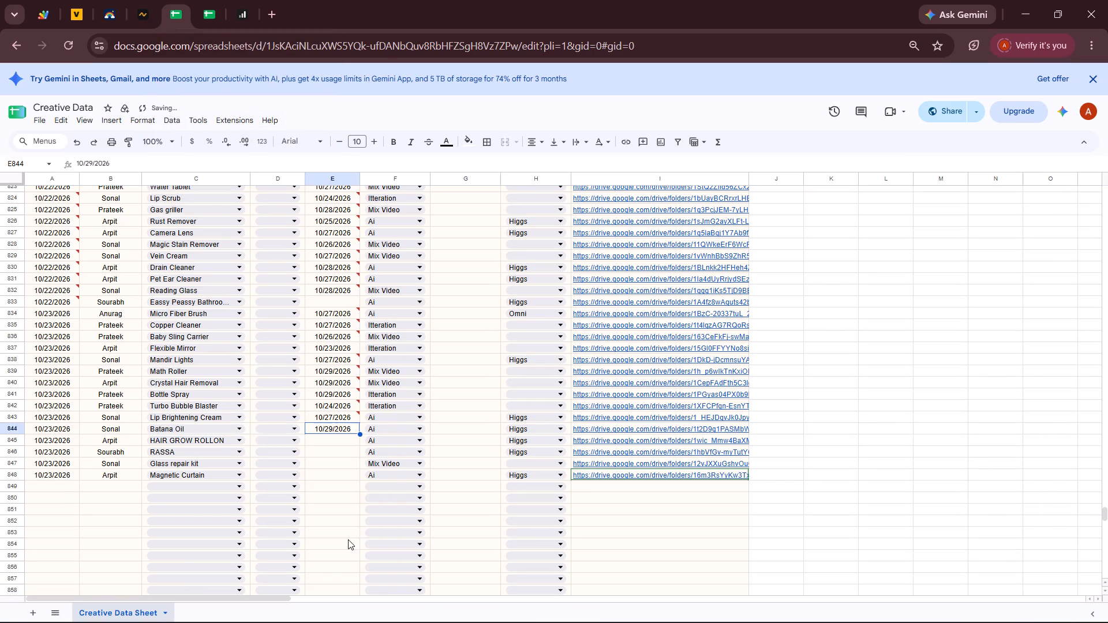
Select the HAIR GROW ROLLON entry in Creative Data row 845 and copy its Drive folder link.
{"action": "left_click", "coordinate": [17, 441]}
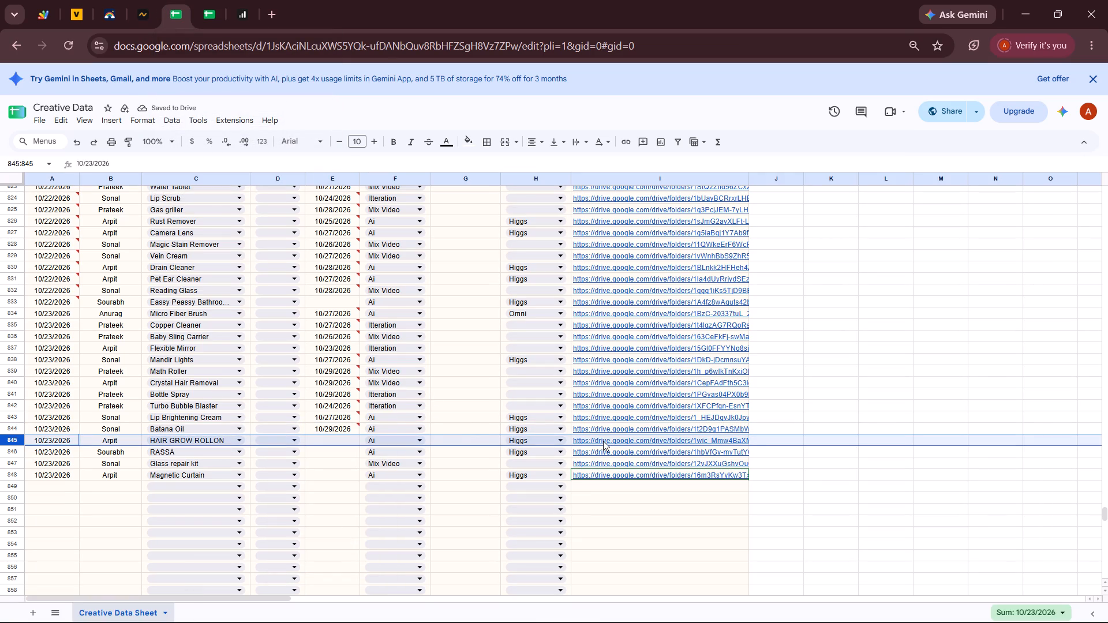
{"action": "left_click", "coordinate": [695, 456]}
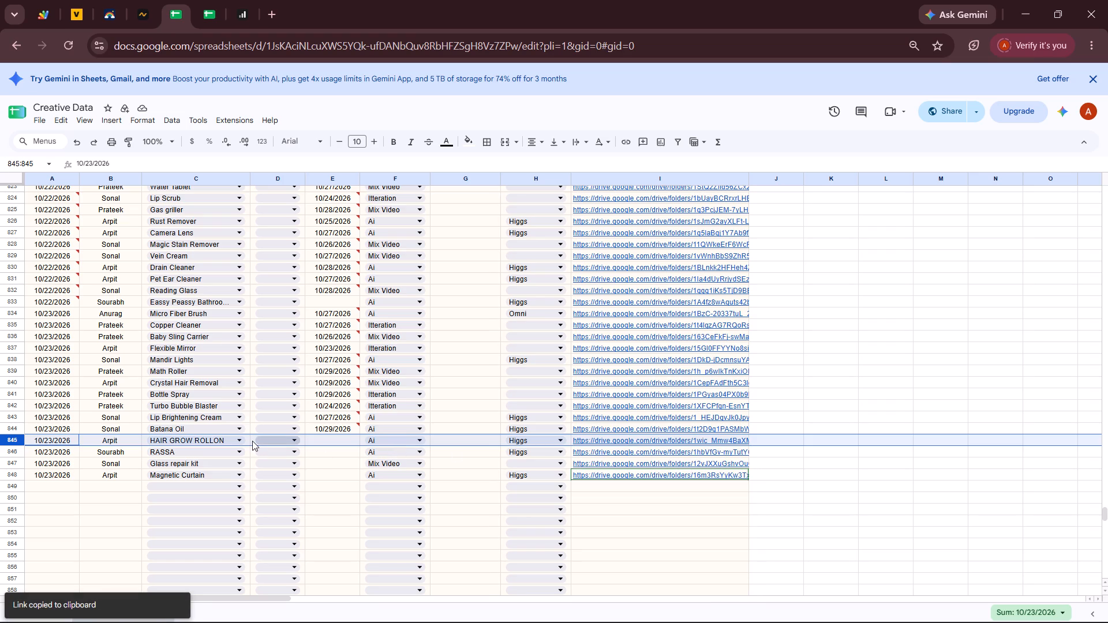
Search Adtest October for "Hair", check the Hair Growth Rollon row's planned dates and select its 29 October cell.
{"action": "left_click", "coordinate": [211, 17]}
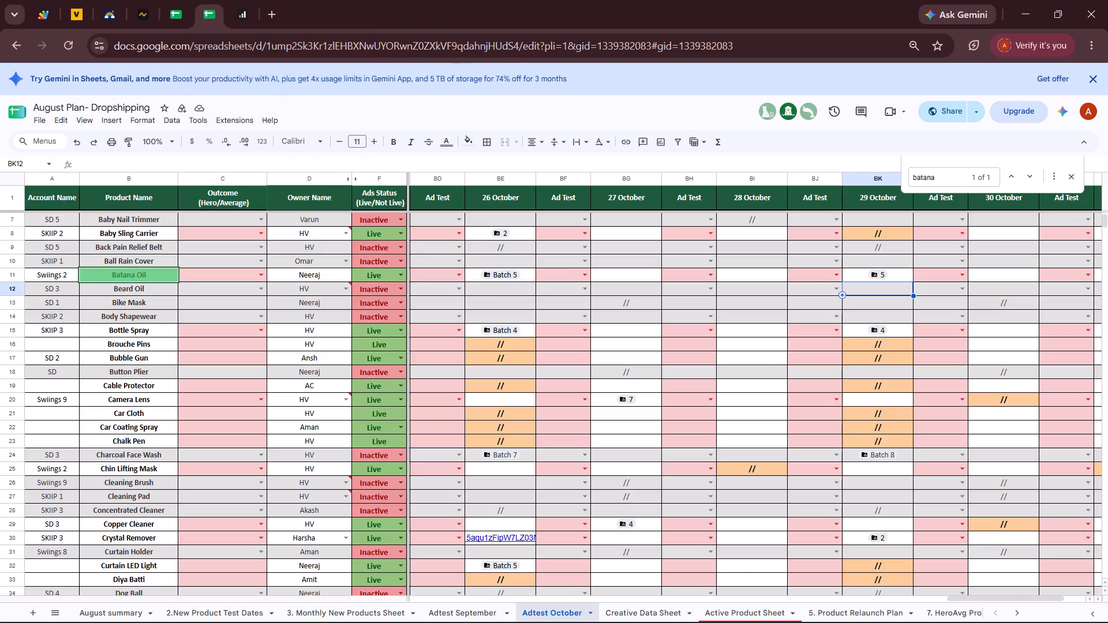
{"action": "left_click_drag", "start_coordinate": [952, 177], "coordinate": [850, 181]}
{"action": "key", "text": "BackSpace"}
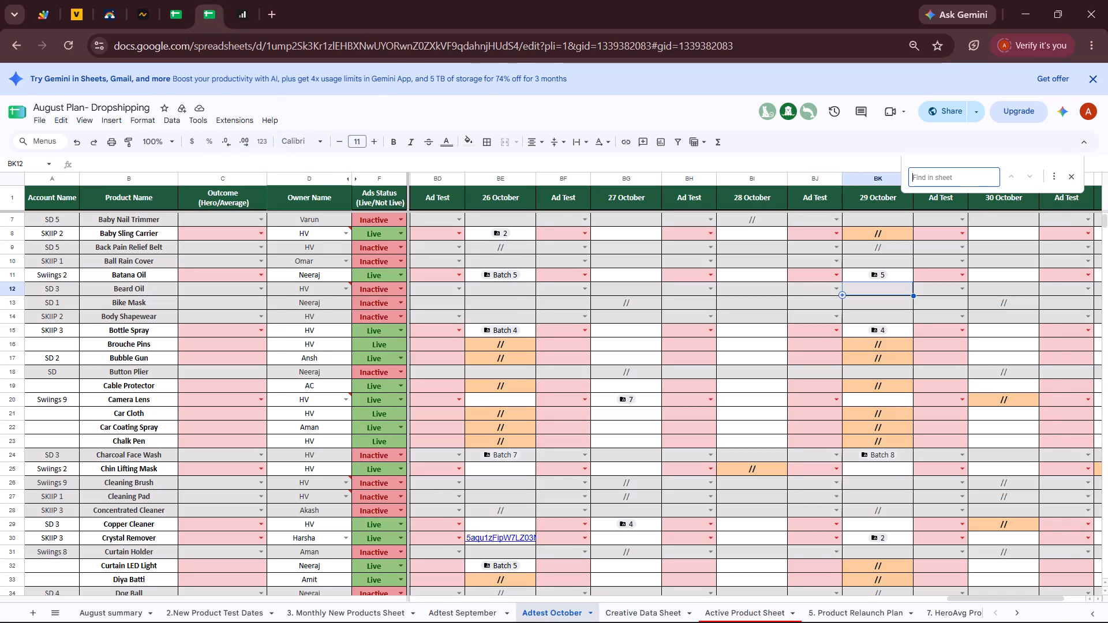
{"action": "type", "text": "Hair"}
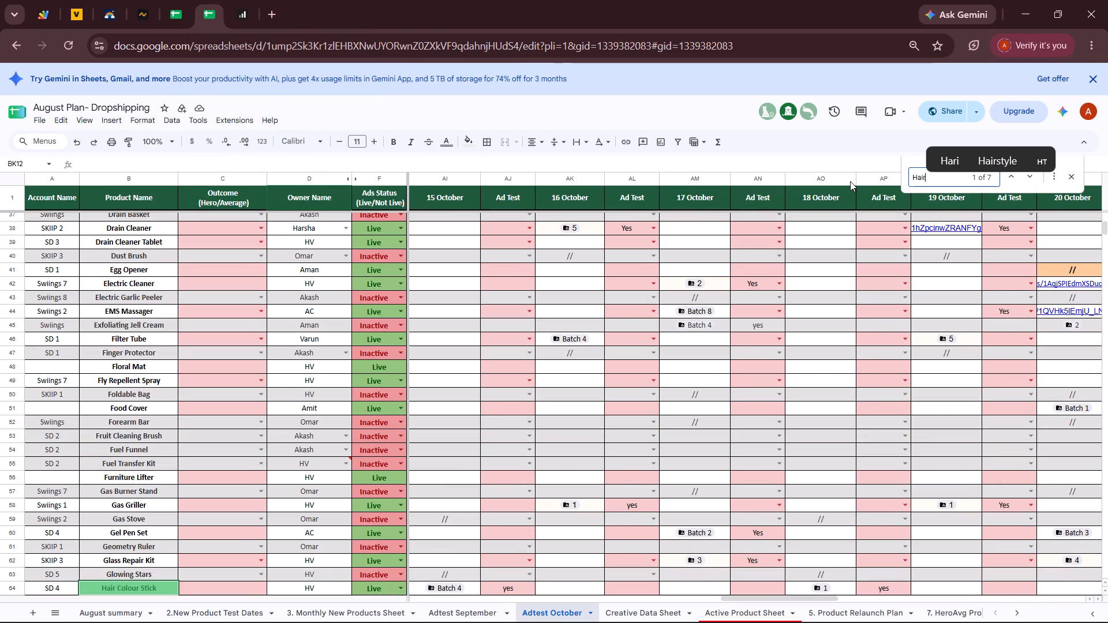
{"action": "scroll", "coordinate": [673, 381], "scroll_direction": "down", "scroll_amount": 2}
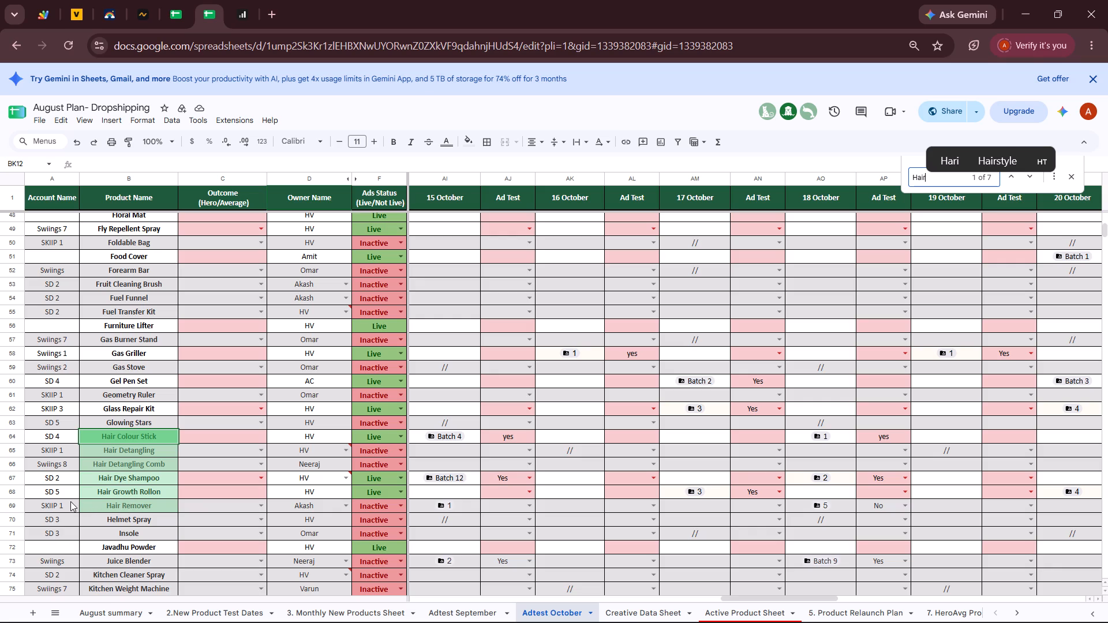
{"action": "left_click", "coordinate": [16, 490]}
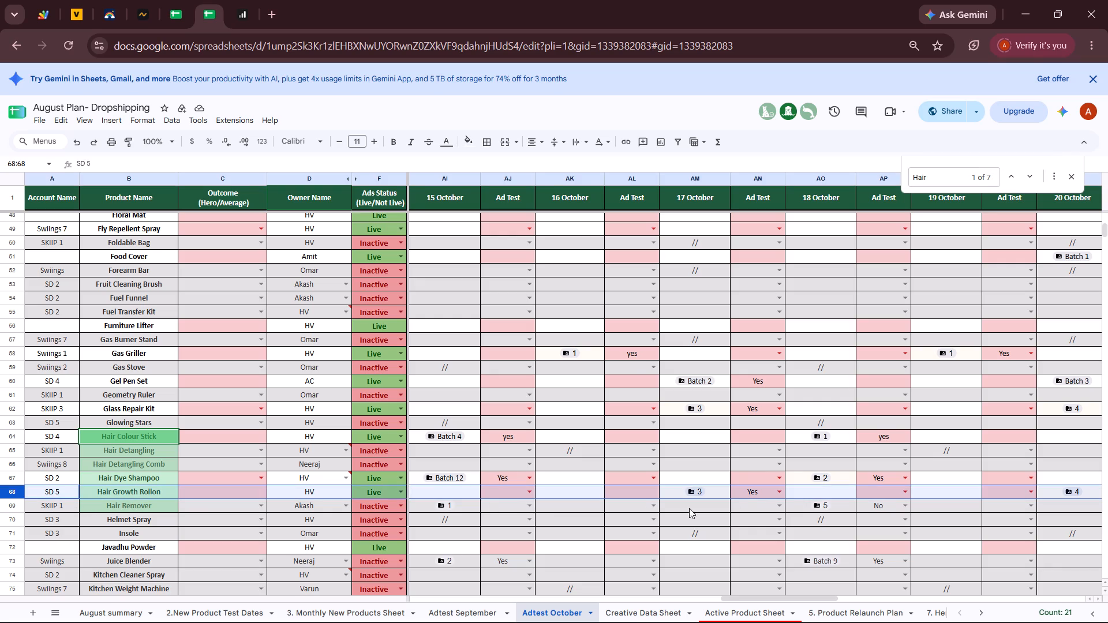
{"action": "scroll", "coordinate": [789, 490], "scroll_direction": "left", "scroll_amount": 7}
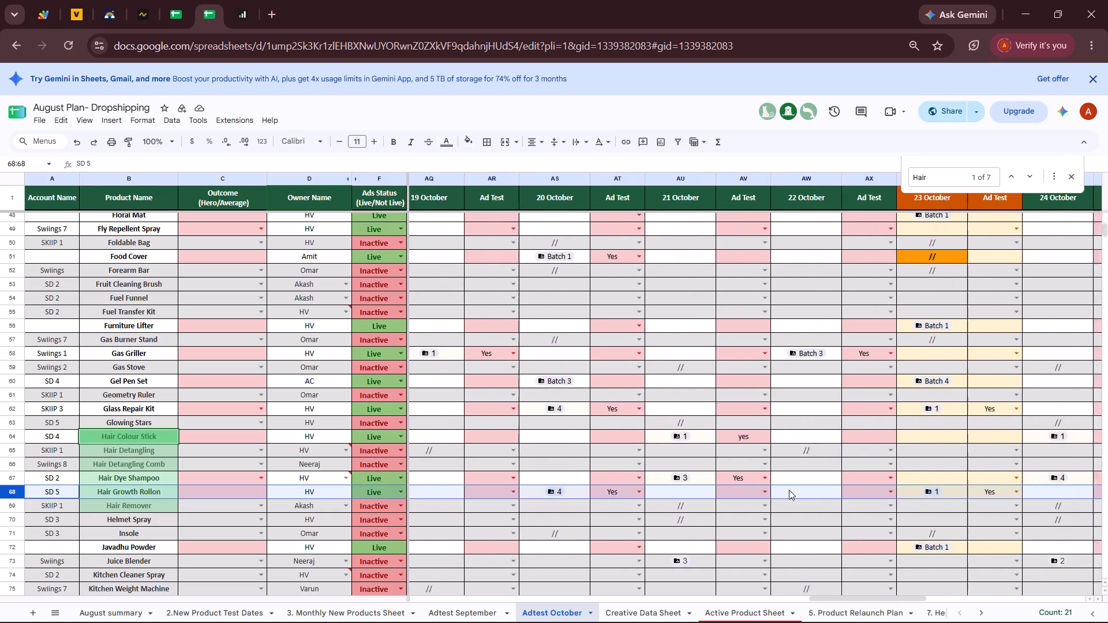
{"action": "scroll", "coordinate": [789, 490], "scroll_direction": "left", "scroll_amount": 8}
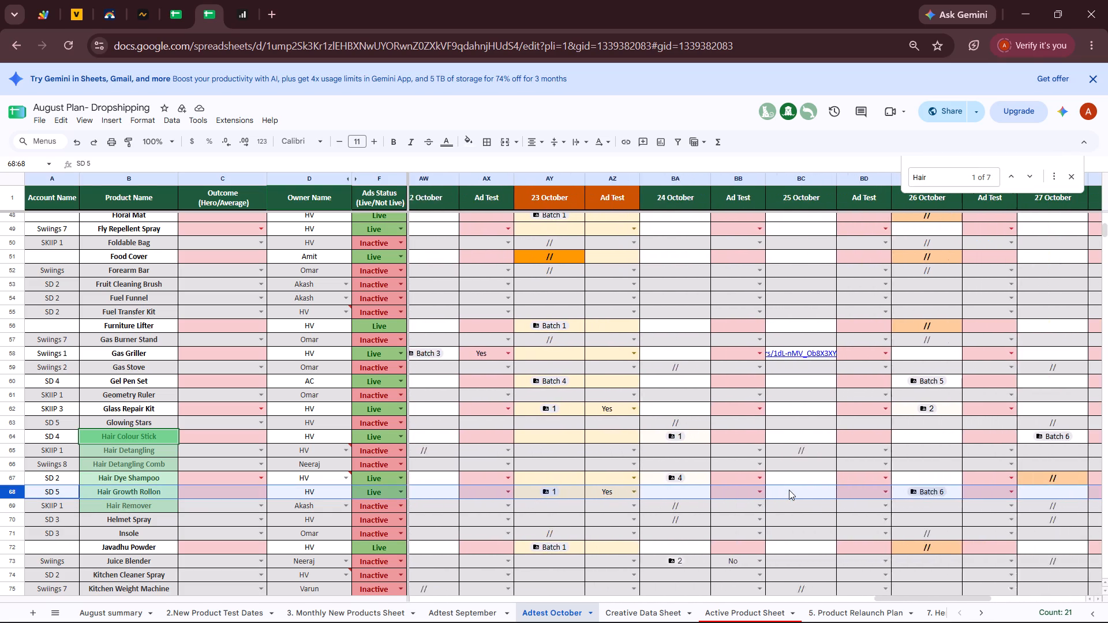
{"action": "scroll", "coordinate": [789, 490], "scroll_direction": "left", "scroll_amount": 7}
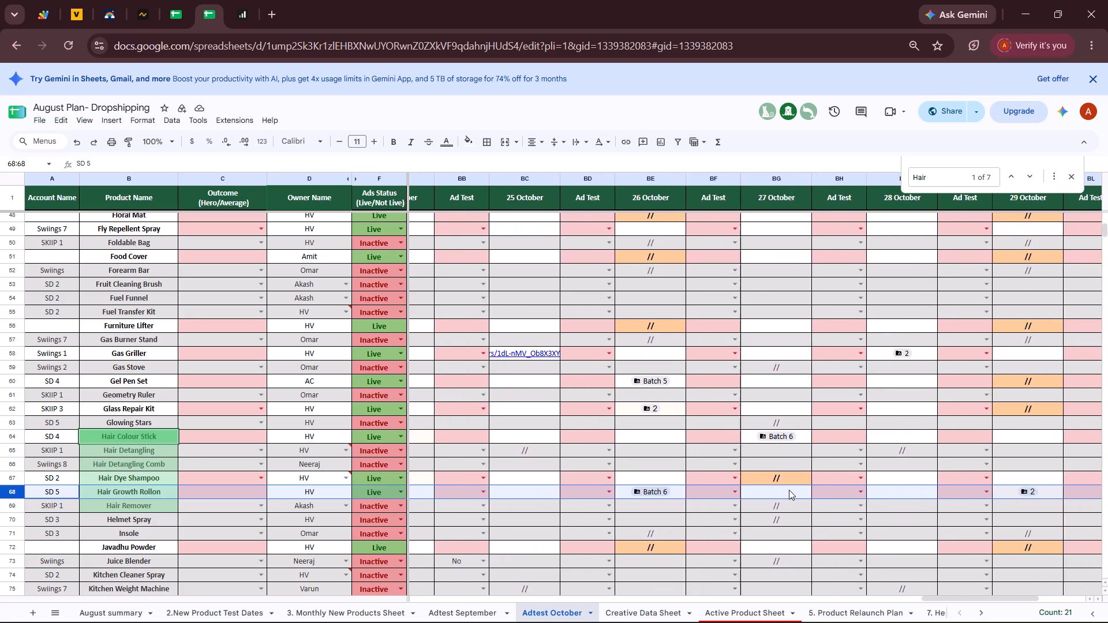
{"action": "scroll", "coordinate": [789, 490], "scroll_direction": "left", "scroll_amount": 5}
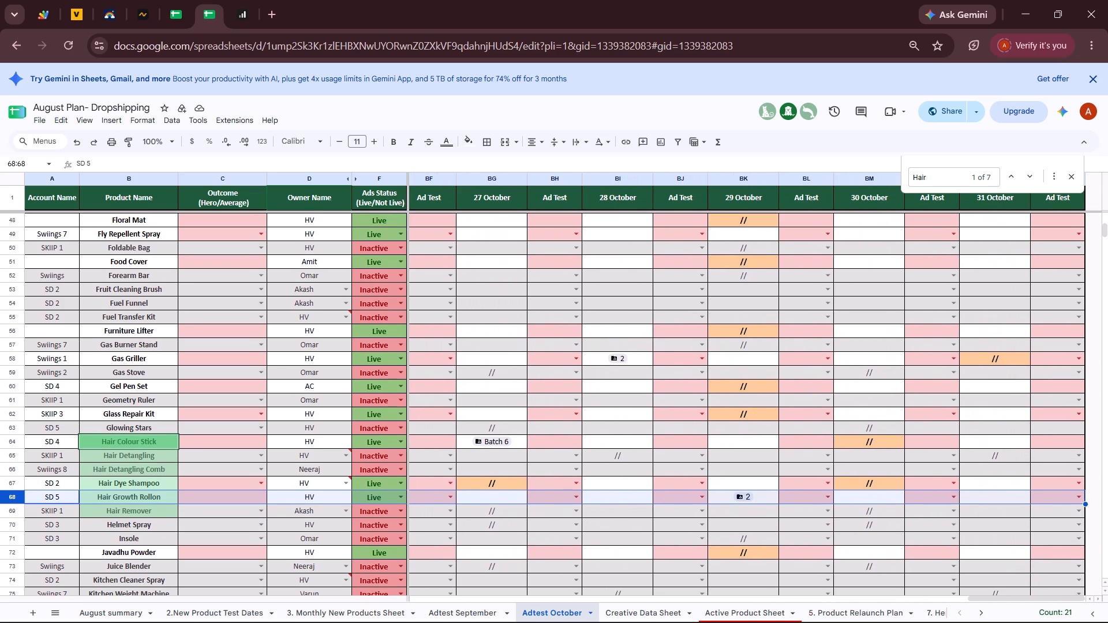
{"action": "scroll", "coordinate": [789, 490], "scroll_direction": "left", "scroll_amount": 1}
{"action": "left_click", "coordinate": [789, 490]}
{"action": "left_click", "coordinate": [768, 498]}
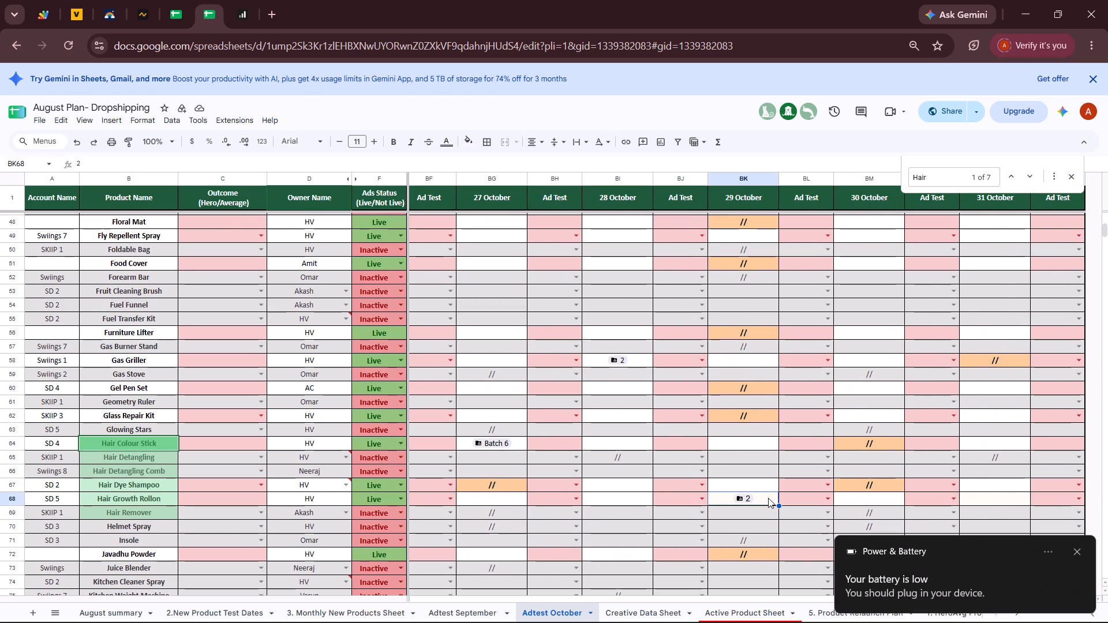
{"action": "left_click", "coordinate": [594, 355]}
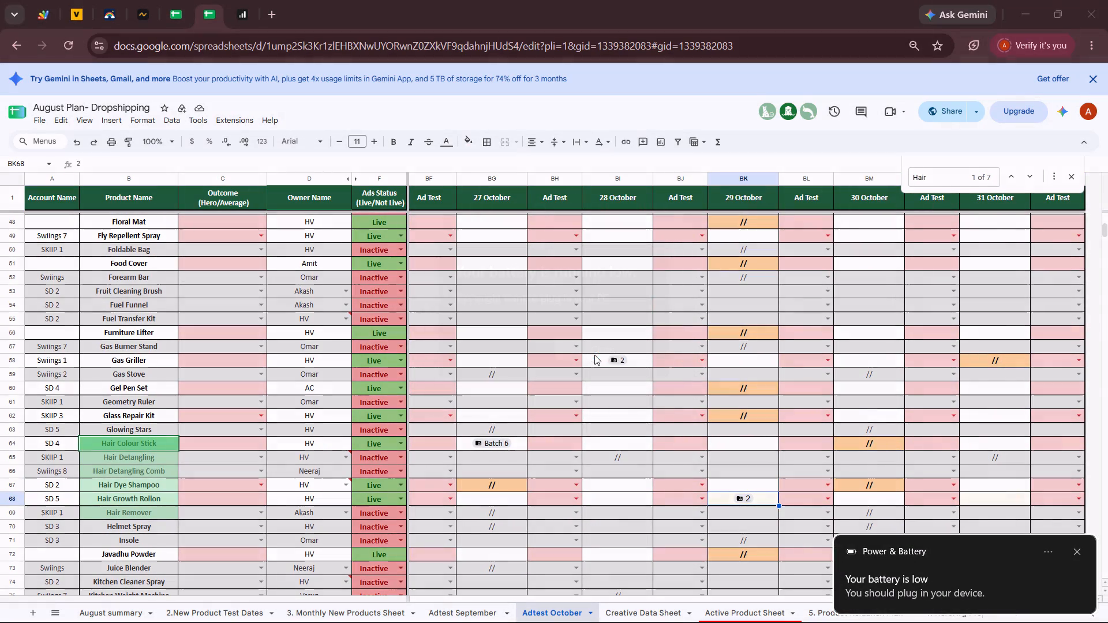
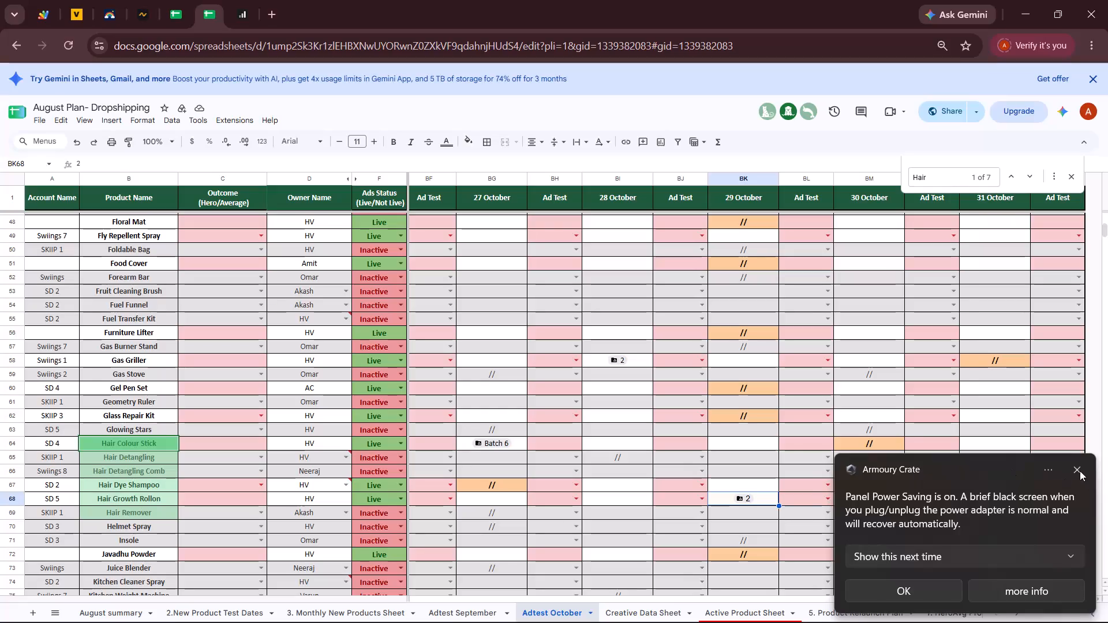
Select the Glass repair kit entry in Creative Data row 847 and copy the Drive folder link from row 846 above it.
{"action": "left_click", "coordinate": [1079, 470]}
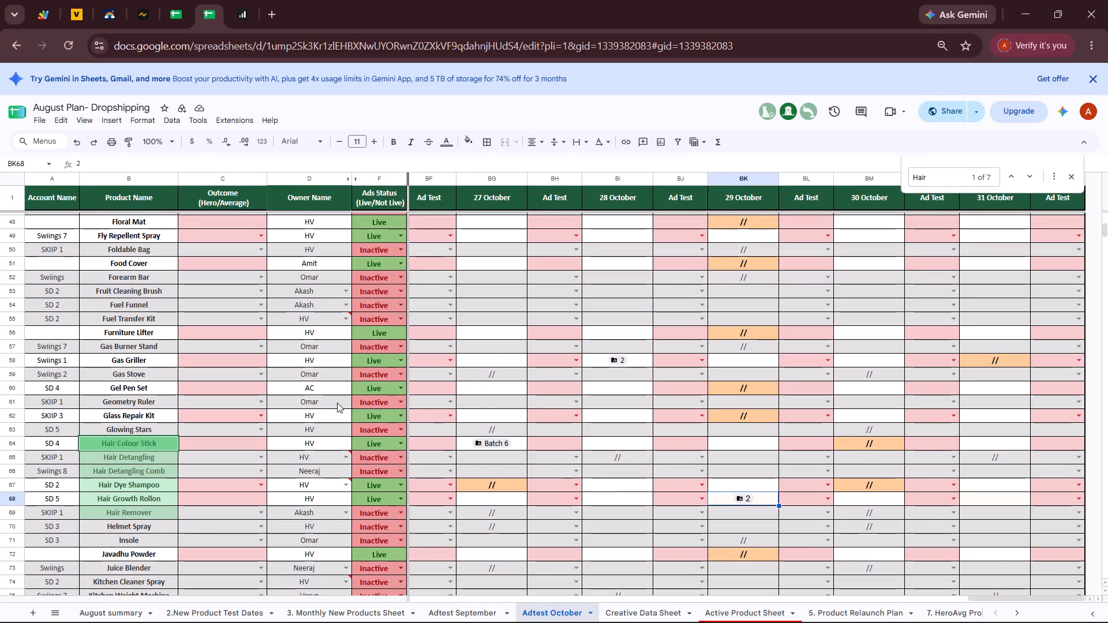
{"action": "left_click", "coordinate": [183, 7]}
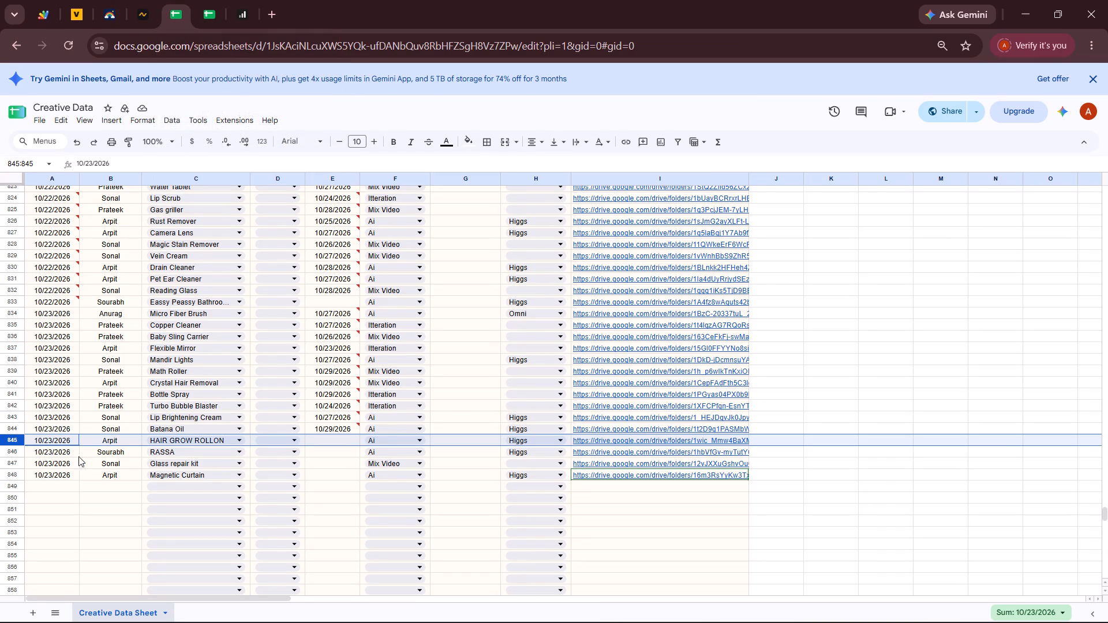
{"action": "left_click", "coordinate": [21, 453]}
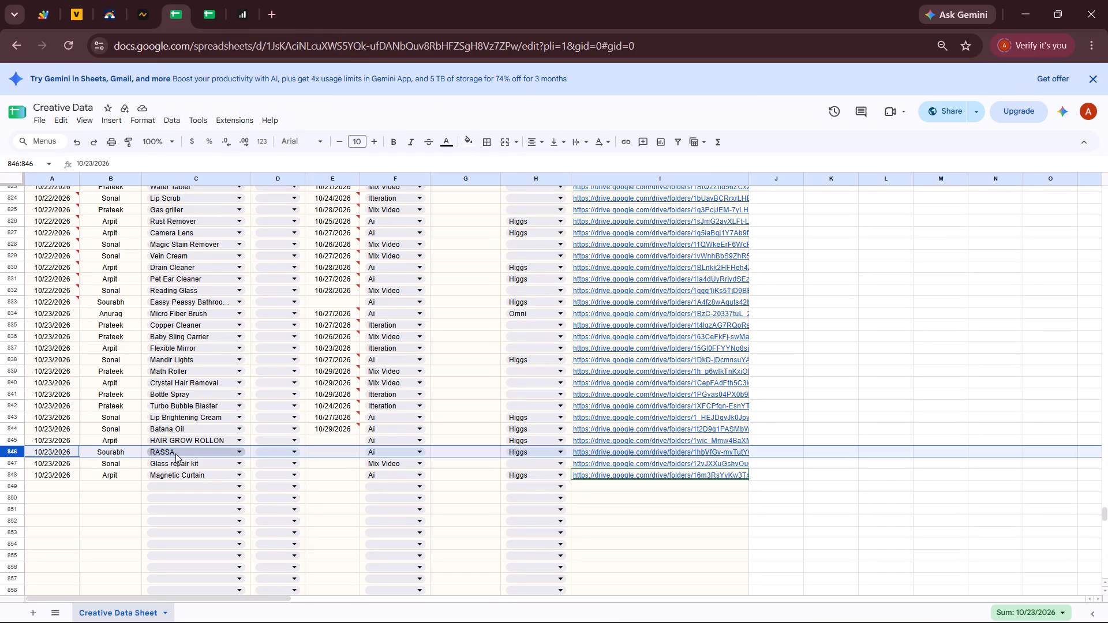
{"action": "left_click", "coordinate": [17, 464]}
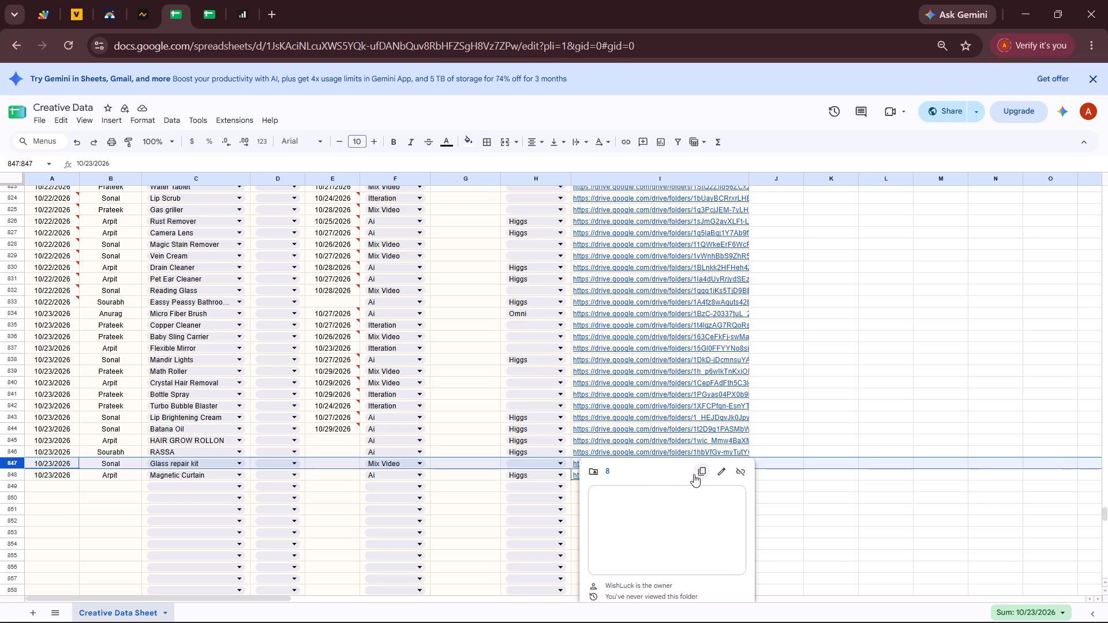
{"action": "left_click", "coordinate": [695, 474]}
Search Adtest October for "glass" and replace Glass Repair Kit's 29 October placeholder with the copied Drive link as a folder chip.
{"action": "left_click", "coordinate": [203, 2]}
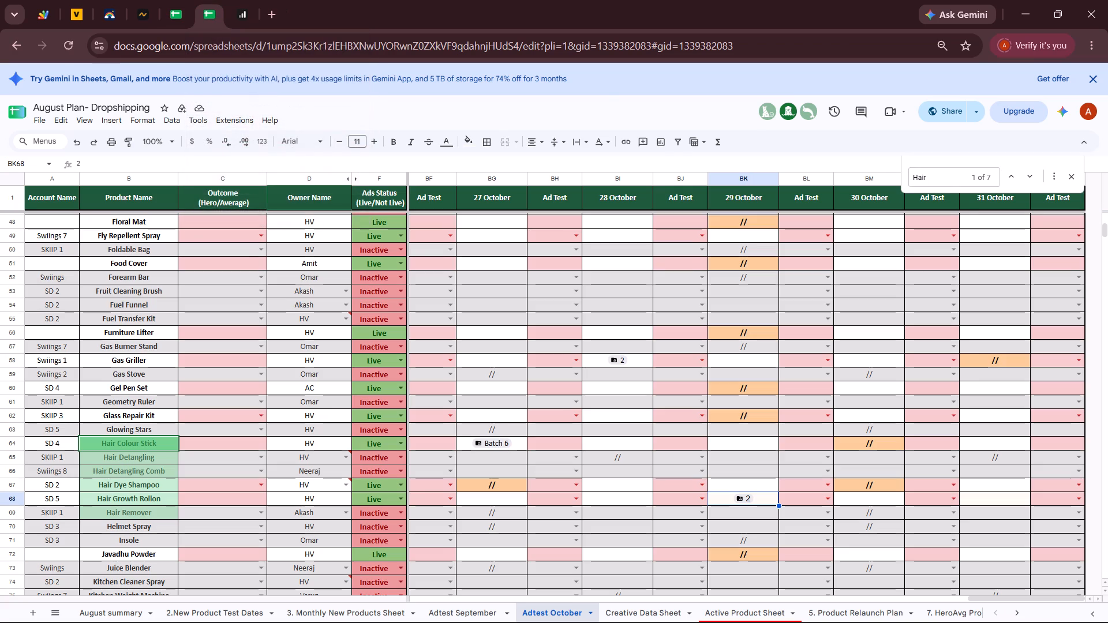
{"action": "left_click_drag", "start_coordinate": [943, 174], "coordinate": [843, 181]}
{"action": "key", "text": "BackSpace"}
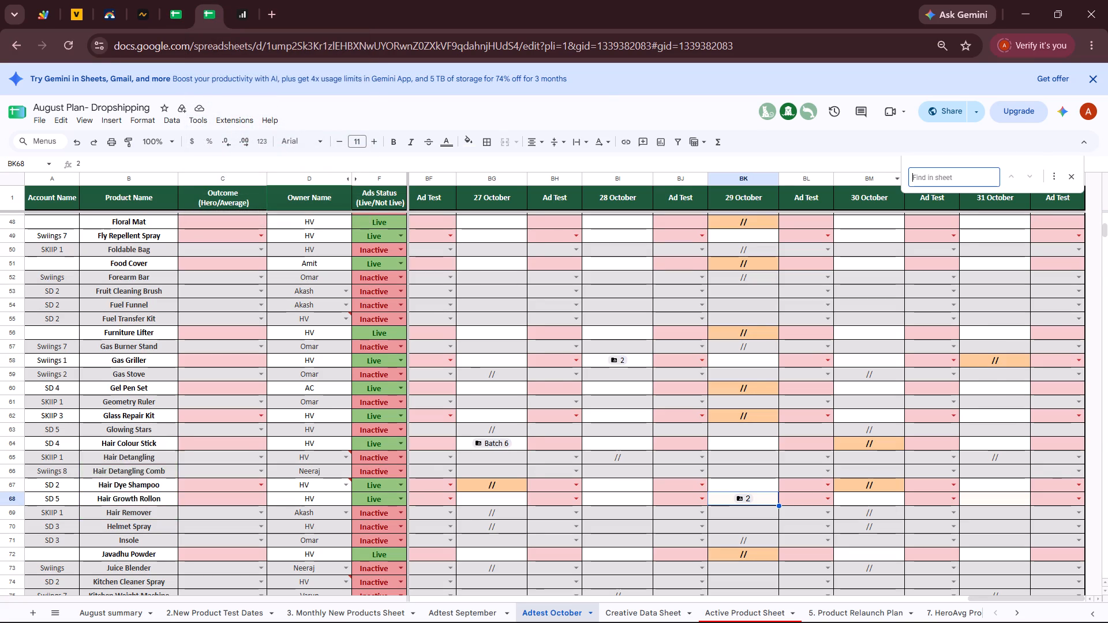
{"action": "type", "text": "glass"}
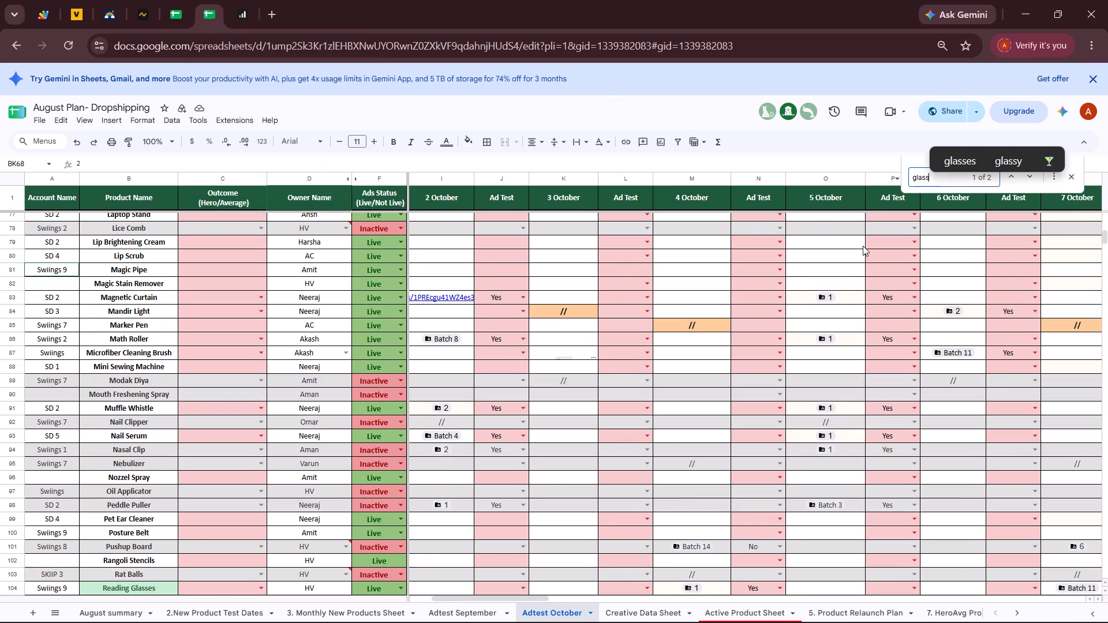
{"action": "scroll", "coordinate": [863, 246], "scroll_direction": "down", "scroll_amount": 4}
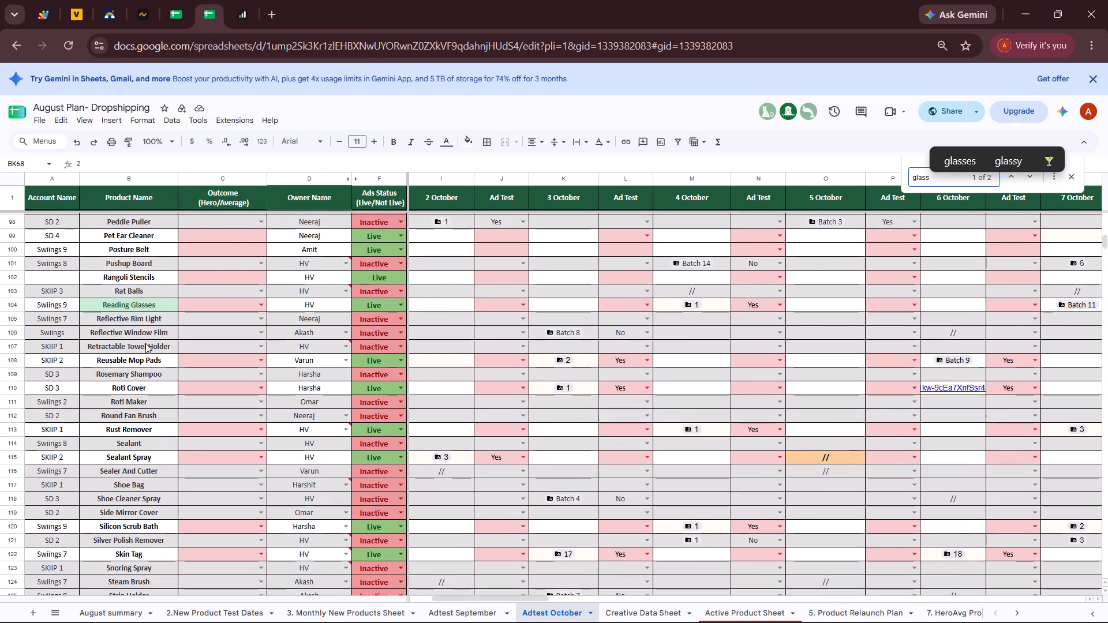
{"action": "scroll", "coordinate": [145, 343], "scroll_direction": "up", "scroll_amount": 5}
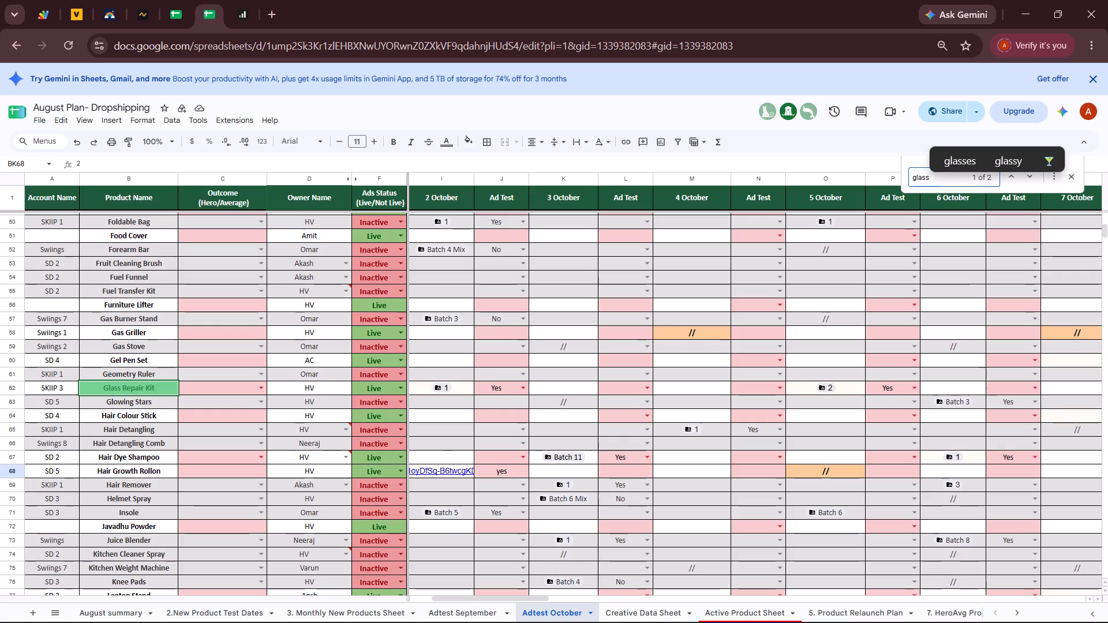
{"action": "left_click", "coordinate": [13, 385]}
{"action": "scroll", "coordinate": [650, 357], "scroll_direction": "left", "scroll_amount": 7}
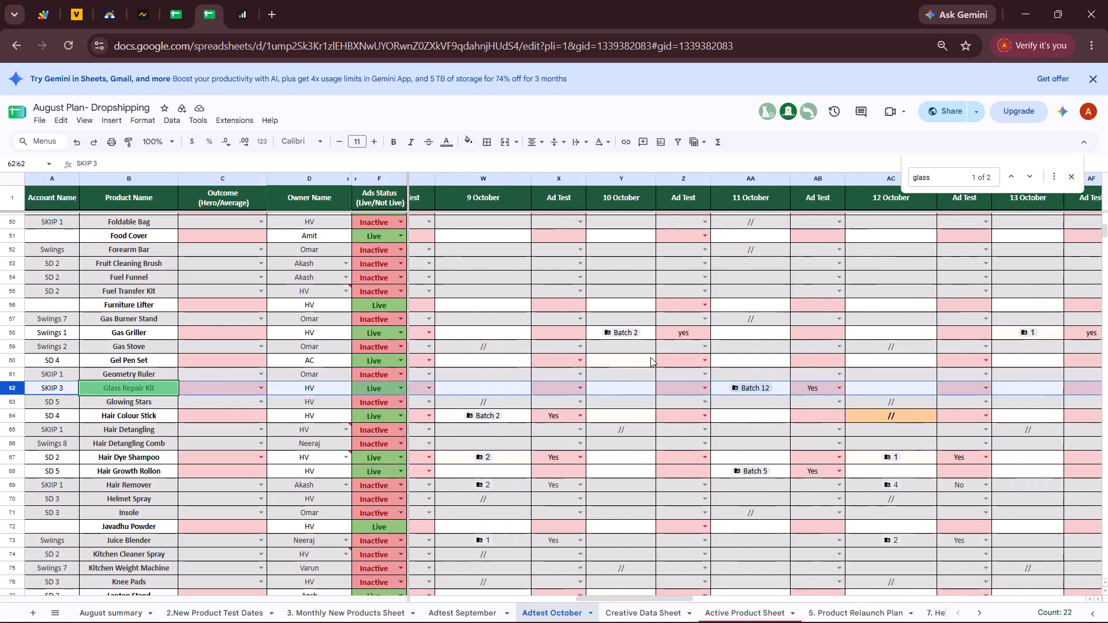
{"action": "scroll", "coordinate": [650, 357], "scroll_direction": "left", "scroll_amount": 12}
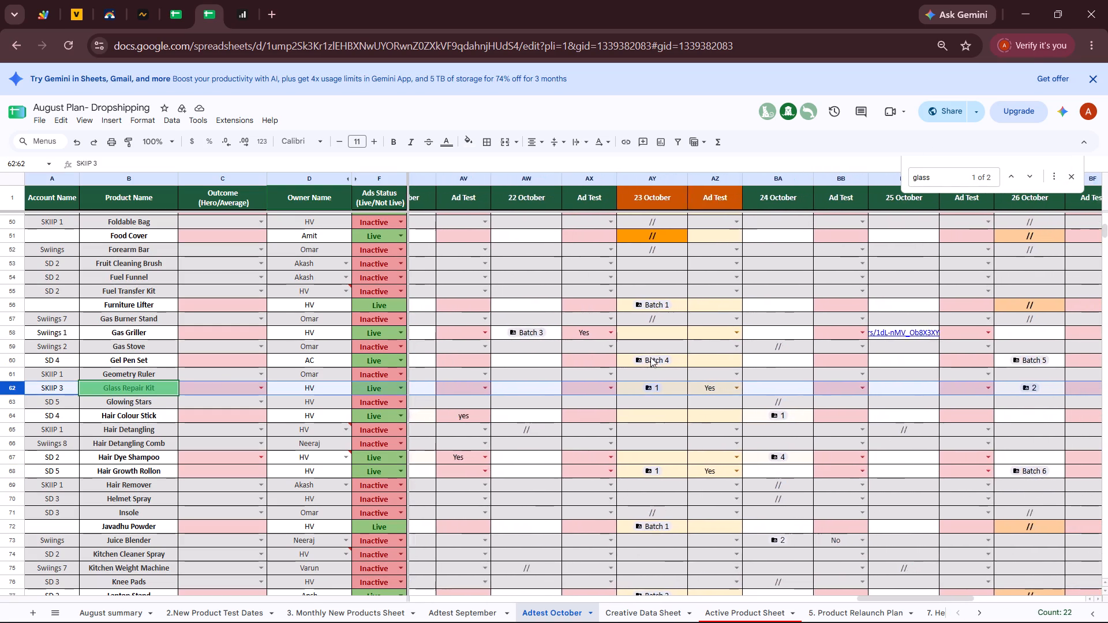
{"action": "scroll", "coordinate": [650, 357], "scroll_direction": "left", "scroll_amount": 4}
{"action": "scroll", "coordinate": [650, 357], "scroll_direction": "right", "scroll_amount": 3}
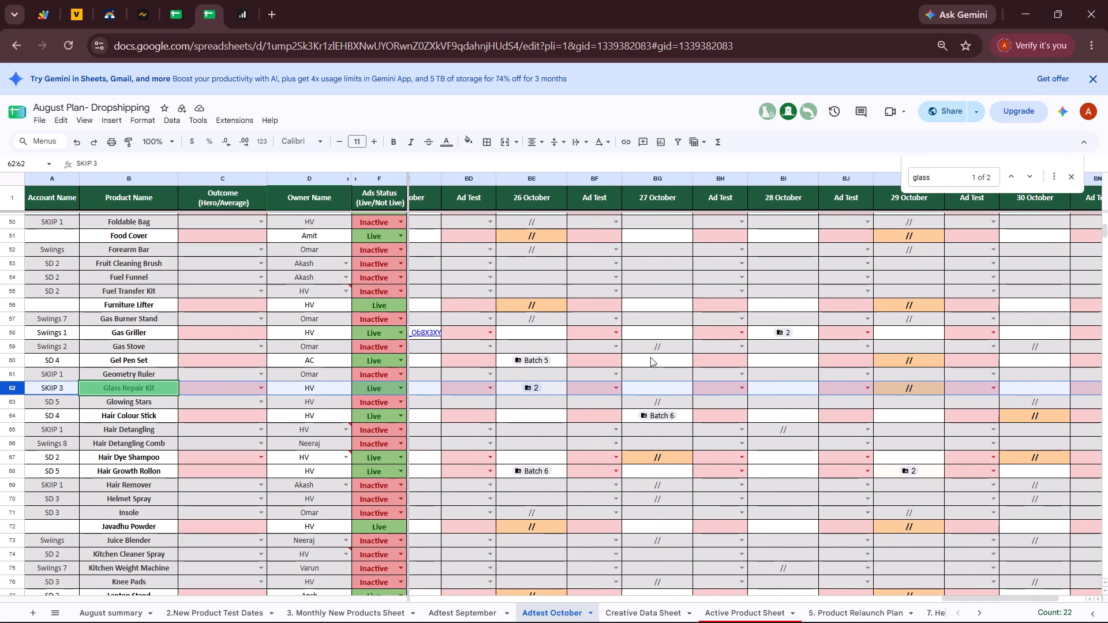
{"action": "double_click", "coordinate": [903, 388]}
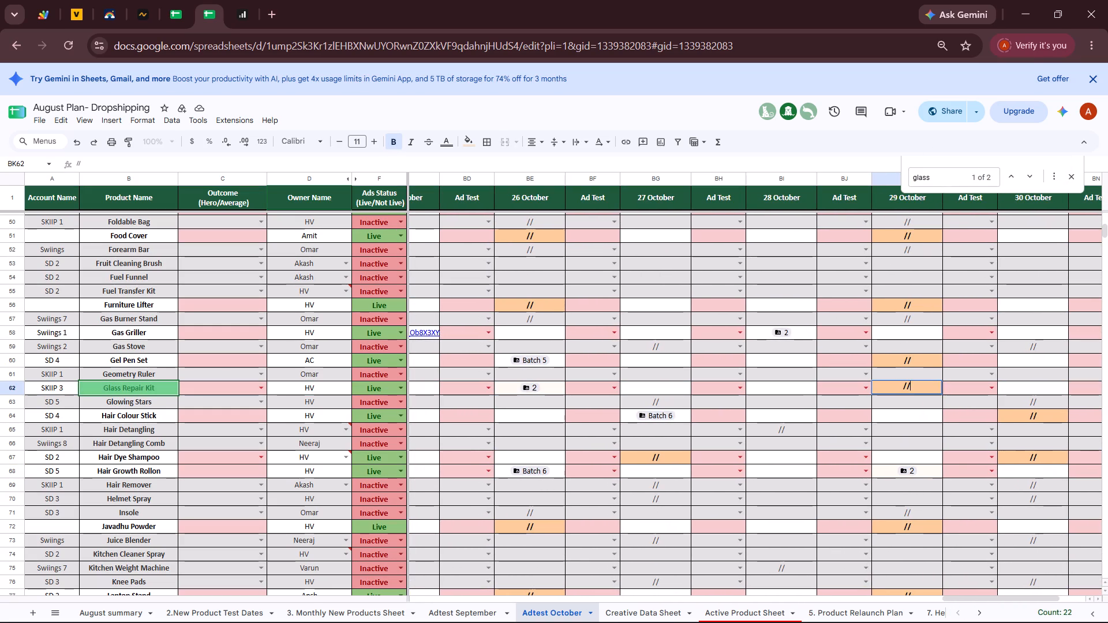
{"action": "key", "text": "BackSpace"}
{"action": "key", "text": "BackSpace"}
{"action": "key", "text": "BackSpace"}
{"action": "key", "text": "ctrl+v"}
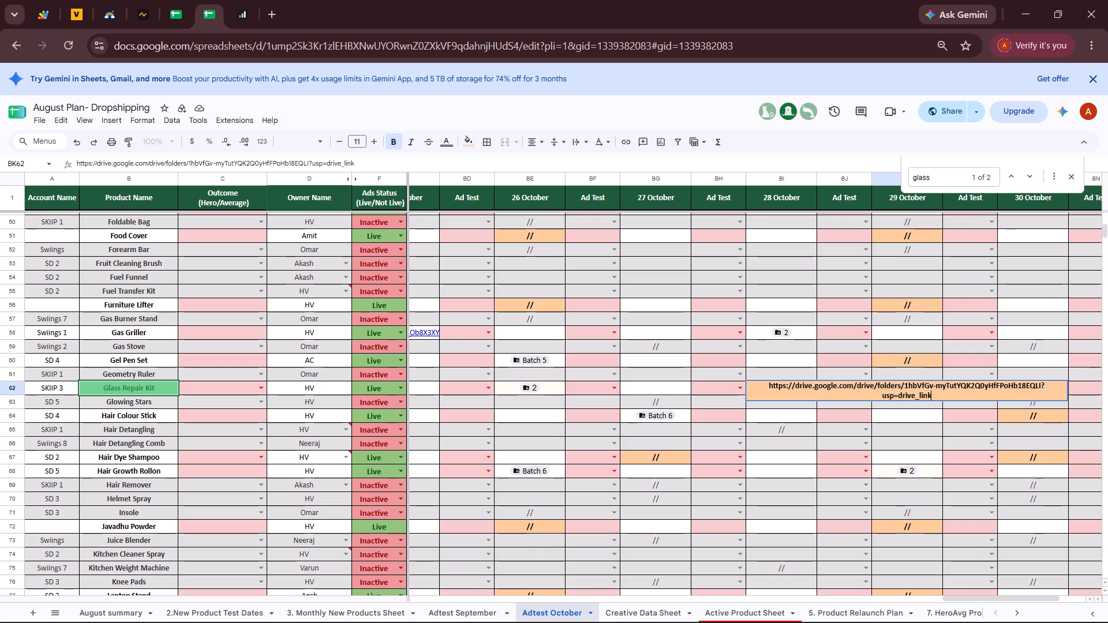
{"action": "key", "text": "Tab"}
{"action": "key", "text": "Return"}
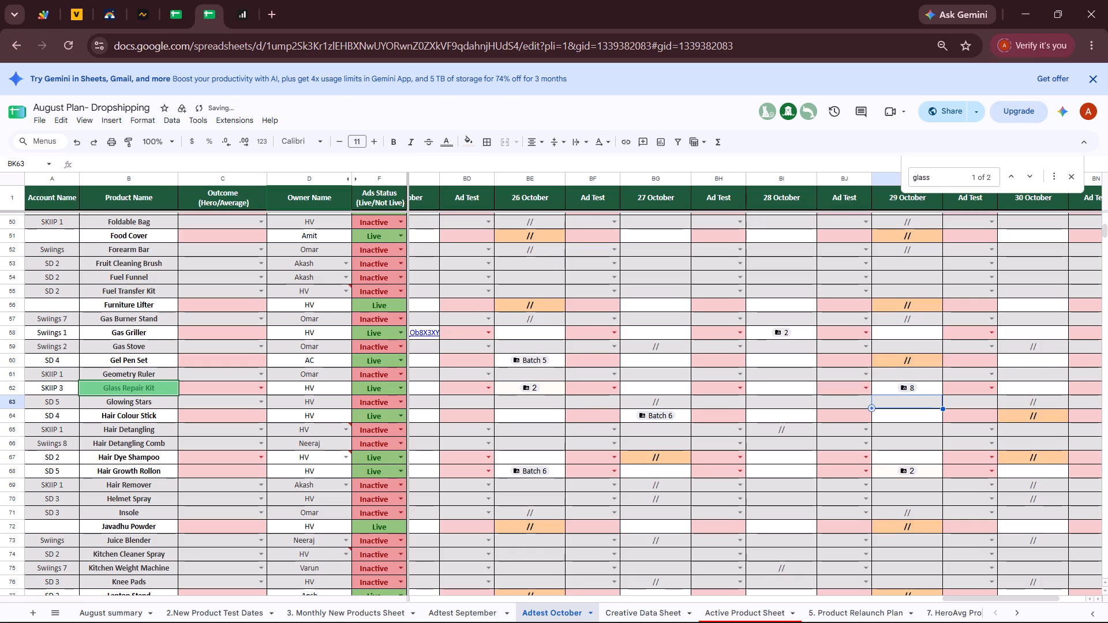
Set the Glass repair kit live date in Creative Data row 847 to 10/29/2026.
{"action": "left_click", "coordinate": [177, 6]}
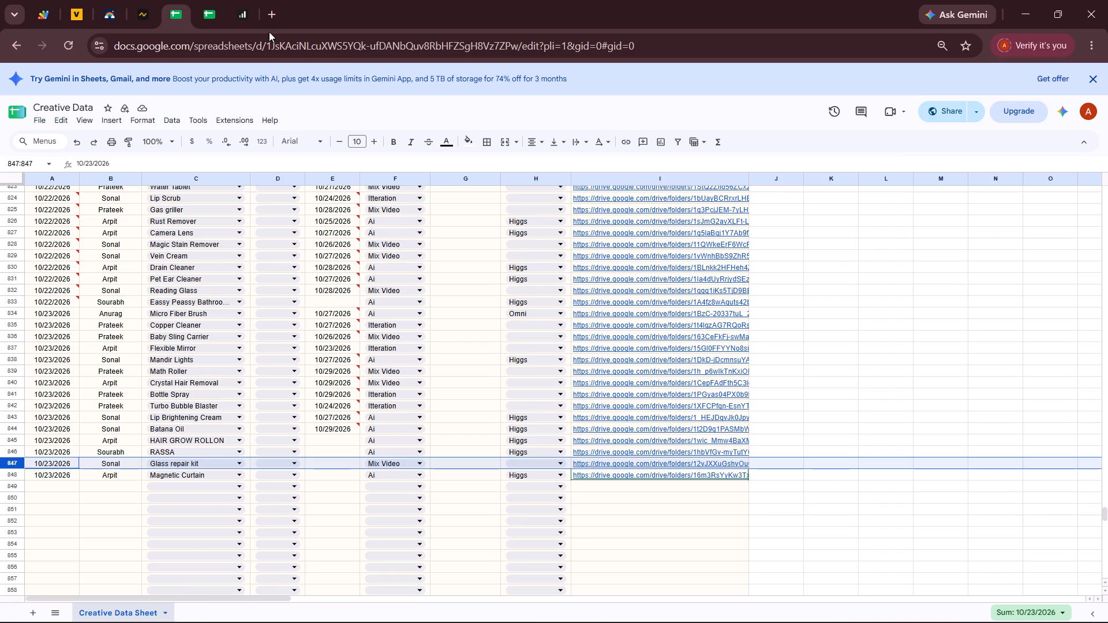
{"action": "left_click", "coordinate": [324, 461]}
{"action": "left_click", "coordinate": [201, 5]}
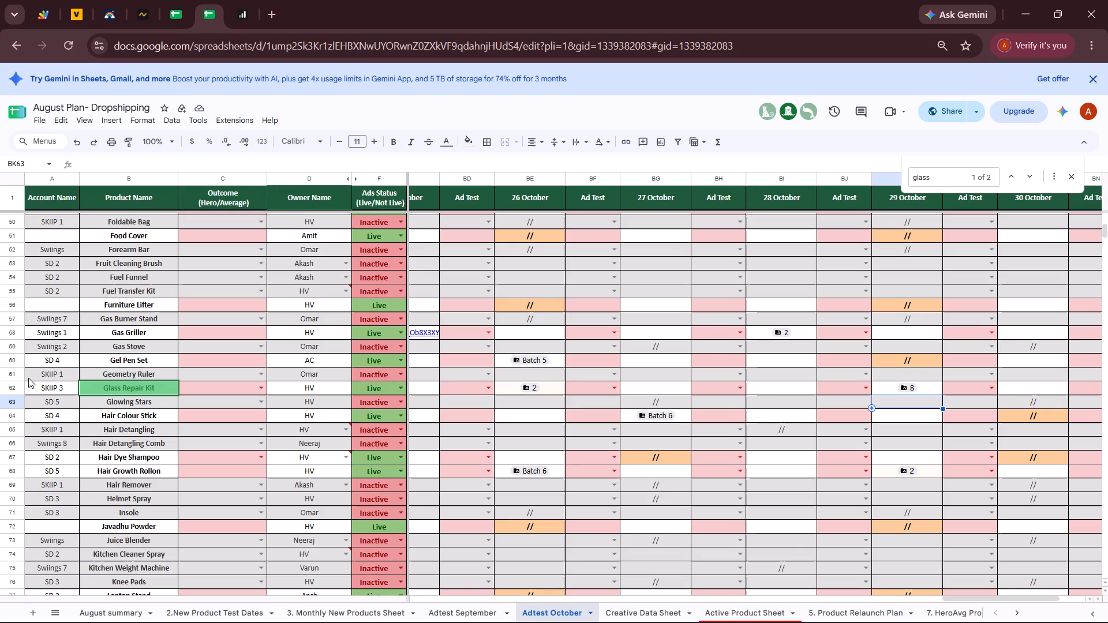
{"action": "left_click", "coordinate": [185, 6]}
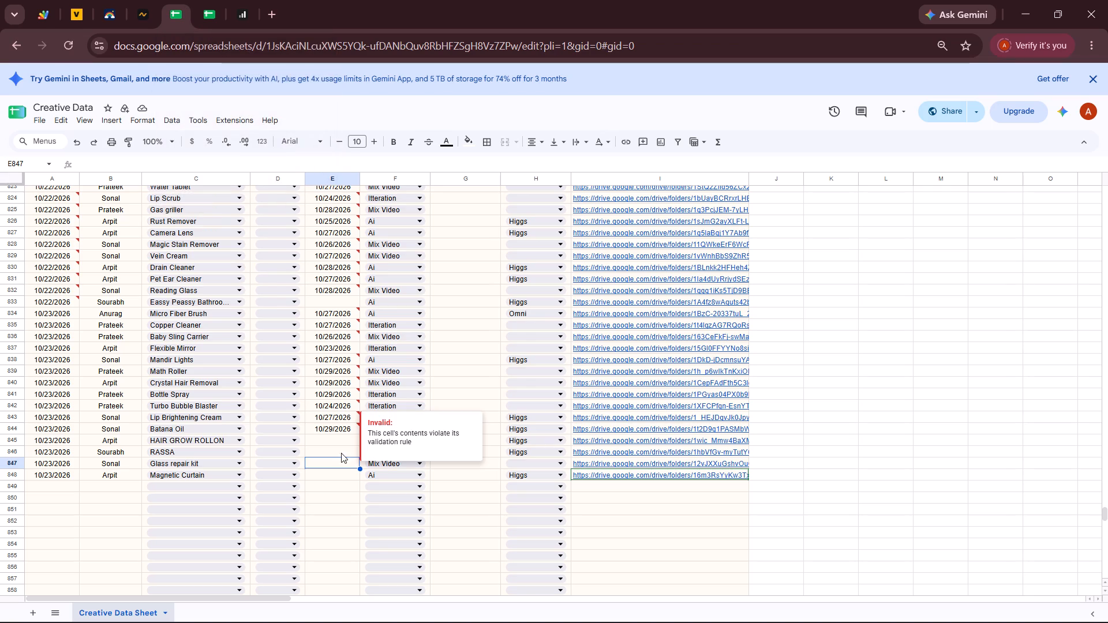
{"action": "double_click", "coordinate": [328, 460]}
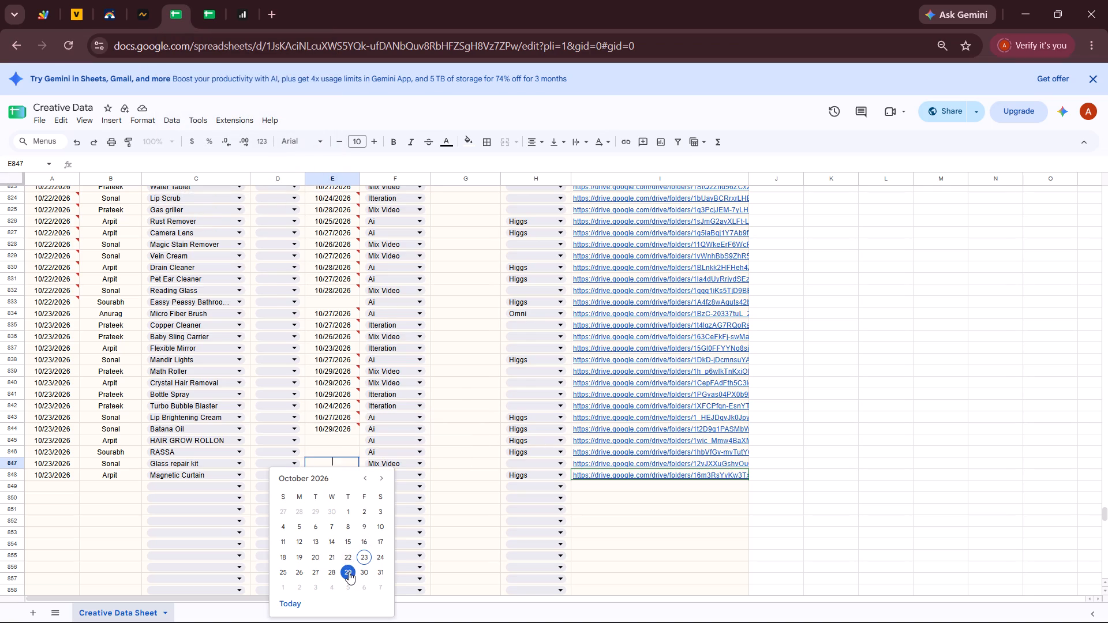
{"action": "left_click", "coordinate": [349, 573]}
Select the Magnetic Curtain entry in Creative Data row 848 and copy its Drive folder link.
{"action": "left_click", "coordinate": [15, 475]}
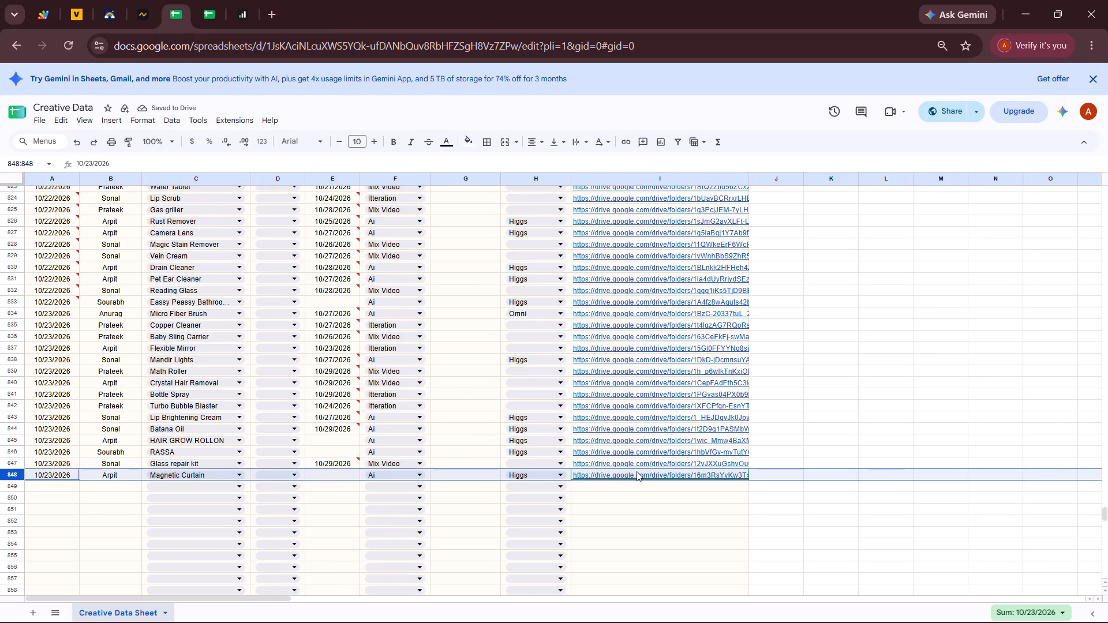
{"action": "left_click", "coordinate": [705, 490]}
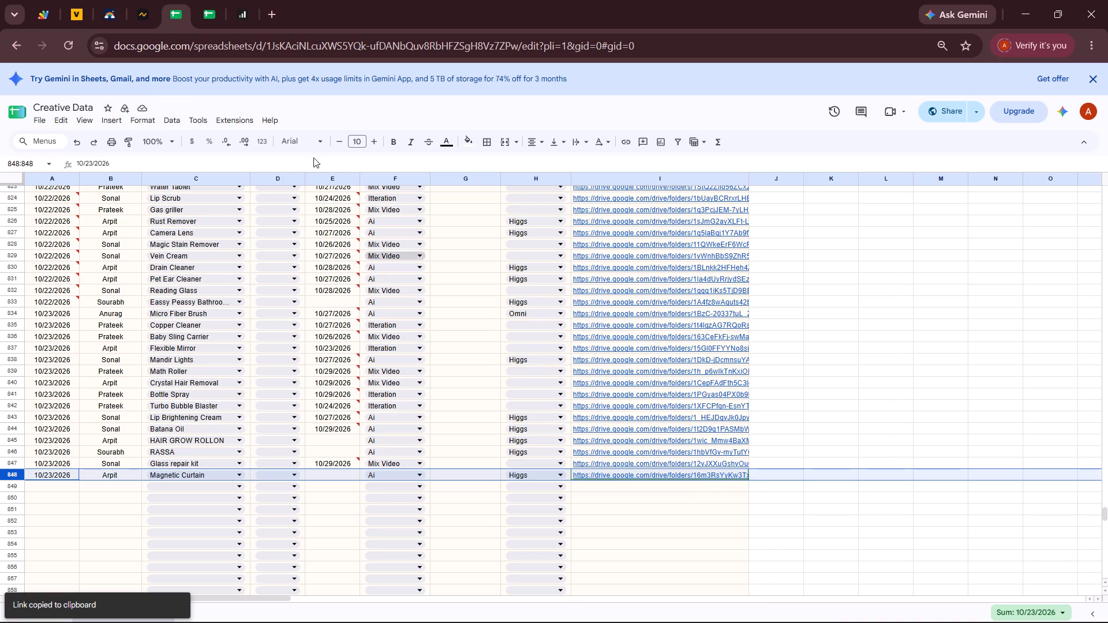
Search Adtest October for "Magnetic" and replace Magnetic Curtain's 29 October placeholder with the copied Drive link as a folder chip.
{"action": "left_click", "coordinate": [195, 8]}
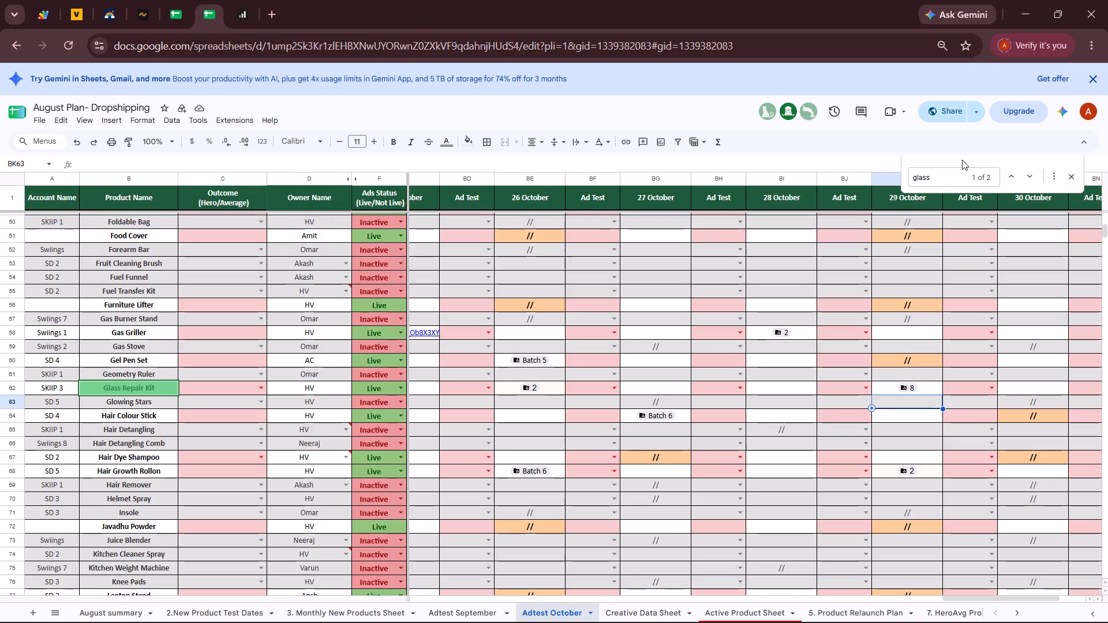
{"action": "left_click_drag", "start_coordinate": [942, 174], "coordinate": [821, 187]}
{"action": "key", "text": "BackSpace"}
{"action": "type", "text": "Magnetic"}
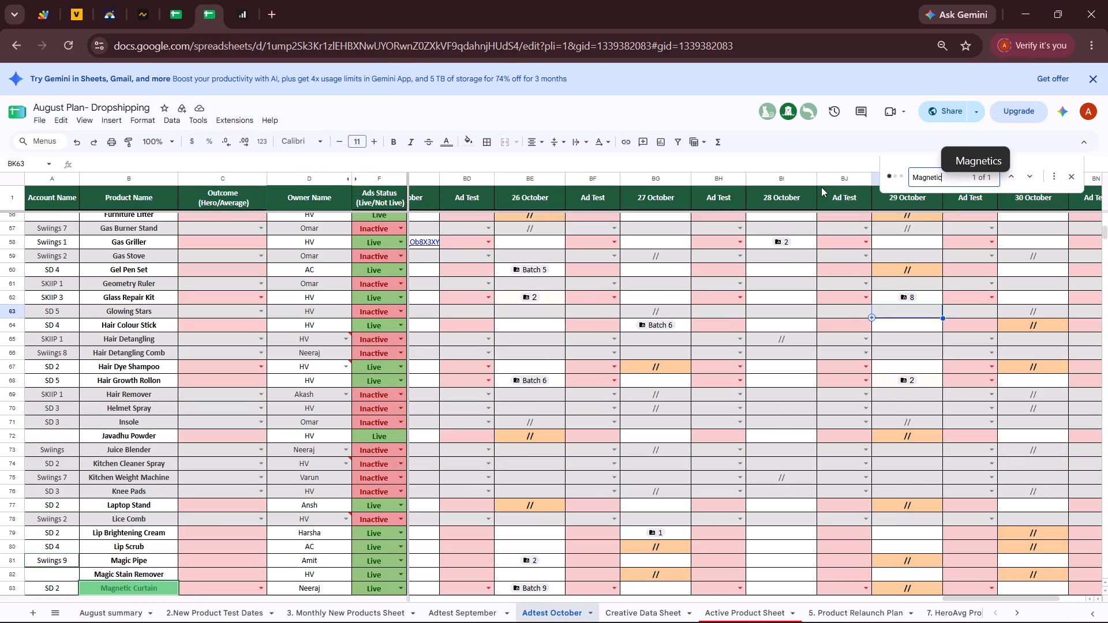
{"action": "scroll", "coordinate": [769, 223], "scroll_direction": "down", "scroll_amount": 1}
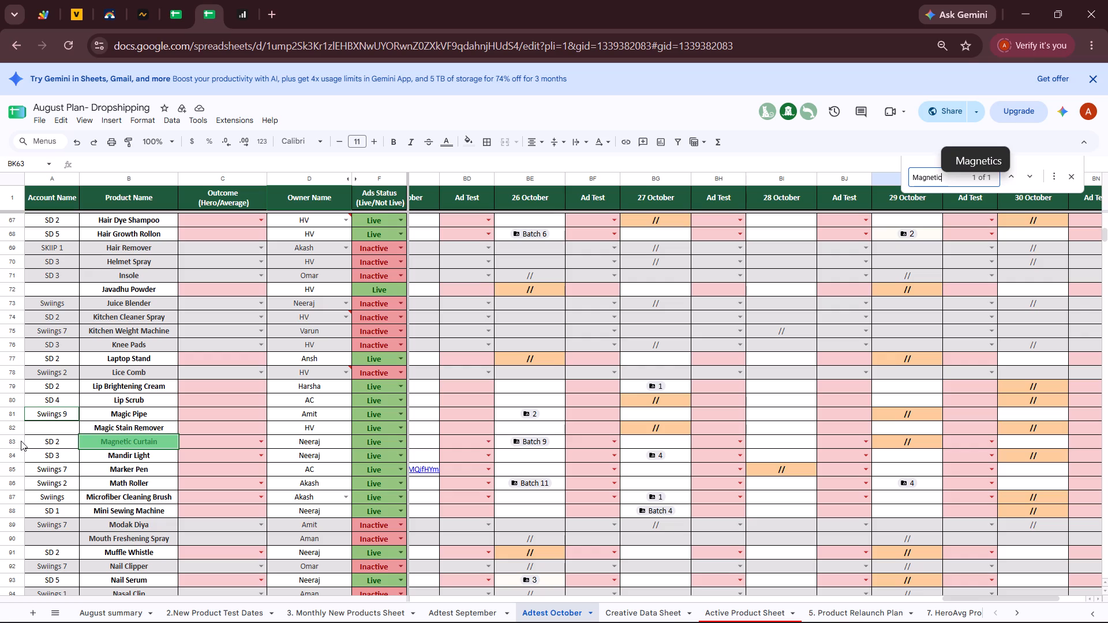
{"action": "left_click", "coordinate": [15, 441]}
{"action": "scroll", "coordinate": [727, 439], "scroll_direction": "left", "scroll_amount": 1}
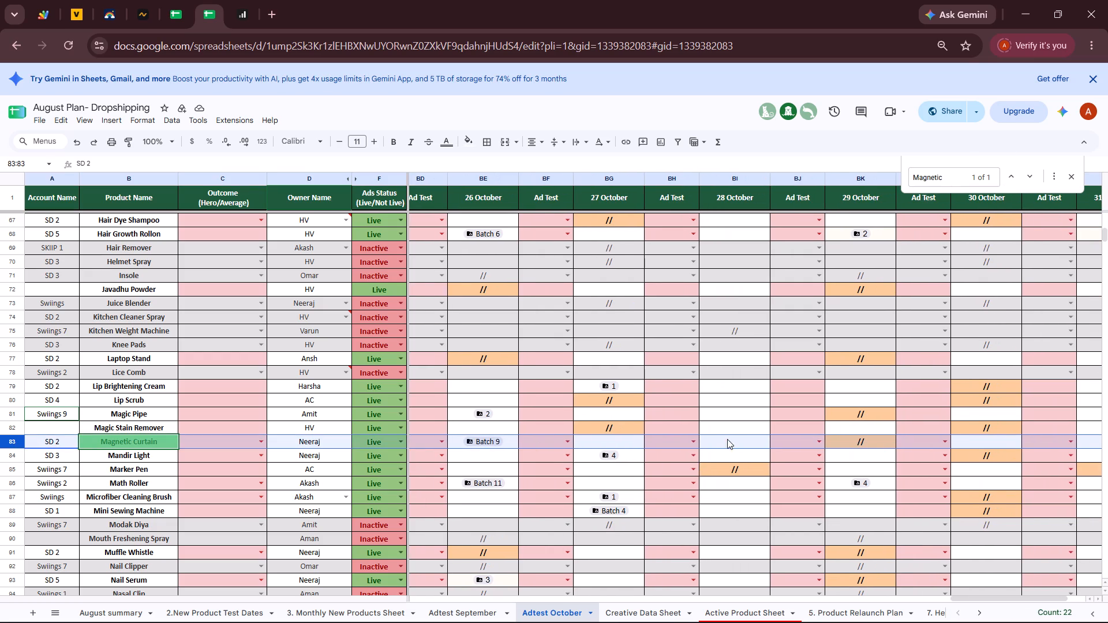
{"action": "triple_click", "coordinate": [866, 441]}
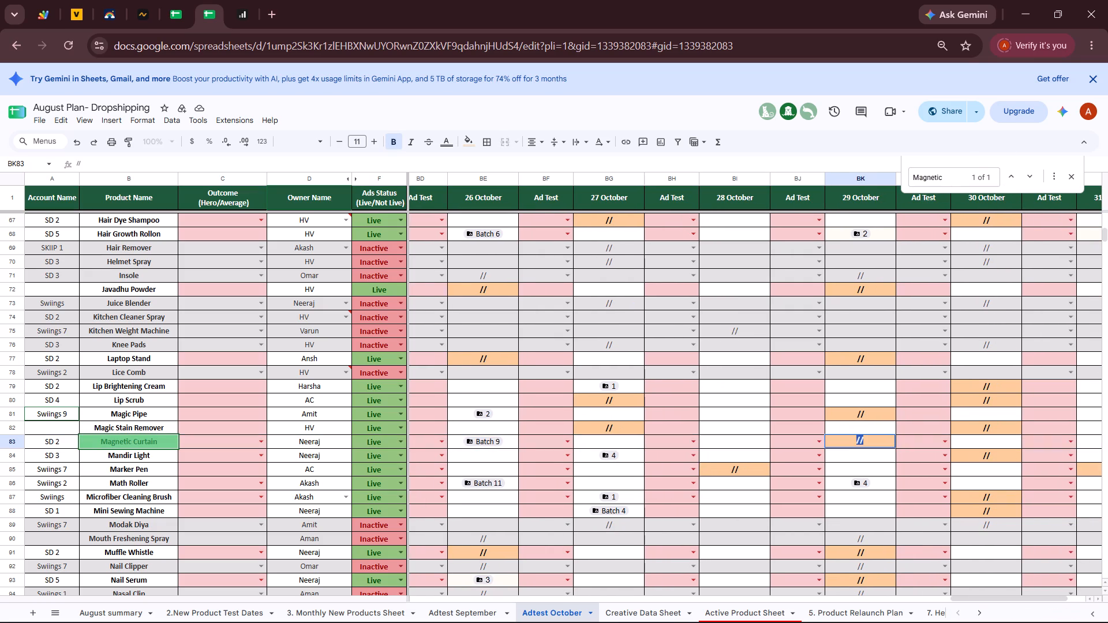
{"action": "key", "text": "BackSpace"}
{"action": "key", "text": "ctrl+v"}
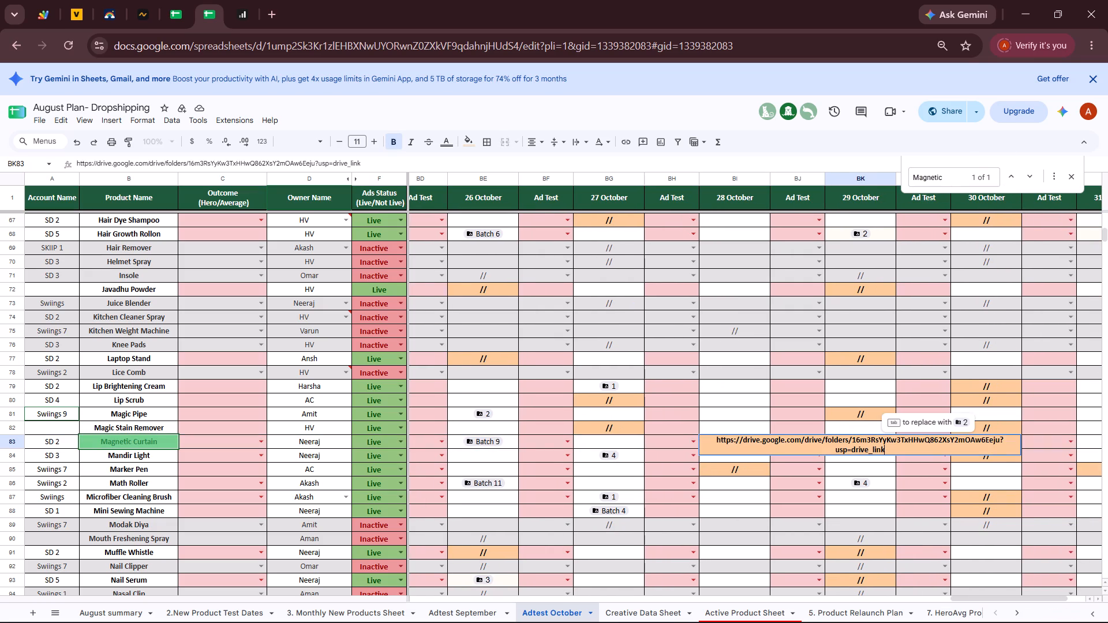
{"action": "key", "text": "Tab"}
{"action": "key", "text": "Return"}
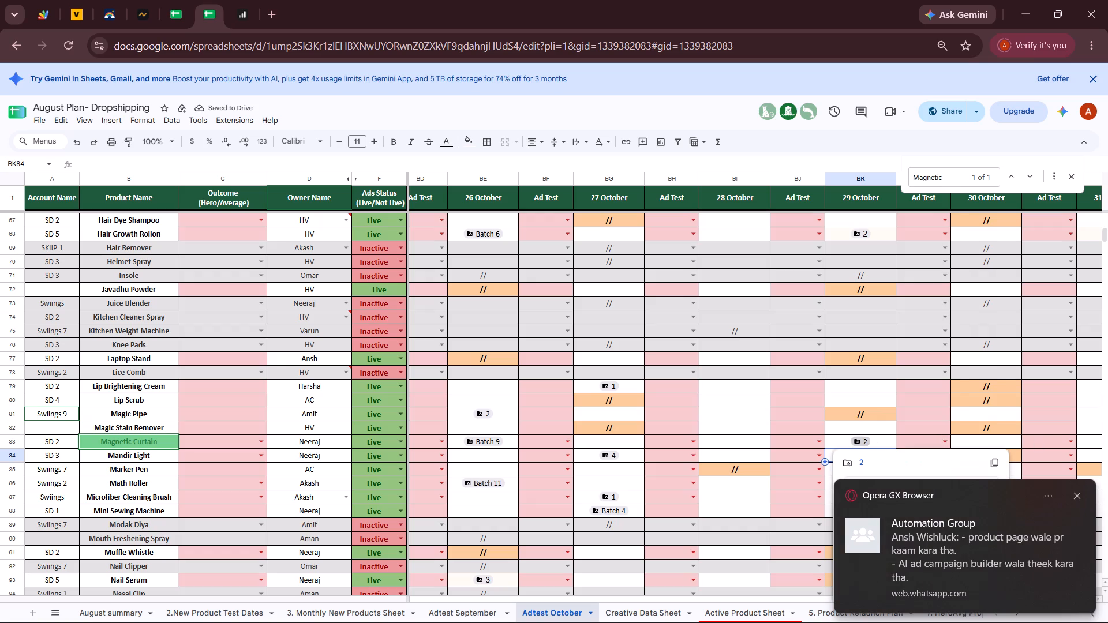
{"action": "left_click", "coordinate": [1075, 492]}
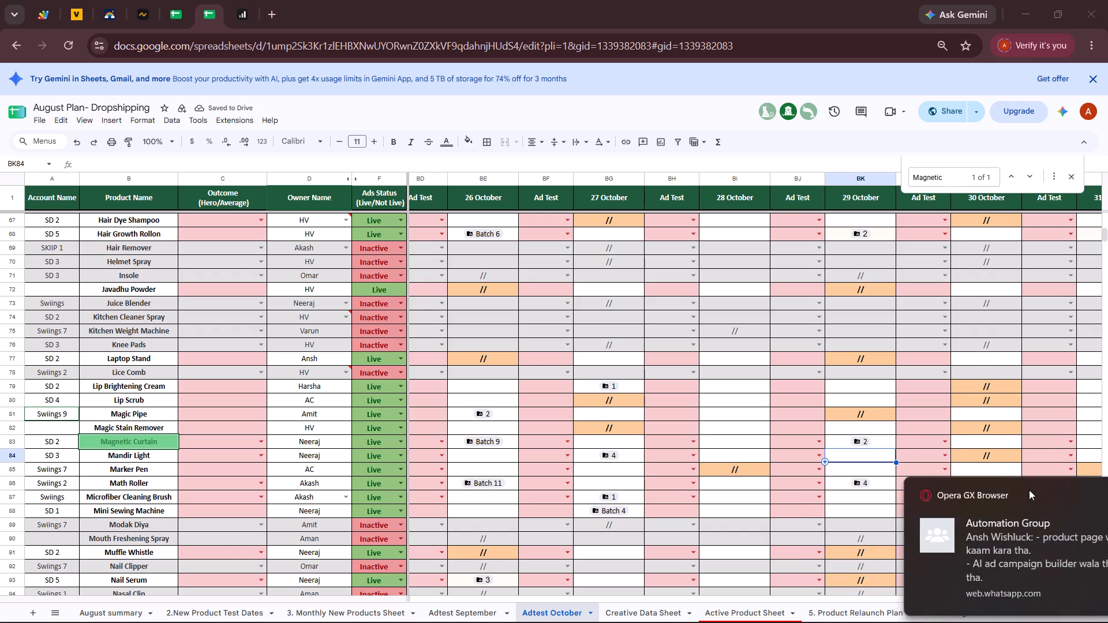
Open the Drive folder linked in Magnetic Curtain's 29 October cell, check its files and close it.
{"action": "left_click", "coordinate": [859, 445]}
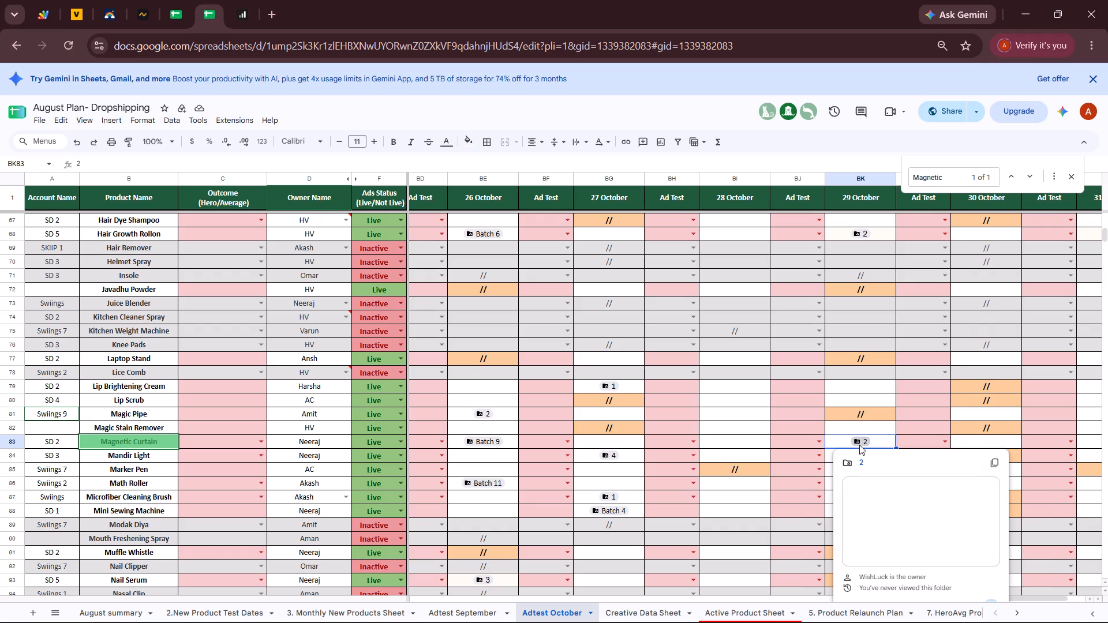
{"action": "left_click", "coordinate": [877, 464]}
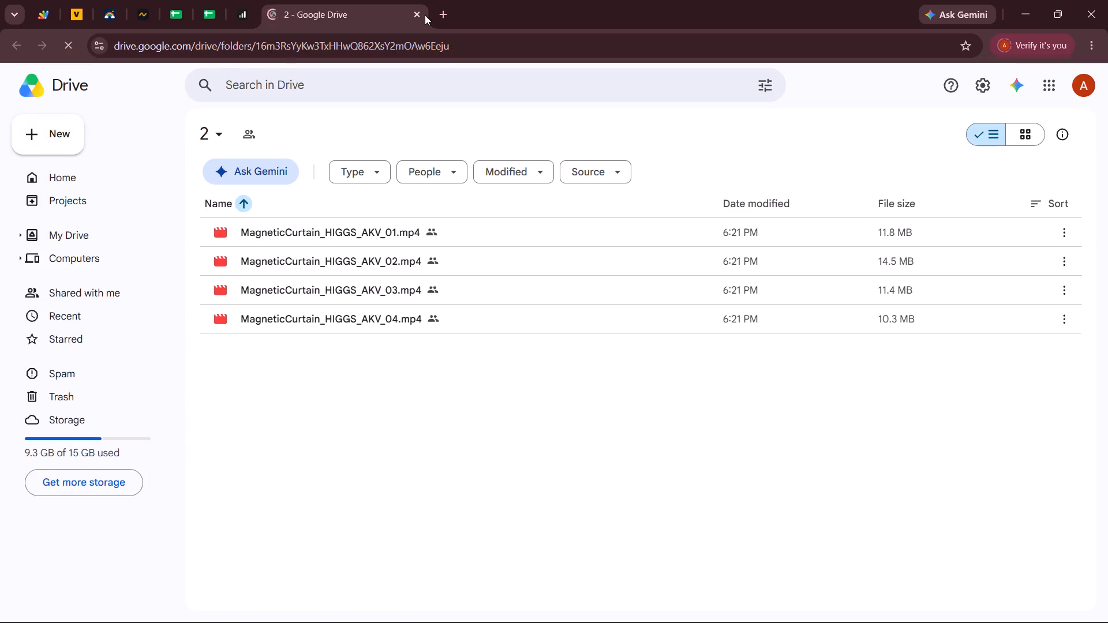
{"action": "left_click", "coordinate": [417, 13]}
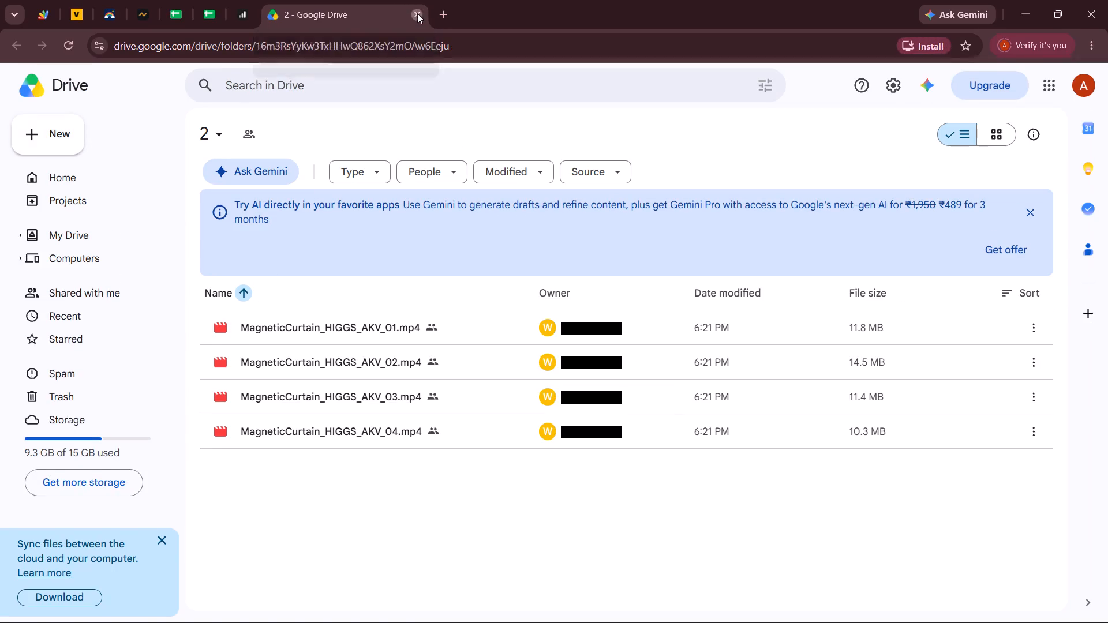
Check Magnetic Curtain's planned date in Adtest October row 83 and set its Creative Data row 848 live date to 10/29/2026.
{"action": "scroll", "coordinate": [596, 412], "scroll_direction": "left", "scroll_amount": 1}
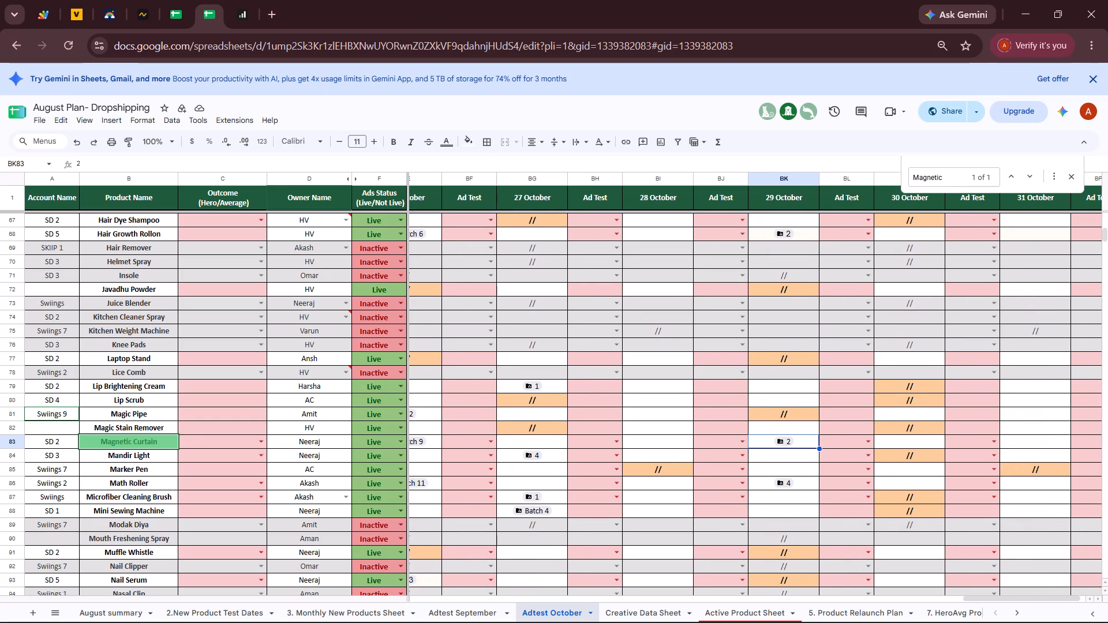
{"action": "left_click", "coordinate": [13, 444]}
{"action": "scroll", "coordinate": [454, 511], "scroll_direction": "left", "scroll_amount": 6}
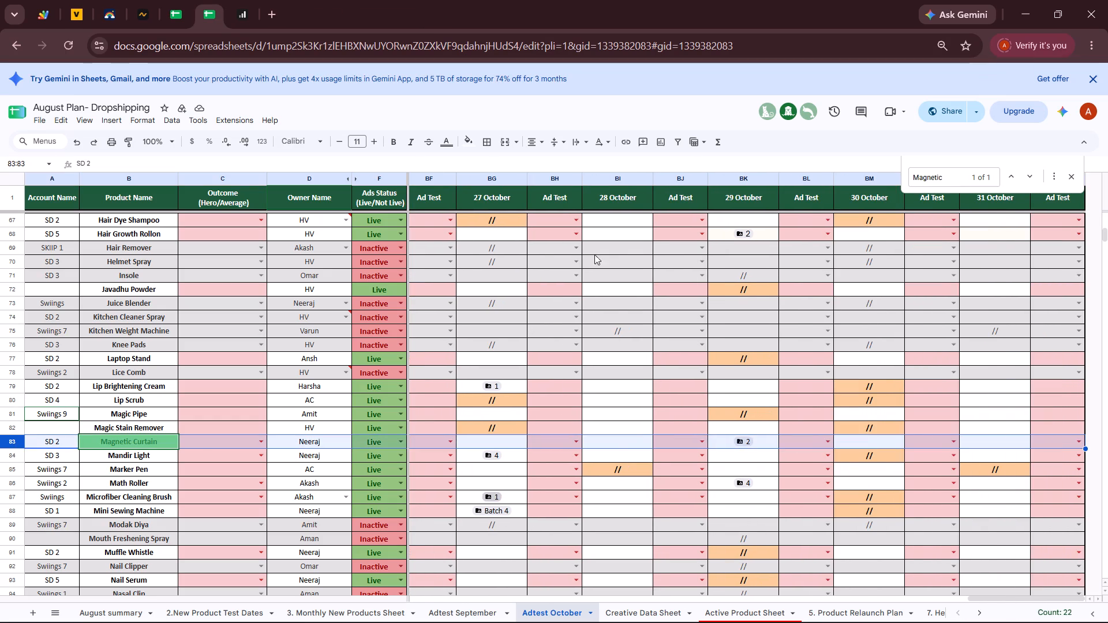
{"action": "left_click", "coordinate": [184, 20]}
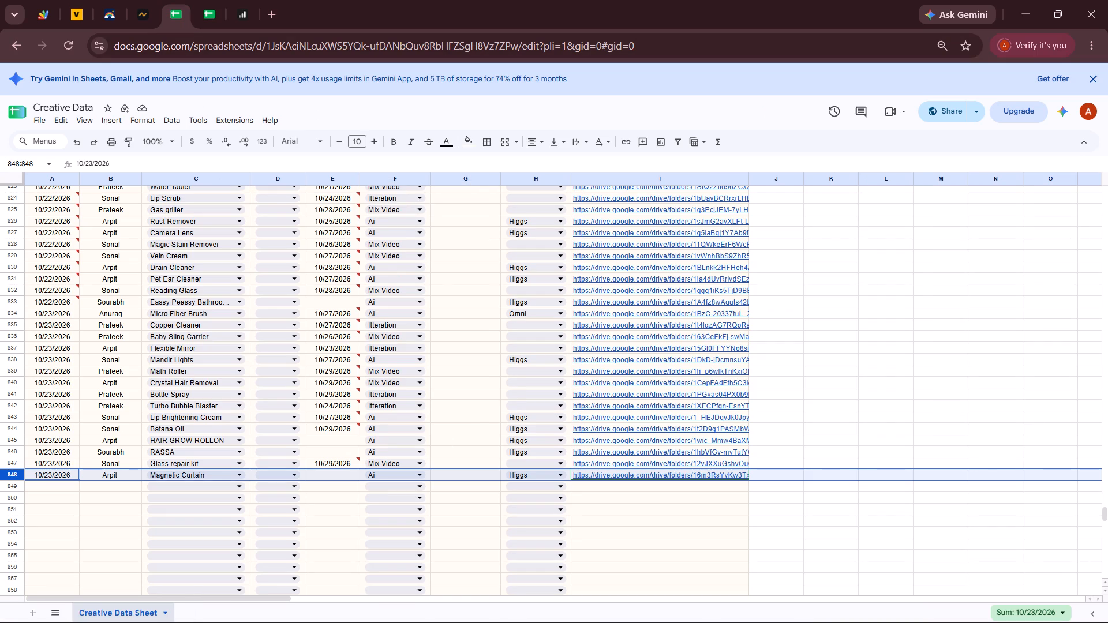
{"action": "double_click", "coordinate": [335, 480]}
{"action": "double_click", "coordinate": [335, 477]}
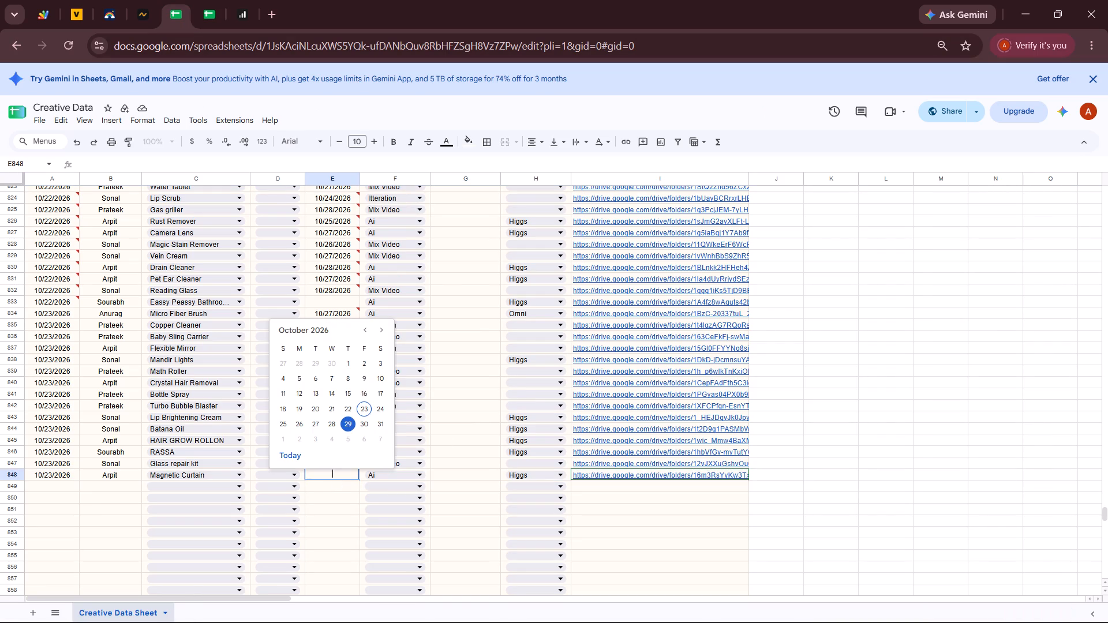
{"action": "left_click", "coordinate": [345, 422]}
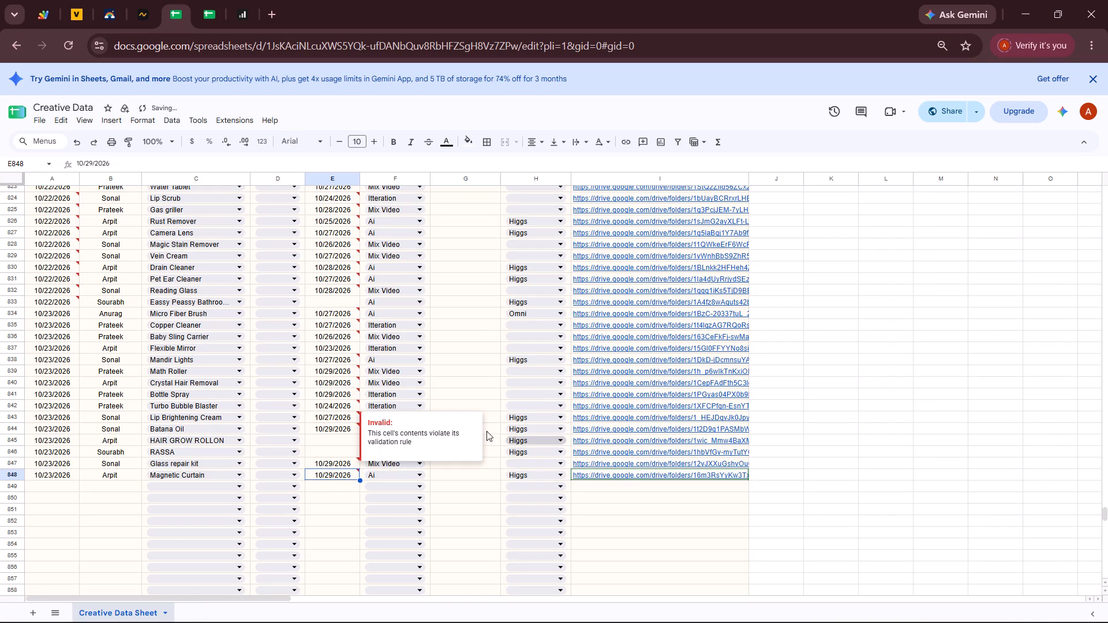
{"action": "left_click", "coordinate": [459, 347]}
Extend the product-name dropdown in Creative Data column C from cell C860 down through the empty rows below.
{"action": "scroll", "coordinate": [459, 347], "scroll_direction": "up", "scroll_amount": 9}
{"action": "scroll", "coordinate": [459, 347], "scroll_direction": "down", "scroll_amount": 2}
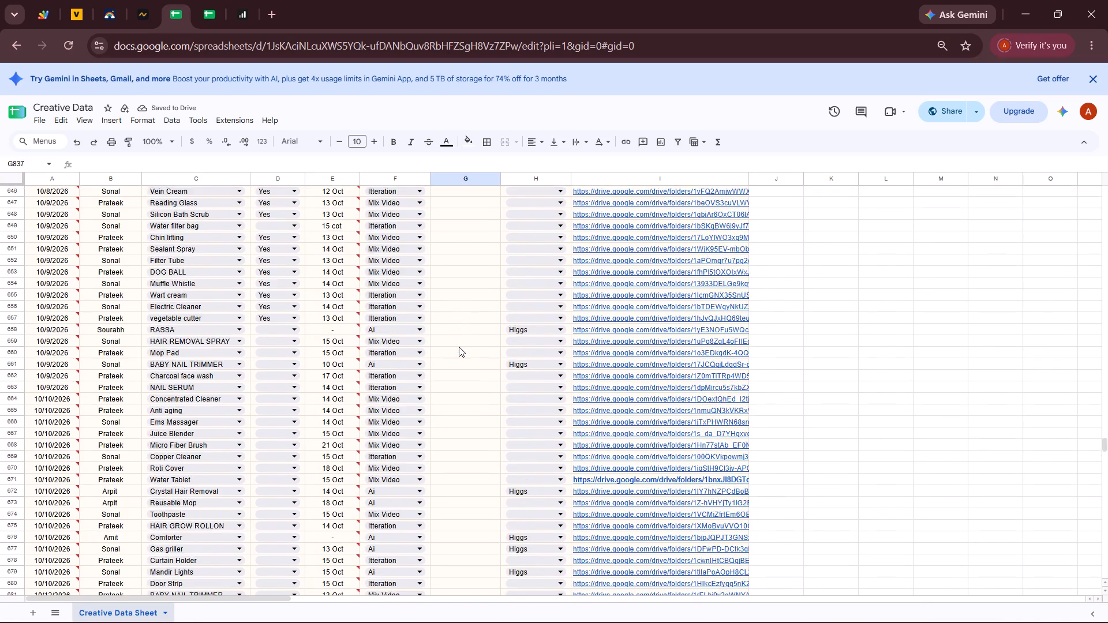
{"action": "scroll", "coordinate": [459, 347], "scroll_direction": "down", "scroll_amount": 3}
{"action": "scroll", "coordinate": [459, 347], "scroll_direction": "up", "scroll_amount": 8}
{"action": "scroll", "coordinate": [459, 347], "scroll_direction": "down", "scroll_amount": 1}
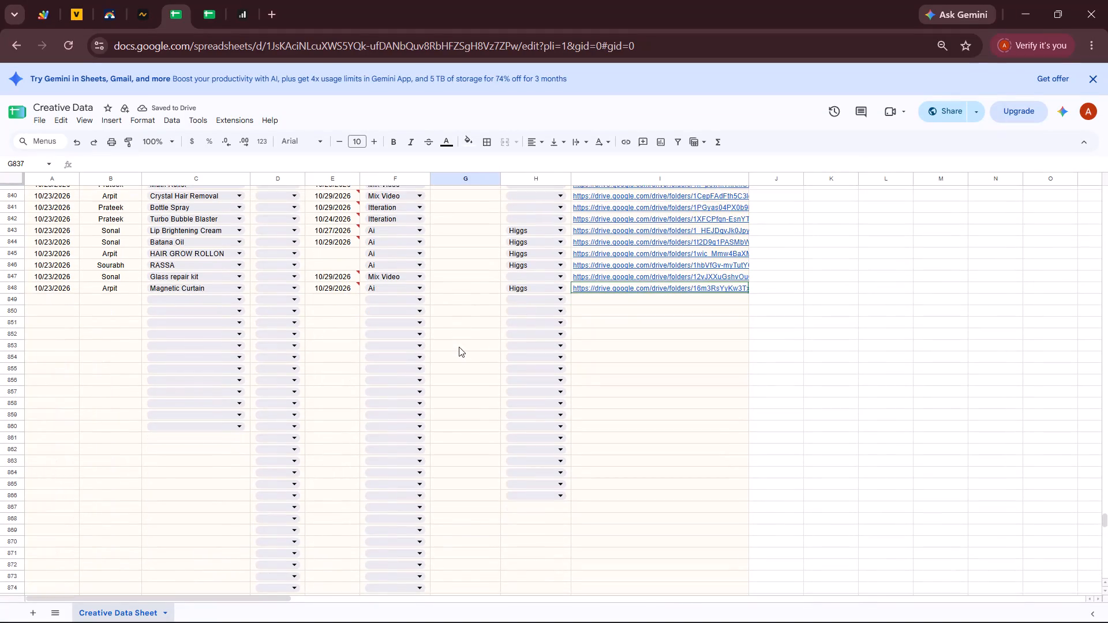
{"action": "scroll", "coordinate": [459, 347], "scroll_direction": "down", "scroll_amount": 1}
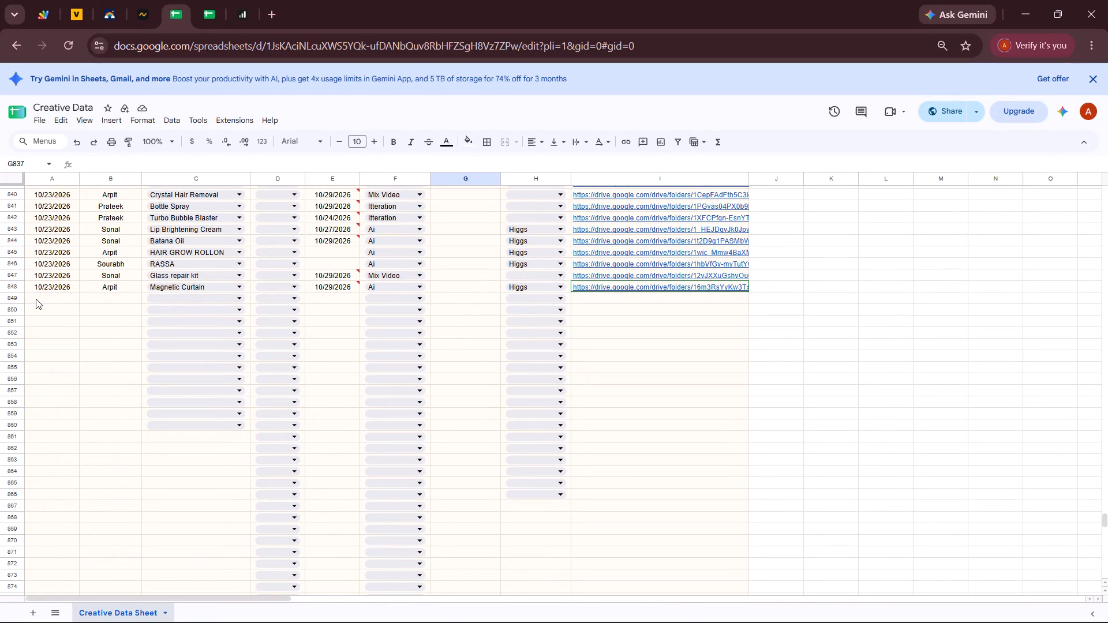
{"action": "left_click", "coordinate": [225, 297]}
{"action": "left_click", "coordinate": [95, 448]}
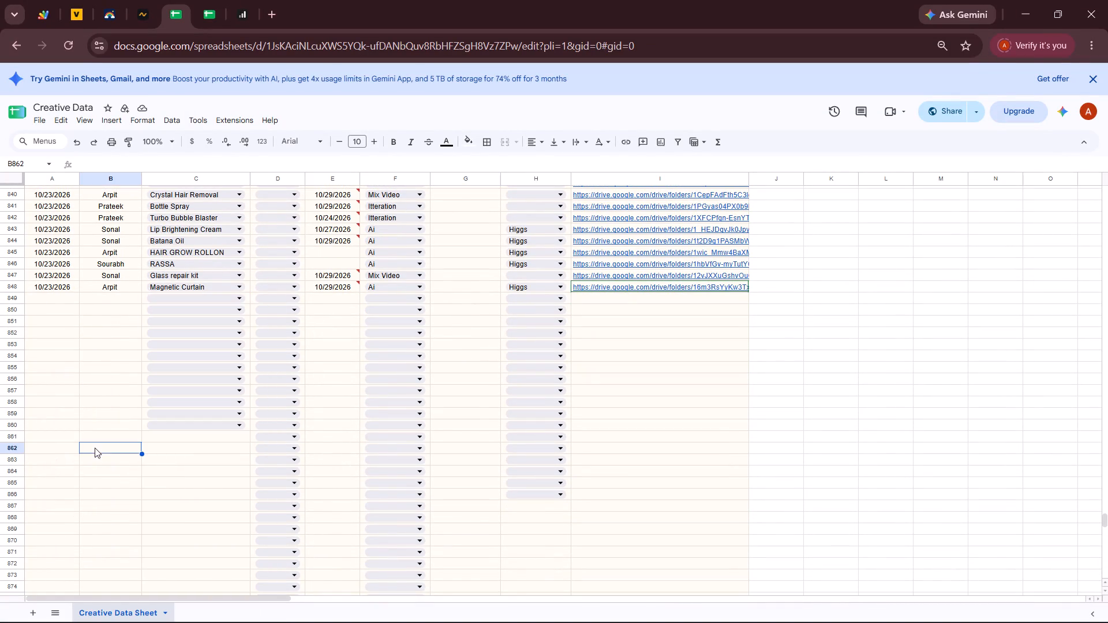
{"action": "left_click", "coordinate": [145, 429]}
{"action": "left_click_drag", "start_coordinate": [251, 431], "coordinate": [254, 570]}
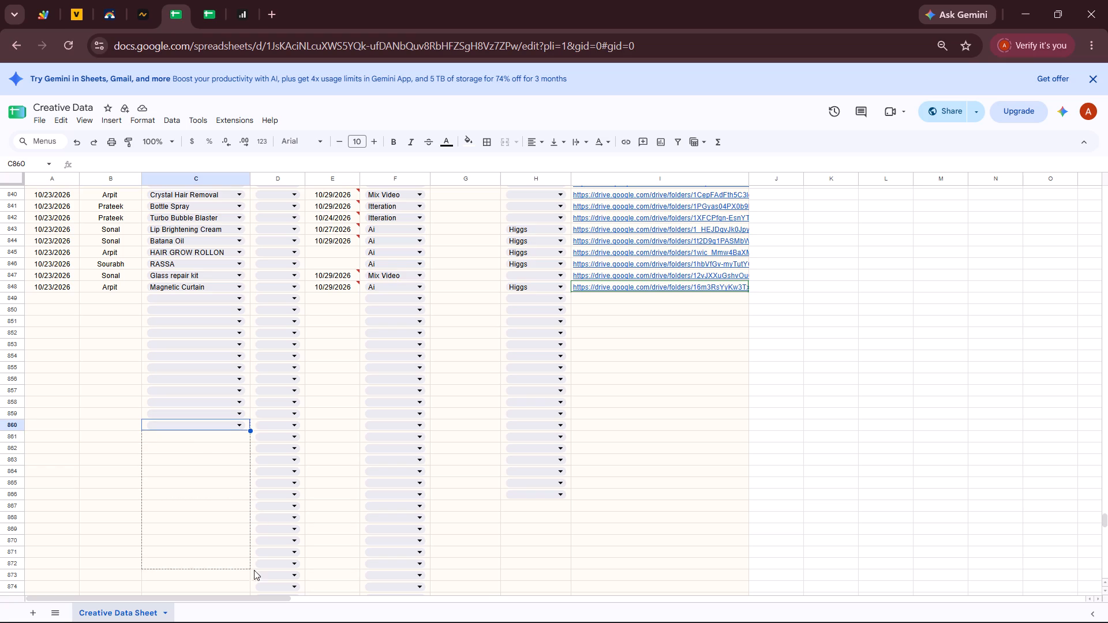
{"action": "left_click_drag", "start_coordinate": [254, 570], "coordinate": [251, 612]}
{"action": "scroll", "coordinate": [387, 384], "scroll_direction": "up", "scroll_amount": 7}
{"action": "scroll", "coordinate": [387, 384], "scroll_direction": "down", "scroll_amount": 2}
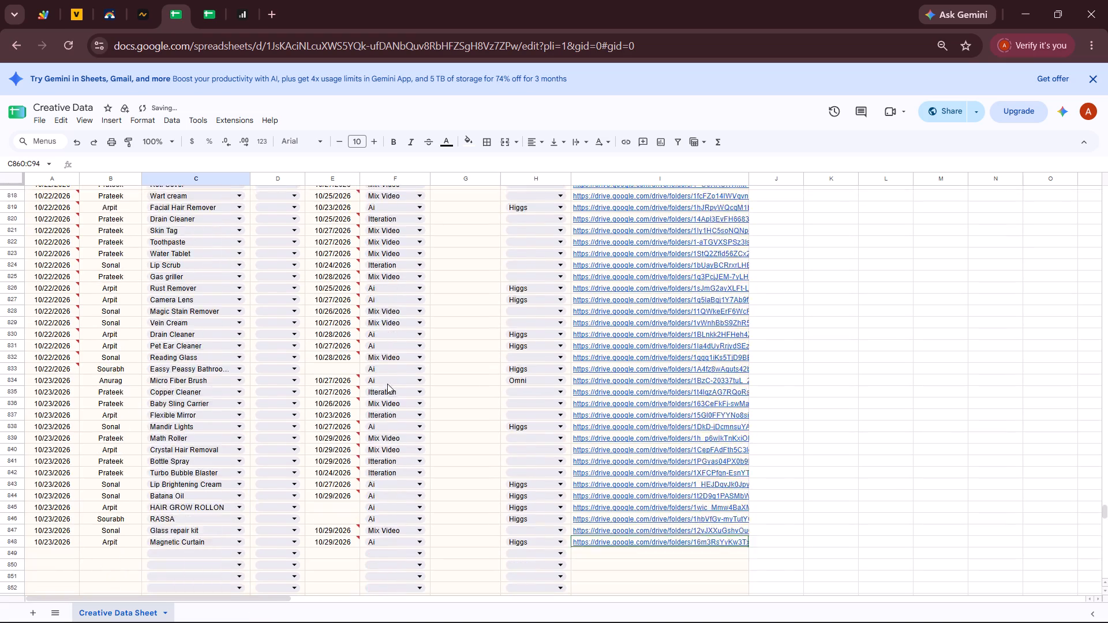
Extend the creative-type dropdown in Creative Data column F from cell F881 down to row 940.
{"action": "scroll", "coordinate": [387, 384], "scroll_direction": "down", "scroll_amount": 3}
{"action": "left_click", "coordinate": [479, 456]}
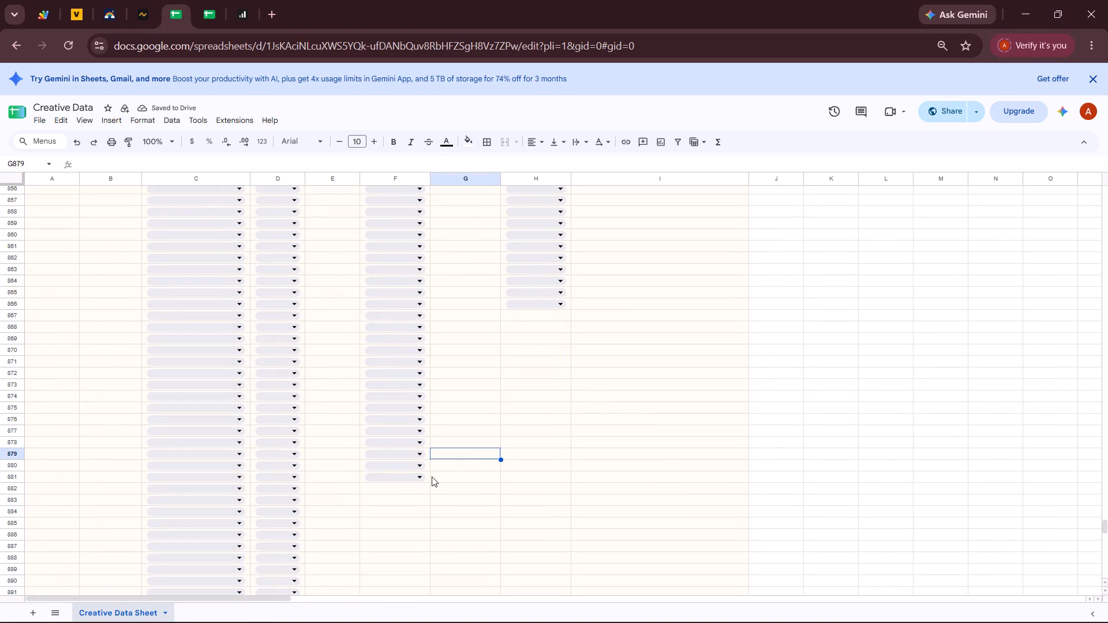
{"action": "left_click", "coordinate": [427, 478]}
{"action": "left_click_drag", "start_coordinate": [431, 482], "coordinate": [441, 601]}
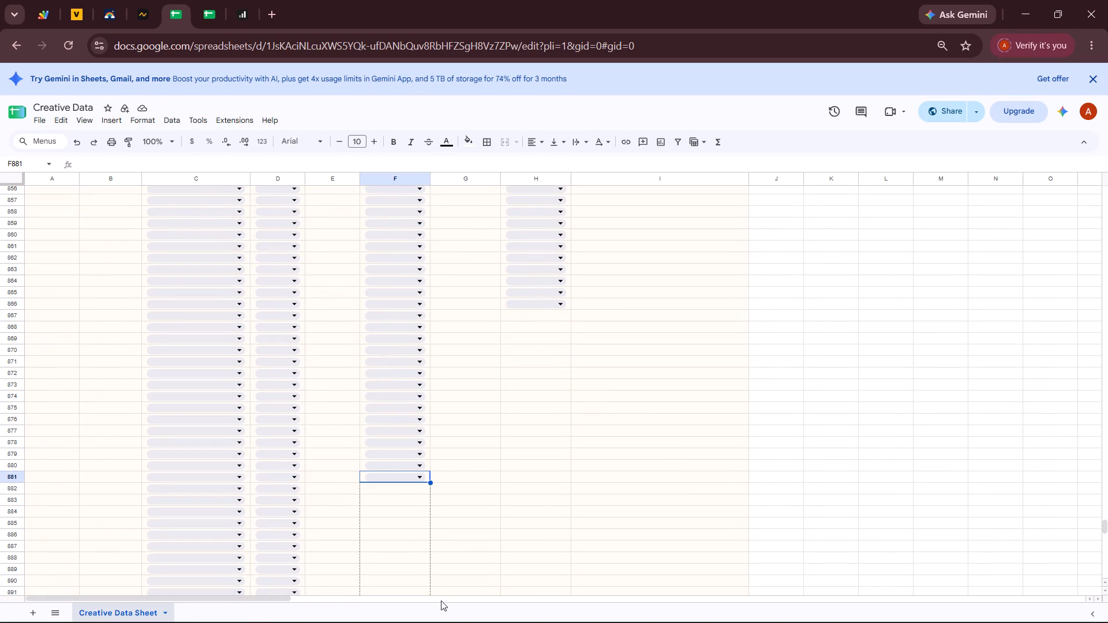
{"action": "left_click_drag", "start_coordinate": [441, 601], "coordinate": [441, 609]}
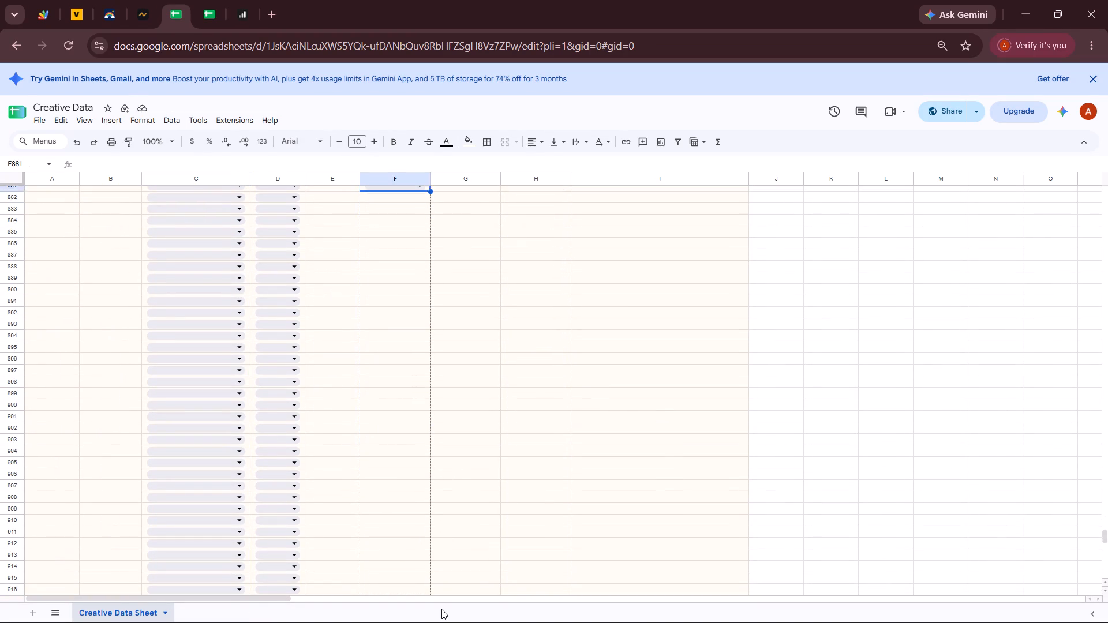
{"action": "left_click_drag", "start_coordinate": [441, 609], "coordinate": [431, 610]}
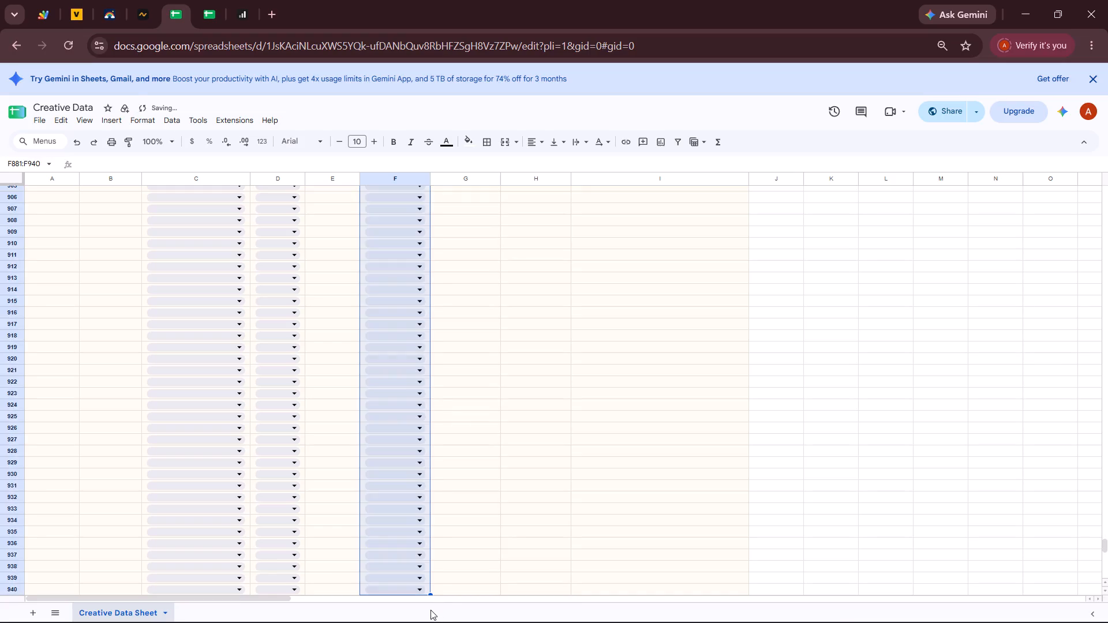
{"action": "left_click", "coordinate": [492, 454]}
Review the Creative Data entries through row 848 and the empty dropdown rows beneath them.
{"action": "scroll", "coordinate": [492, 455], "scroll_direction": "up", "scroll_amount": 3}
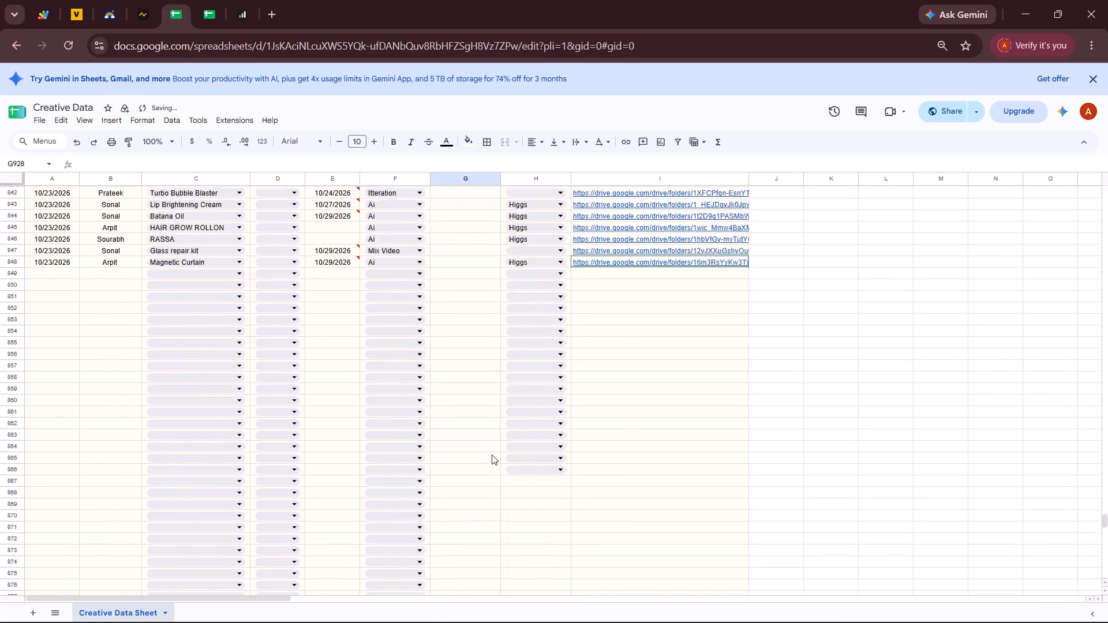
{"action": "scroll", "coordinate": [492, 455], "scroll_direction": "up", "scroll_amount": 1}
{"action": "scroll", "coordinate": [492, 455], "scroll_direction": "down", "scroll_amount": 6}
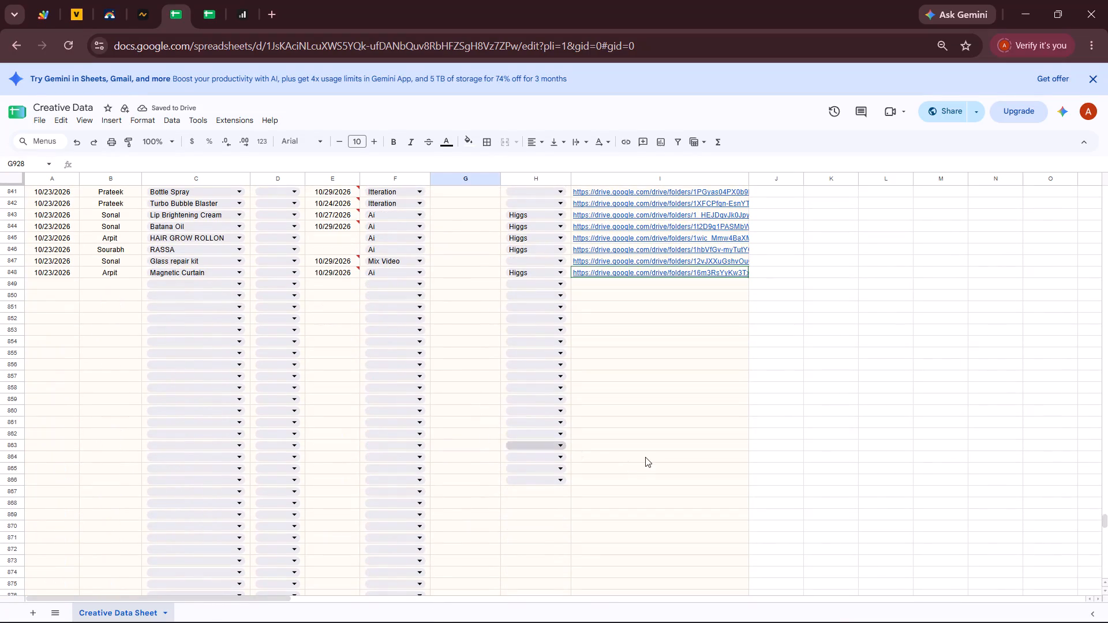
{"action": "scroll", "coordinate": [645, 457], "scroll_direction": "up", "scroll_amount": 3}
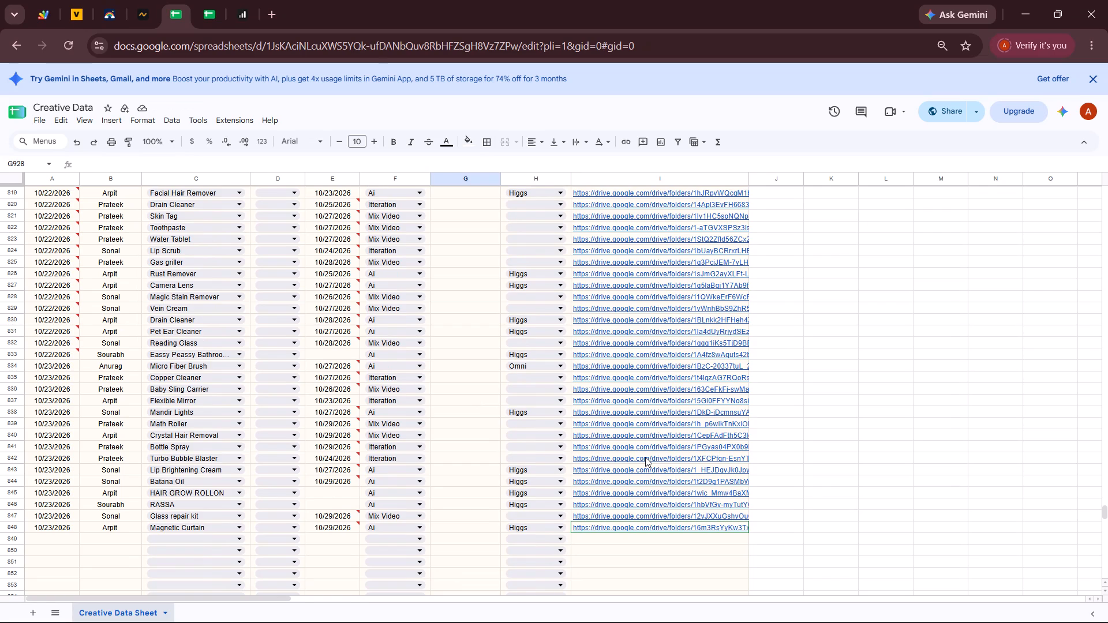
{"action": "scroll", "coordinate": [645, 457], "scroll_direction": "down", "scroll_amount": 3}
{"action": "scroll", "coordinate": [645, 457], "scroll_direction": "up", "scroll_amount": 7}
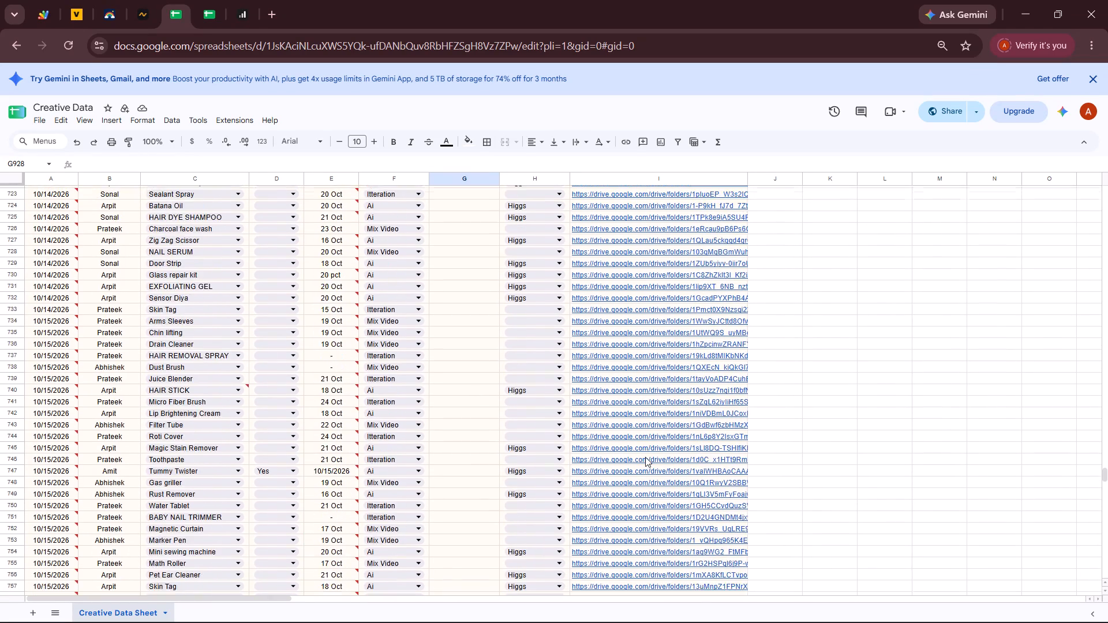
{"action": "scroll", "coordinate": [645, 457], "scroll_direction": "up", "scroll_amount": 1}
{"action": "scroll", "coordinate": [645, 457], "scroll_direction": "down", "scroll_amount": 11}
{"action": "scroll", "coordinate": [645, 457], "scroll_direction": "up", "scroll_amount": 1}
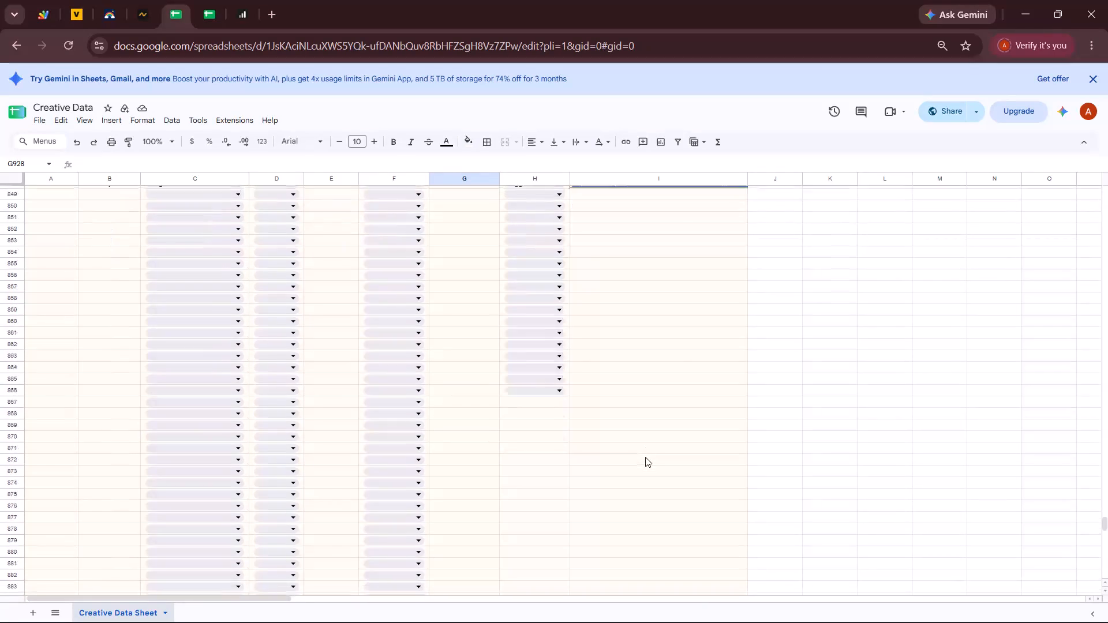
{"action": "scroll", "coordinate": [645, 457], "scroll_direction": "up", "scroll_amount": 3}
{"action": "scroll", "coordinate": [654, 489], "scroll_direction": "down", "scroll_amount": 5}
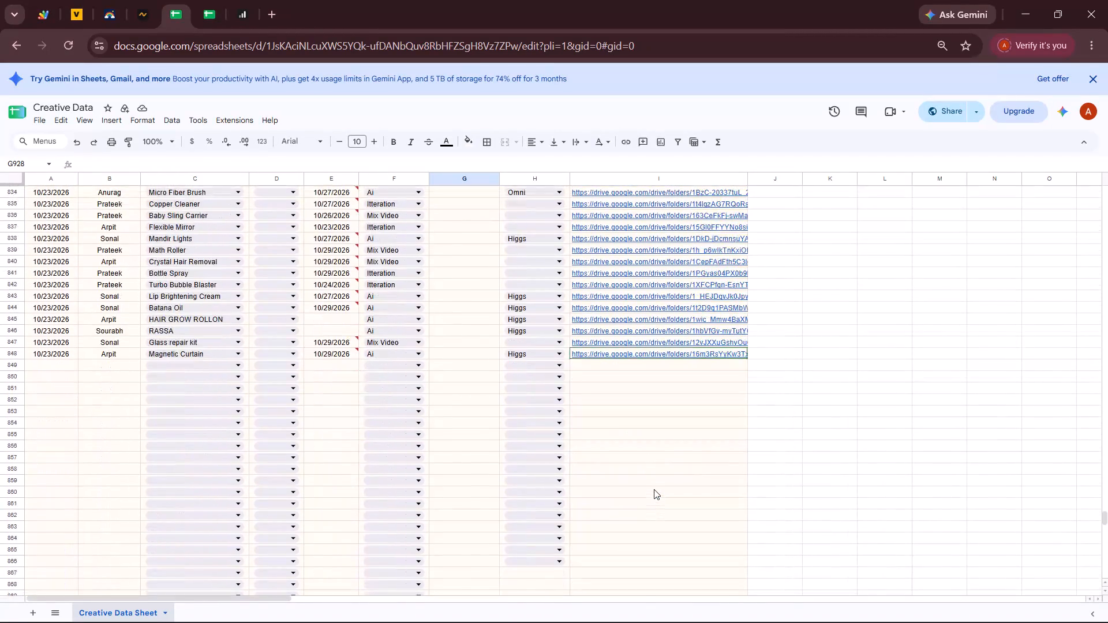
Review the 27 to 31 October columns in Adtest October down to the end of the product list.
{"action": "left_click", "coordinate": [216, 13]}
{"action": "scroll", "coordinate": [601, 409], "scroll_direction": "left", "scroll_amount": 8}
{"action": "scroll", "coordinate": [601, 409], "scroll_direction": "down", "scroll_amount": 7}
{"action": "scroll", "coordinate": [601, 409], "scroll_direction": "up", "scroll_amount": 1}
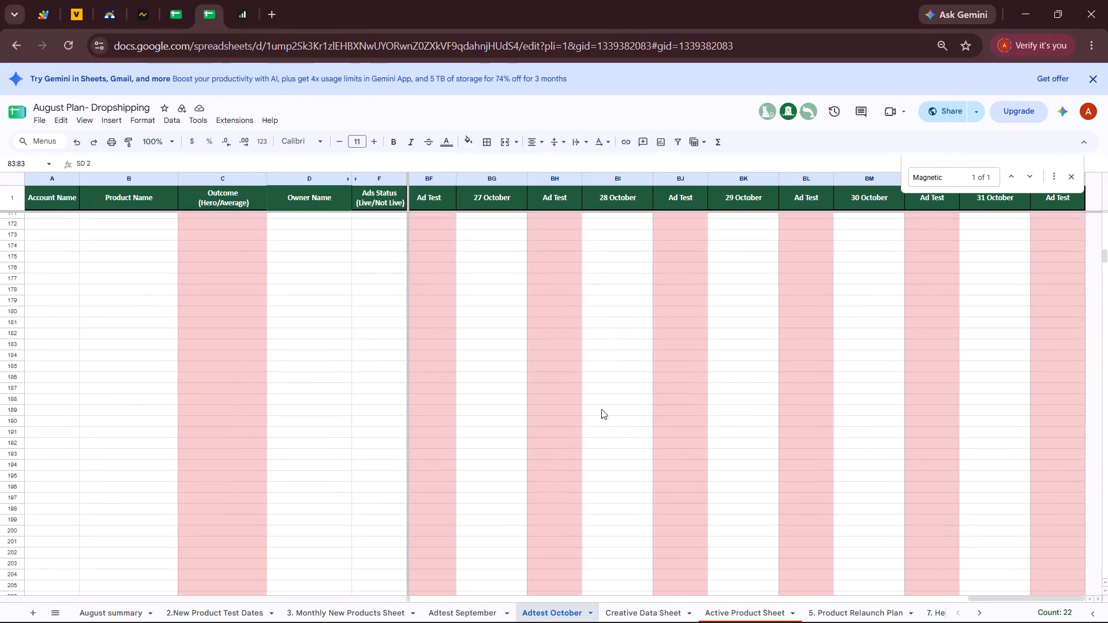
{"action": "scroll", "coordinate": [601, 409], "scroll_direction": "up", "scroll_amount": 1}
{"action": "scroll", "coordinate": [601, 409], "scroll_direction": "down", "scroll_amount": 1}
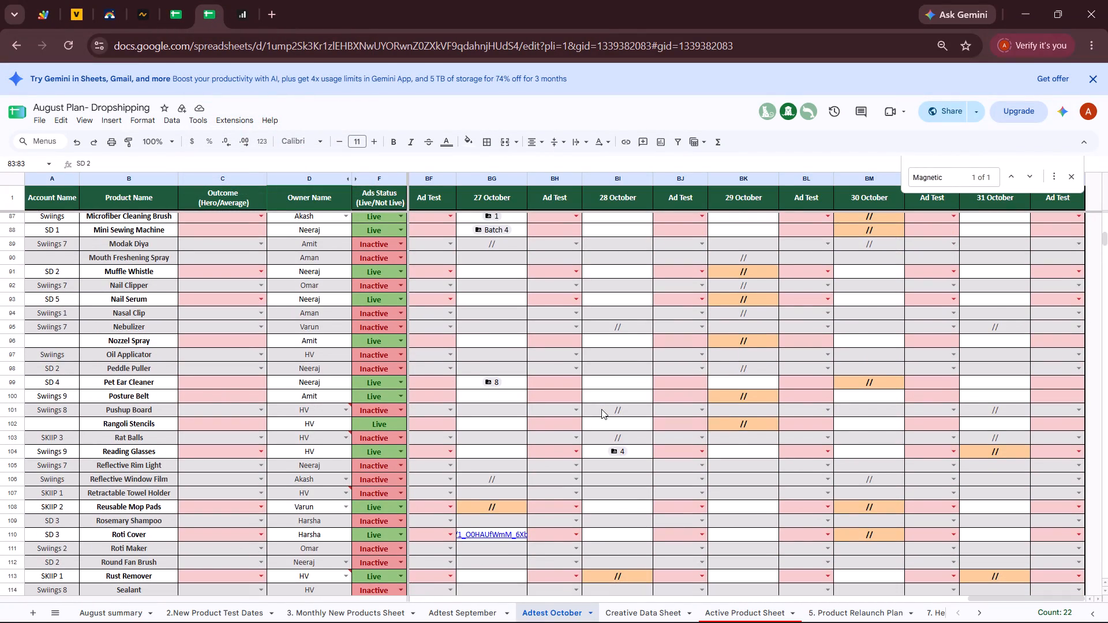
{"action": "scroll", "coordinate": [601, 409], "scroll_direction": "down", "scroll_amount": 5}
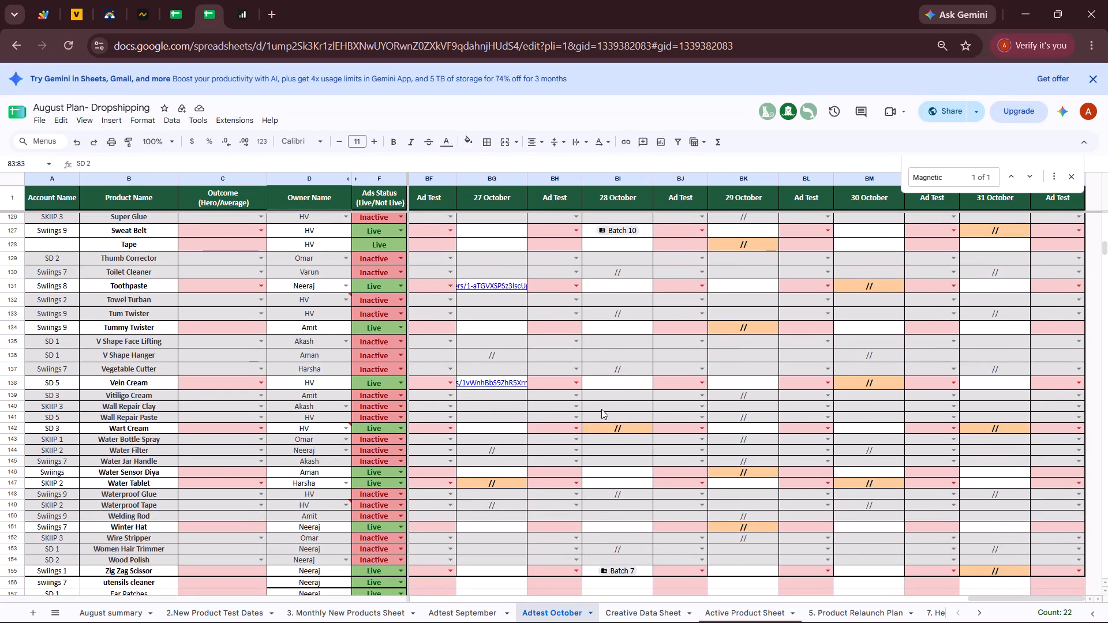
{"action": "scroll", "coordinate": [601, 409], "scroll_direction": "down", "scroll_amount": 3}
{"action": "scroll", "coordinate": [601, 409], "scroll_direction": "up", "scroll_amount": 2}
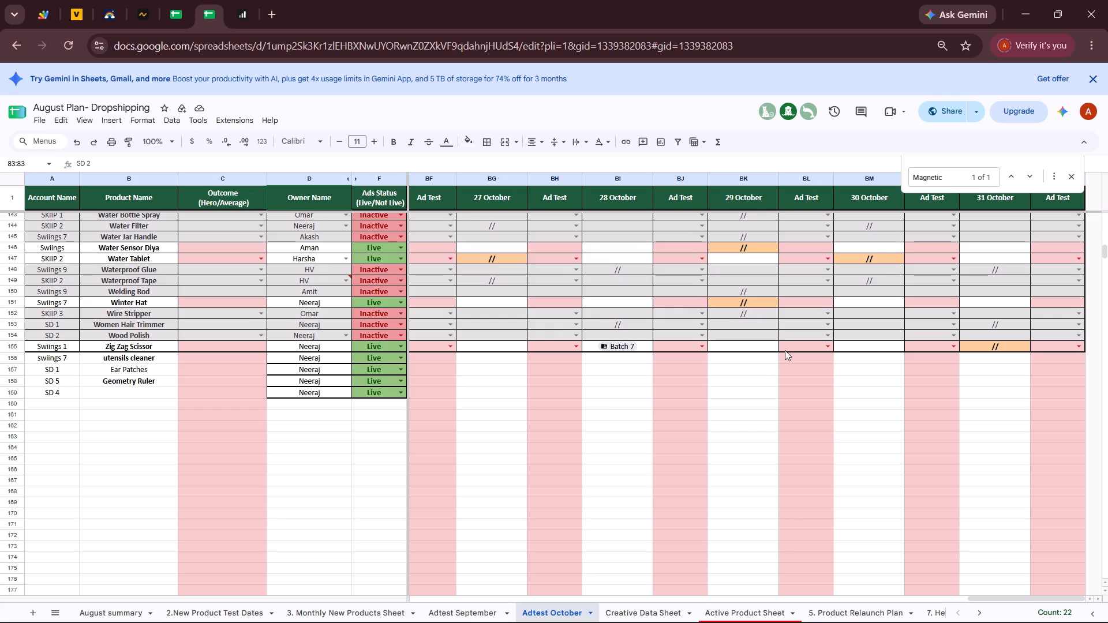
{"action": "scroll", "coordinate": [822, 337], "scroll_direction": "up", "scroll_amount": 15}
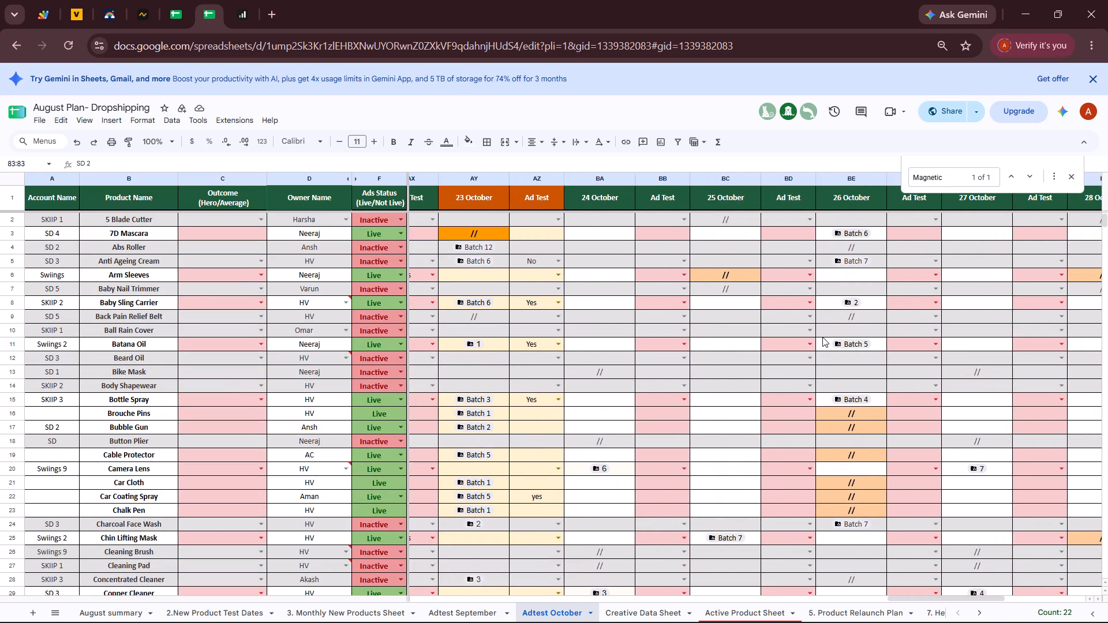
Review the 22 to 26 October columns in Adtest October for each product's planned dates, folder links and Ad Test entries.
{"action": "scroll", "coordinate": [822, 337], "scroll_direction": "left", "scroll_amount": 7}
{"action": "scroll", "coordinate": [822, 337], "scroll_direction": "down", "scroll_amount": 6}
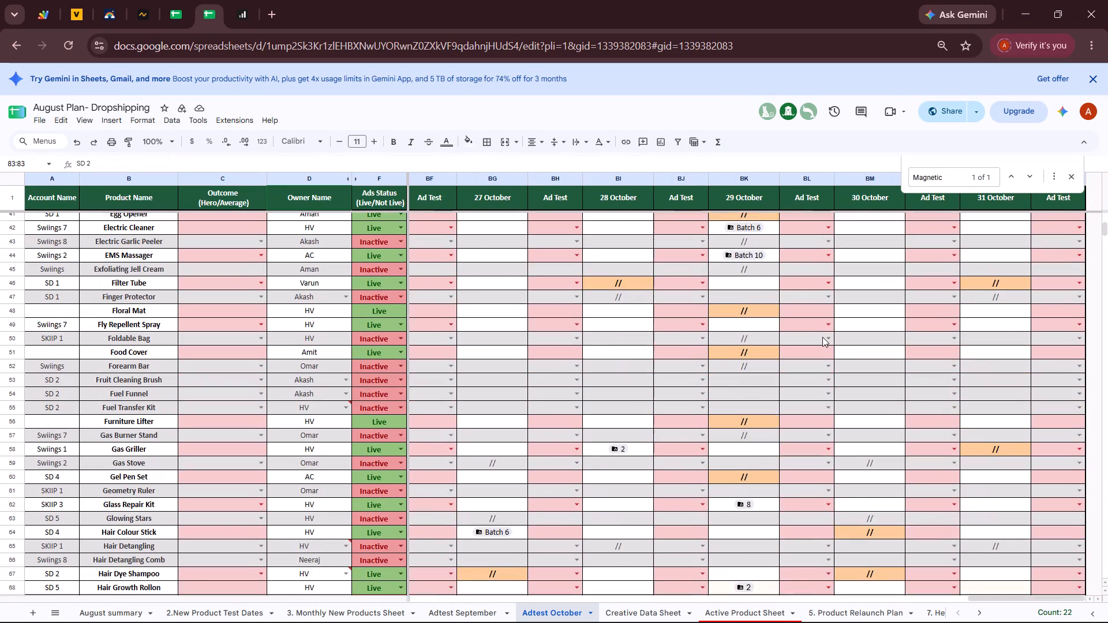
{"action": "scroll", "coordinate": [822, 337], "scroll_direction": "down", "scroll_amount": 1}
{"action": "scroll", "coordinate": [822, 337], "scroll_direction": "up", "scroll_amount": 6}
{"action": "scroll", "coordinate": [822, 337], "scroll_direction": "down", "scroll_amount": 5}
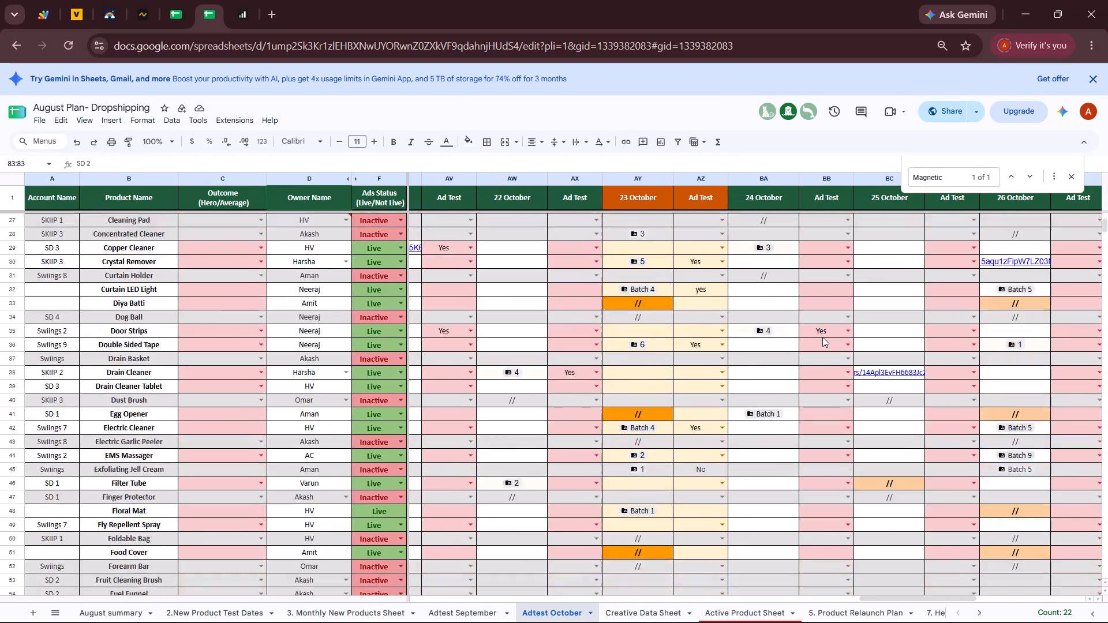
{"action": "scroll", "coordinate": [822, 337], "scroll_direction": "down", "scroll_amount": 5}
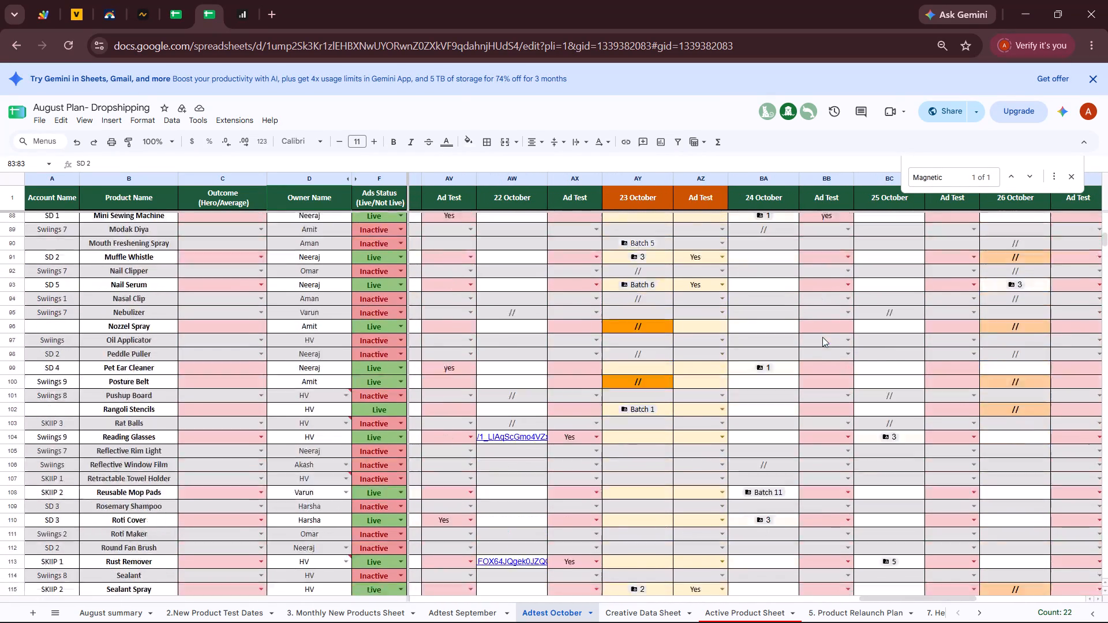
{"action": "scroll", "coordinate": [822, 337], "scroll_direction": "down", "scroll_amount": 6}
{"action": "scroll", "coordinate": [822, 337], "scroll_direction": "up", "scroll_amount": 13}
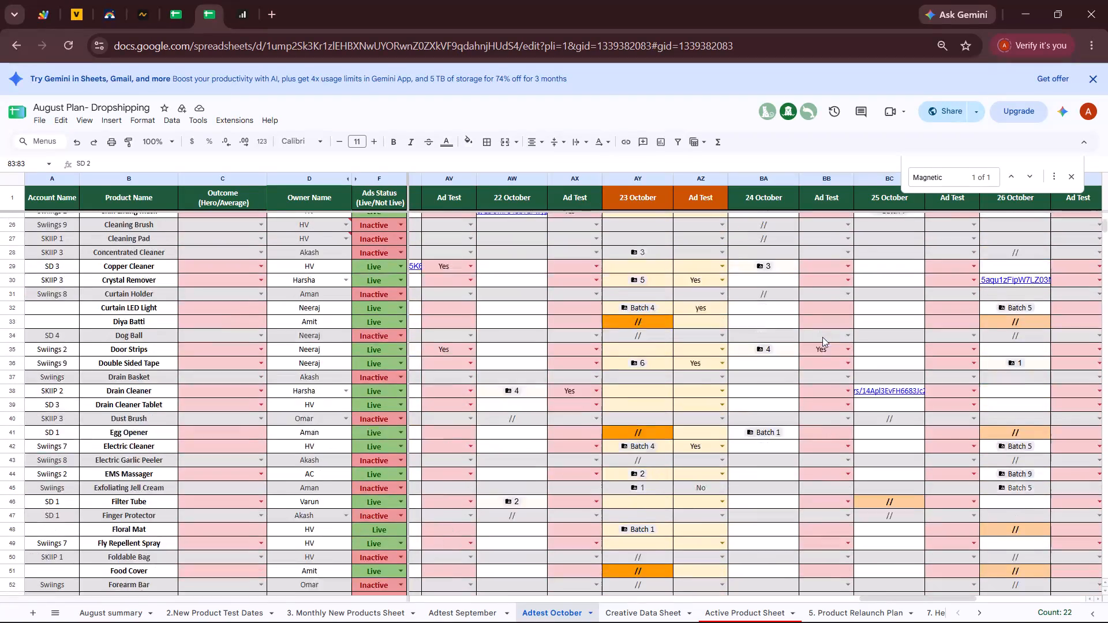
{"action": "scroll", "coordinate": [822, 337], "scroll_direction": "up", "scroll_amount": 2}
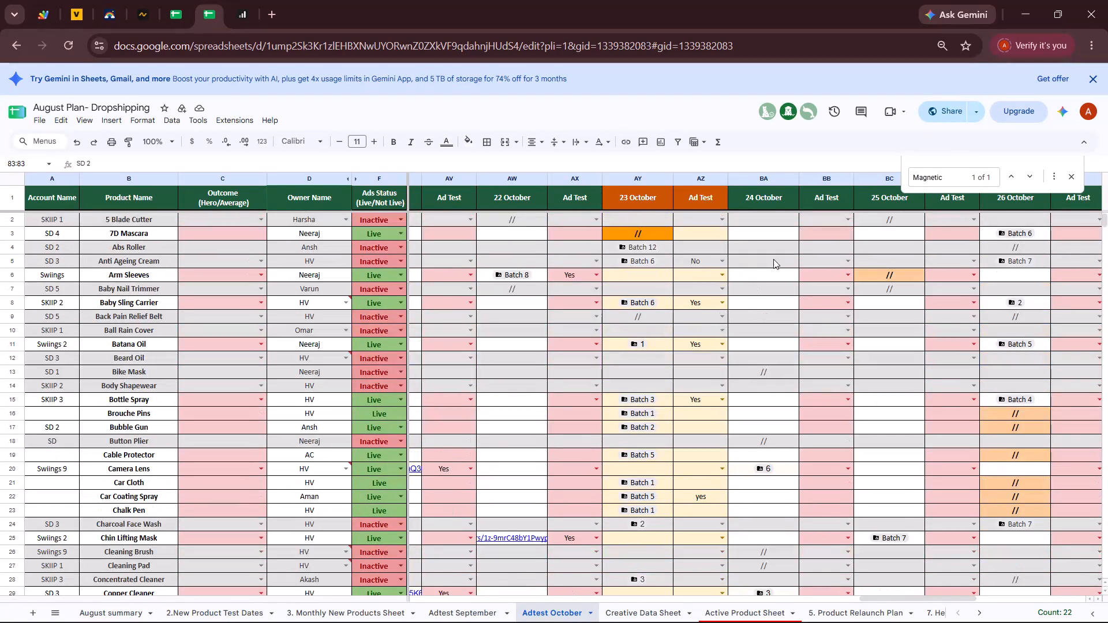
{"action": "scroll", "coordinate": [773, 259], "scroll_direction": "left", "scroll_amount": 2}
{"action": "scroll", "coordinate": [773, 259], "scroll_direction": "down", "scroll_amount": 1}
{"action": "scroll", "coordinate": [773, 259], "scroll_direction": "up", "scroll_amount": 1}
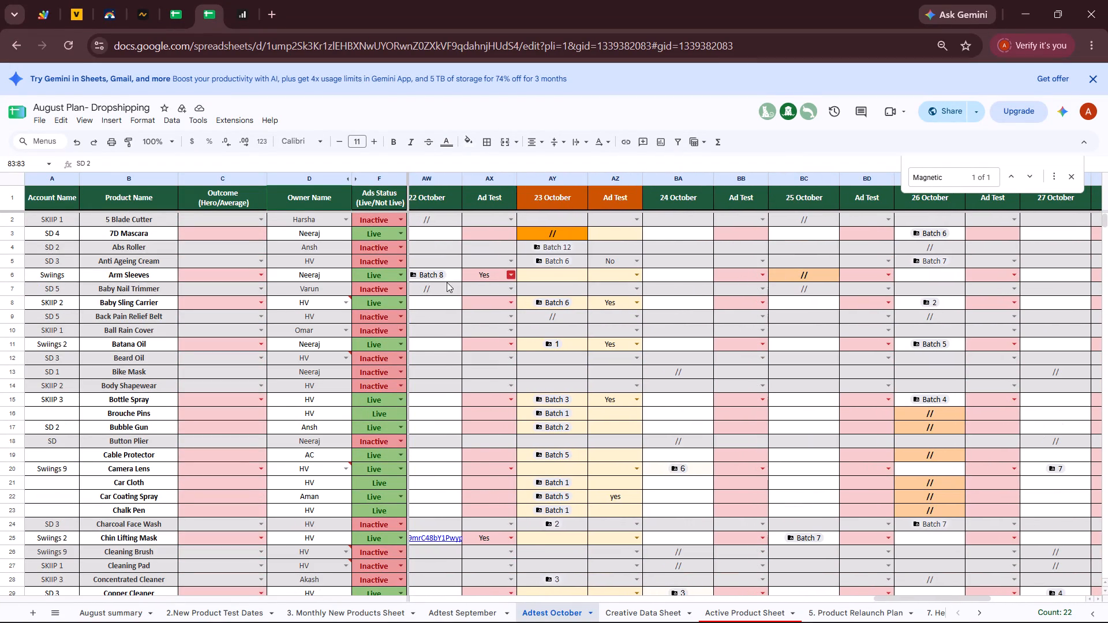
Review the Arm Sleeves row and the 22 to 27 October columns down through the Adtest October product list.
{"action": "left_click", "coordinate": [18, 273]}
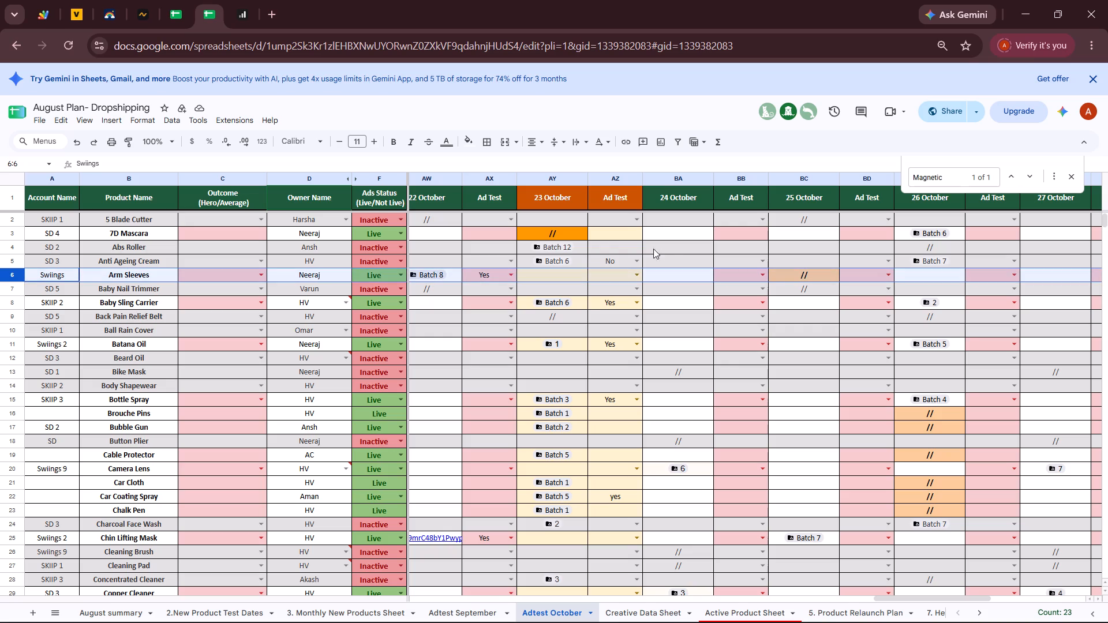
{"action": "scroll", "coordinate": [879, 376], "scroll_direction": "down", "scroll_amount": 6}
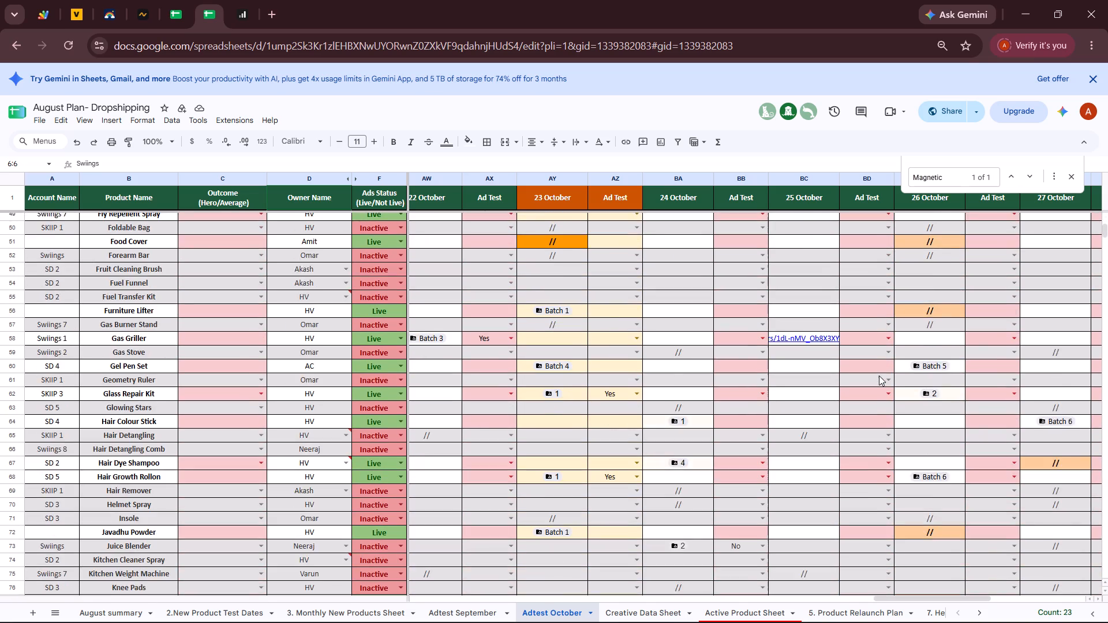
{"action": "scroll", "coordinate": [879, 376], "scroll_direction": "down", "scroll_amount": 9}
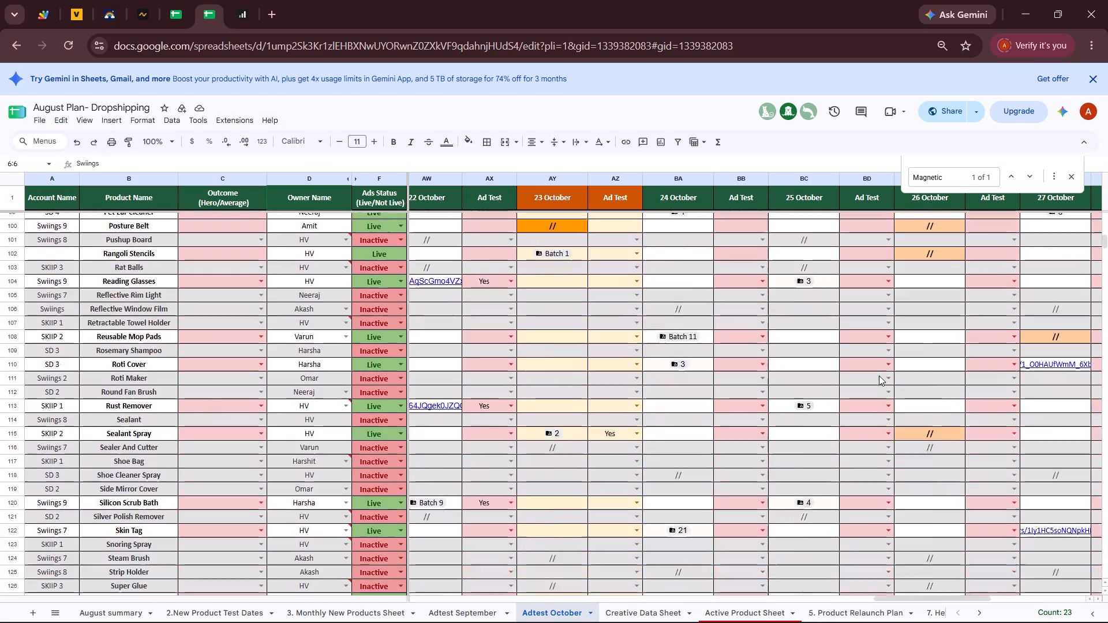
{"action": "scroll", "coordinate": [879, 376], "scroll_direction": "down", "scroll_amount": 5}
{"action": "left_click", "coordinate": [879, 376]}
{"action": "scroll", "coordinate": [879, 376], "scroll_direction": "up", "scroll_amount": 7}
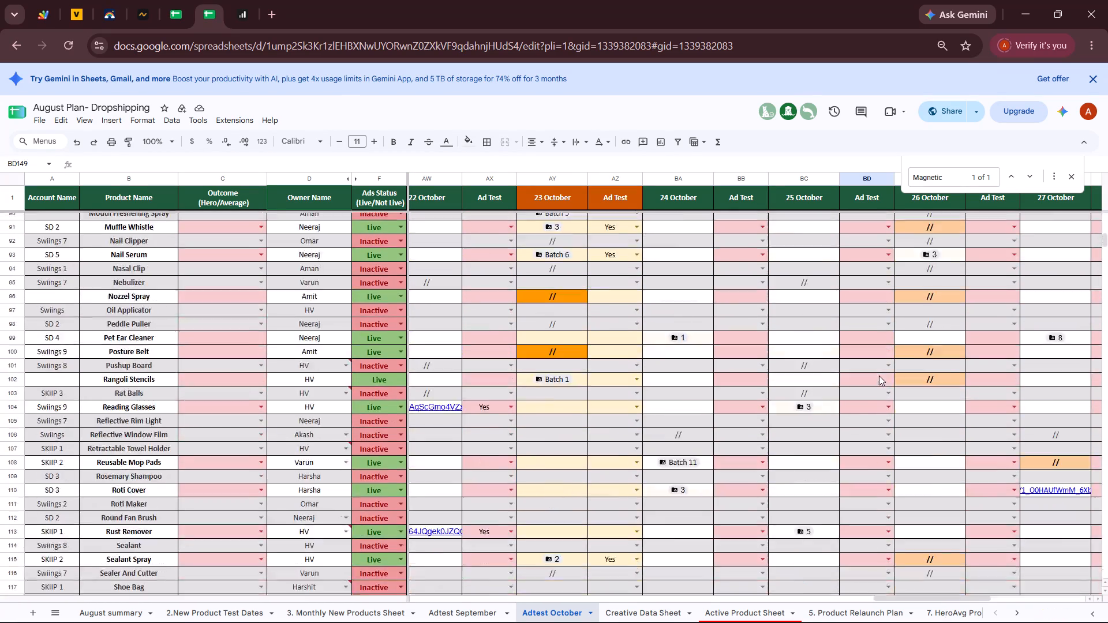
{"action": "scroll", "coordinate": [879, 376], "scroll_direction": "up", "scroll_amount": 8}
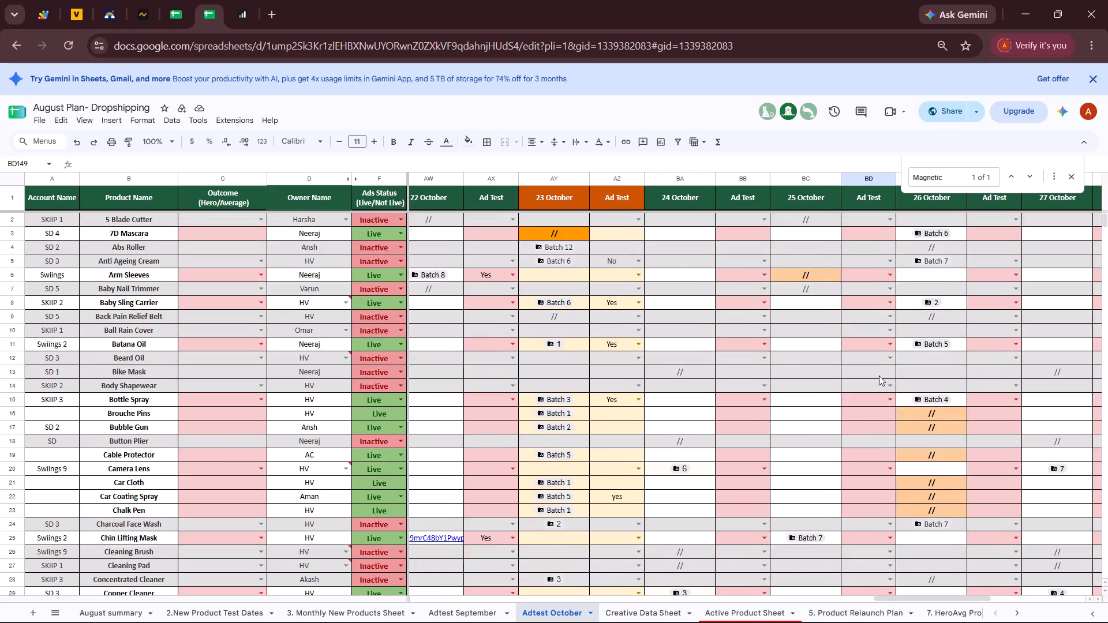
{"action": "scroll", "coordinate": [879, 376], "scroll_direction": "down", "scroll_amount": 3}
{"action": "scroll", "coordinate": [879, 376], "scroll_direction": "up", "scroll_amount": 1}
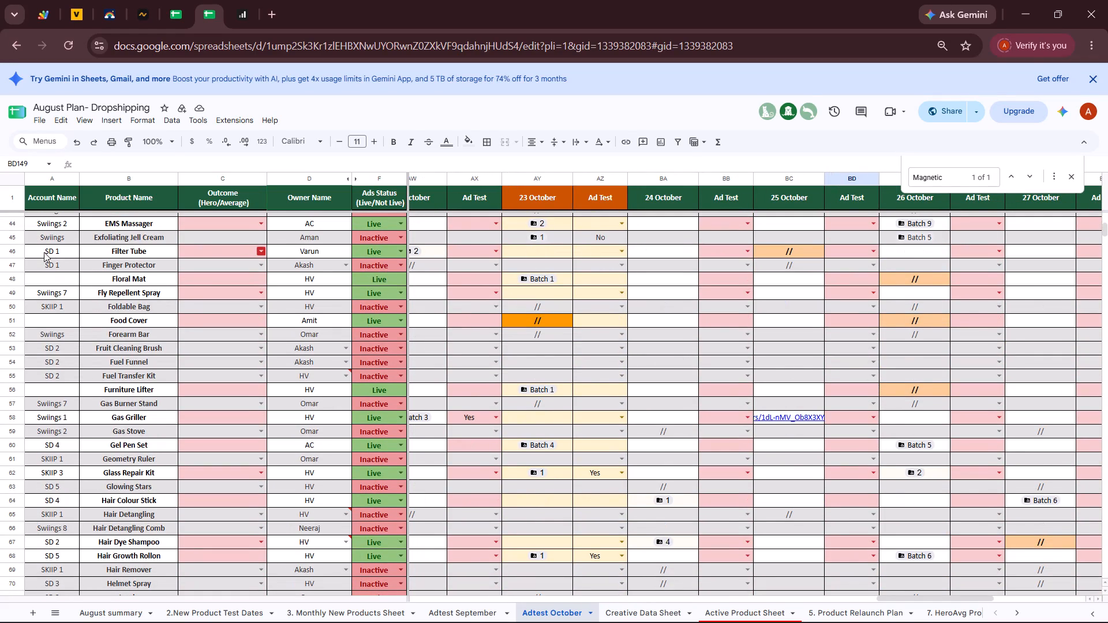
Examine the Filter Tube row and the surrounding products' planned dates, batch links and Ad Test entries for 23 to 27 October.
{"action": "left_click", "coordinate": [12, 249]}
{"action": "scroll", "coordinate": [795, 303], "scroll_direction": "down", "scroll_amount": 5}
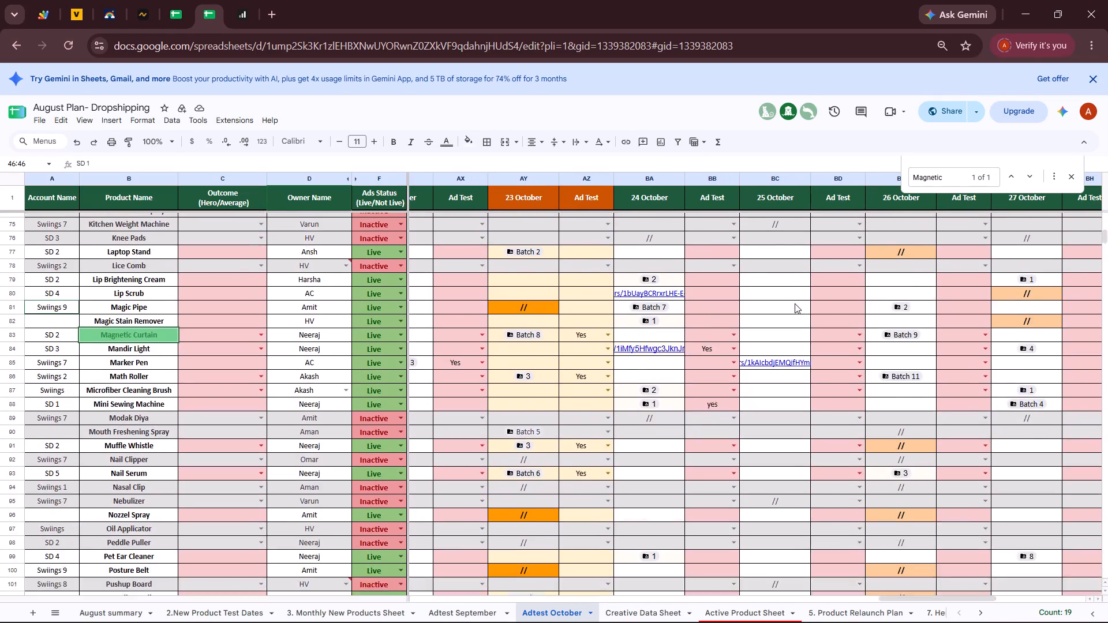
{"action": "scroll", "coordinate": [795, 303], "scroll_direction": "down", "scroll_amount": 1}
{"action": "scroll", "coordinate": [795, 303], "scroll_direction": "up", "scroll_amount": 13}
{"action": "scroll", "coordinate": [955, 247], "scroll_direction": "down", "scroll_amount": 2}
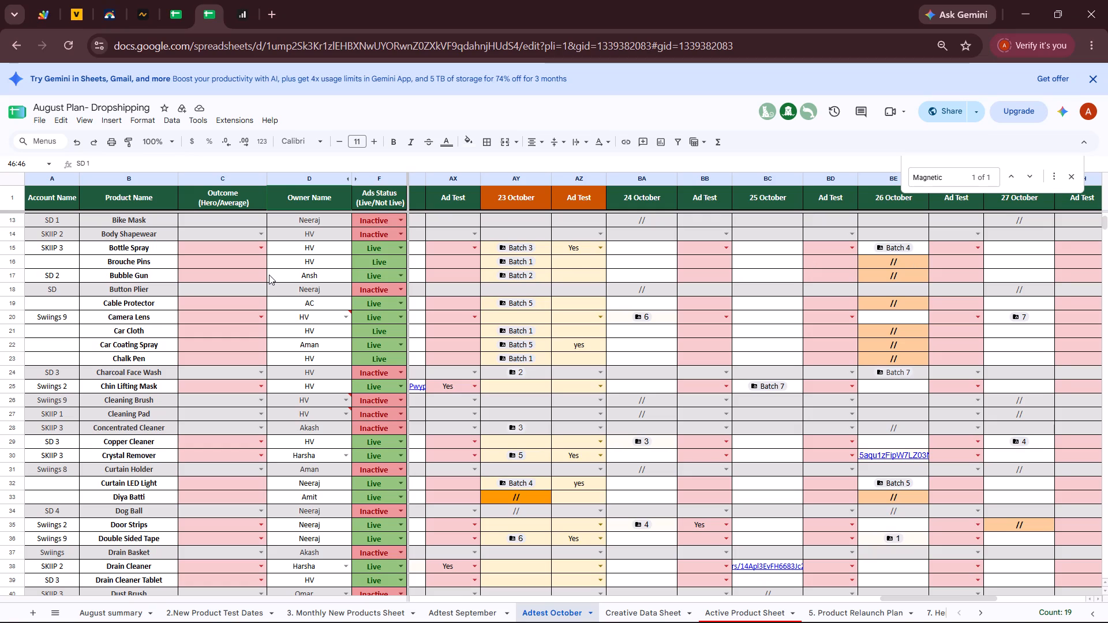
{"action": "scroll", "coordinate": [269, 275], "scroll_direction": "up", "scroll_amount": 10}
{"action": "scroll", "coordinate": [269, 275], "scroll_direction": "down", "scroll_amount": 5}
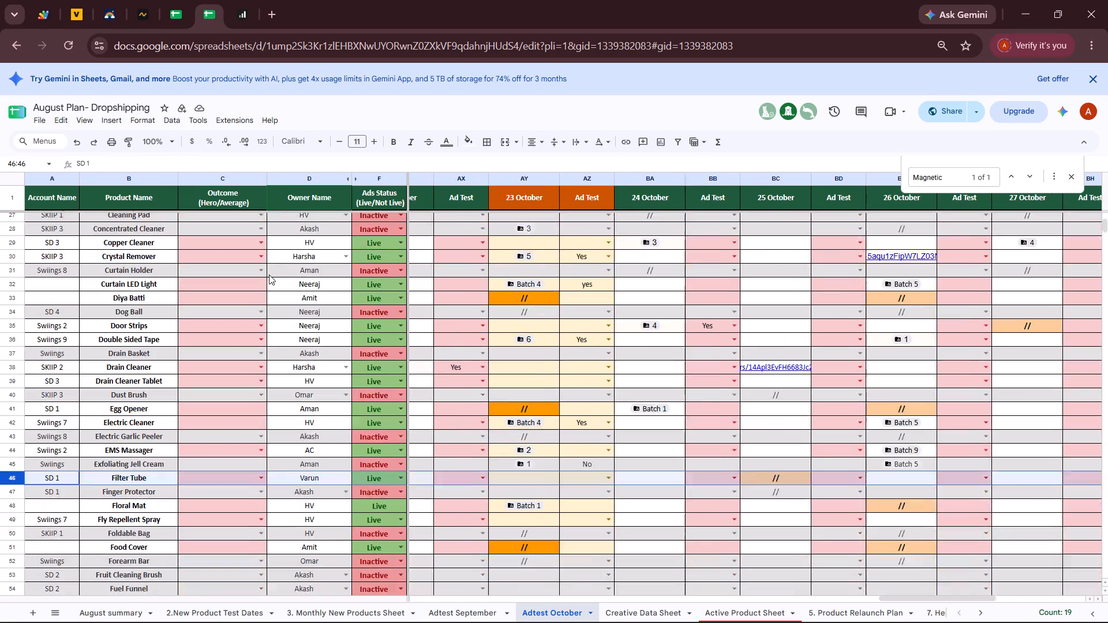
{"action": "scroll", "coordinate": [269, 275], "scroll_direction": "down", "scroll_amount": 5}
{"action": "scroll", "coordinate": [269, 275], "scroll_direction": "up", "scroll_amount": 7}
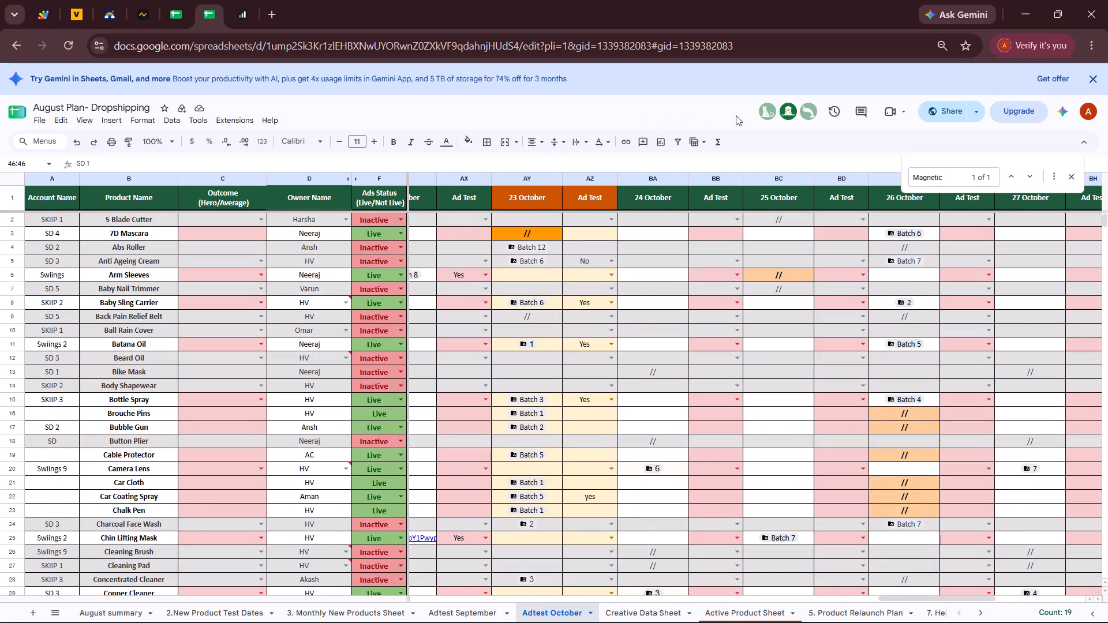
Close the search for Magnetic and review the 23 to 27 October entries for products at the start of the list.
{"action": "left_click", "coordinate": [1070, 174]}
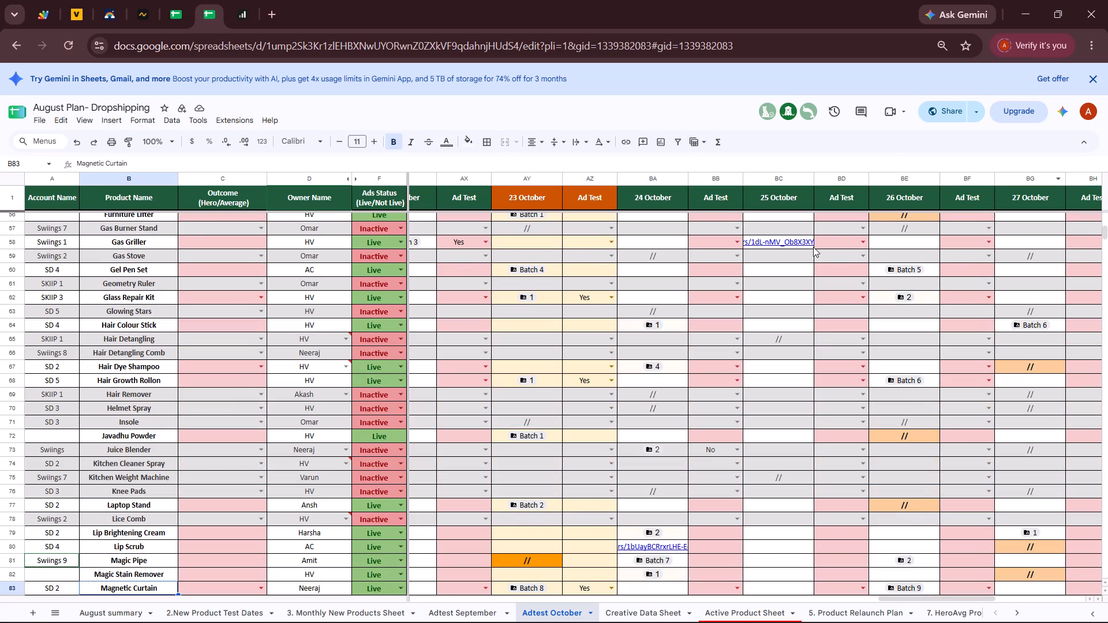
{"action": "scroll", "coordinate": [813, 247], "scroll_direction": "up", "scroll_amount": 10}
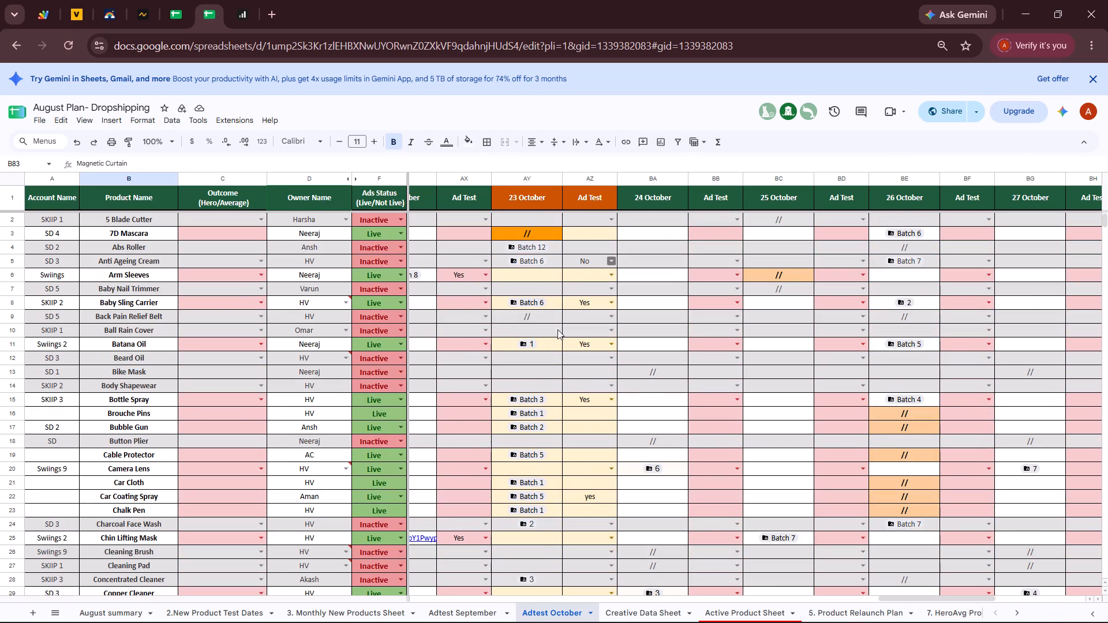
{"action": "scroll", "coordinate": [616, 341], "scroll_direction": "down", "scroll_amount": 4}
{"action": "scroll", "coordinate": [616, 341], "scroll_direction": "up", "scroll_amount": 7}
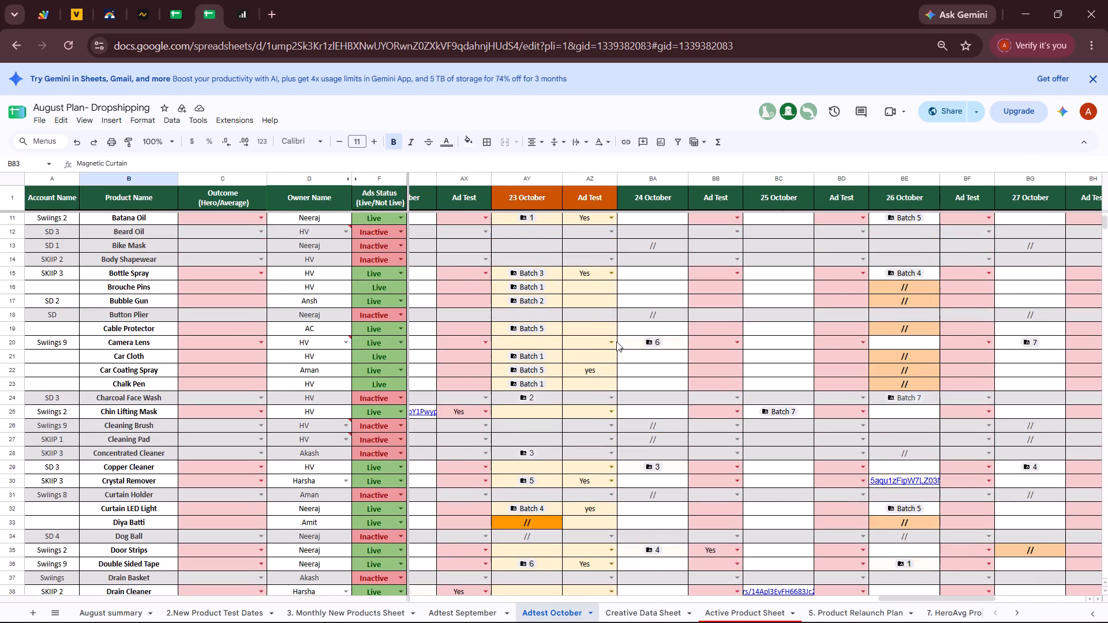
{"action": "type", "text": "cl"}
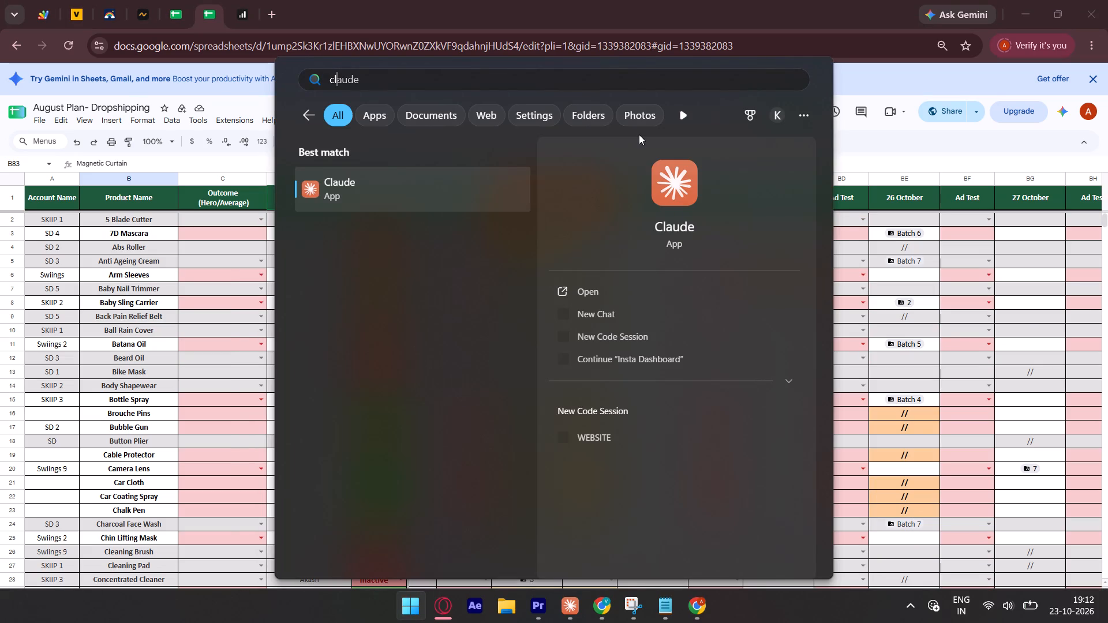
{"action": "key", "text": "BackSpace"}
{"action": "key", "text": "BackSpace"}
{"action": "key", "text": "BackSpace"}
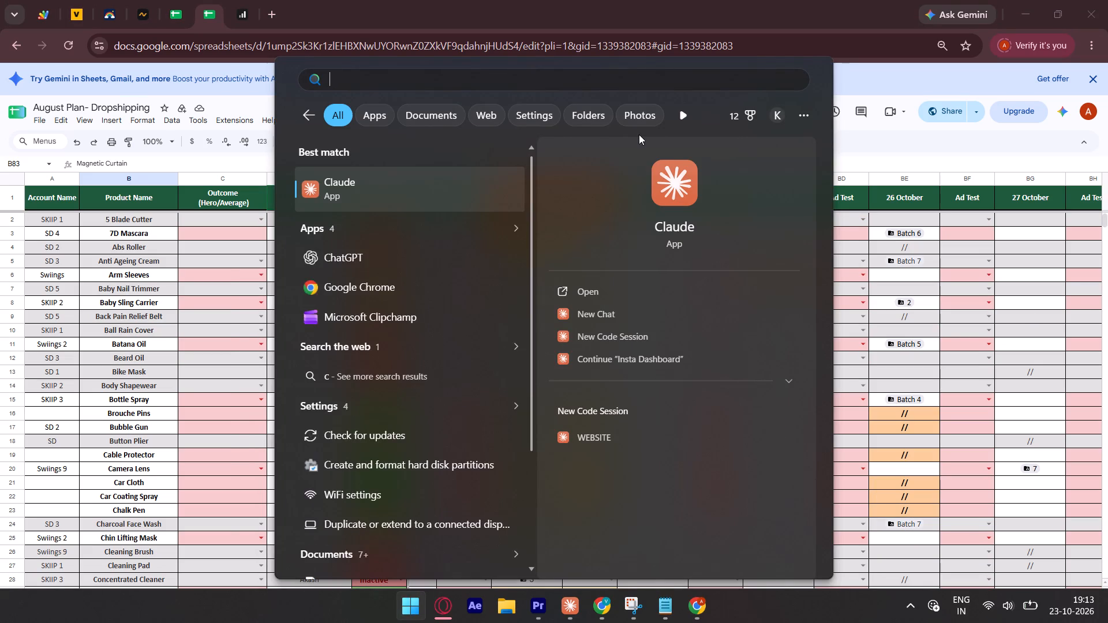
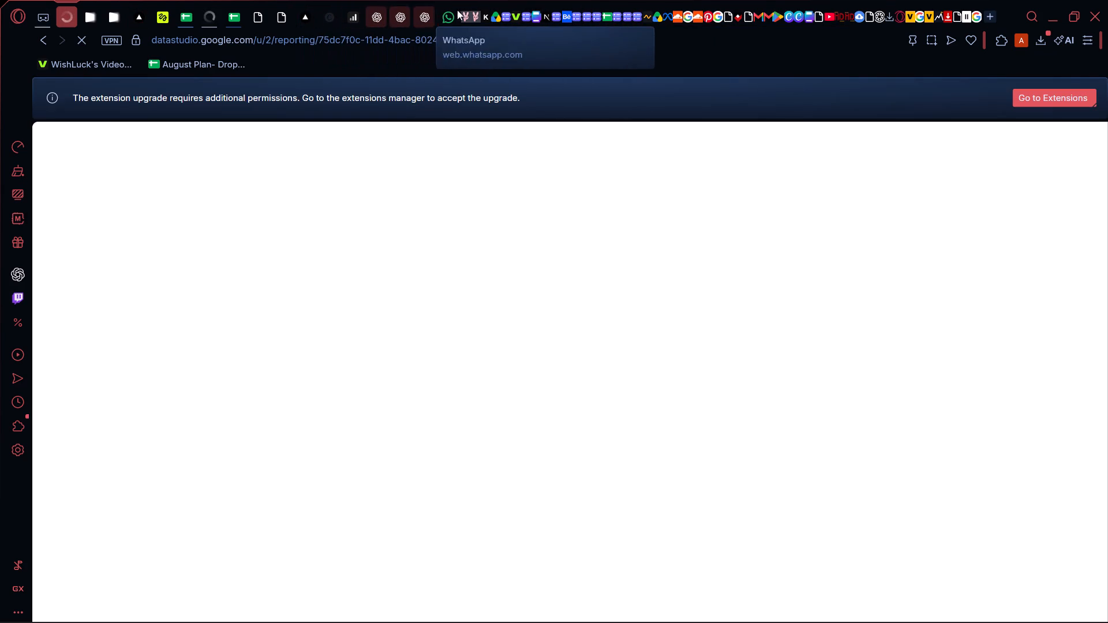
Switch to the open Google Drive batch folder that holds the crystal hair remover videos.
{"action": "left_click", "coordinate": [499, 10]}
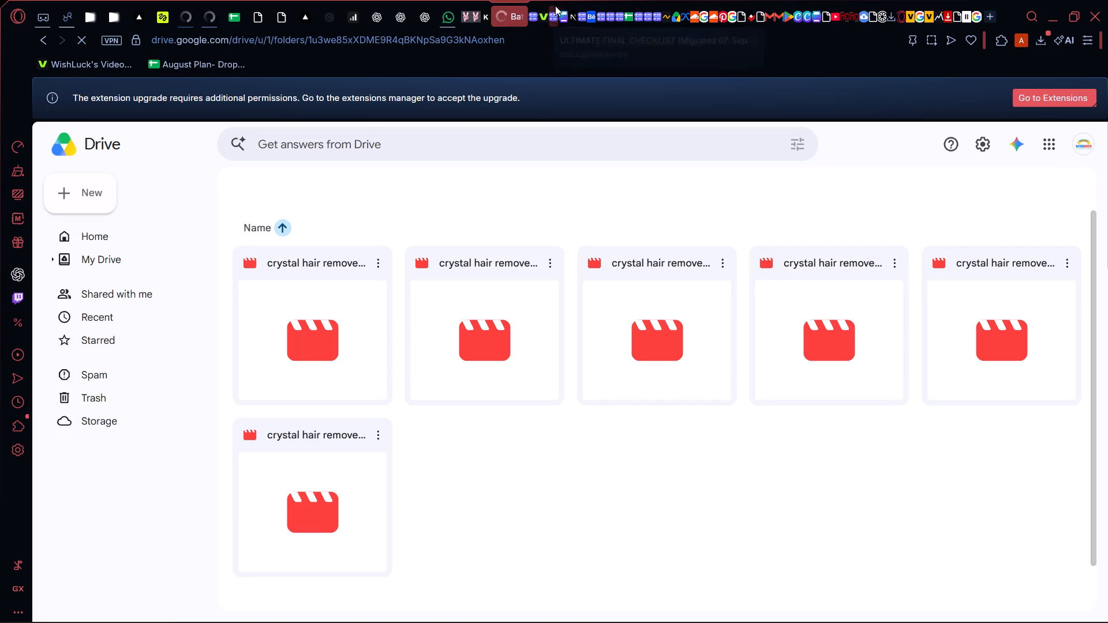
Switch to the AI Video Production FMS spreadsheet and examine the latest form responses, dated 23 October, at the end of the list.
{"action": "left_click", "coordinate": [631, 17]}
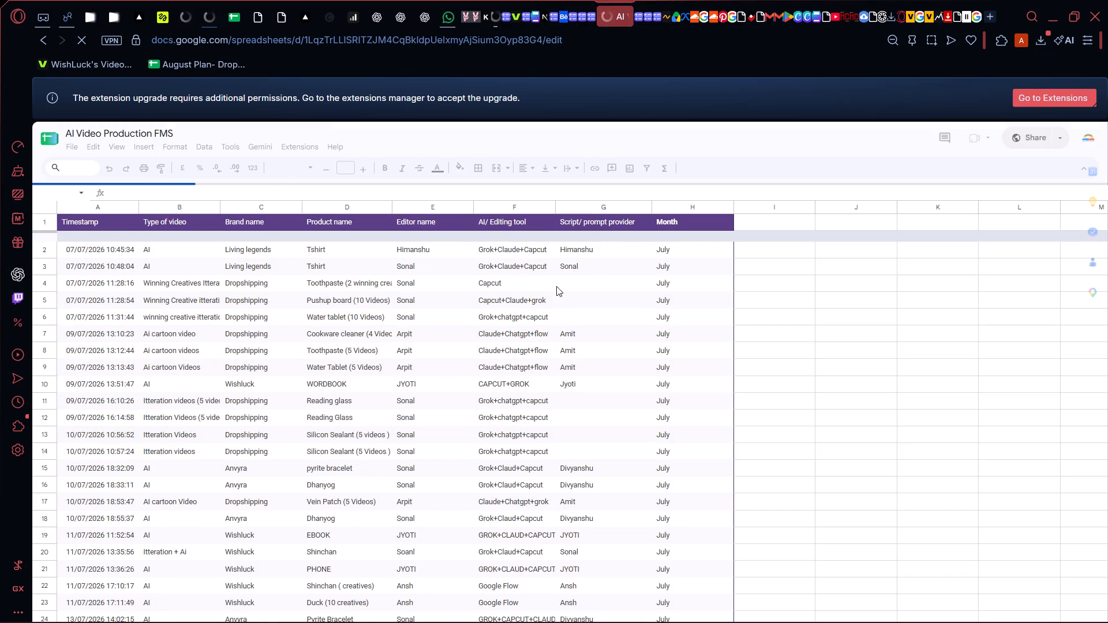
{"action": "scroll", "coordinate": [516, 309], "scroll_direction": "down", "scroll_amount": 14}
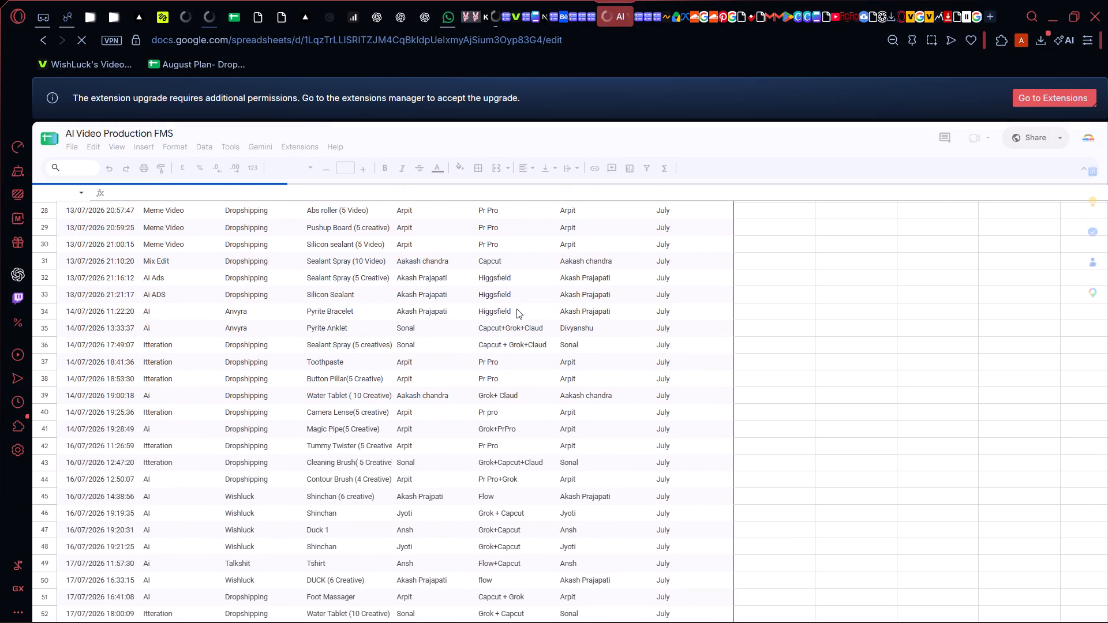
{"action": "scroll", "coordinate": [516, 309], "scroll_direction": "down", "scroll_amount": 1}
{"action": "scroll", "coordinate": [516, 309], "scroll_direction": "up", "scroll_amount": 6}
{"action": "scroll", "coordinate": [516, 309], "scroll_direction": "down", "scroll_amount": 1}
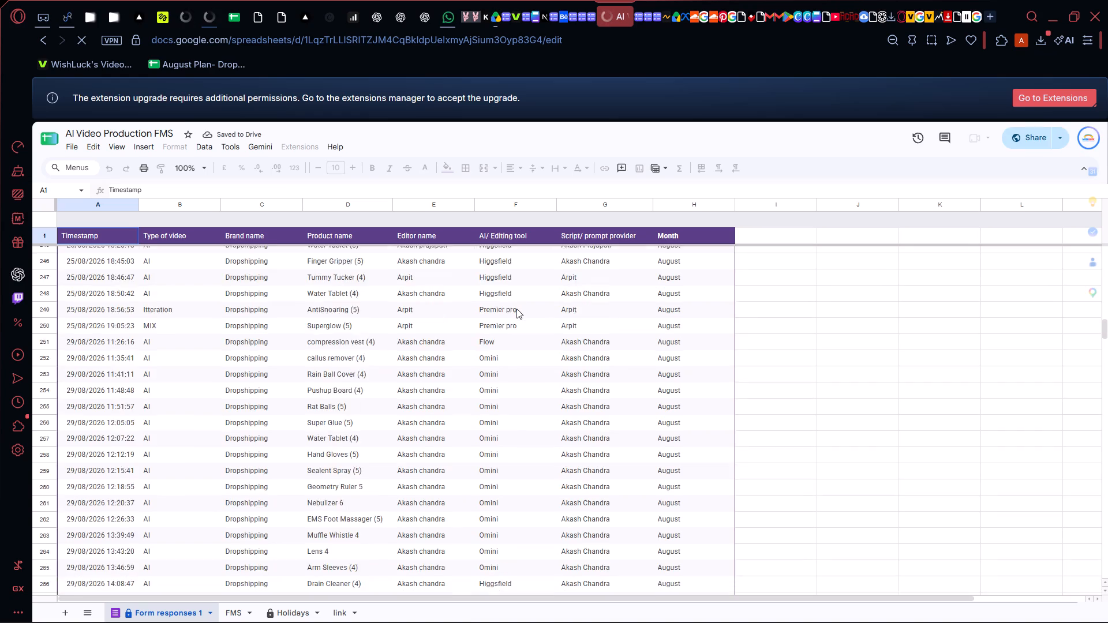
{"action": "scroll", "coordinate": [516, 309], "scroll_direction": "down", "scroll_amount": 4}
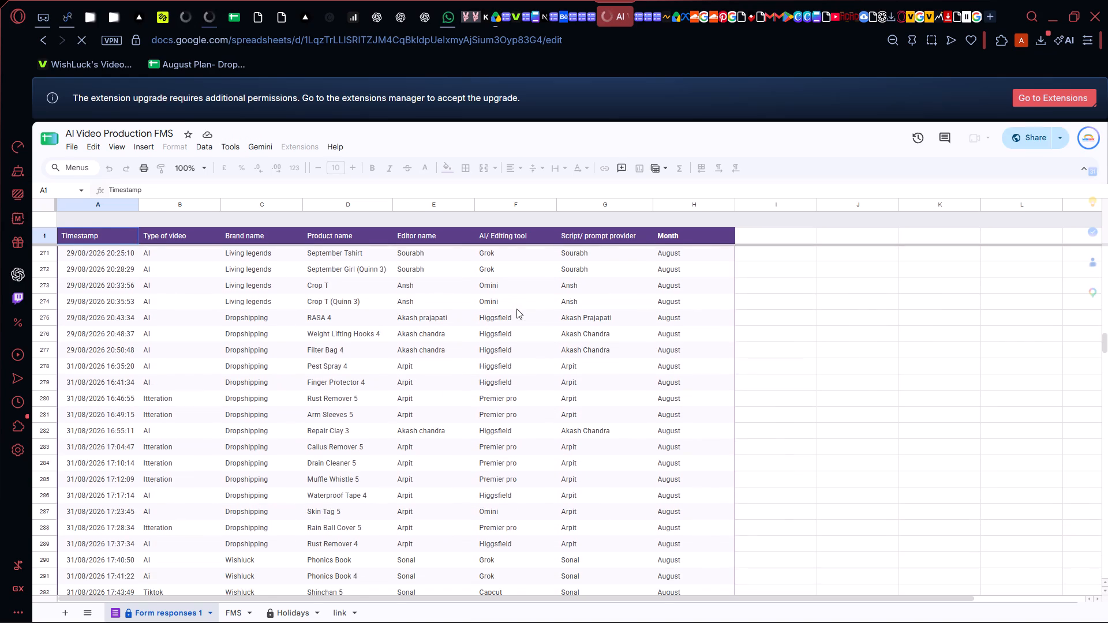
{"action": "scroll", "coordinate": [516, 309], "scroll_direction": "down", "scroll_amount": 8}
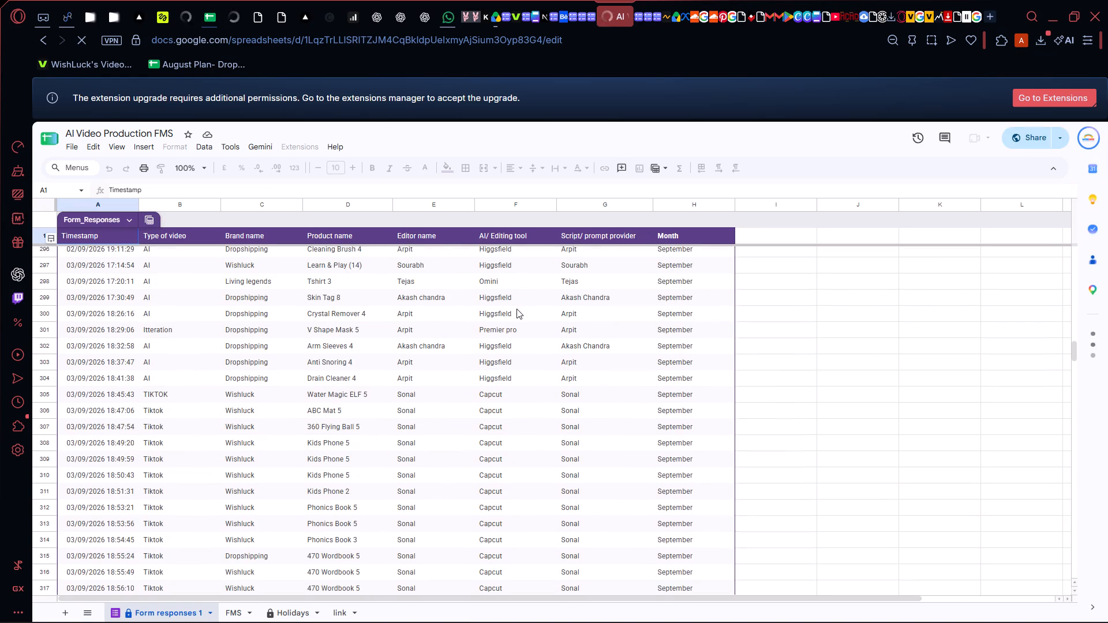
{"action": "scroll", "coordinate": [516, 309], "scroll_direction": "down", "scroll_amount": 12}
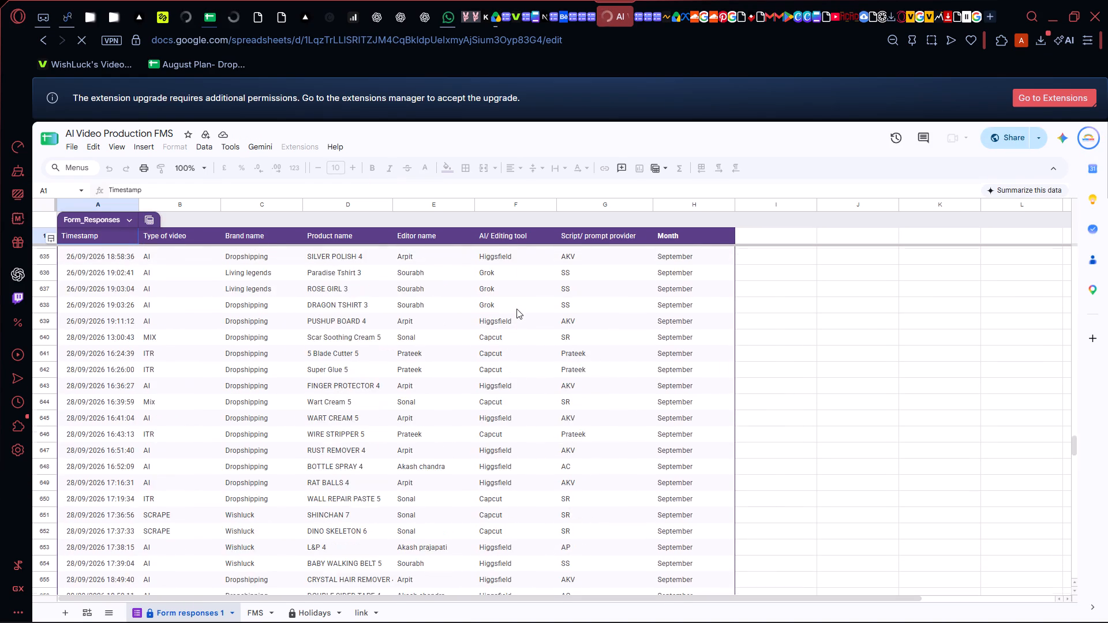
{"action": "scroll", "coordinate": [516, 309], "scroll_direction": "down", "scroll_amount": 8}
{"action": "scroll", "coordinate": [516, 309], "scroll_direction": "up", "scroll_amount": 2}
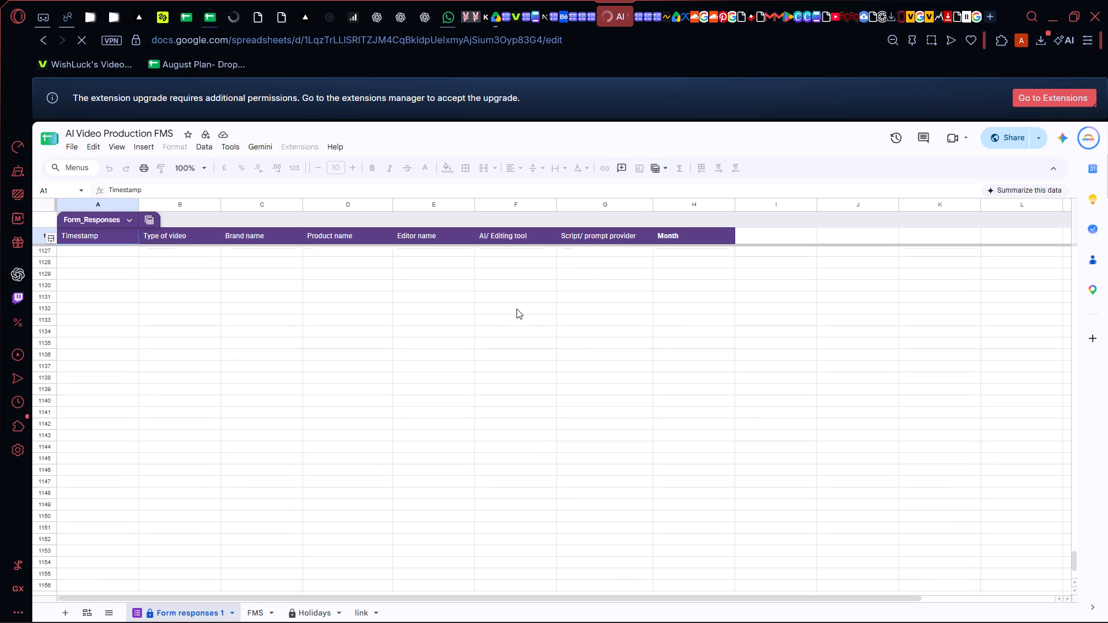
{"action": "scroll", "coordinate": [516, 309], "scroll_direction": "up", "scroll_amount": 6}
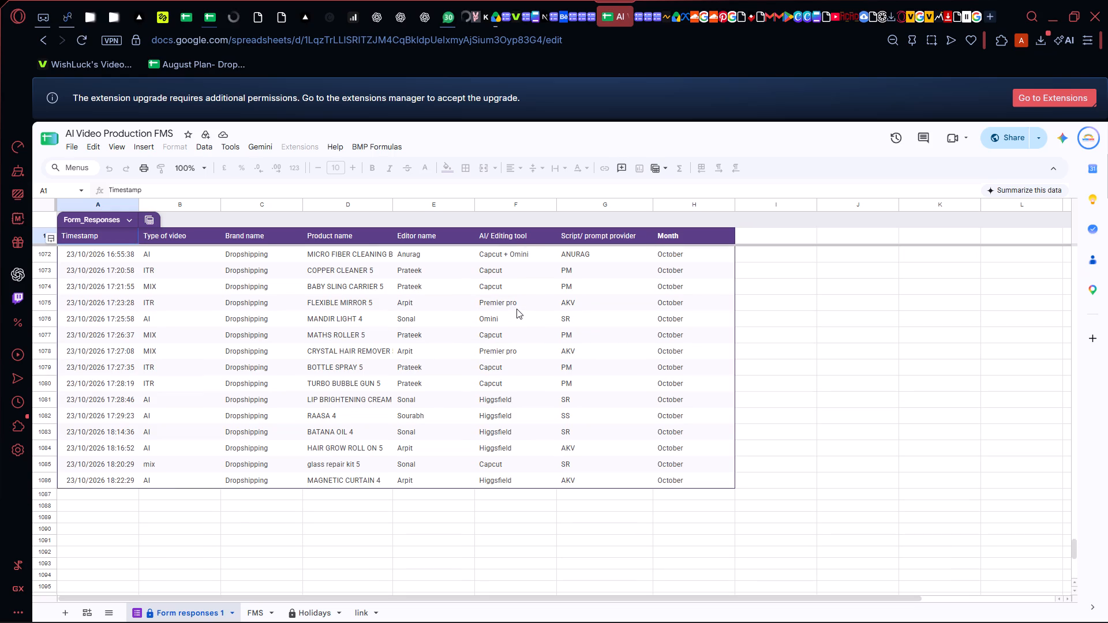
{"action": "scroll", "coordinate": [516, 309], "scroll_direction": "up", "scroll_amount": 1}
{"action": "scroll", "coordinate": [243, 316], "scroll_direction": "up", "scroll_amount": 1}
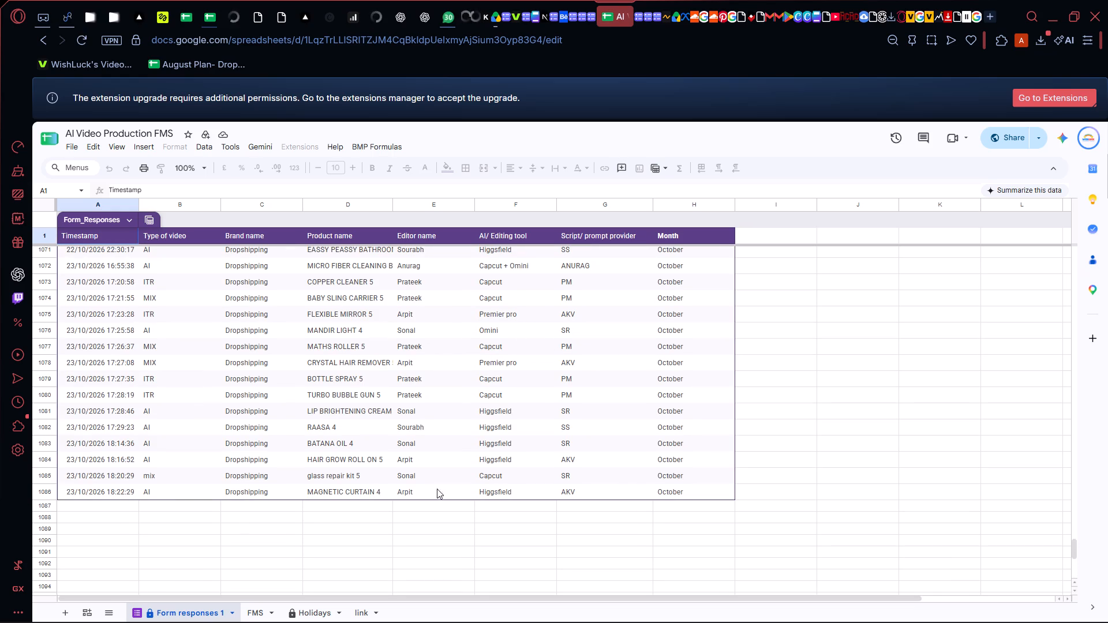
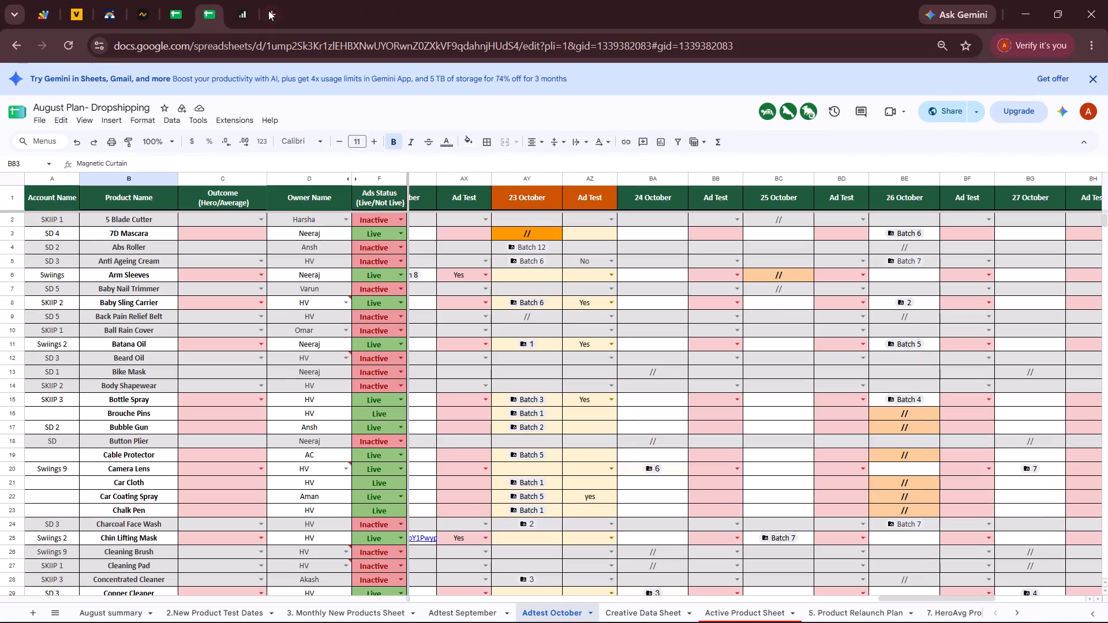
Open the AI Video Production FMS spreadsheet from the copied link in a new Chrome tab and pin that tab.
{"action": "left_click", "coordinate": [268, 9]}
{"action": "key", "text": "ctrl+v"}
{"action": "key", "text": "Return"}
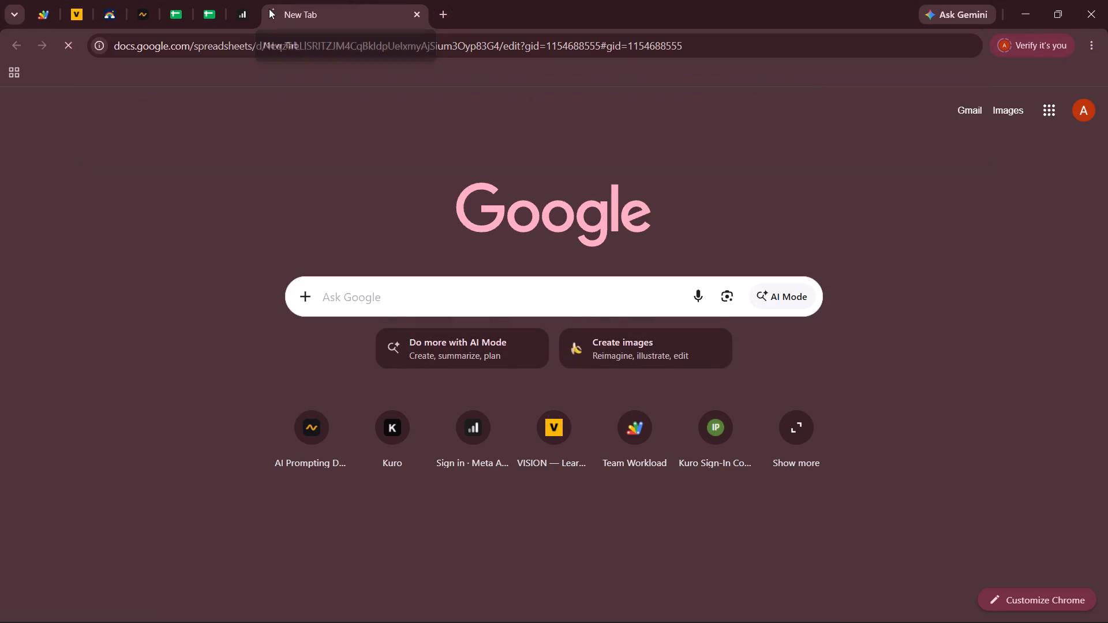
{"action": "right_click", "coordinate": [302, 10]}
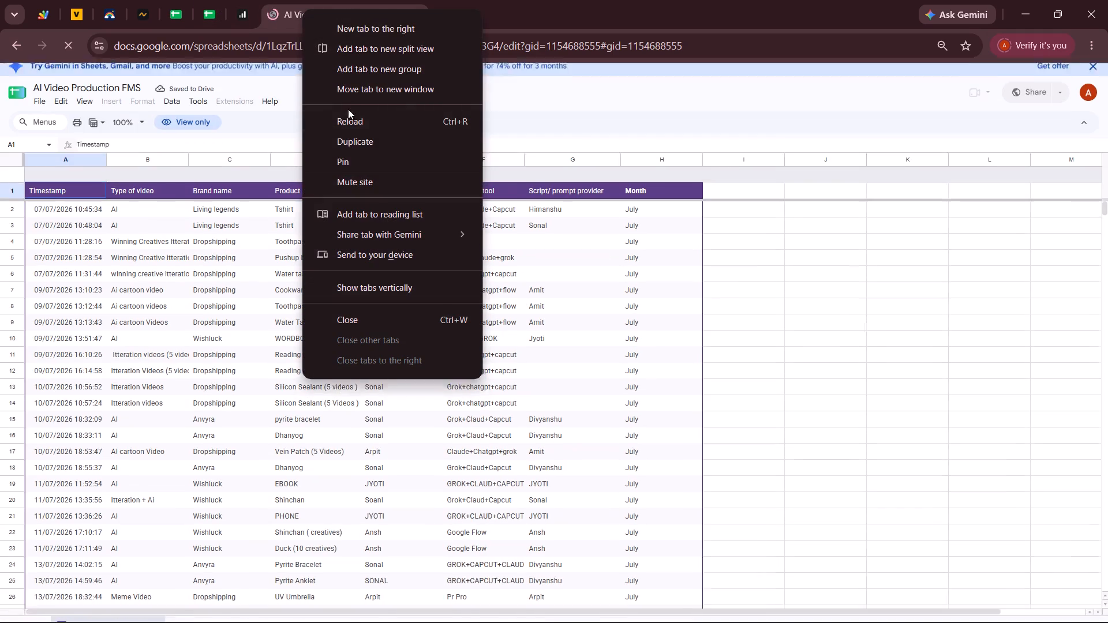
{"action": "left_click", "coordinate": [345, 165]}
Look through the October form responses to locate the first entries submitted on 22/10/2026.
{"action": "scroll", "coordinate": [529, 326], "scroll_direction": "down", "scroll_amount": 8}
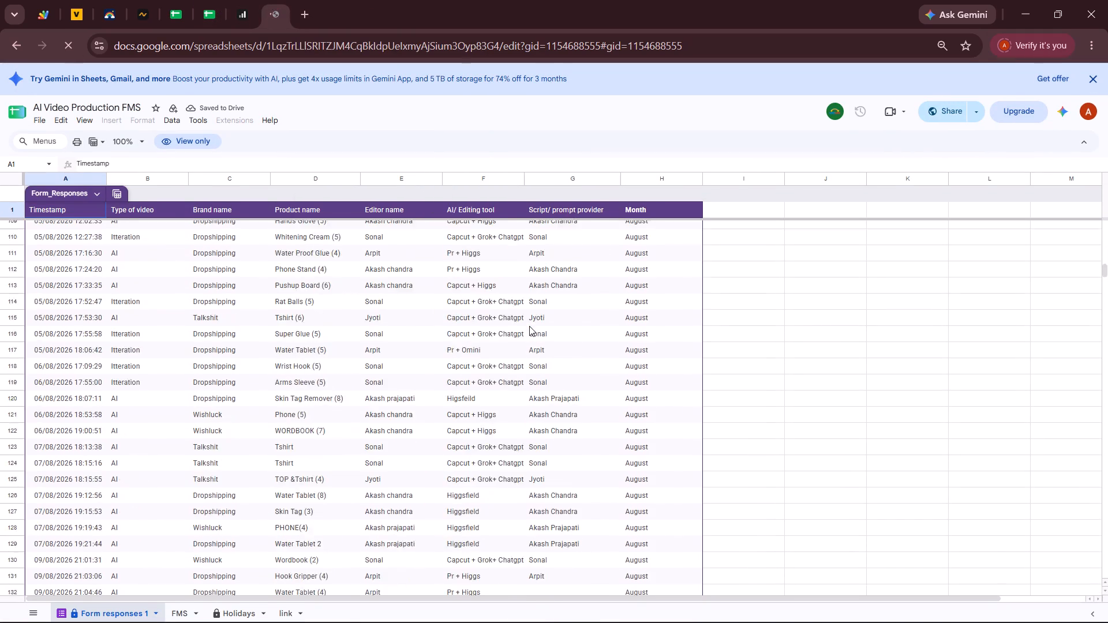
{"action": "scroll", "coordinate": [529, 326], "scroll_direction": "down", "scroll_amount": 14}
{"action": "scroll", "coordinate": [529, 326], "scroll_direction": "down", "scroll_amount": 10}
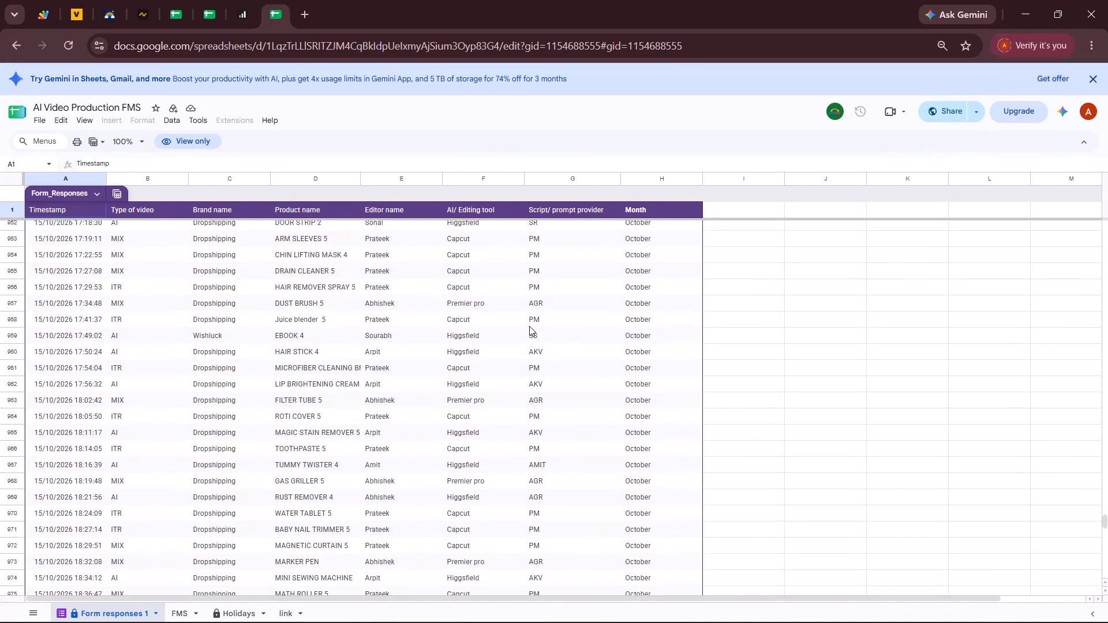
{"action": "scroll", "coordinate": [529, 326], "scroll_direction": "down", "scroll_amount": 8}
{"action": "scroll", "coordinate": [529, 326], "scroll_direction": "up", "scroll_amount": 6}
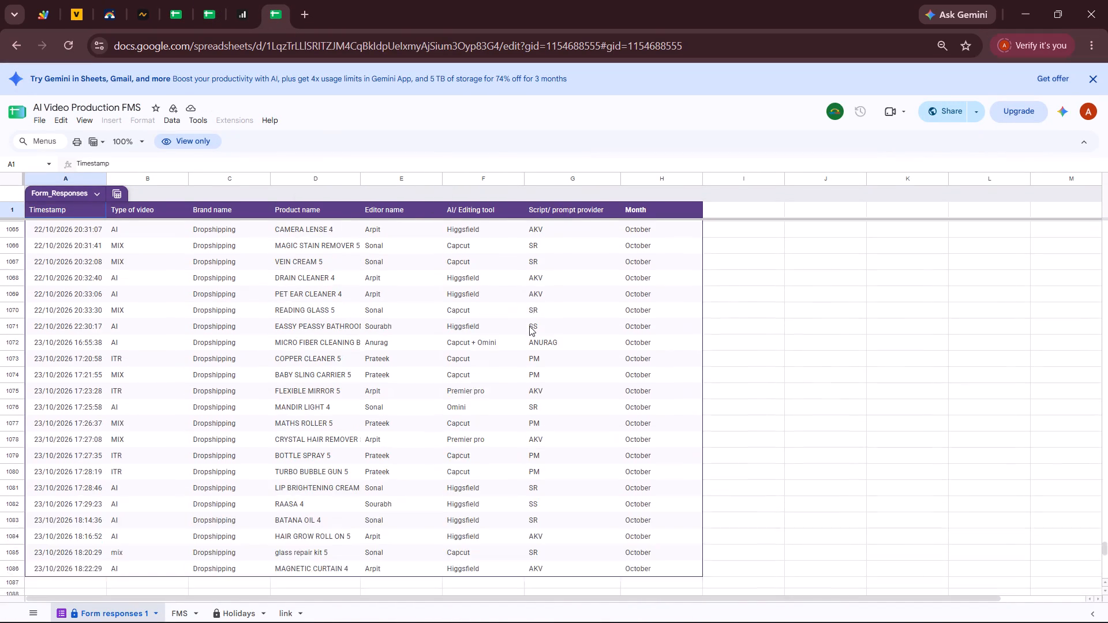
{"action": "scroll", "coordinate": [529, 326], "scroll_direction": "up", "scroll_amount": 5}
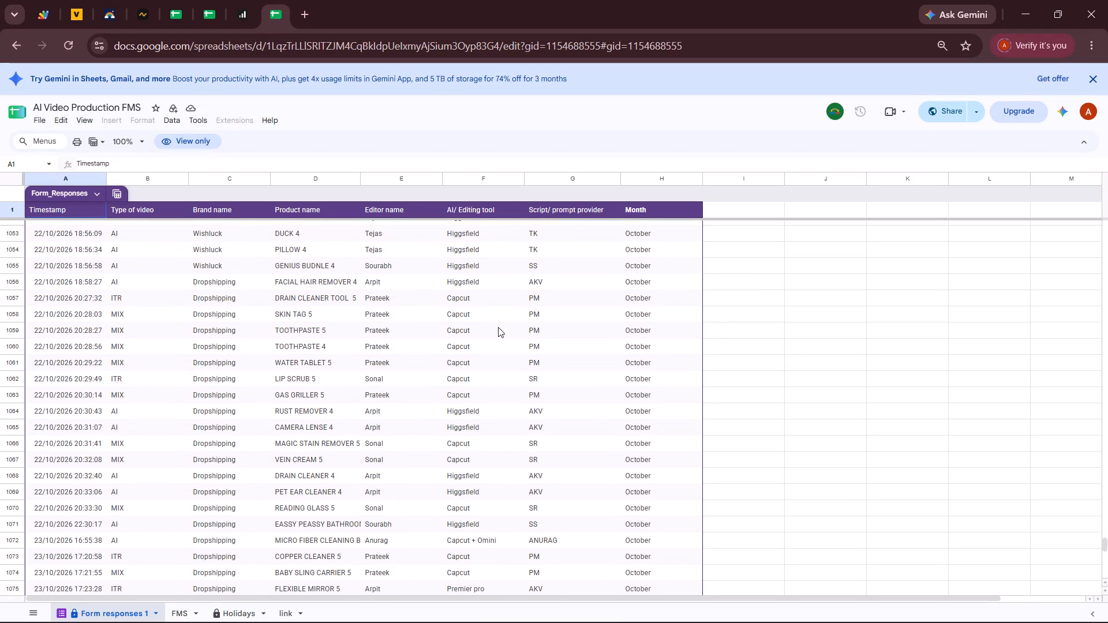
{"action": "scroll", "coordinate": [300, 301], "scroll_direction": "up", "scroll_amount": 1}
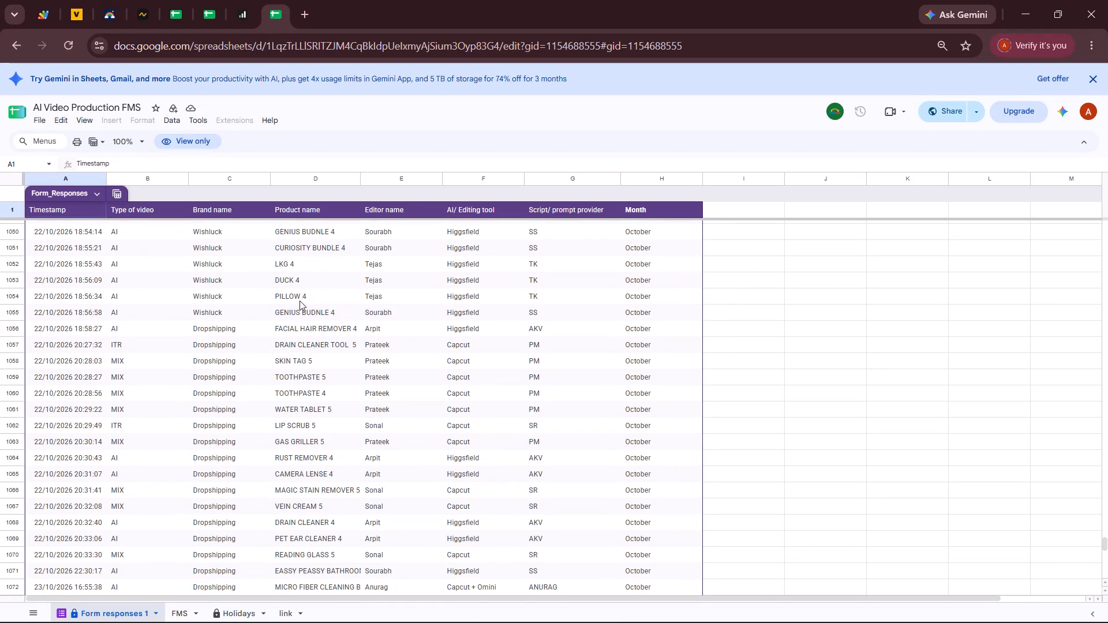
{"action": "scroll", "coordinate": [84, 314], "scroll_direction": "up", "scroll_amount": 3}
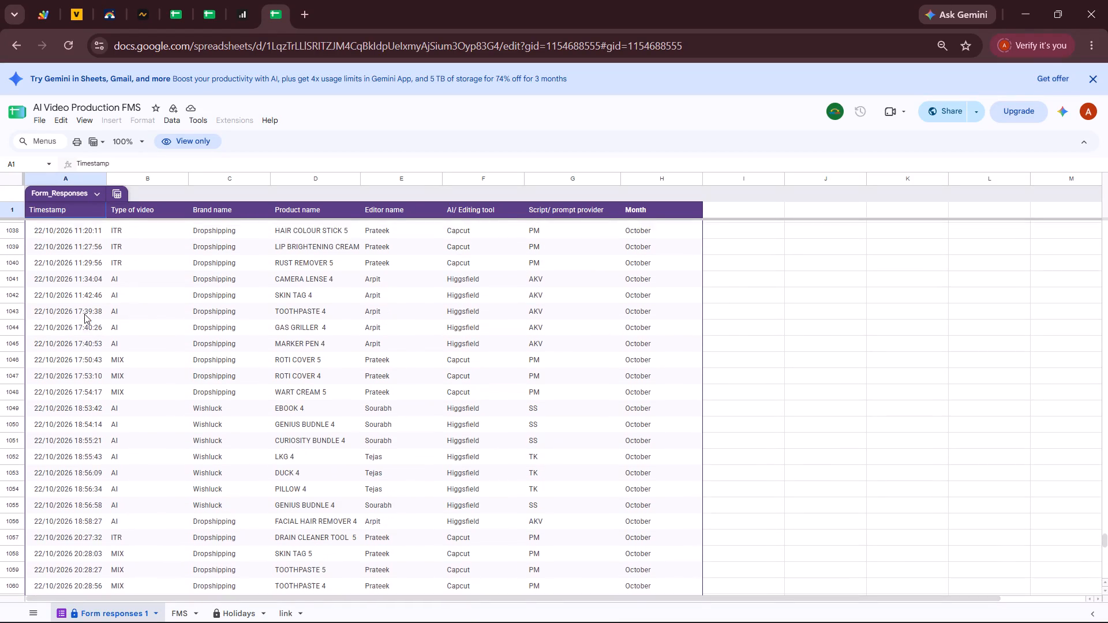
{"action": "scroll", "coordinate": [84, 314], "scroll_direction": "up", "scroll_amount": 2}
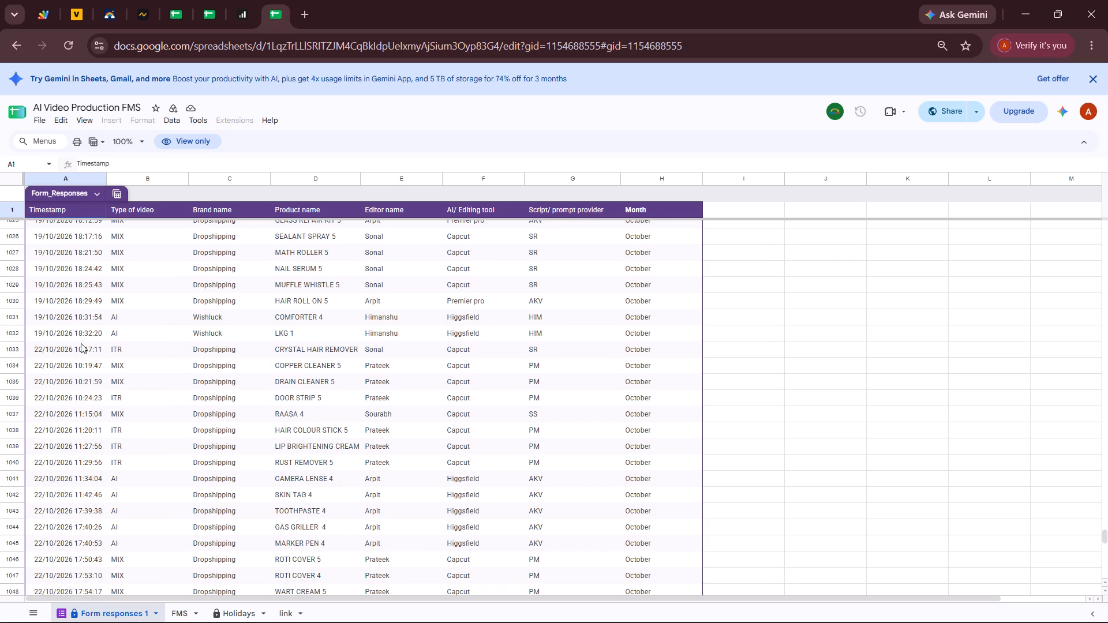
Check the product, editor, tool and script provider of the 22 October entries from row 1033 to row 1041.
{"action": "left_click", "coordinate": [75, 346]}
{"action": "key", "text": "Right"}
{"action": "key", "text": "Right"}
{"action": "key", "text": "Right"}
{"action": "key", "text": "Right"}
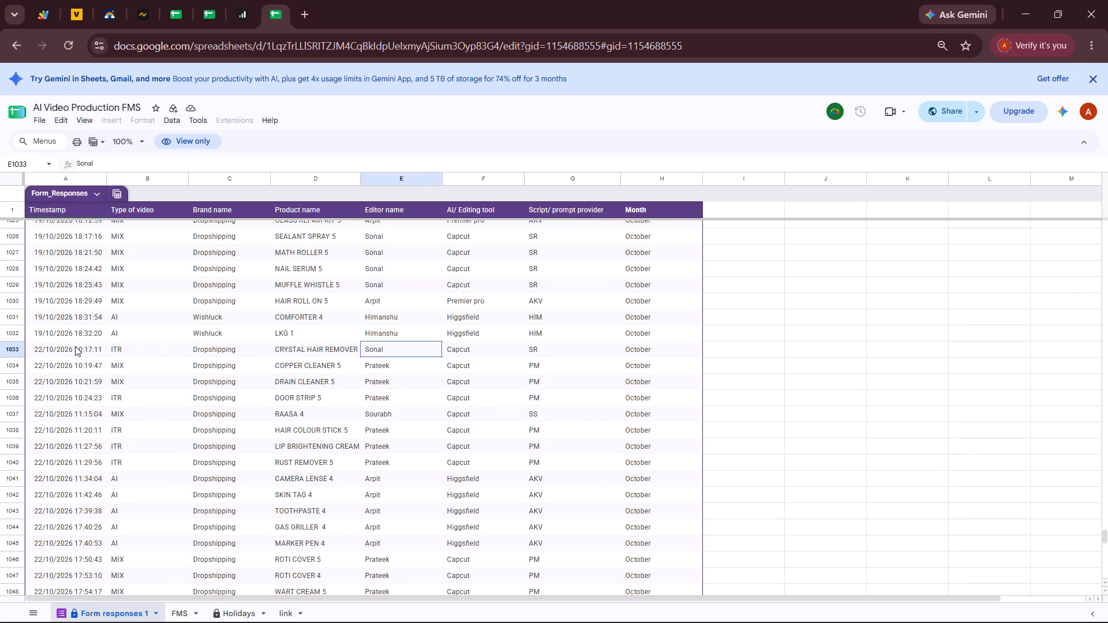
{"action": "key", "text": "Right"}
{"action": "key", "text": "Left"}
{"action": "key", "text": "Left"}
{"action": "key", "text": "Right"}
{"action": "key", "text": "Right"}
{"action": "key", "text": "Right"}
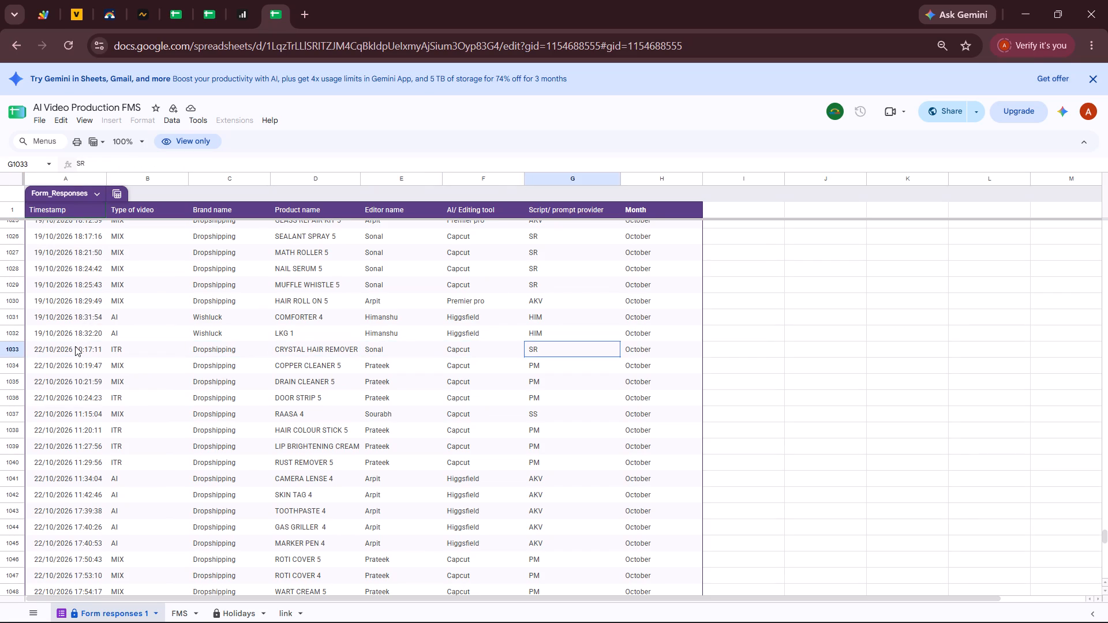
{"action": "key", "text": "Down"}
{"action": "key", "text": "Down"}
{"action": "key", "text": "Down"}
{"action": "key", "text": "Down"}
{"action": "key", "text": "Down"}
{"action": "key", "text": "Down"}
{"action": "key", "text": "Down"}
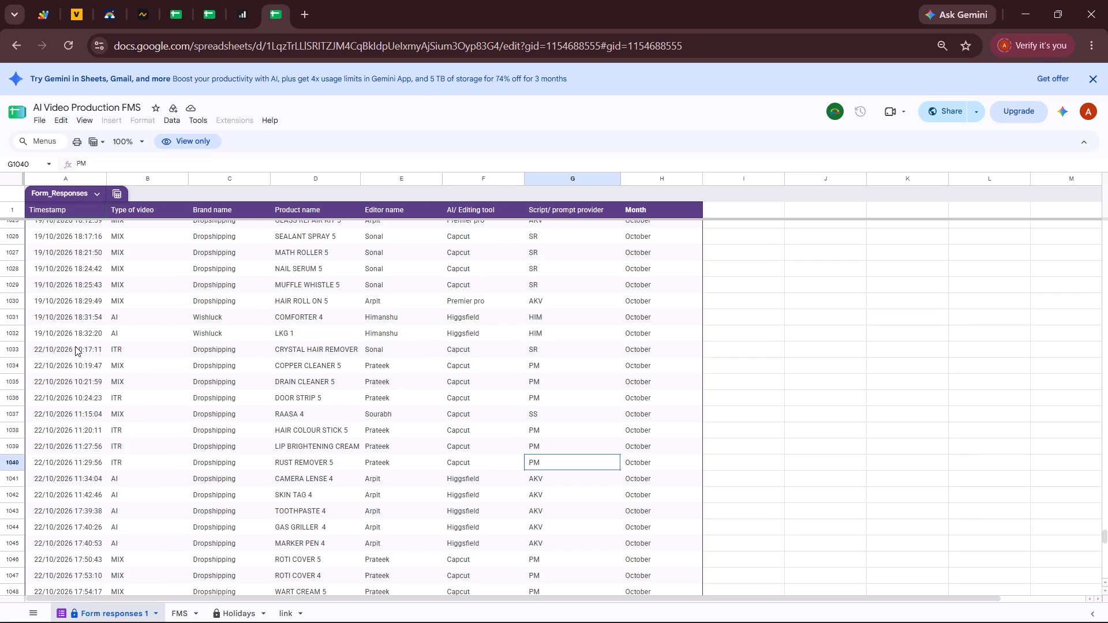
{"action": "key", "text": "Down"}
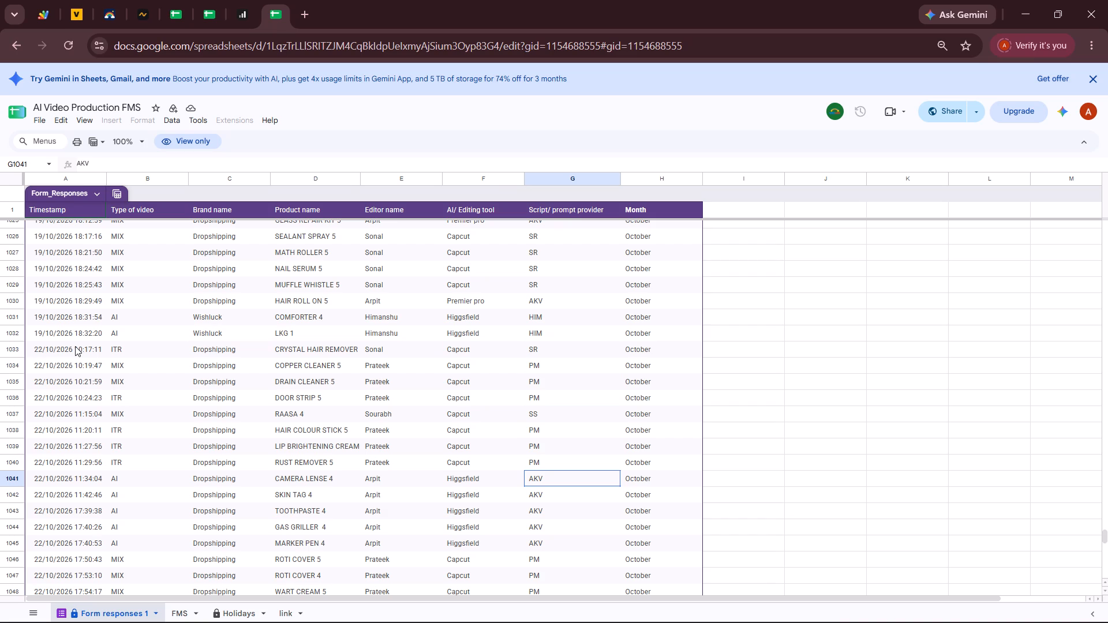
{"action": "key", "text": "Left"}
{"action": "key", "text": "Left"}
{"action": "key", "text": "Left"}
{"action": "key", "text": "Right"}
{"action": "key", "text": "Right"}
{"action": "key", "text": "Right"}
Continue checking the script provider of the 22 October entries from row 1042 down to the Pet Ear Cleaner row 1069.
{"action": "key", "text": "Down"}
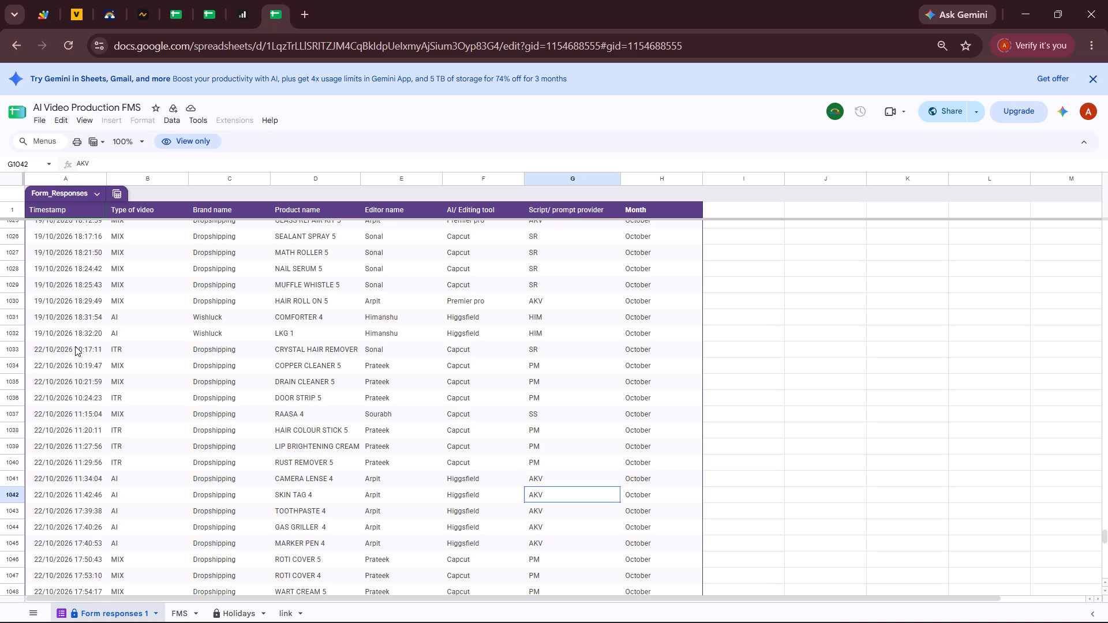
{"action": "key", "text": "Down"}
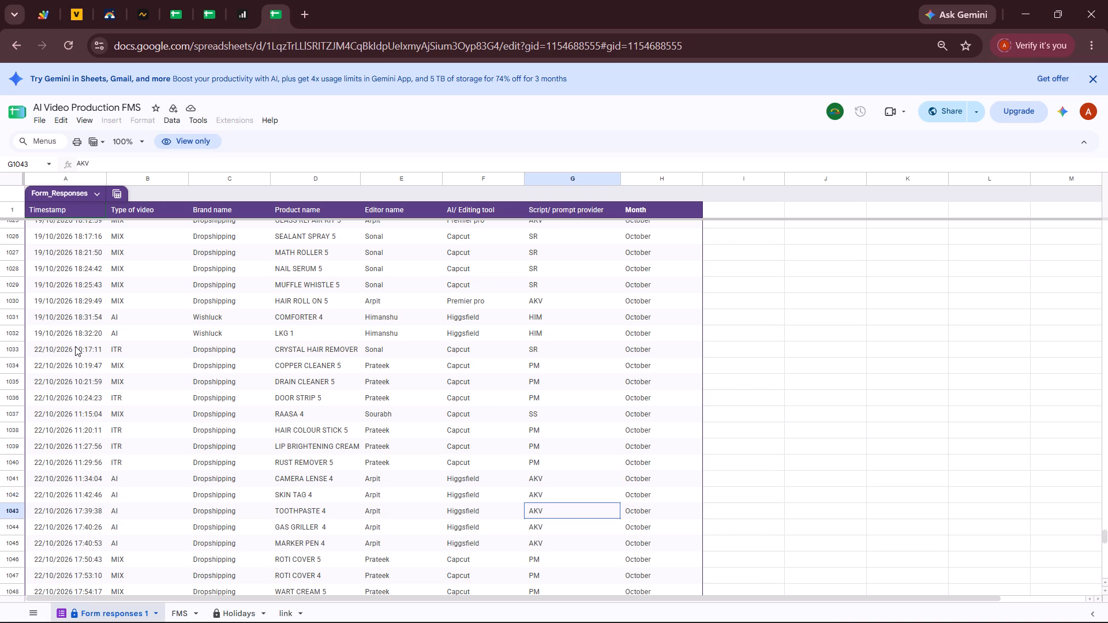
{"action": "key", "text": "Down"}
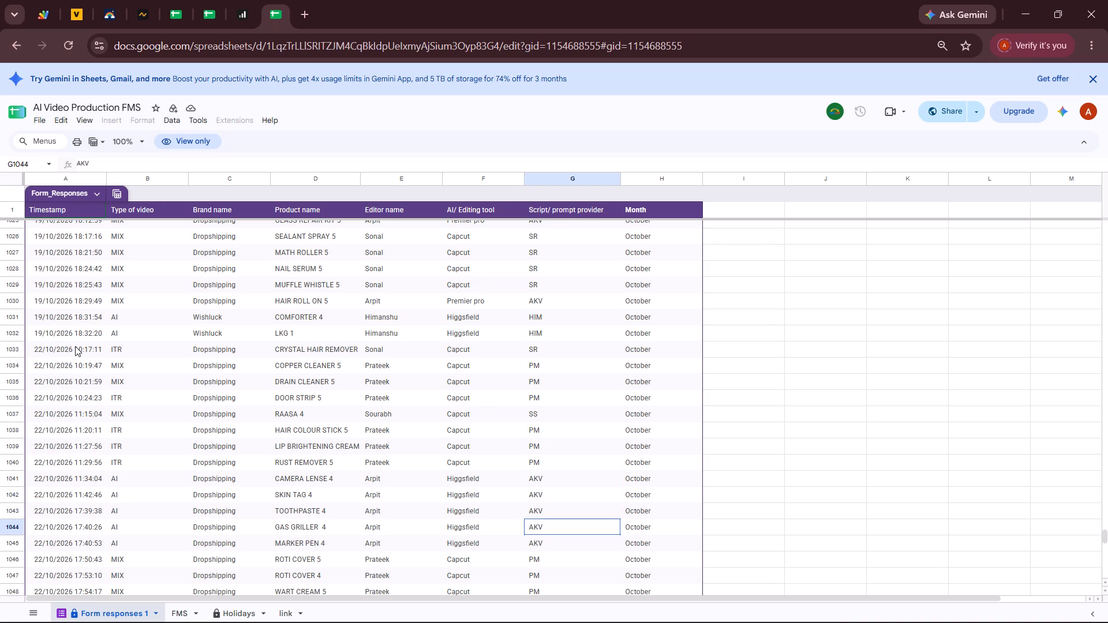
{"action": "key", "text": "Down"}
{"action": "key", "text": "Down"}
{"action": "key", "text": "Down"}
{"action": "key", "text": "Down"}
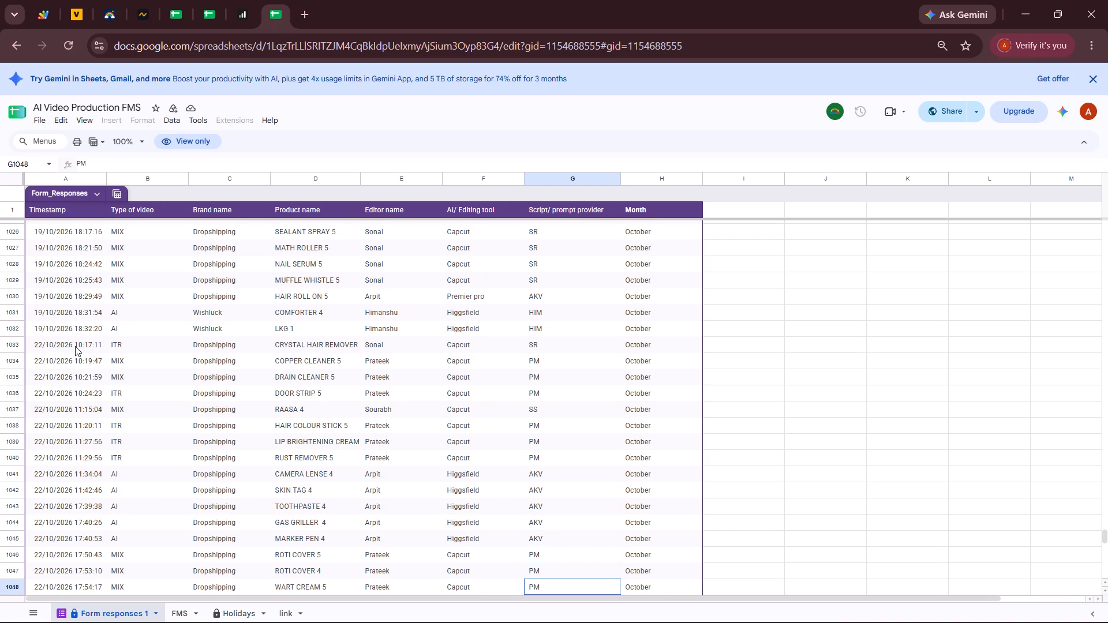
{"action": "key", "text": "Down"}
{"action": "key", "text": "Down"}
{"action": "key", "text": "Down"}
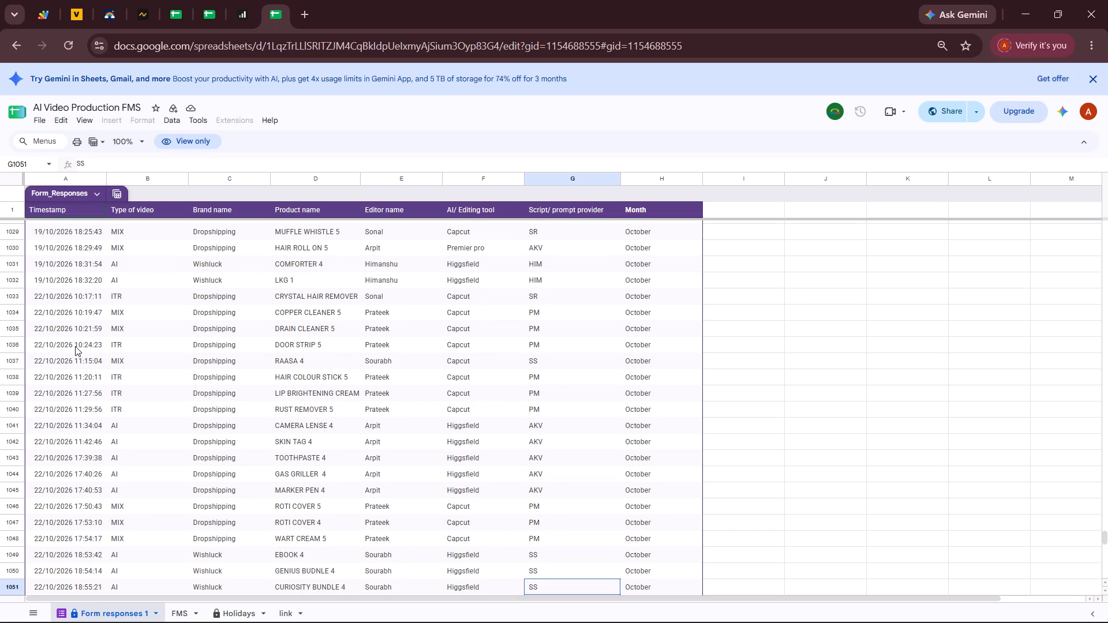
{"action": "key", "text": "Down"}
{"action": "key", "text": "Down"}
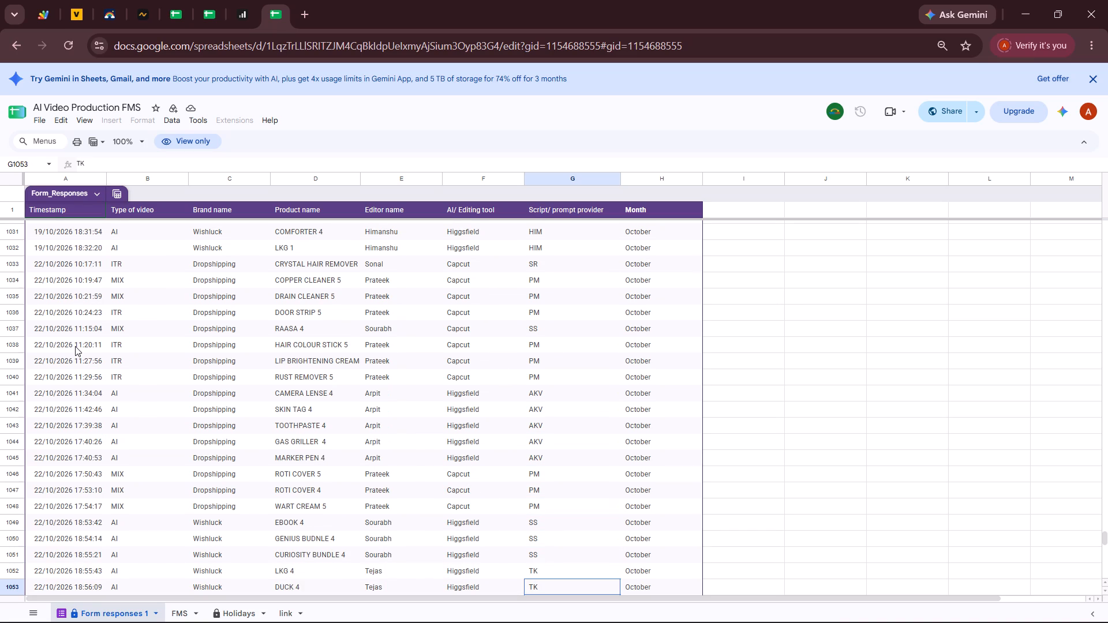
{"action": "key", "text": "Down"}
{"action": "key", "text": "Down"}
{"action": "key", "text": "Down"}
{"action": "key", "text": "Down"}
{"action": "key", "text": "Up"}
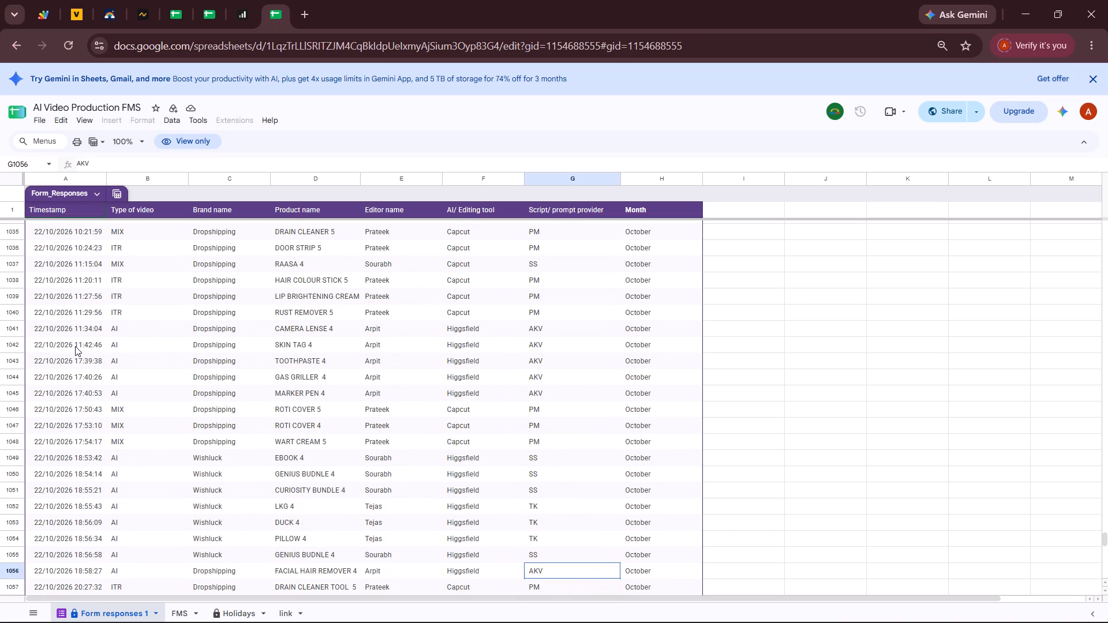
{"action": "key", "text": "Down"}
{"action": "key", "text": "Down"}
{"action": "key", "text": "Down"}
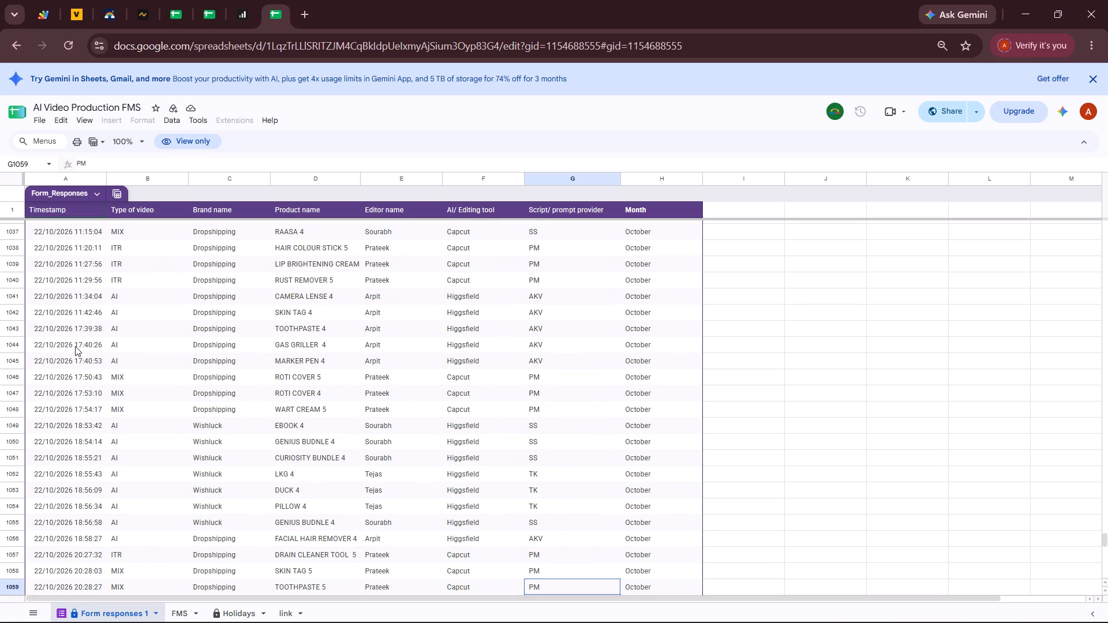
{"action": "key", "text": "Down"}
{"action": "key", "text": "Down"}
{"action": "key", "text": "Down"}
{"action": "key", "text": "Down"}
{"action": "key", "text": "Down"}
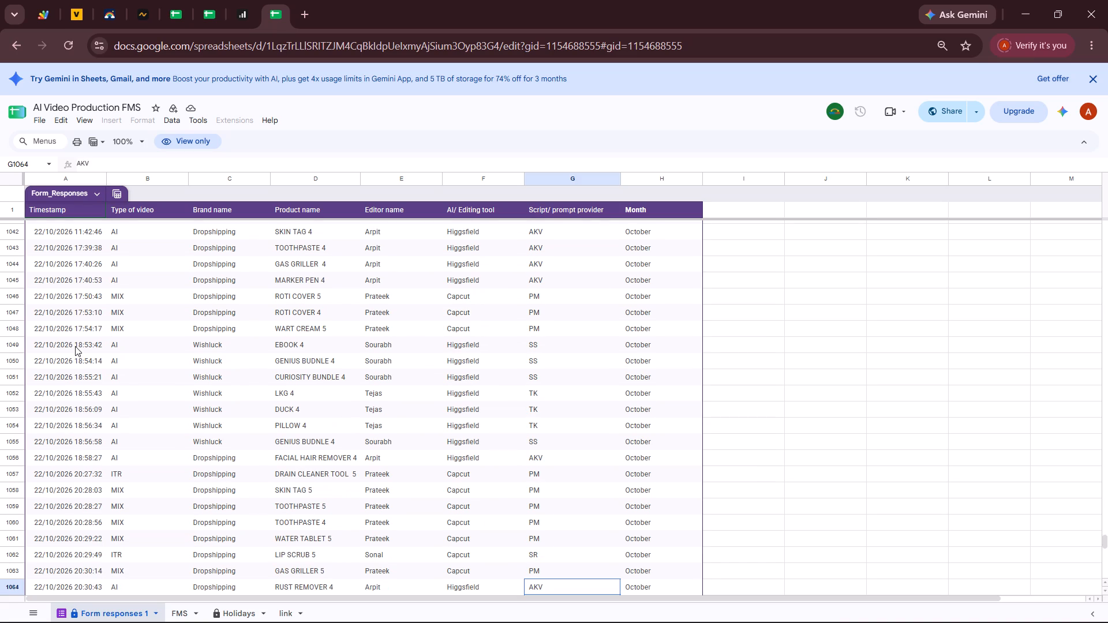
{"action": "key", "text": "Down"}
{"action": "key", "text": "Down"}
{"action": "key", "text": "Up"}
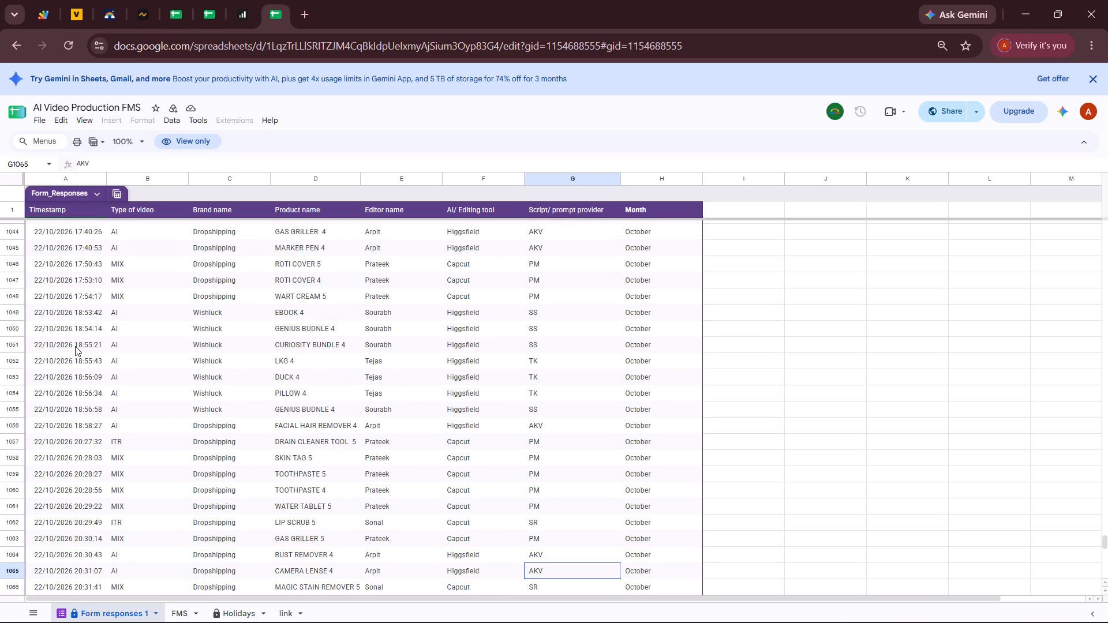
{"action": "key", "text": "Down"}
{"action": "key", "text": "Down"}
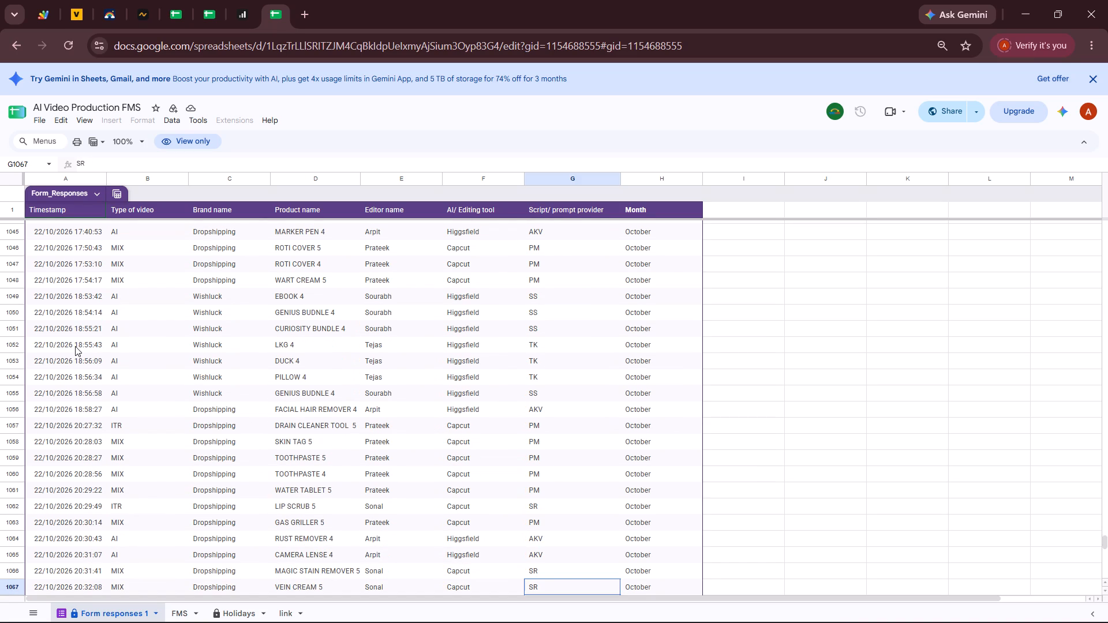
{"action": "key", "text": "Down"}
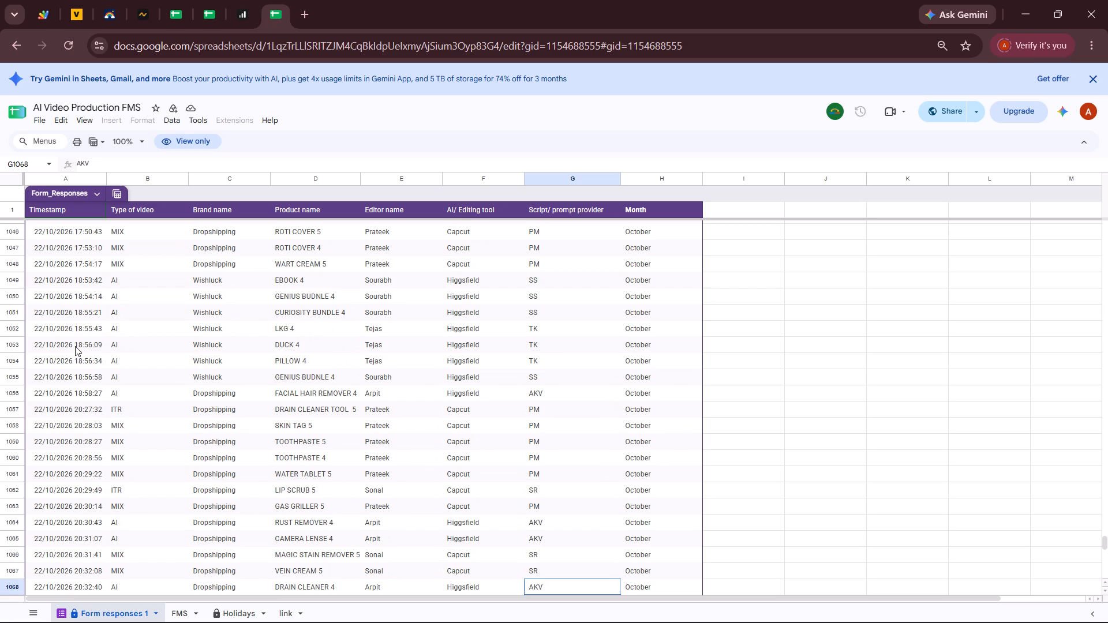
{"action": "key", "text": "Down"}
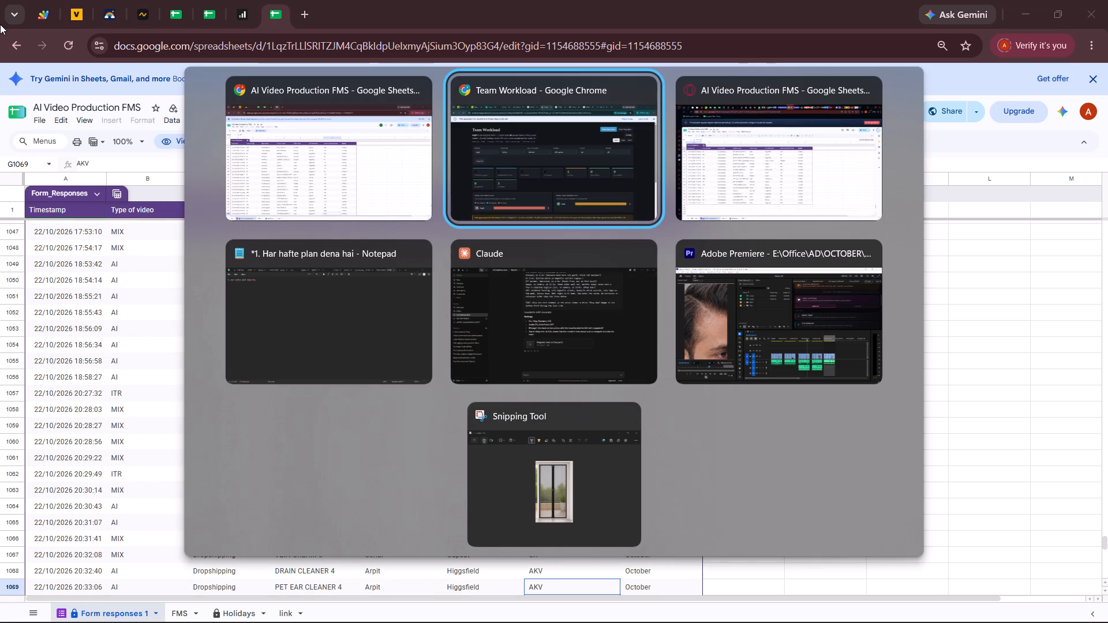
Switch to the Wishluck Checklist report in Opera GX and filter its date range to Today.
{"action": "left_click", "coordinate": [72, 13]}
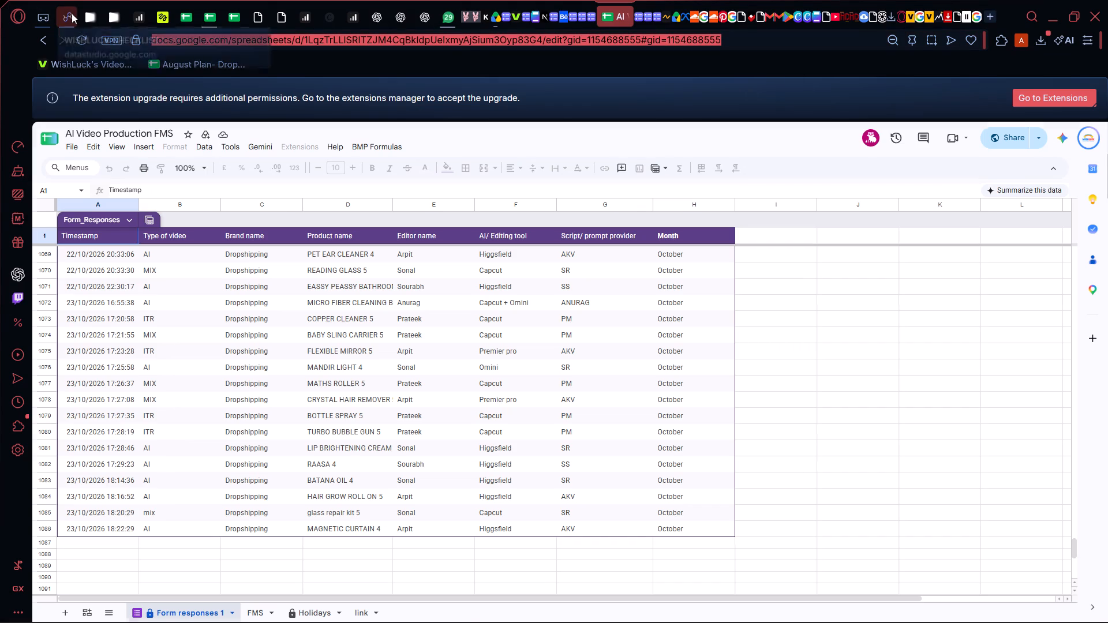
{"action": "left_click", "coordinate": [1044, 241]}
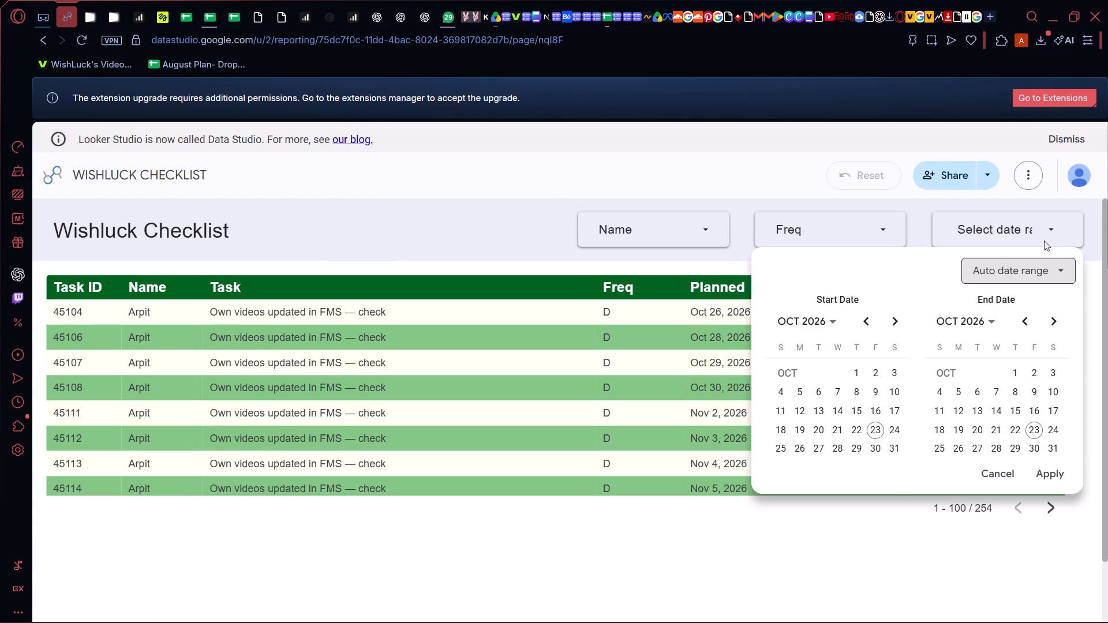
{"action": "left_click", "coordinate": [1014, 258]}
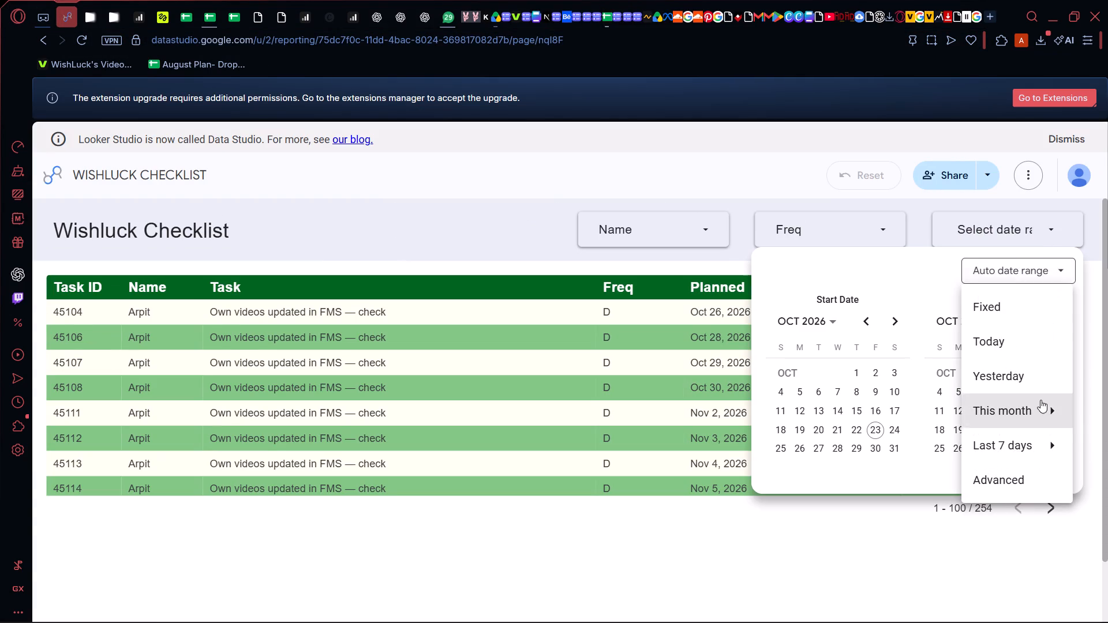
{"action": "left_click", "coordinate": [1019, 342]}
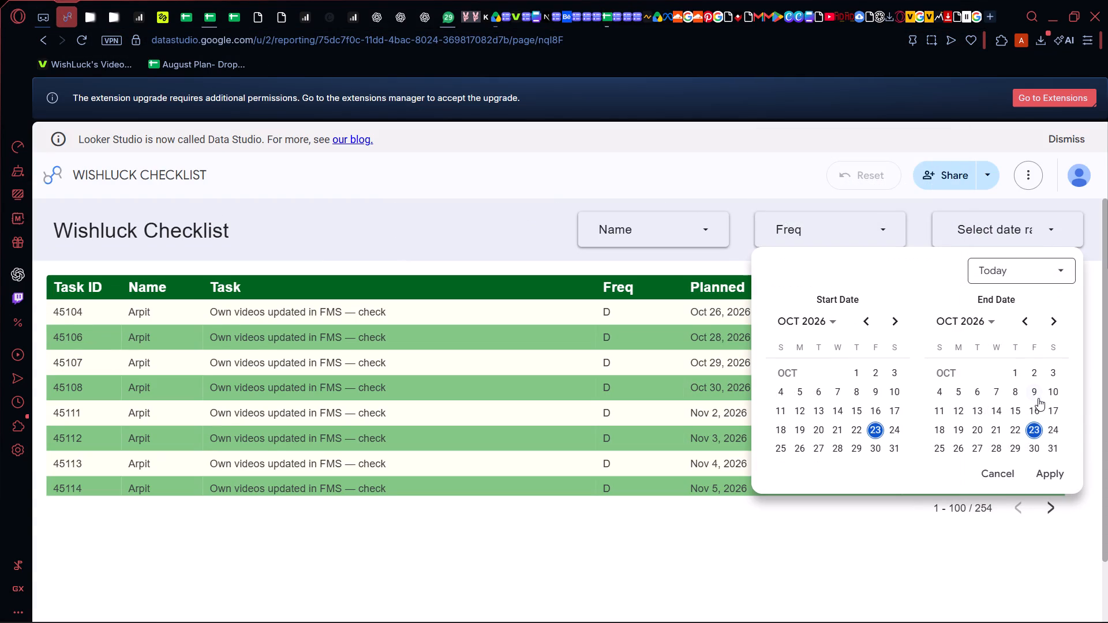
{"action": "left_click", "coordinate": [1052, 468]}
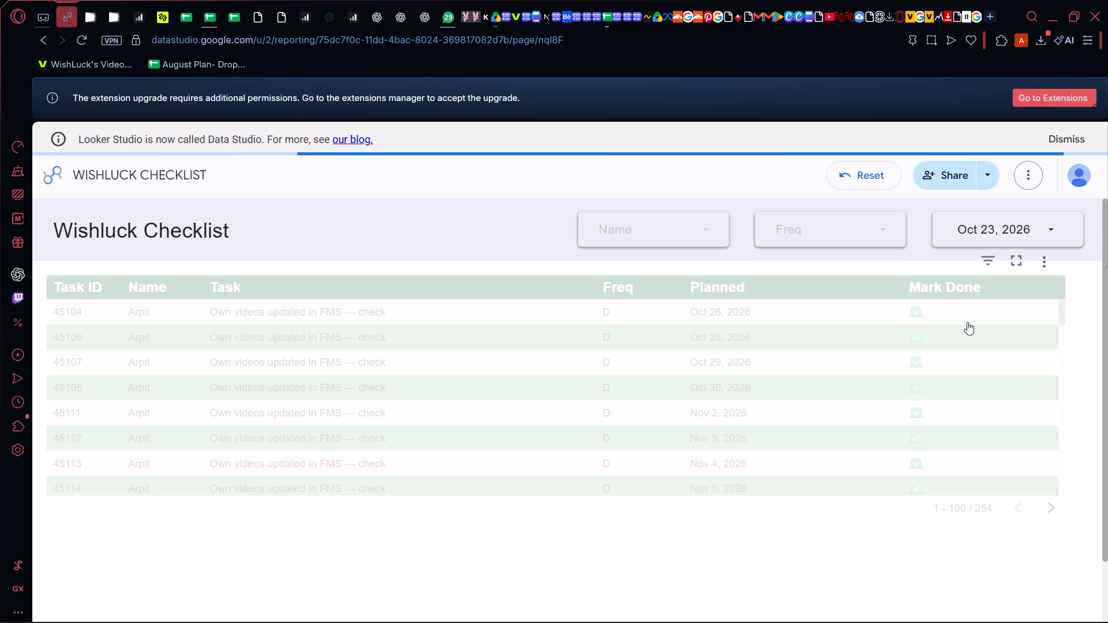
Submit the Mark Done link for the top checklist task in the filtered list.
{"action": "left_click", "coordinate": [916, 315]}
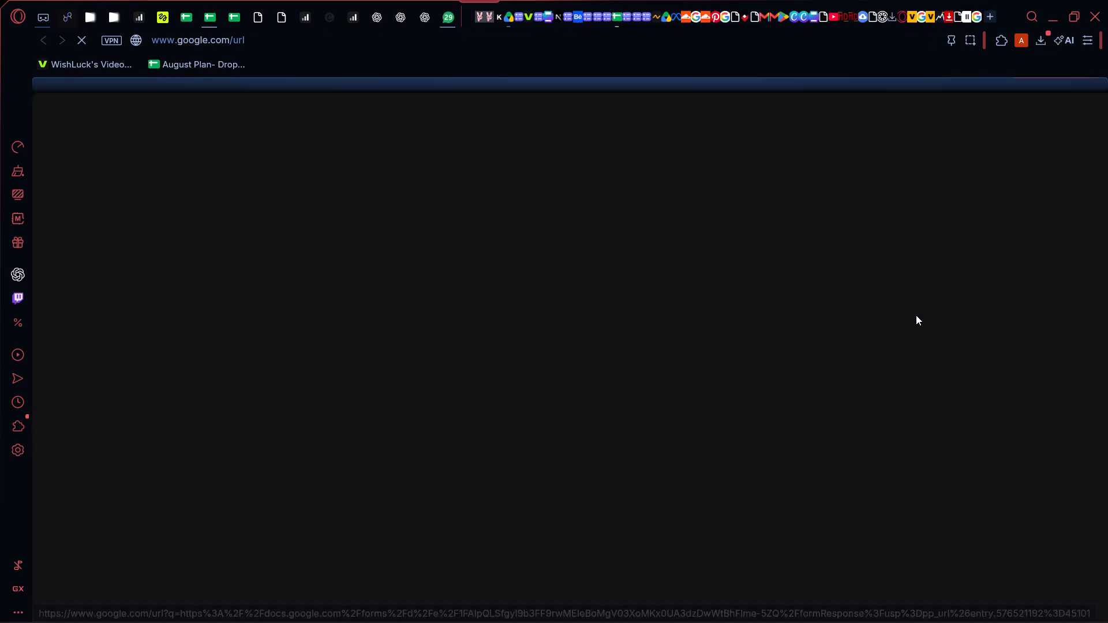
{"action": "left_click", "coordinate": [916, 315]}
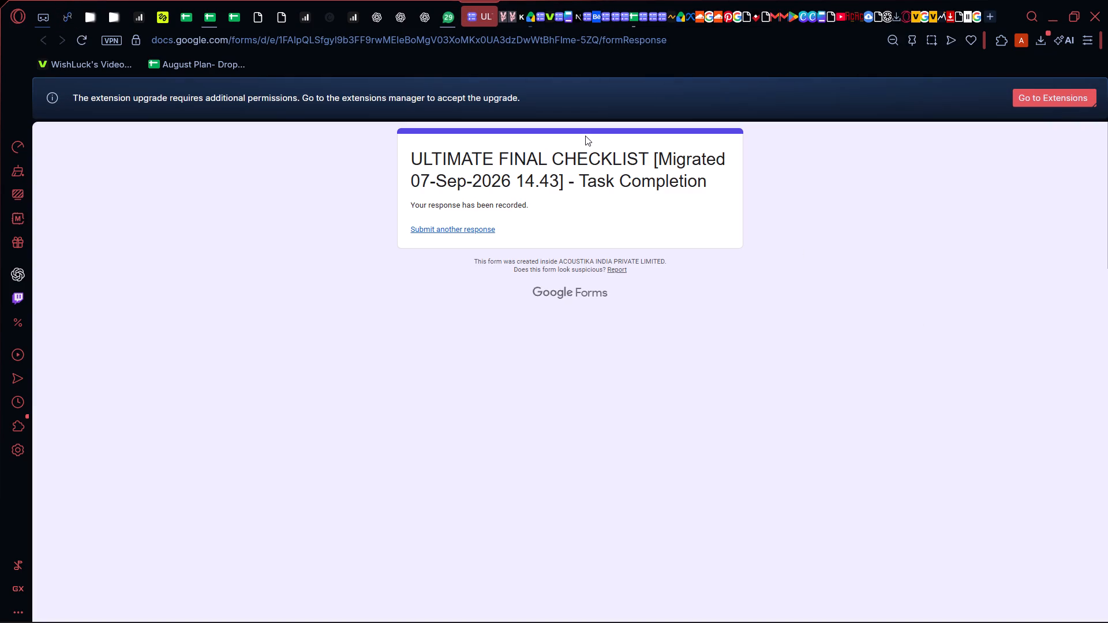
Close the open Opera GX, Chrome, Claude and Adobe Premiere windows to get back to the desktop.
{"action": "left_click", "coordinate": [1086, 1]}
{"action": "double_click", "coordinate": [1099, 0]}
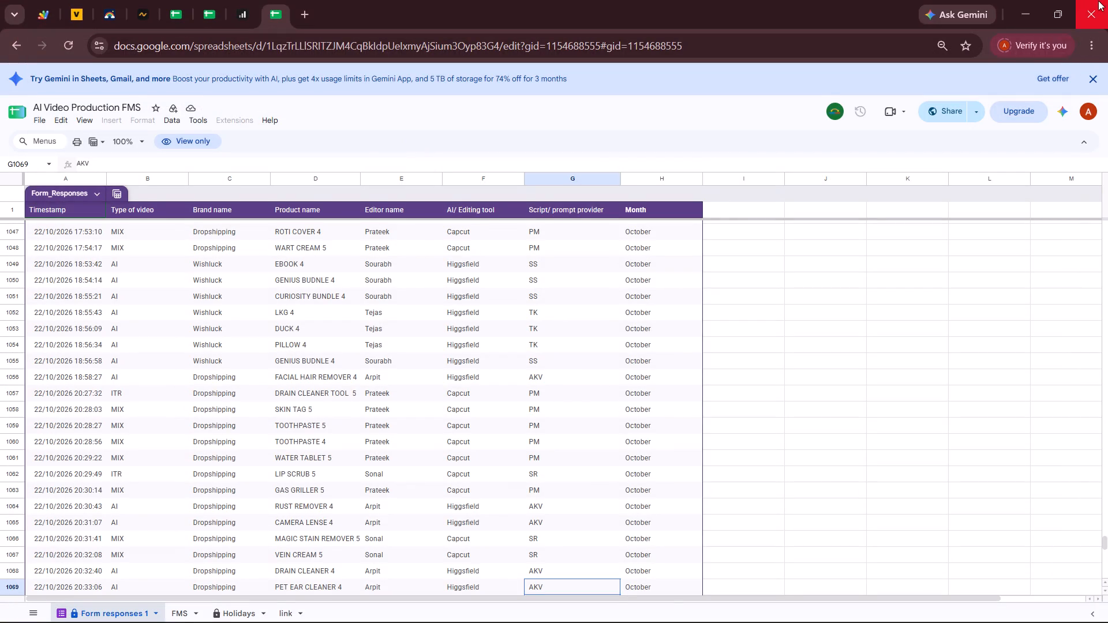
{"action": "triple_click", "coordinate": [1098, 1]}
{"action": "triple_click", "coordinate": [1098, 1]}
{"action": "triple_click", "coordinate": [1089, 10]}
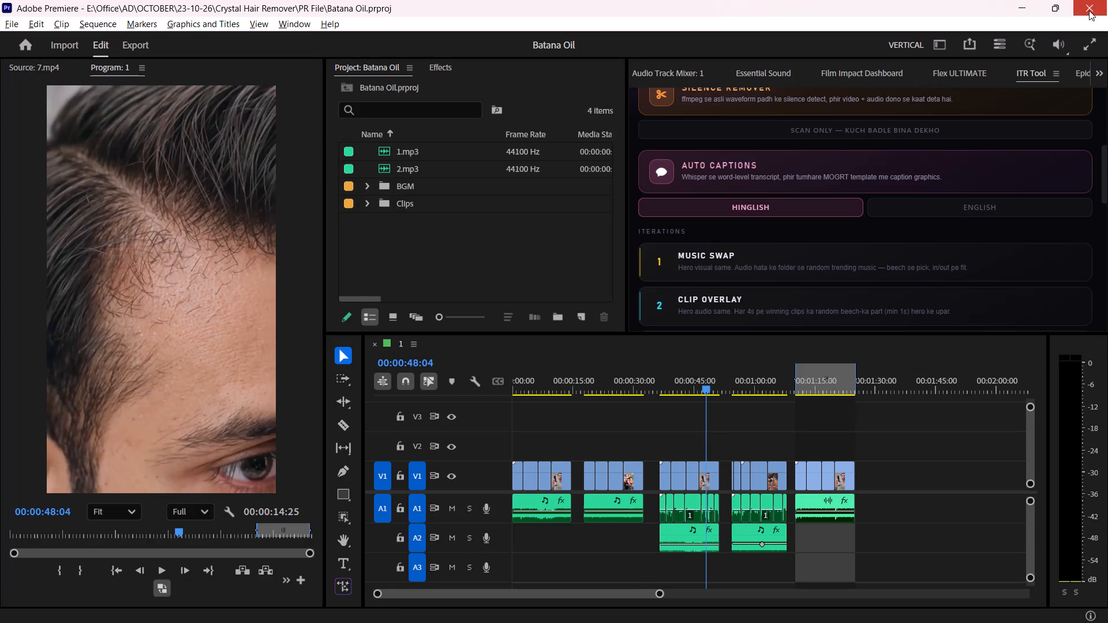
{"action": "triple_click", "coordinate": [1089, 10]}
{"action": "triple_click", "coordinate": [1089, 10]}
{"action": "left_click", "coordinate": [1089, 10]}
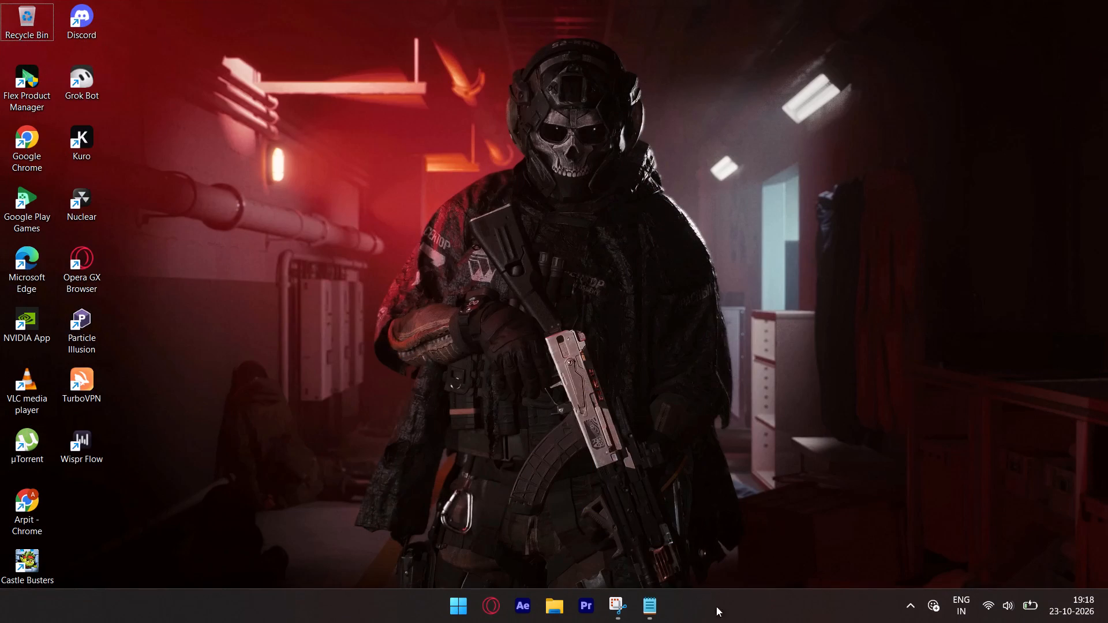
Show the hidden system tray icons.
{"action": "left_click", "coordinate": [918, 601]}
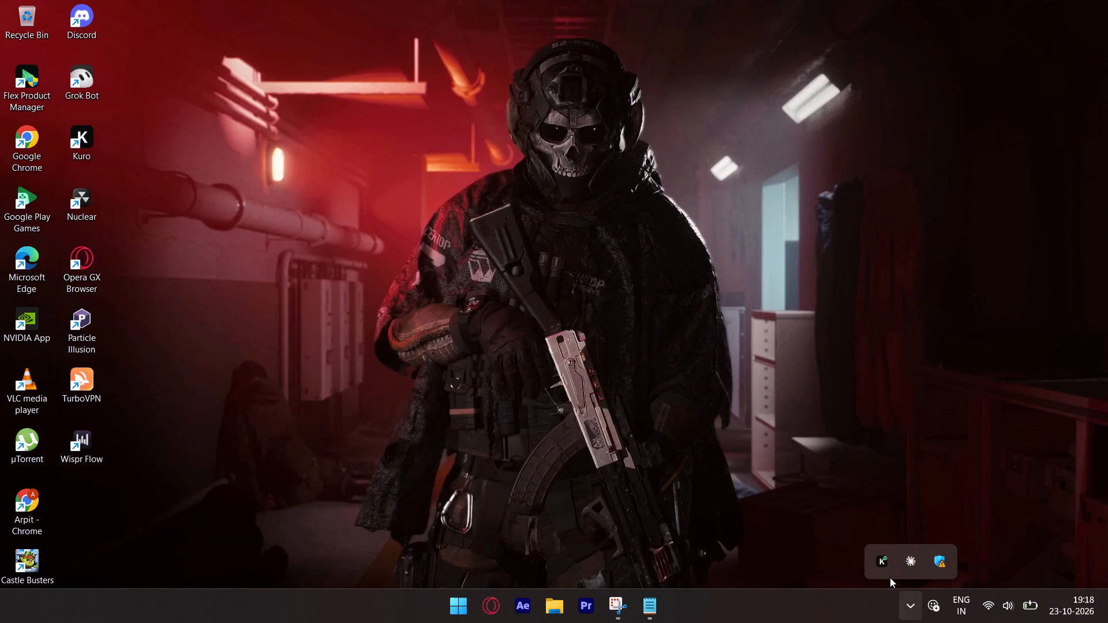